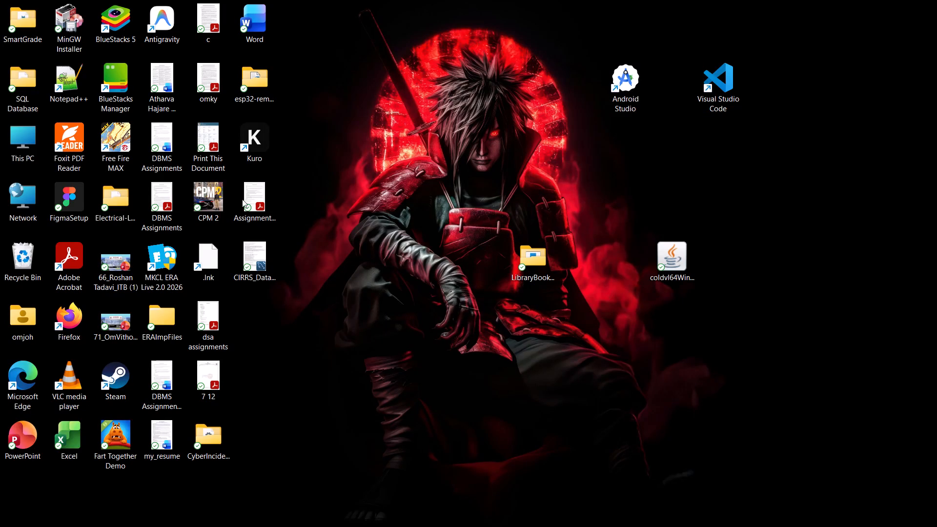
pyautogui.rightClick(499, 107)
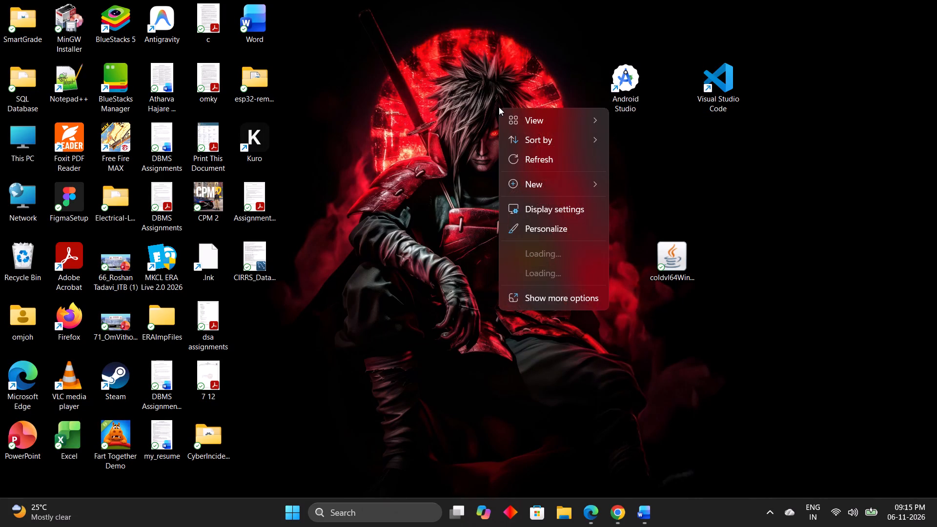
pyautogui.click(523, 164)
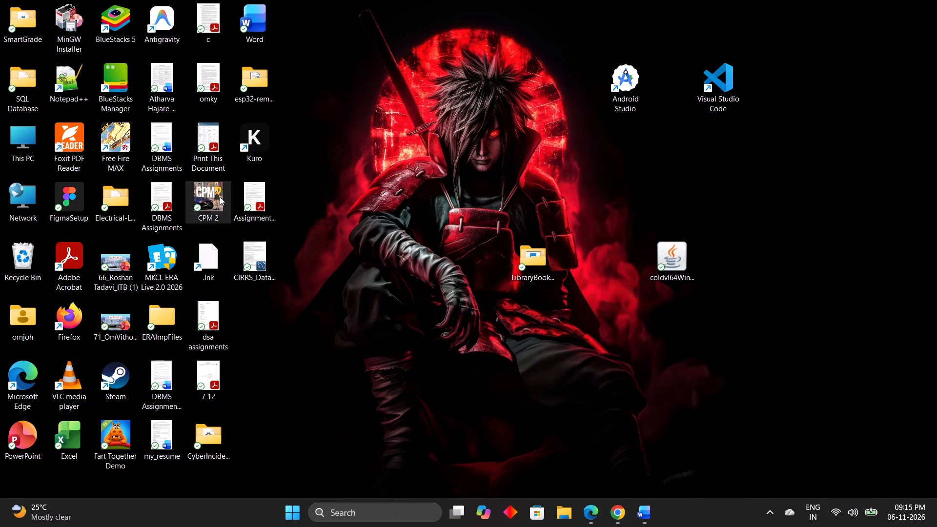
# Delete the CPM 2 item from the desktop.
pyautogui.click(220, 197)
pyautogui.rightClick(220, 197)
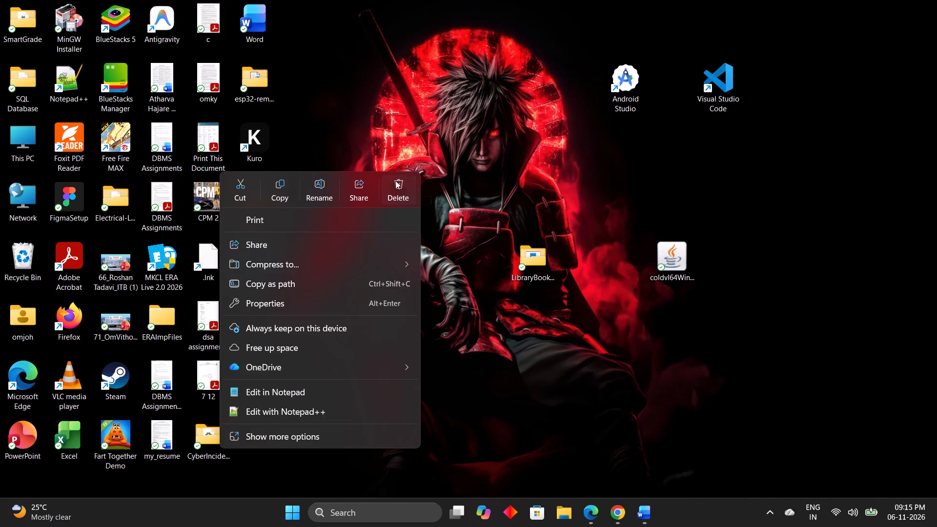
pyautogui.click(398, 186)
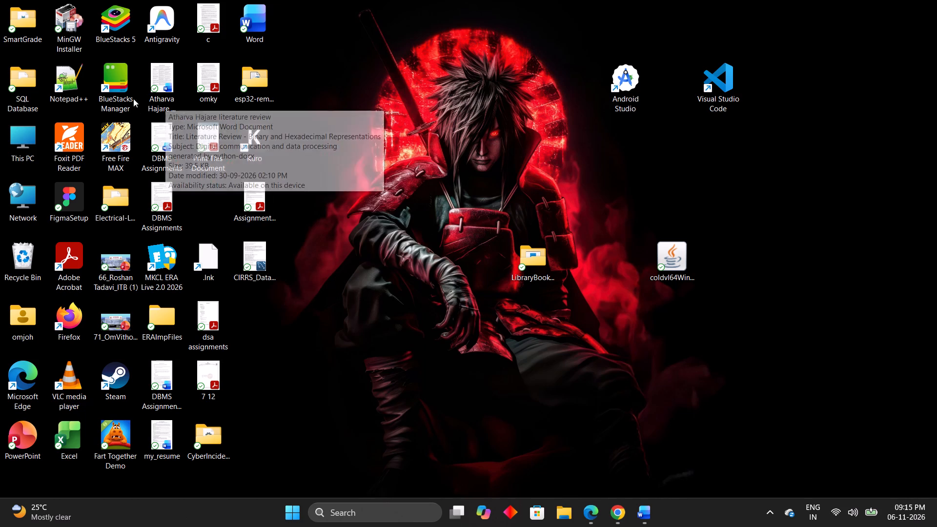
# Delete the Free Fire MAX shortcut from the desktop.
pyautogui.click(122, 153)
pyautogui.rightClick(122, 153)
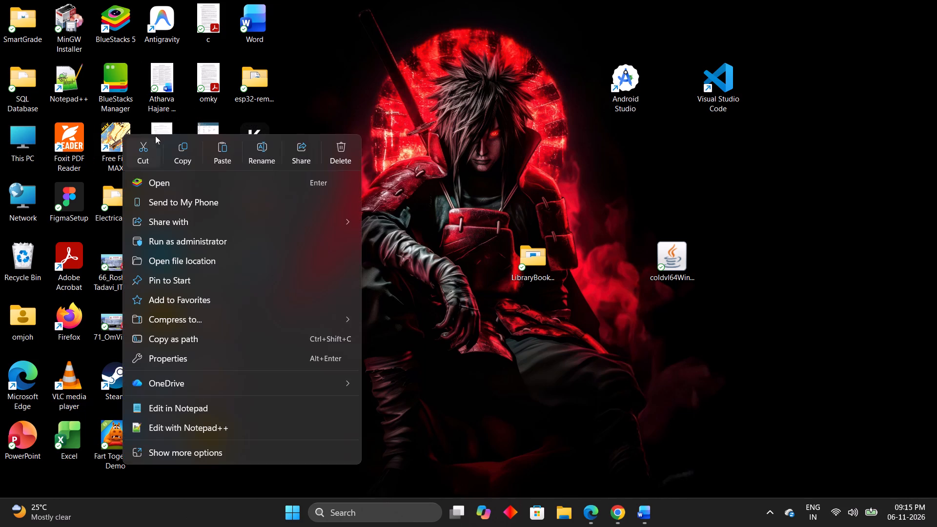
pyautogui.click(329, 145)
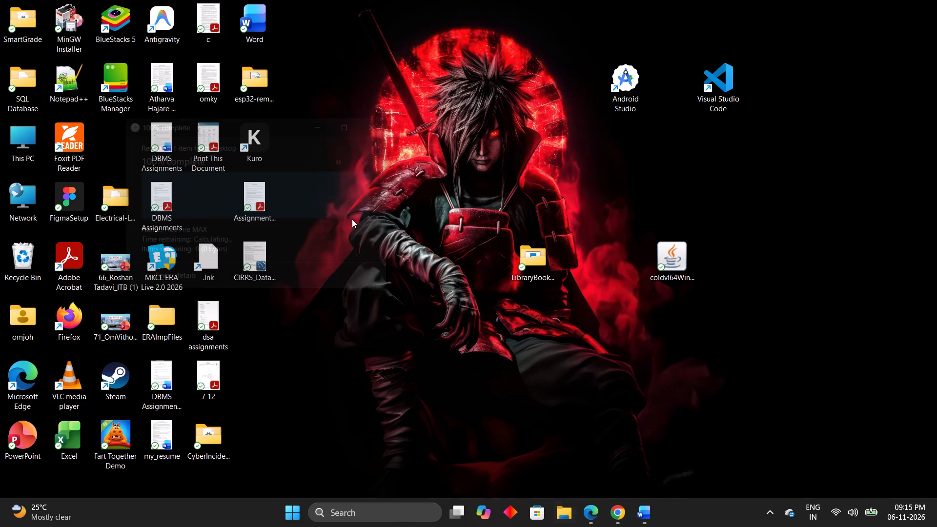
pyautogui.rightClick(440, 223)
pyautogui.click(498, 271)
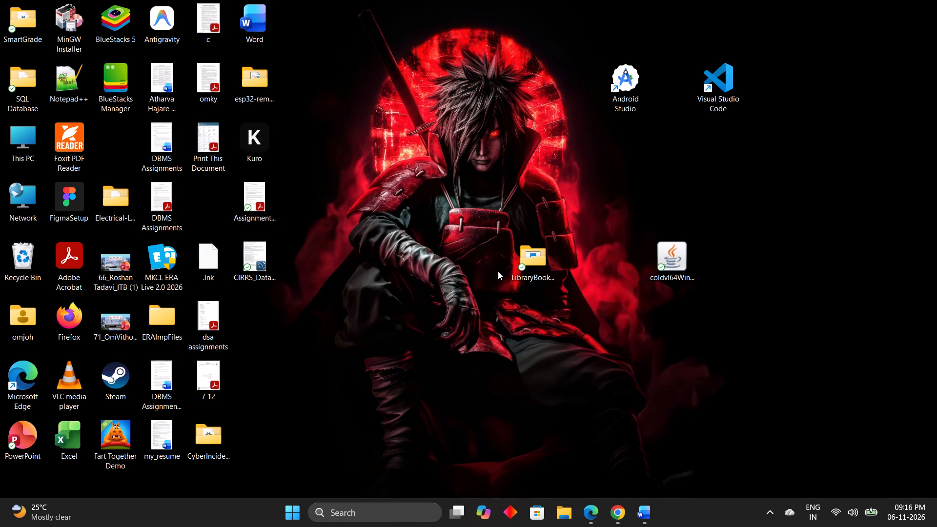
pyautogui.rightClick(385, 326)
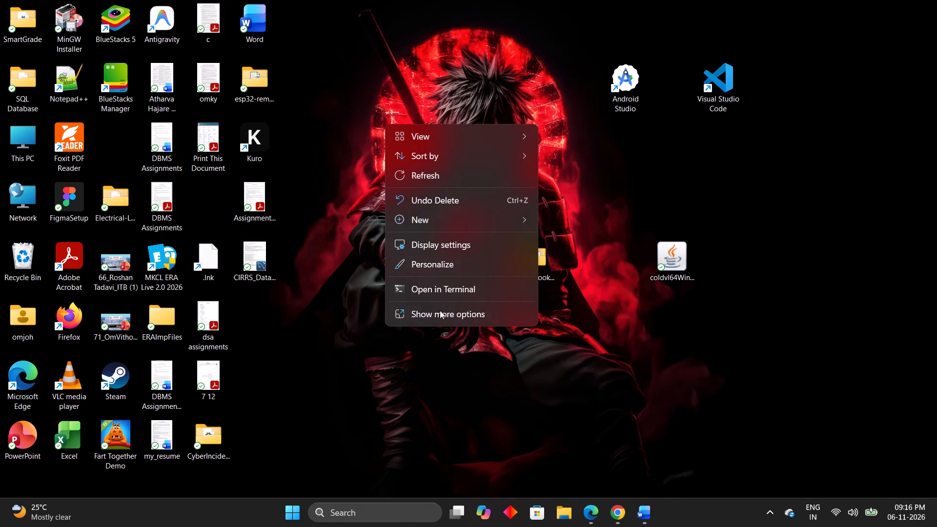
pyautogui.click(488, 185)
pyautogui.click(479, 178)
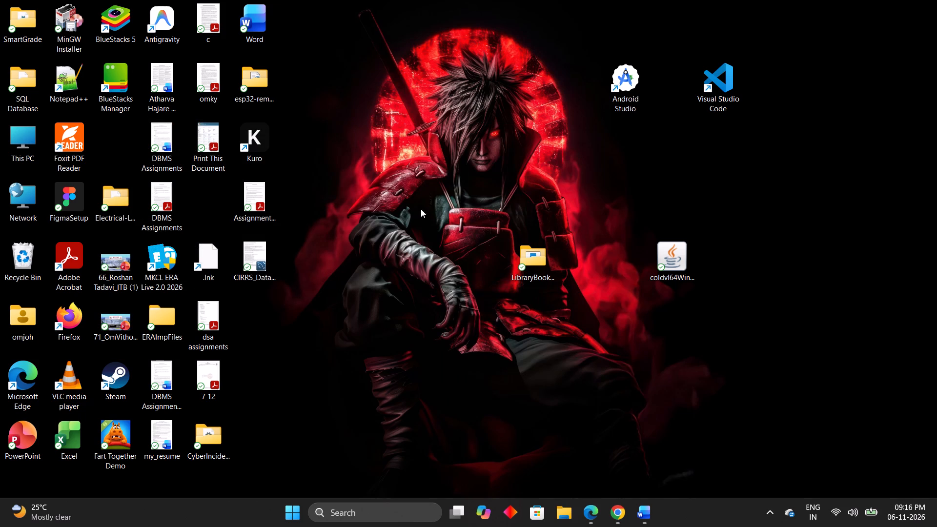
# Delete the Fart Together Demo item from the desktop.
pyautogui.click(103, 459)
pyautogui.rightClick(103, 459)
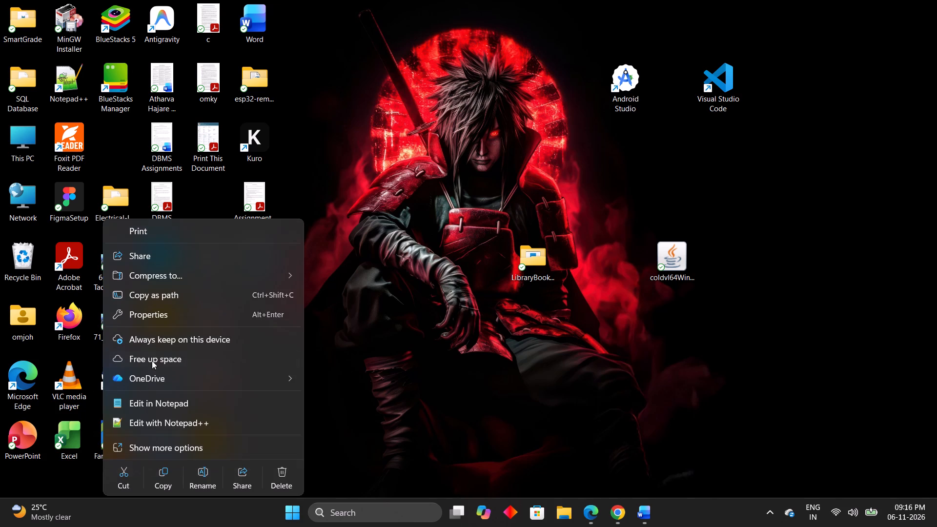
pyautogui.click(275, 476)
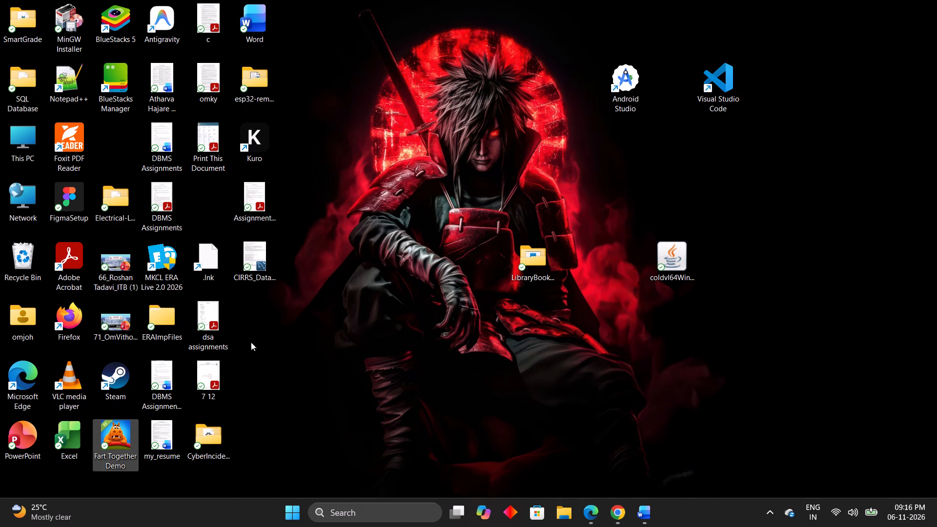
# Delete the desktop file whose name begins with 71.
pyautogui.click(121, 317)
pyautogui.rightClick(121, 317)
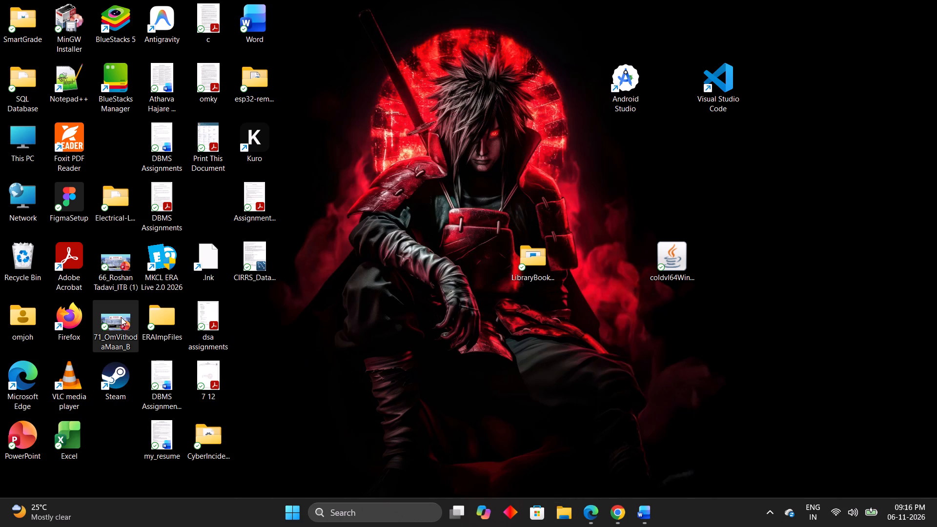
pyautogui.click(303, 41)
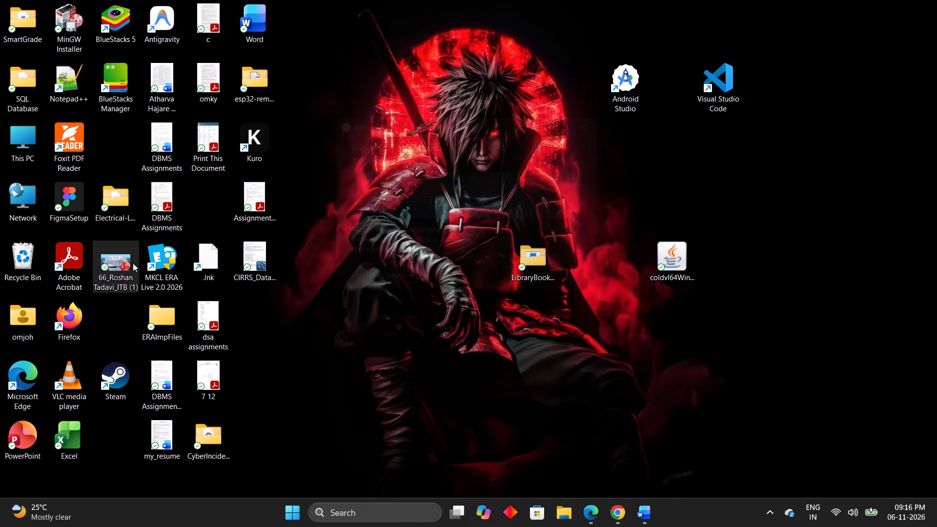
pyautogui.click(420, 318)
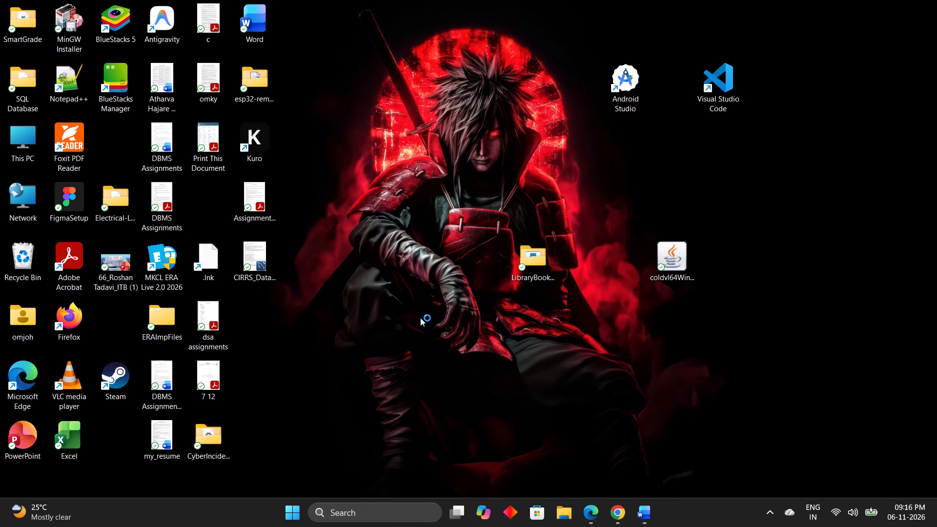
# Switch to Word and bring up the Unit_IV_Basic_Structure_Detailed_Final_Notes document.
pyautogui.click(638, 513)
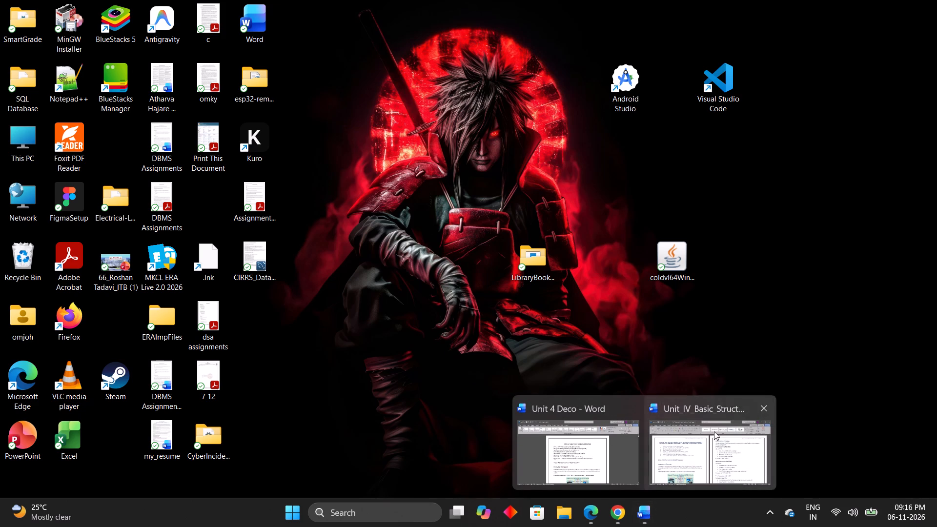
pyautogui.click(709, 438)
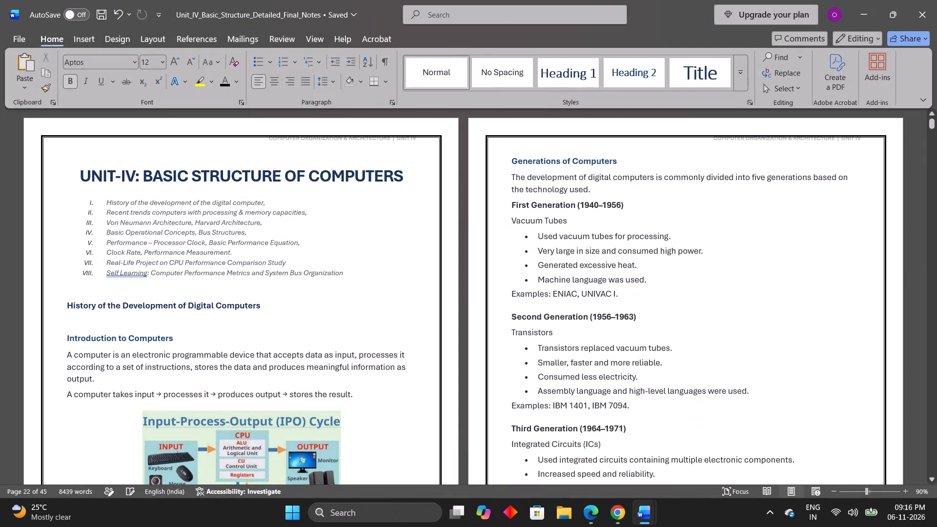
# Skim the opening pages of the notes, from the history of digital computers to recent trends in processing technology.
pyautogui.scroll(-1, 396, 338)
pyautogui.scroll(1, 396, 338)
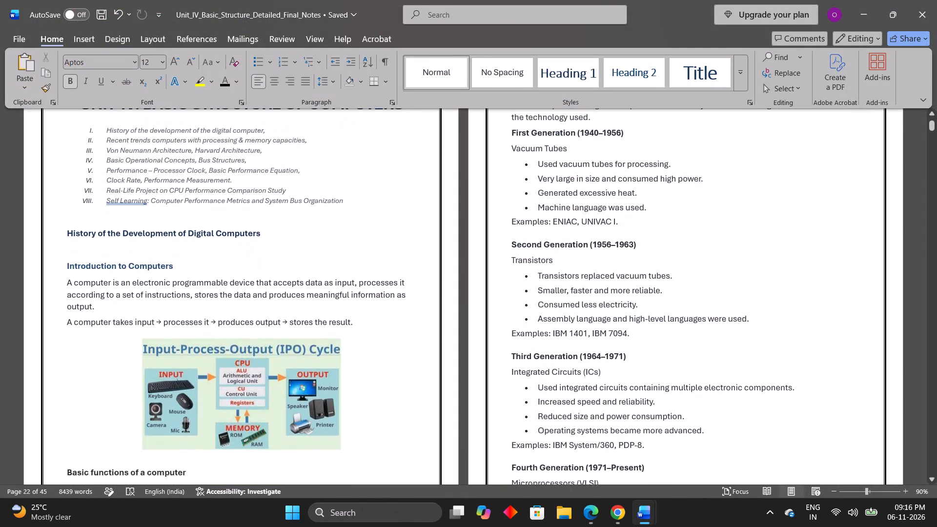
pyautogui.scroll(1, 396, 338)
pyautogui.scroll(-3, 396, 338)
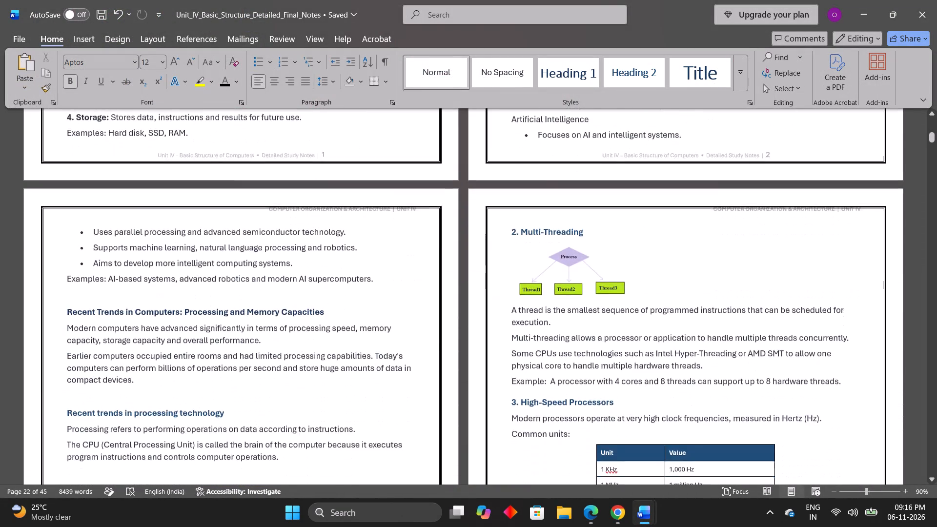
pyautogui.scroll(-3, 396, 338)
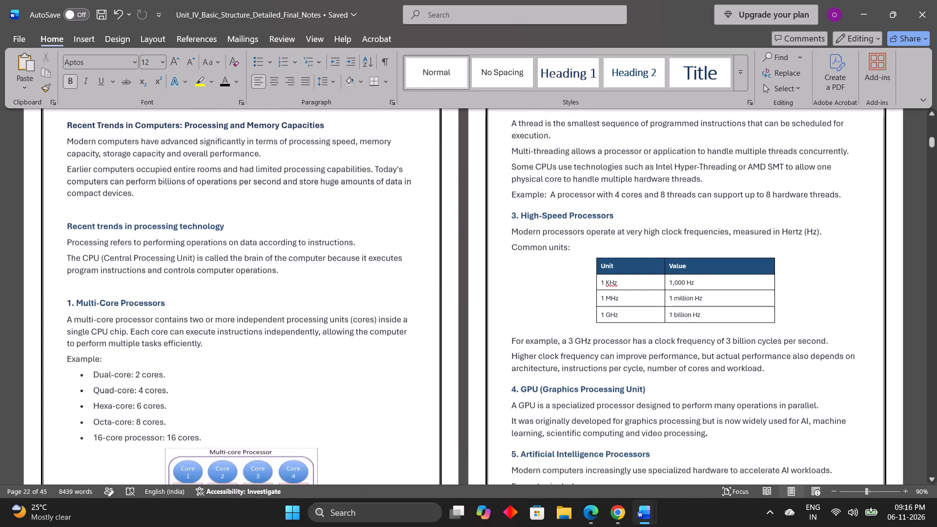
pyautogui.scroll(-2, 396, 338)
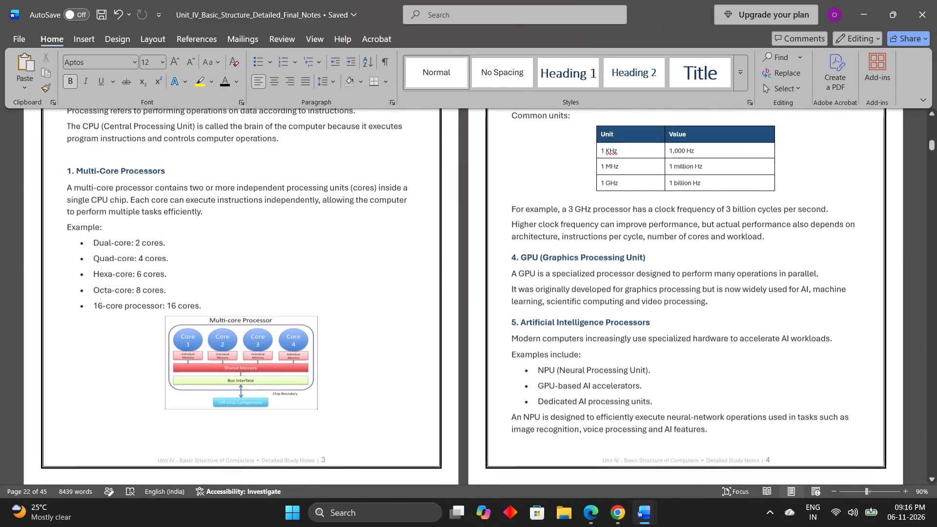
pyautogui.scroll(-1, 396, 338)
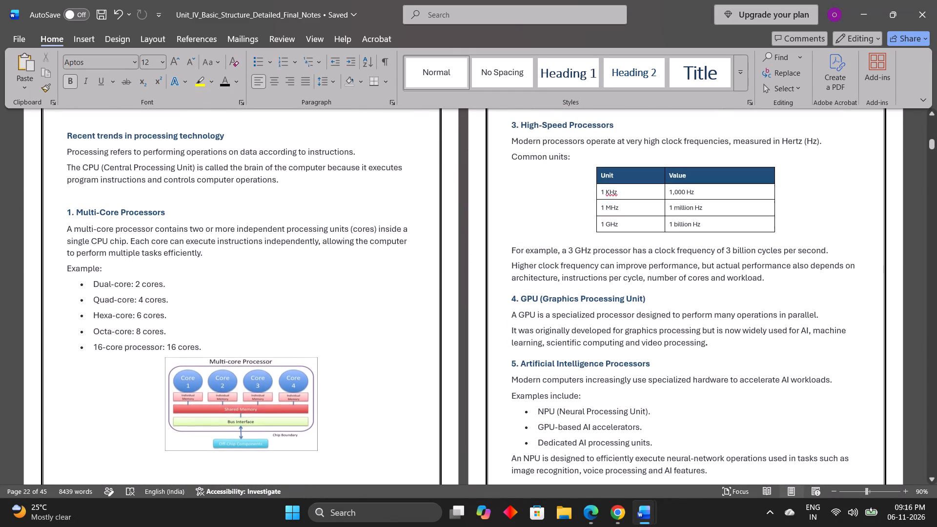
# Enlarge the page view and examine the sections on multi-threading, processors, memory technology, secondary storage and the memory hierarchy.
pyautogui.keyDown('ctrl'); pyautogui.scroll(3, 396, 338); pyautogui.keyUp('ctrl')
pyautogui.scroll(-2, 396, 338)
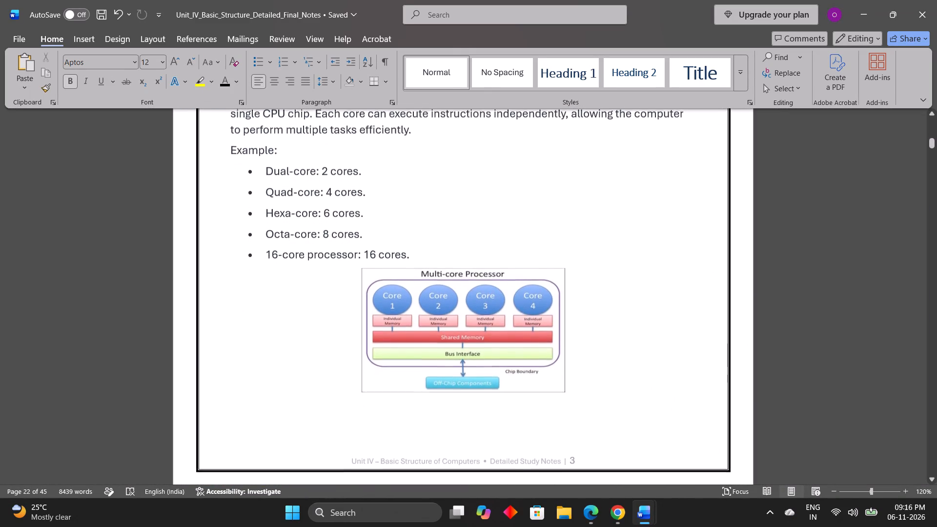
pyautogui.scroll(-3, 396, 338)
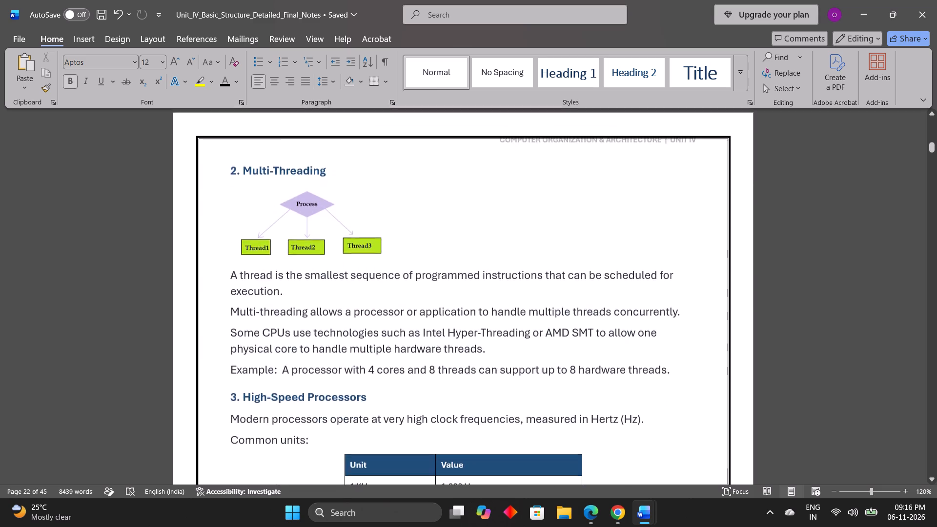
pyautogui.scroll(-5, 396, 338)
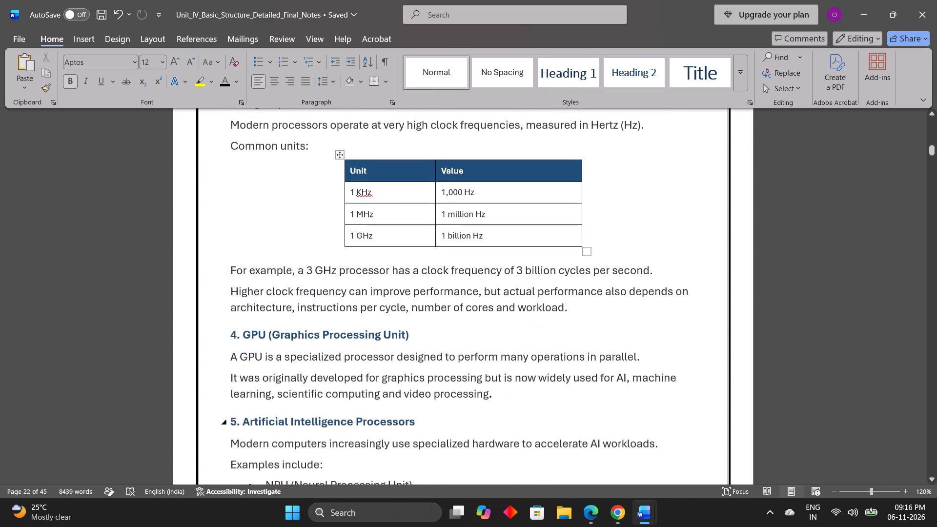
pyautogui.scroll(-4, 396, 338)
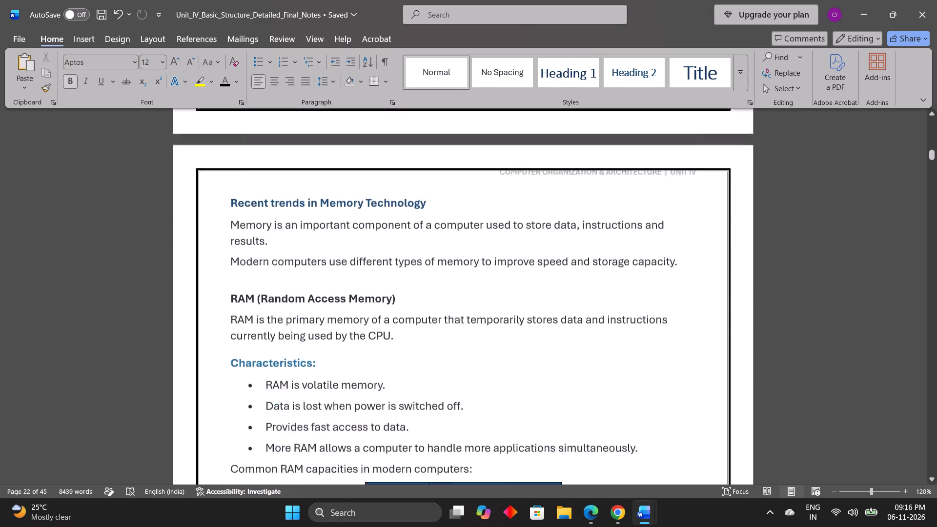
pyautogui.scroll(-4, 396, 338)
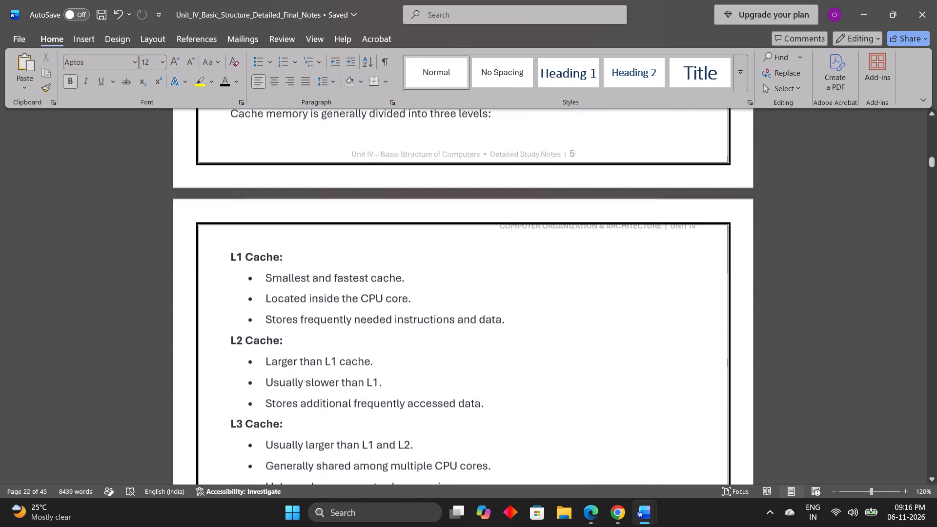
pyautogui.scroll(-4, 396, 338)
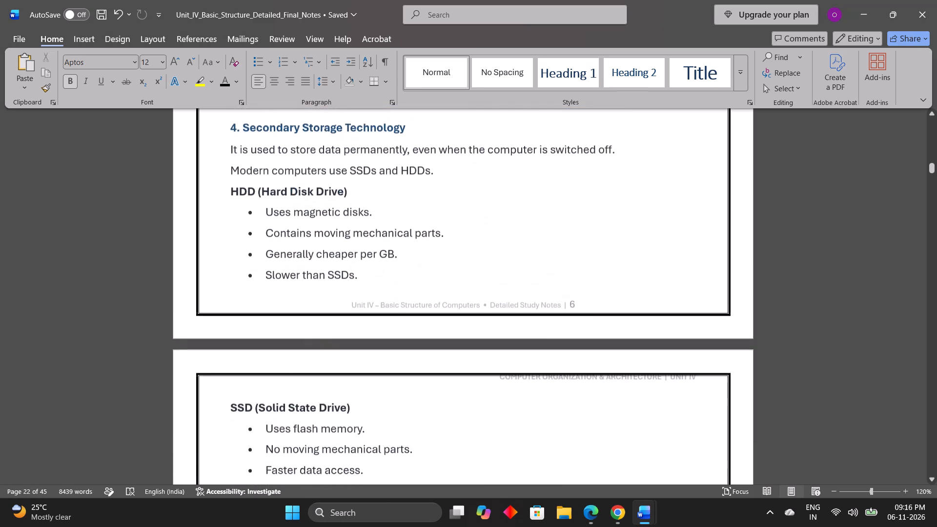
pyautogui.scroll(-5, 396, 338)
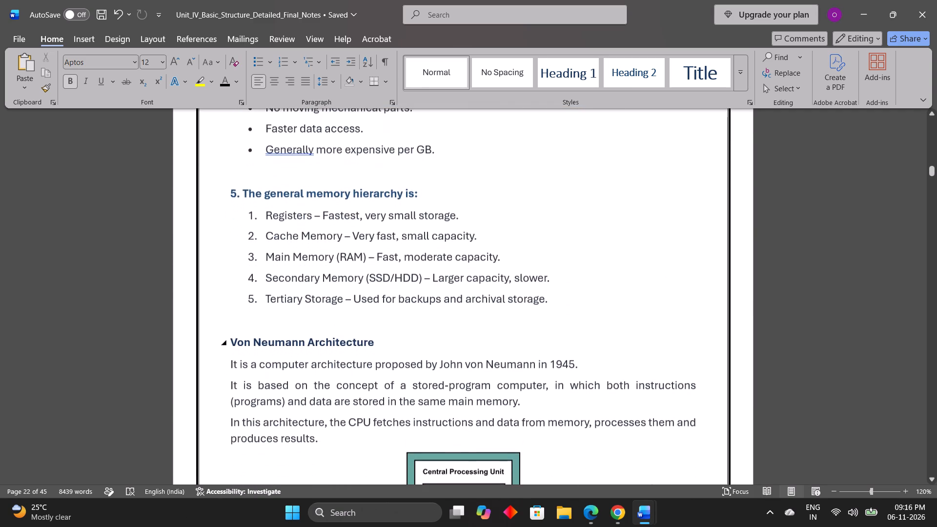
# Examine the Von Neumann Architecture section, covering its components, CPU registers, working cycle, advantages and disadvantages.
pyautogui.scroll(-4, 396, 338)
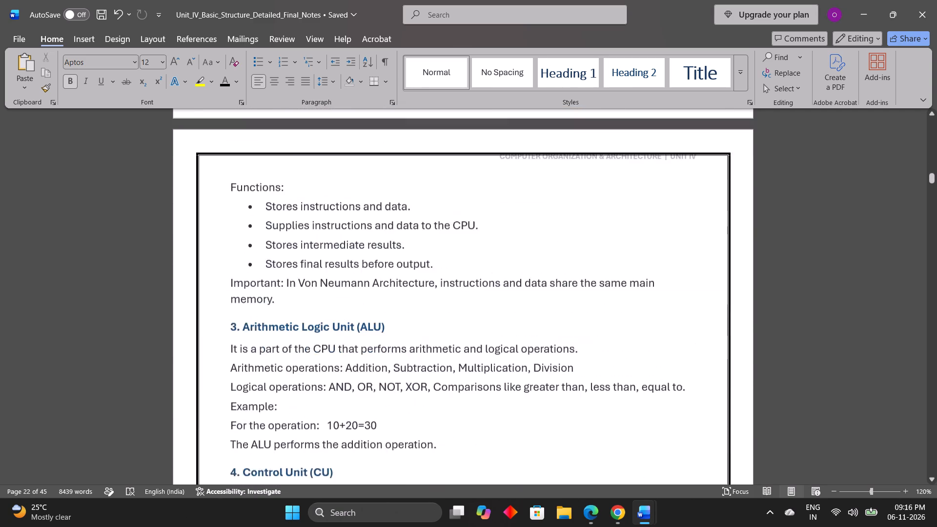
pyautogui.scroll(-3, 396, 338)
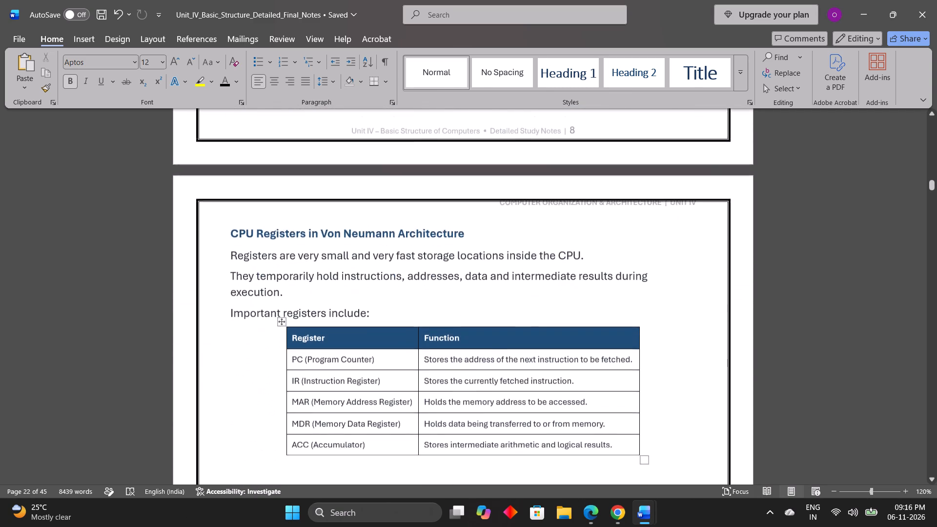
pyautogui.scroll(-3, 396, 338)
pyautogui.scroll(1, 396, 338)
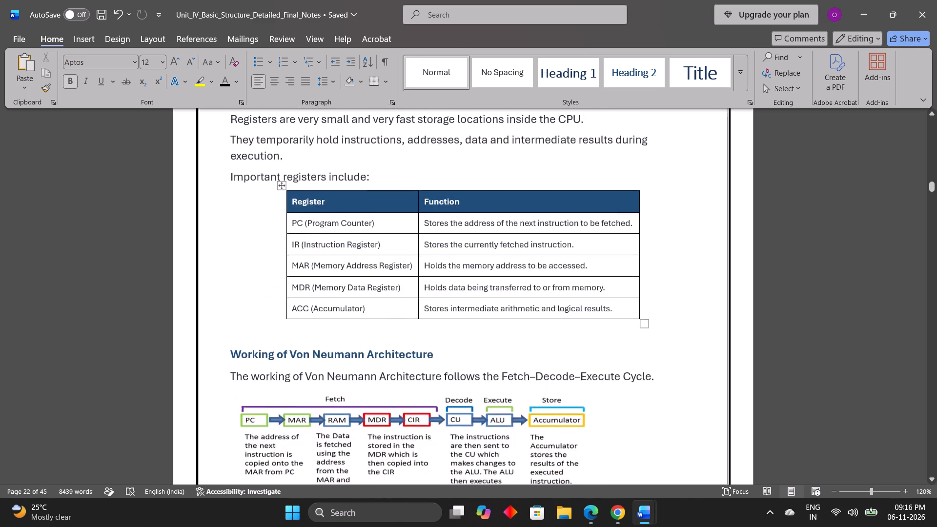
pyautogui.scroll(5, 396, 338)
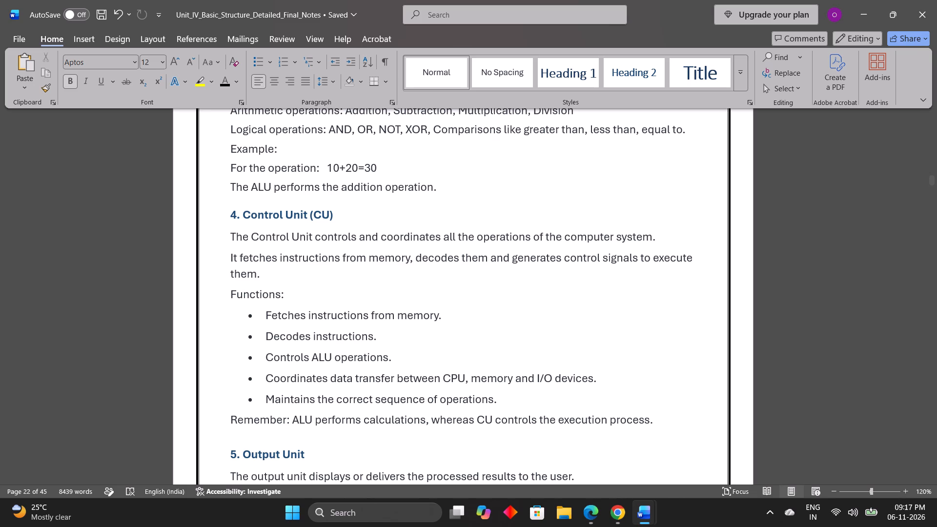
pyautogui.scroll(-4, 396, 338)
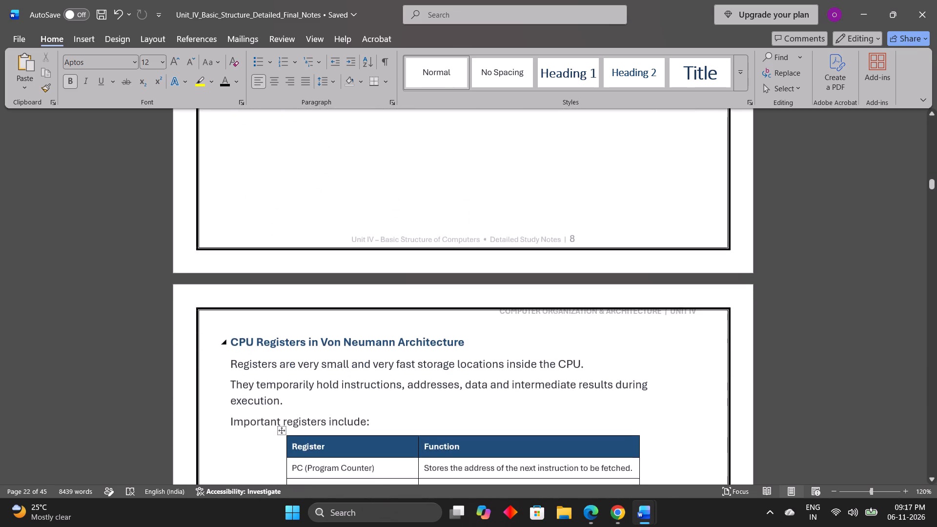
pyautogui.scroll(-4, 396, 338)
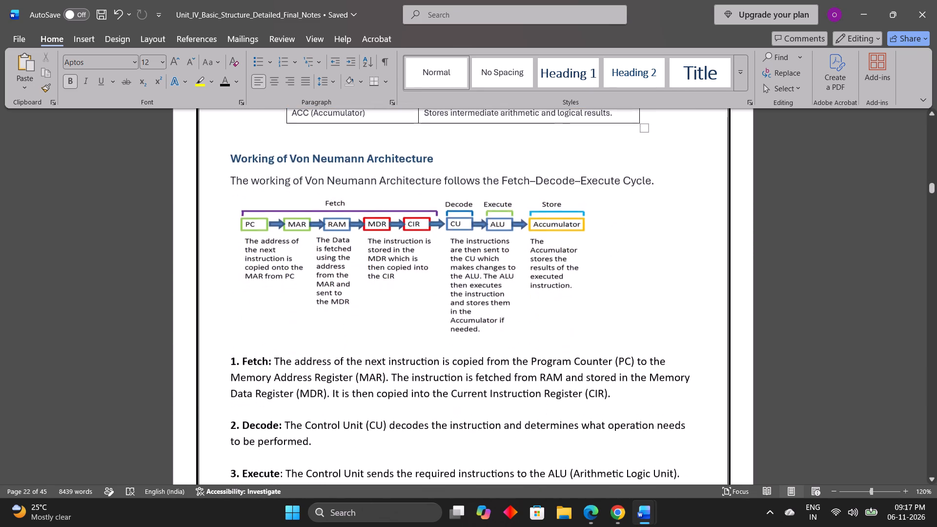
pyautogui.scroll(-3, 396, 338)
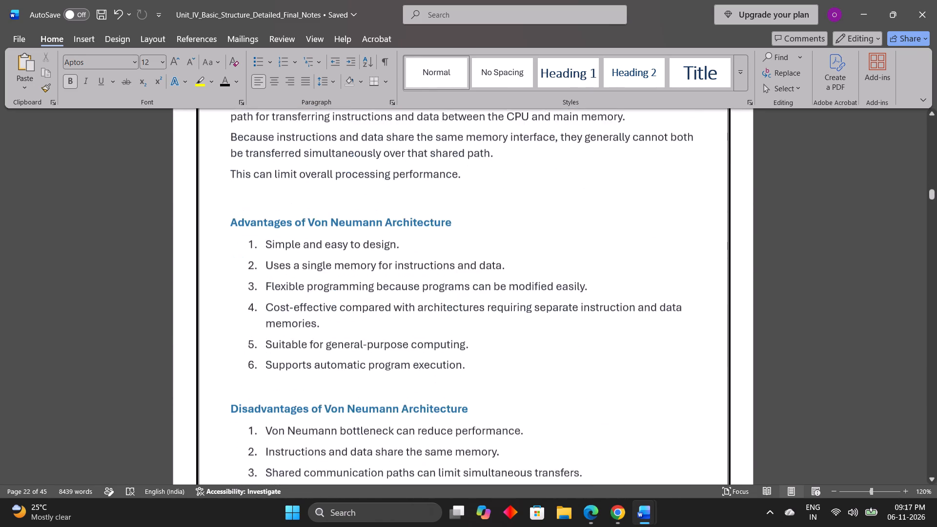
pyautogui.scroll(-3, 396, 338)
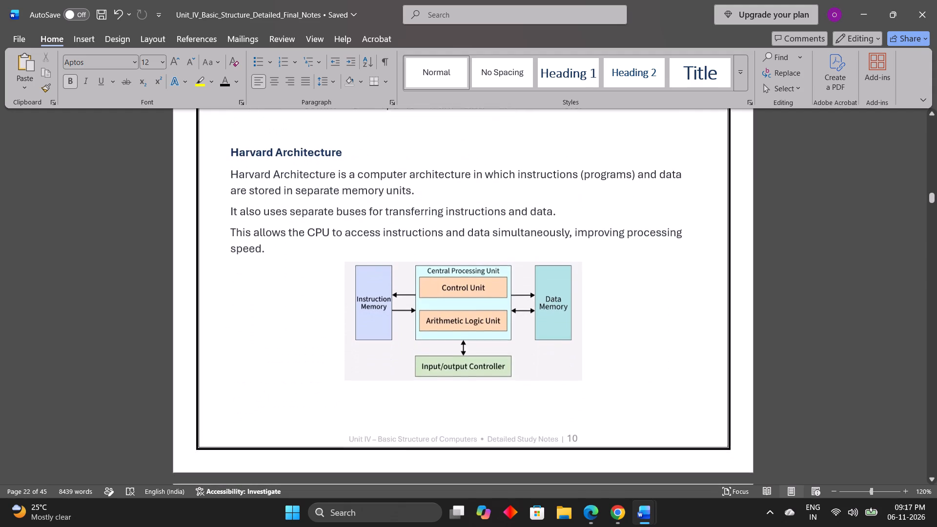
pyautogui.scroll(-1, 396, 338)
pyautogui.scroll(3, 396, 338)
pyautogui.scroll(-2, 396, 338)
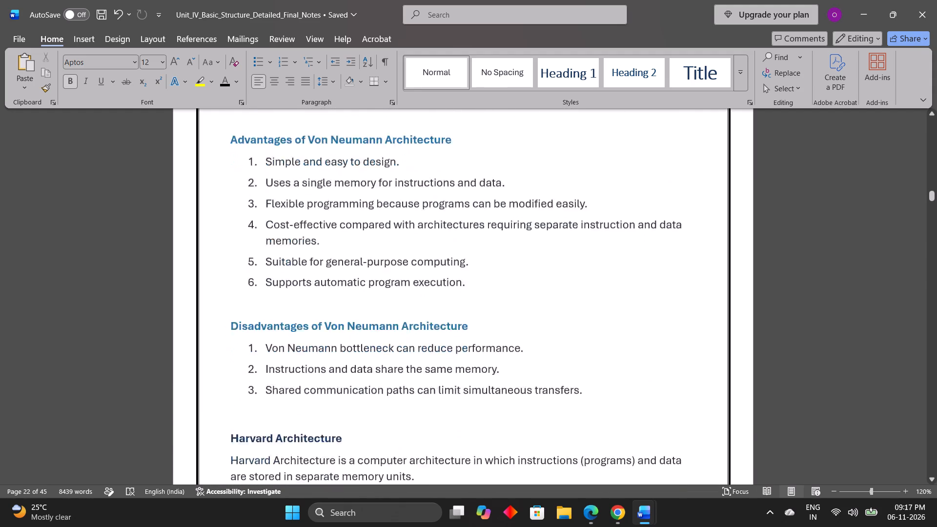
# Examine the Harvard Architecture section, covering its main components, working steps, advantages and disadvantages.
pyautogui.scroll(-4, 396, 338)
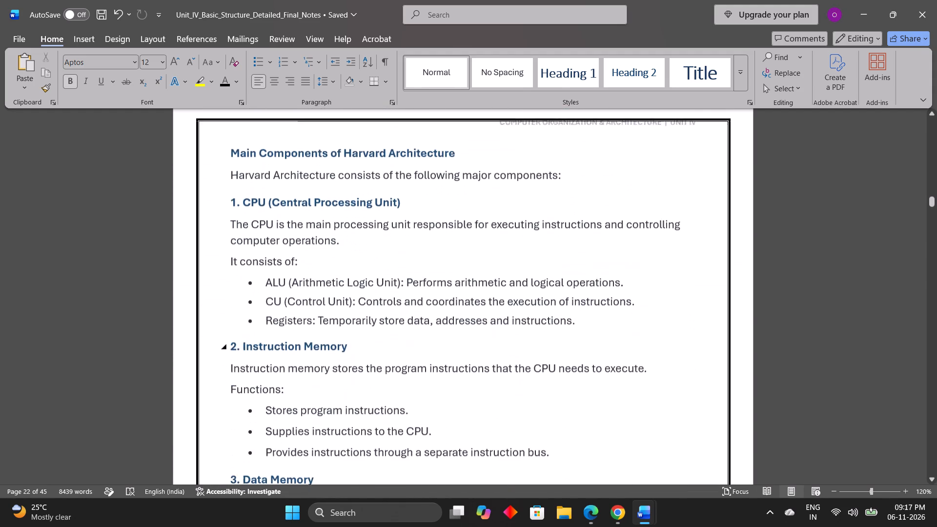
pyautogui.scroll(-6, 396, 338)
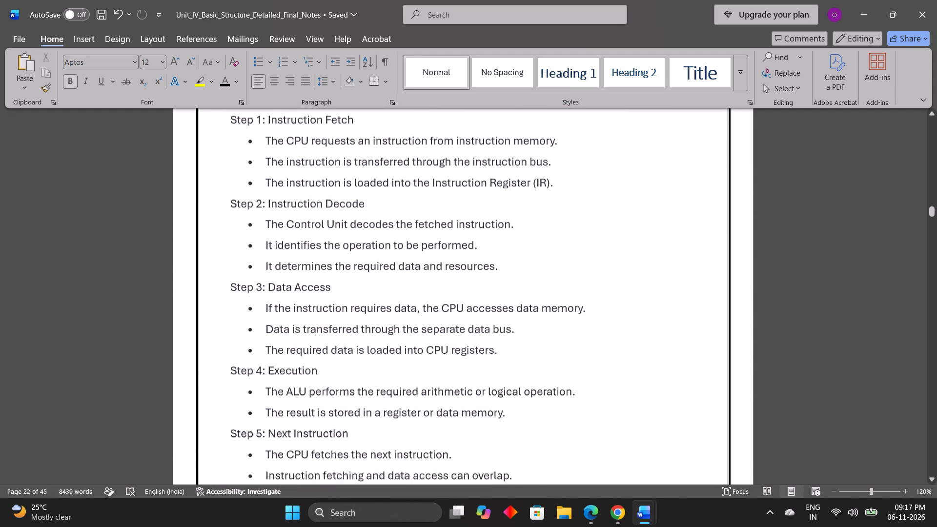
pyautogui.scroll(-3, 396, 338)
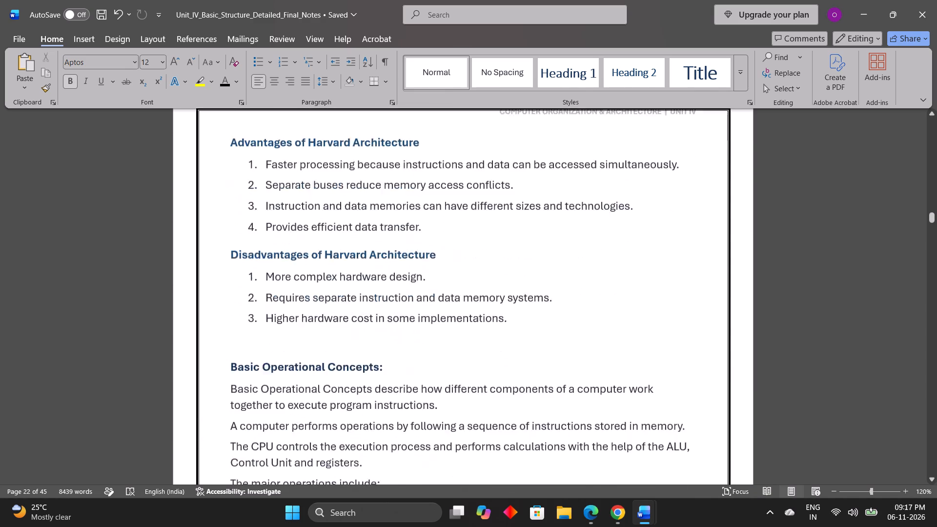
pyautogui.scroll(-2, 396, 338)
pyautogui.scroll(2, 396, 338)
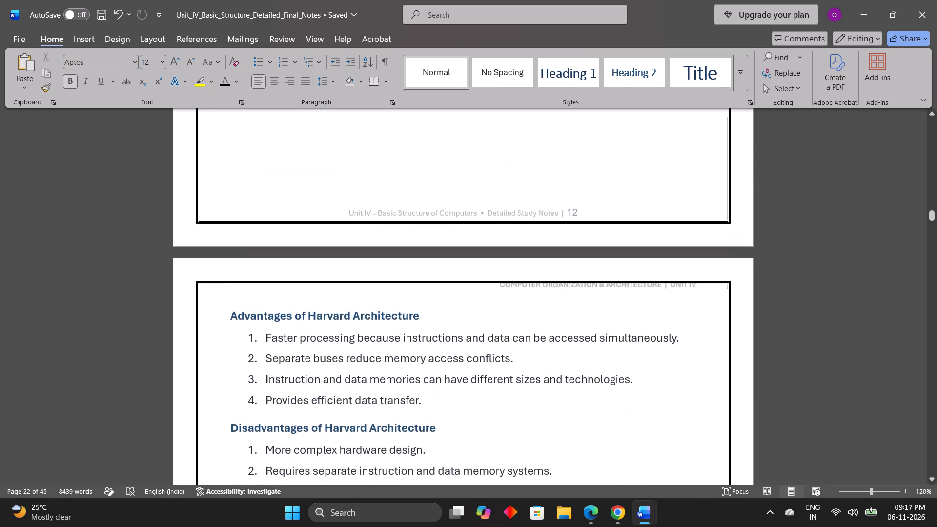
pyautogui.scroll(-2, 396, 338)
pyautogui.scroll(5, 396, 338)
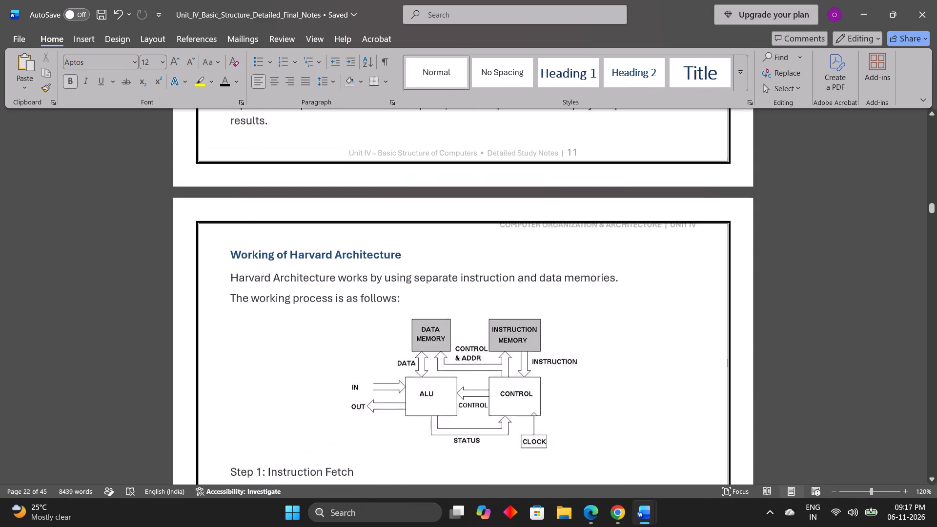
pyautogui.scroll(2, 396, 338)
pyautogui.scroll(-4, 396, 338)
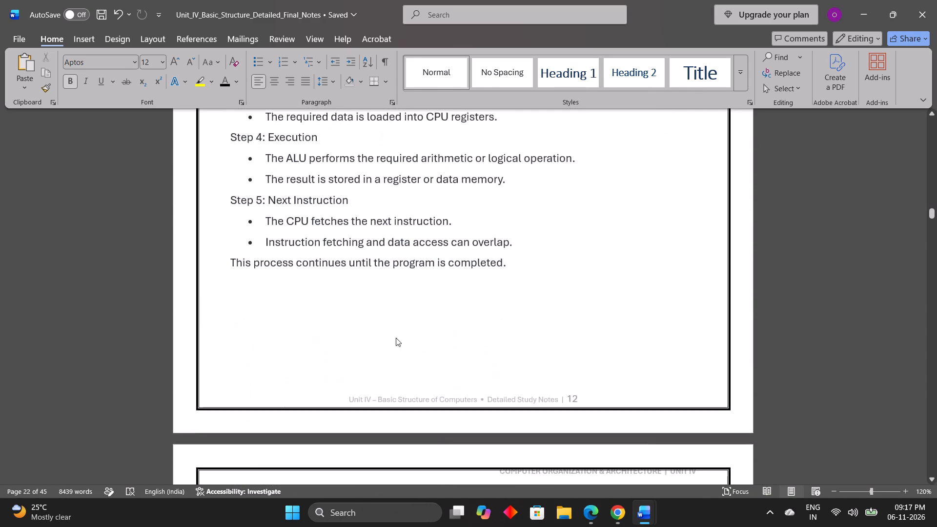
pyautogui.scroll(-5, 396, 338)
# Read through the Basic Operational Concepts and Basic Functional Units of a Computer sections, including the block diagram.
pyautogui.scroll(-1, 396, 338)
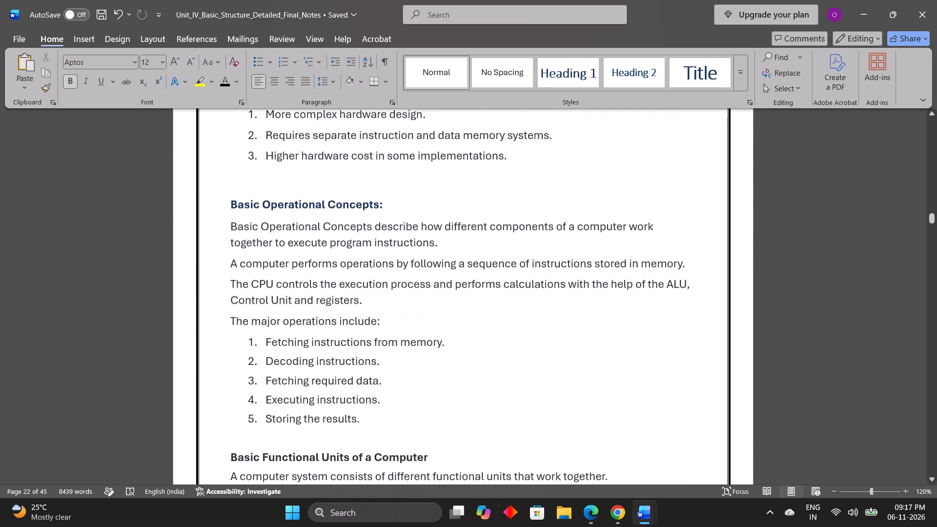
pyautogui.scroll(-2, 396, 338)
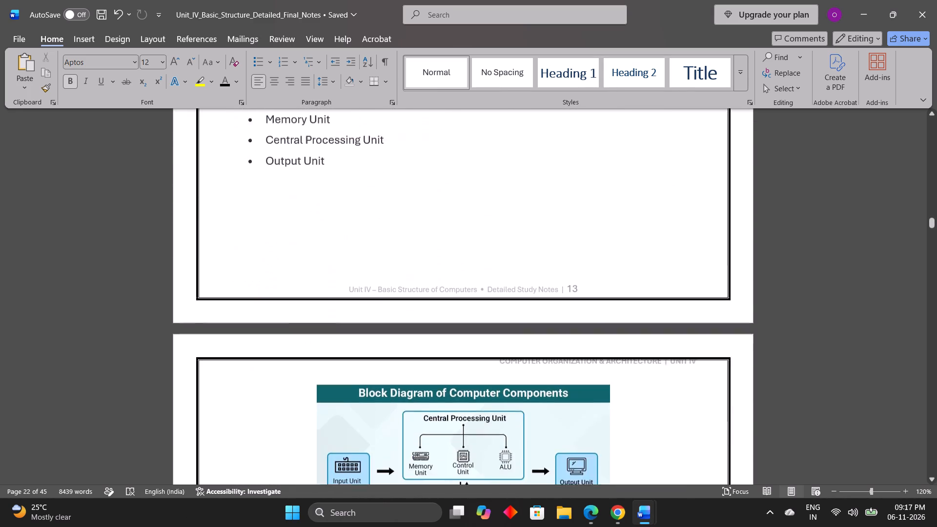
pyautogui.scroll(-2, 396, 338)
pyautogui.scroll(3, 396, 338)
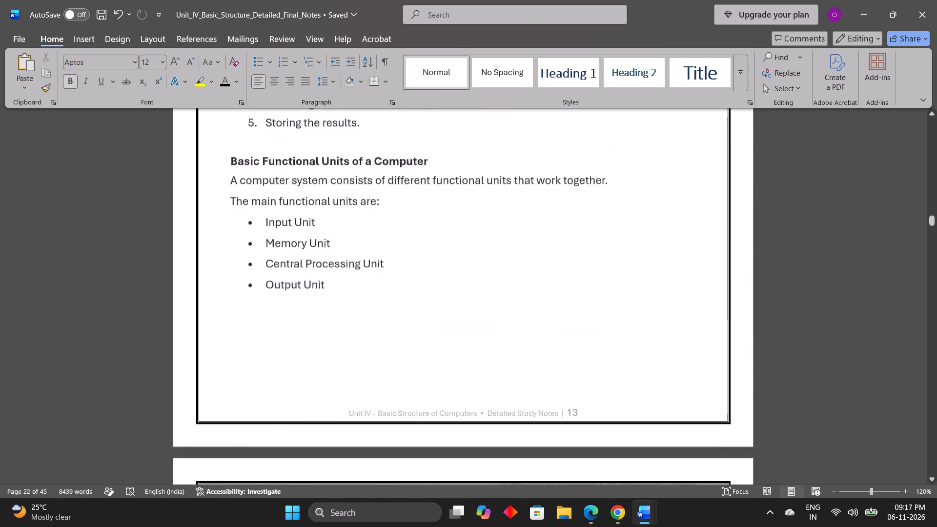
pyautogui.scroll(3, 396, 338)
pyautogui.scroll(-1, 396, 338)
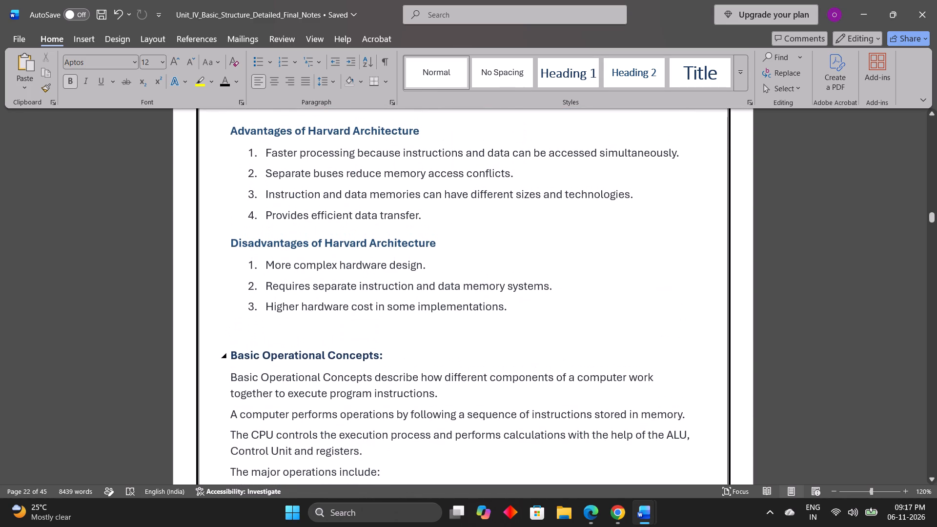
pyautogui.scroll(-3, 396, 338)
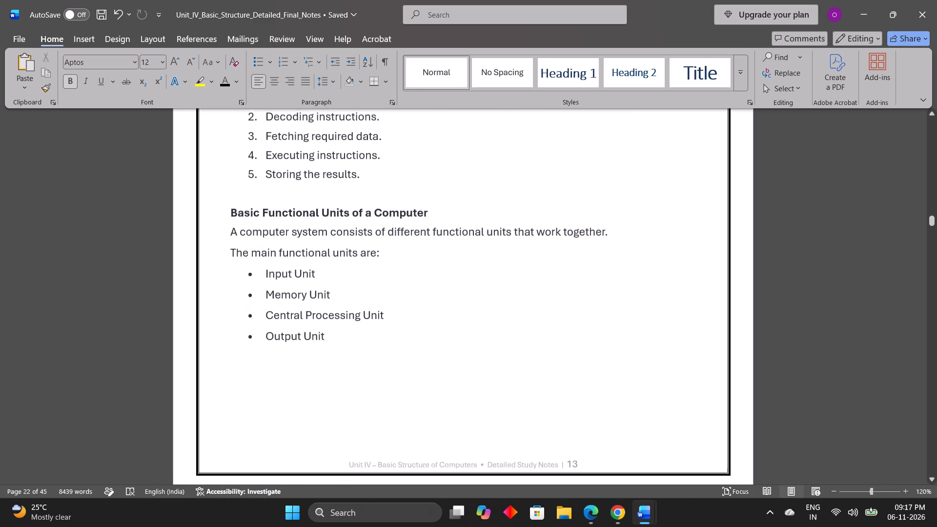
pyautogui.scroll(-5, 396, 338)
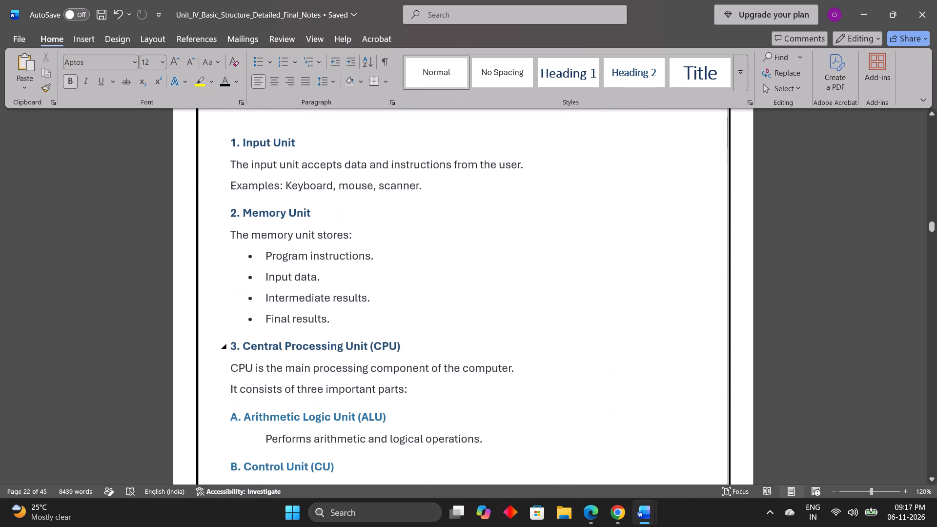
# Examine the Output Unit notes and the Instruction Execution Cycle section, including its diagram and the Fetch stage.
pyautogui.scroll(-4, 396, 338)
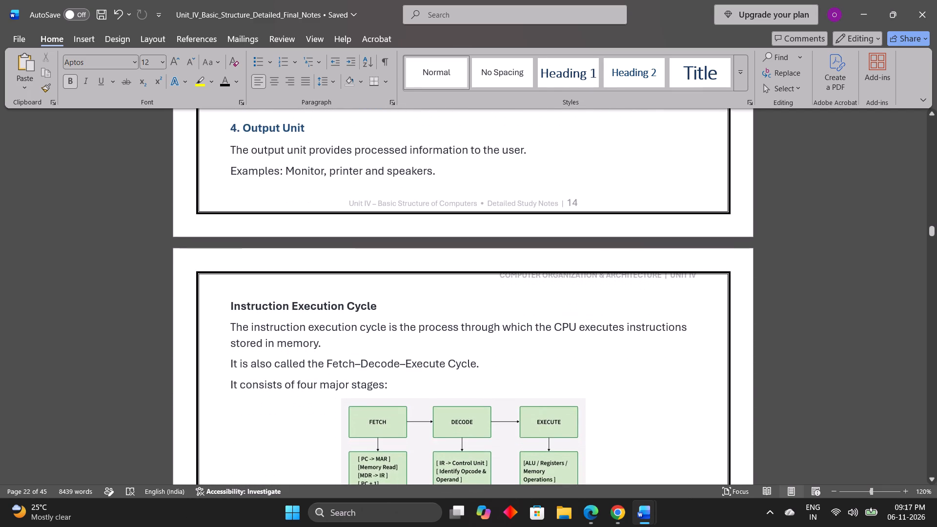
pyautogui.scroll(-1, 396, 338)
pyautogui.scroll(1, 396, 338)
pyautogui.scroll(-1, 396, 338)
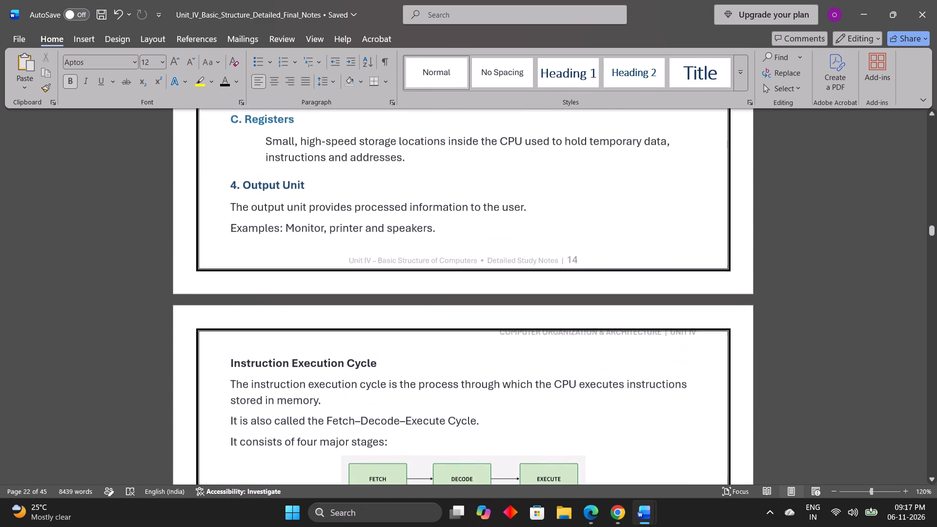
pyautogui.scroll(-1, 396, 338)
pyautogui.click(396, 338)
pyautogui.scroll(-1, 396, 338)
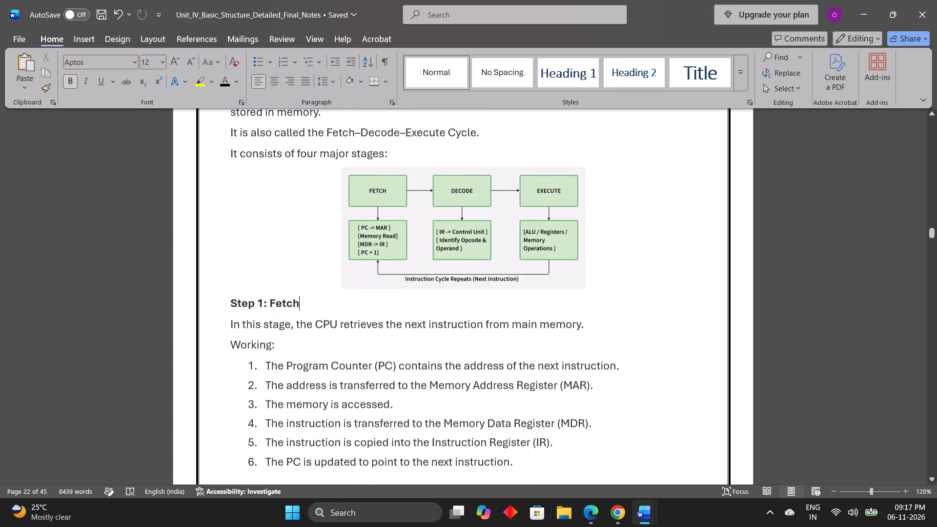
pyautogui.scroll(-1, 396, 338)
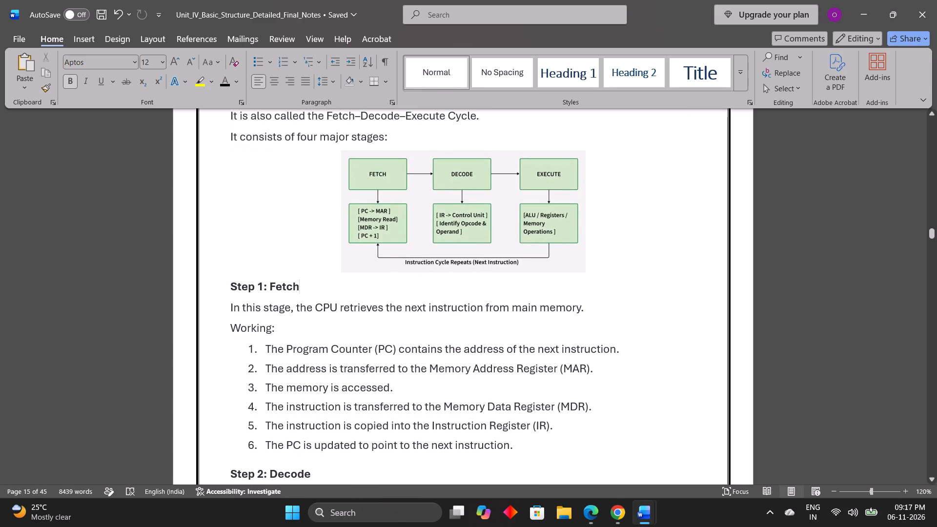
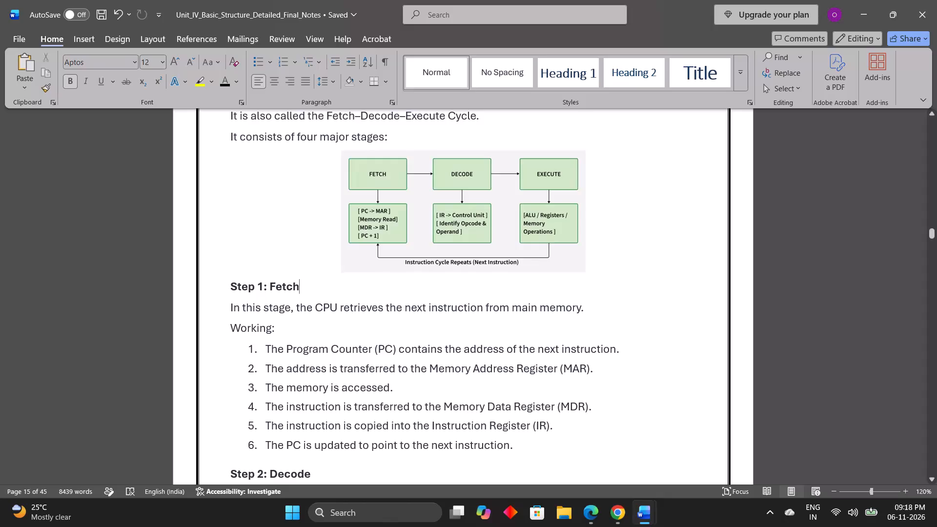
# Read through the Decode, Execute and Store / Write Back stages and the Important CPU Registers section.
pyautogui.scroll(-3, 399, 355)
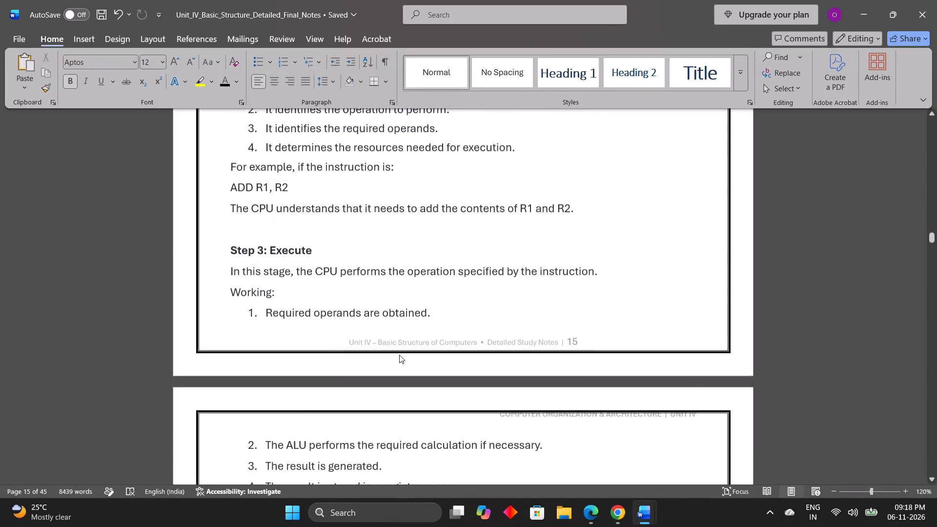
pyautogui.scroll(-2, 399, 355)
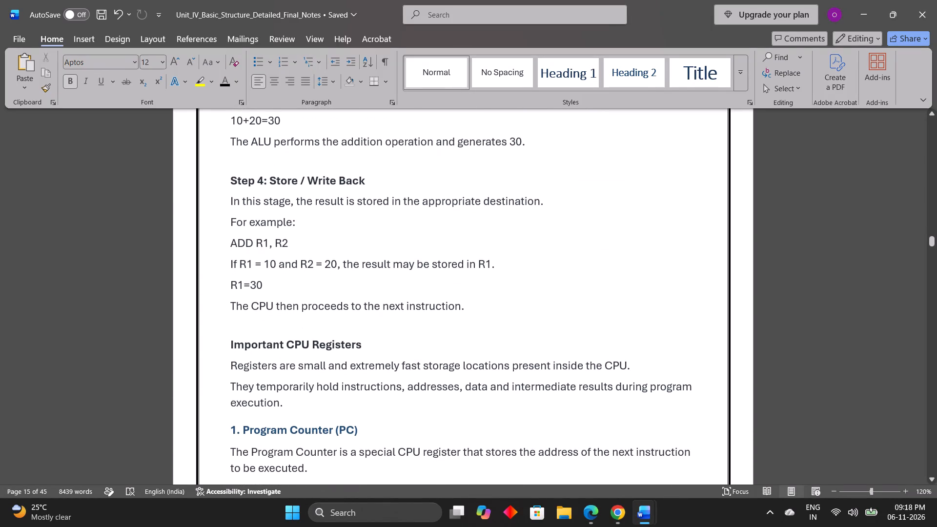
pyautogui.scroll(-1, 399, 355)
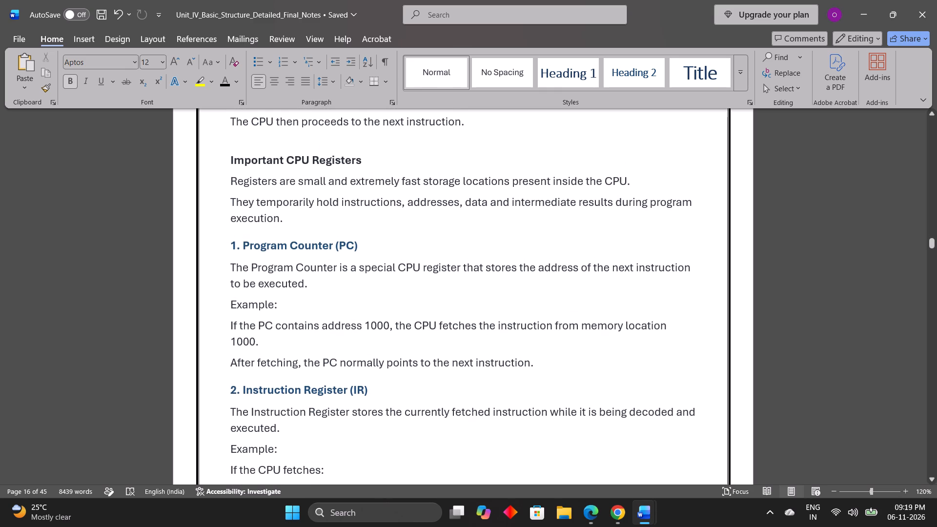
pyautogui.scroll(1, 399, 355)
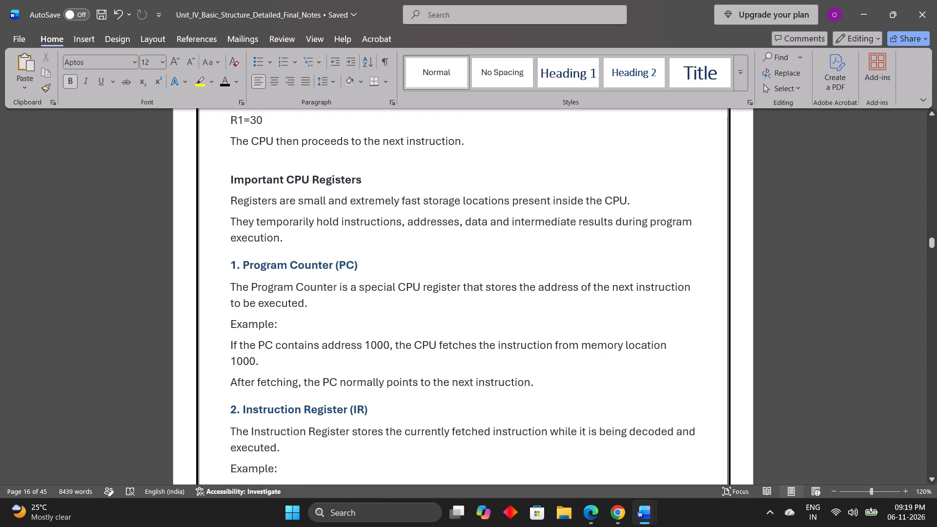
pyautogui.scroll(-1, 399, 355)
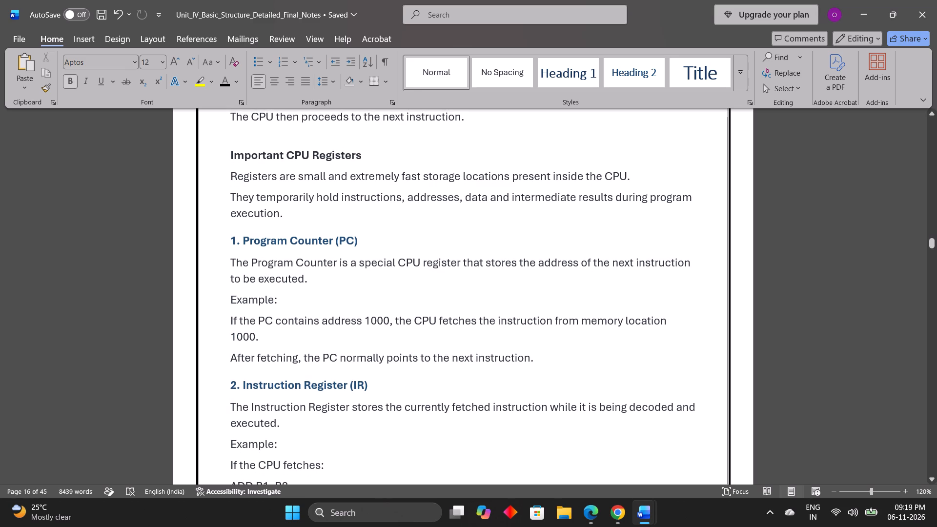
pyautogui.scroll(-1, 399, 355)
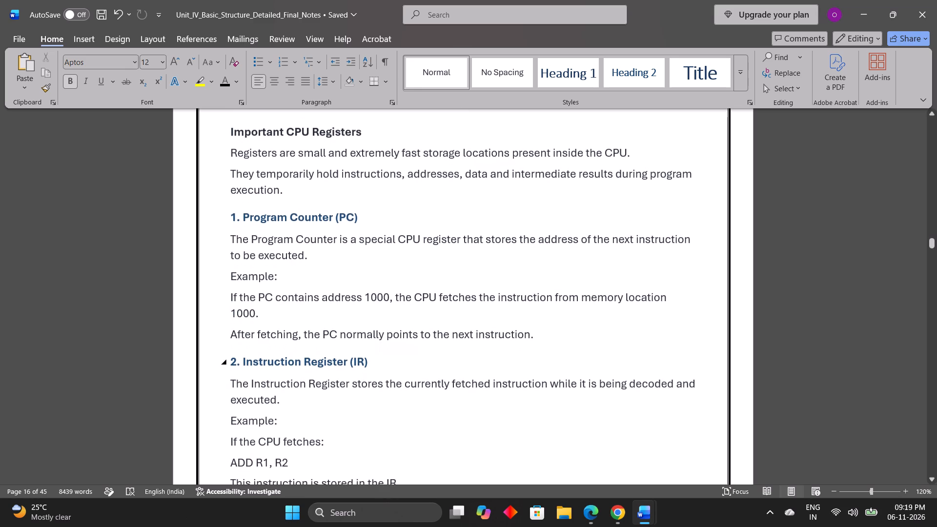
pyautogui.scroll(-4, 399, 355)
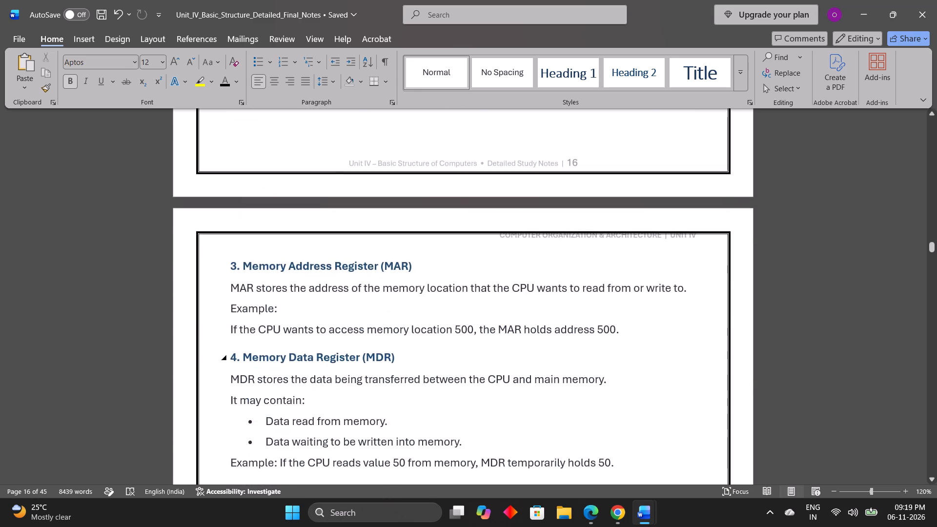
pyautogui.scroll(-2, 399, 355)
# Look back over the notes from the CPU registers to Working of Harvard Architecture, and return to Important CPU Registers.
pyautogui.scroll(1, 399, 355)
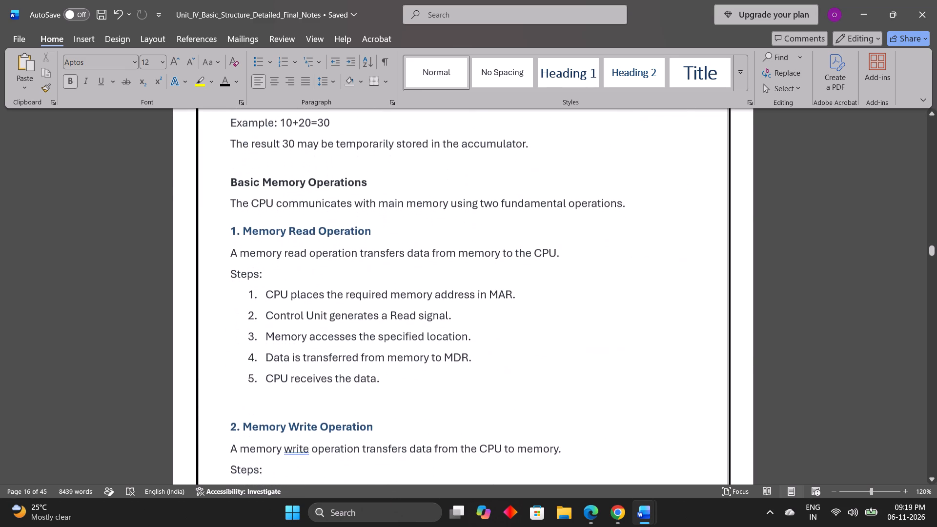
pyautogui.scroll(6, 399, 355)
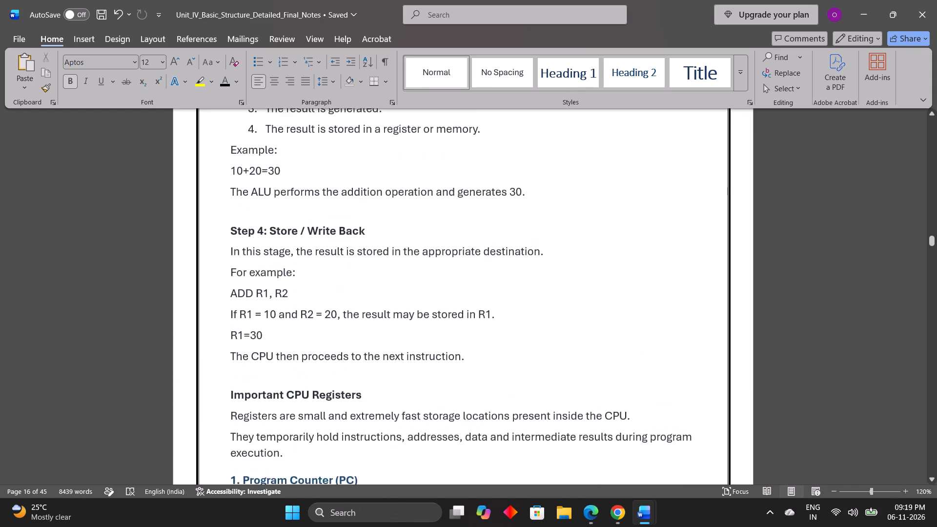
pyautogui.scroll(6, 399, 355)
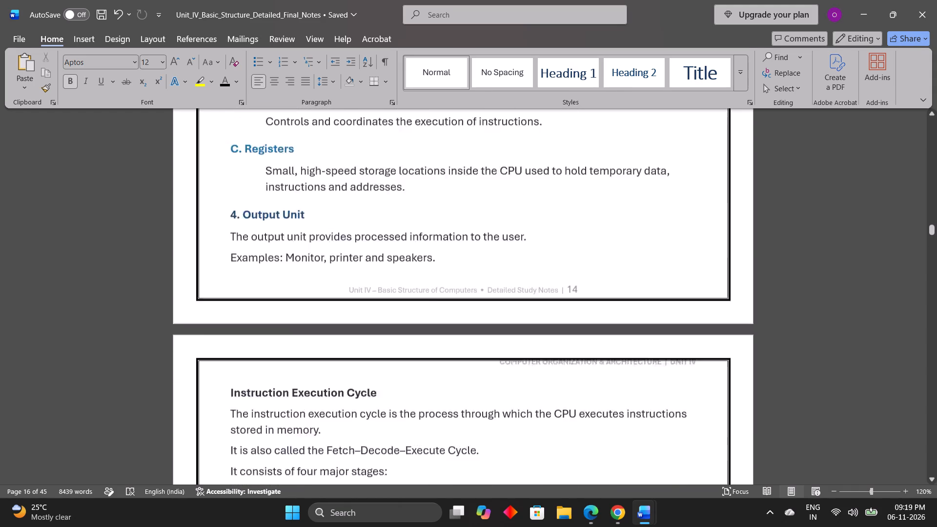
pyautogui.scroll(7, 399, 355)
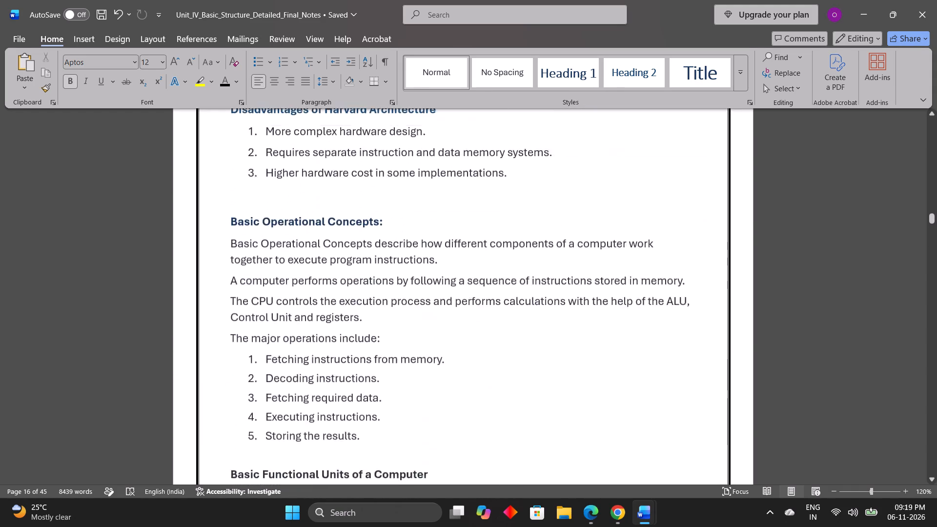
pyautogui.scroll(6, 399, 355)
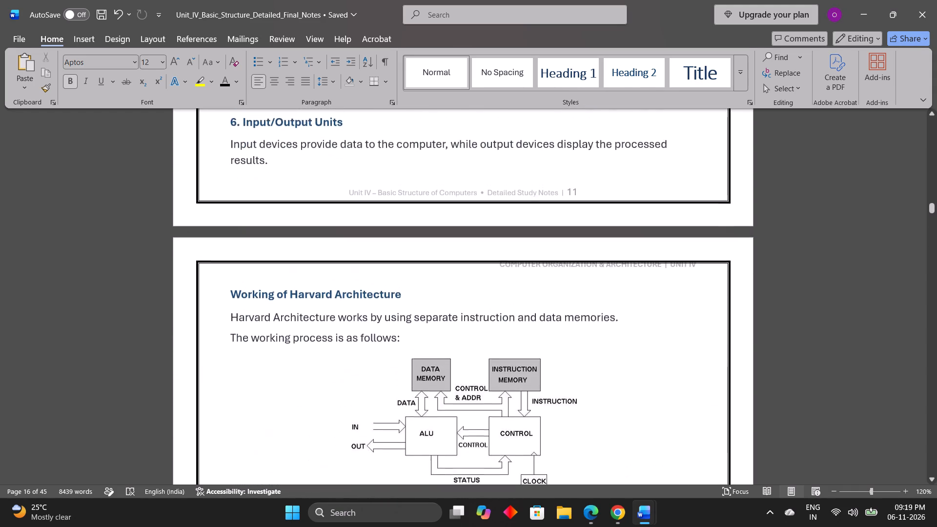
pyautogui.scroll(-7, 399, 355)
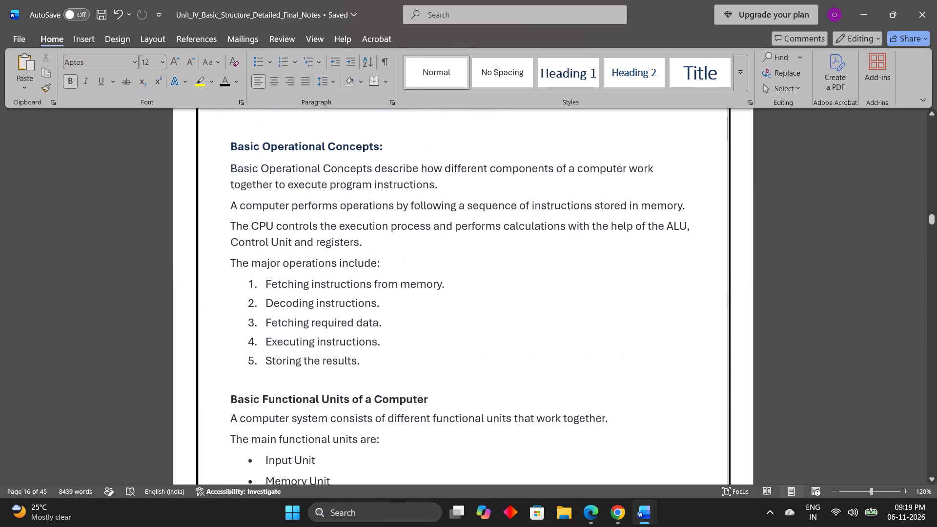
pyautogui.scroll(-6, 399, 355)
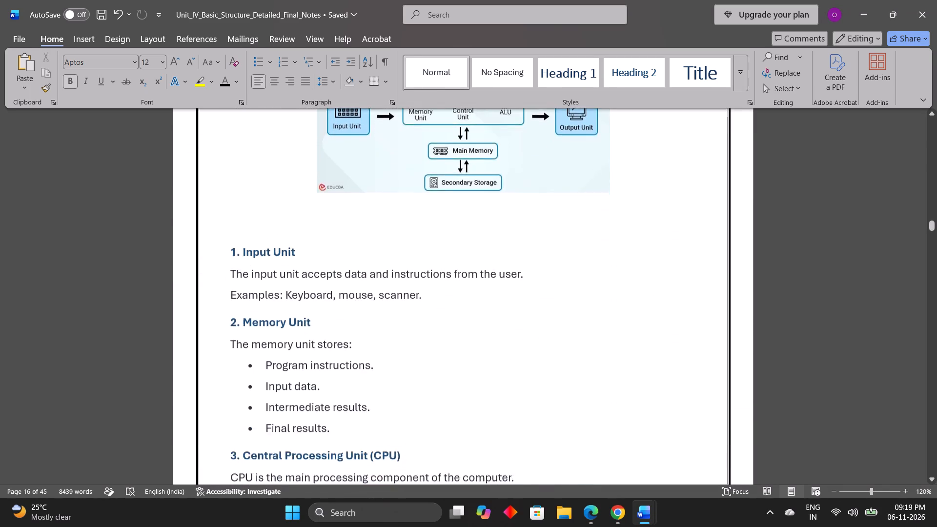
pyautogui.scroll(-6, 399, 355)
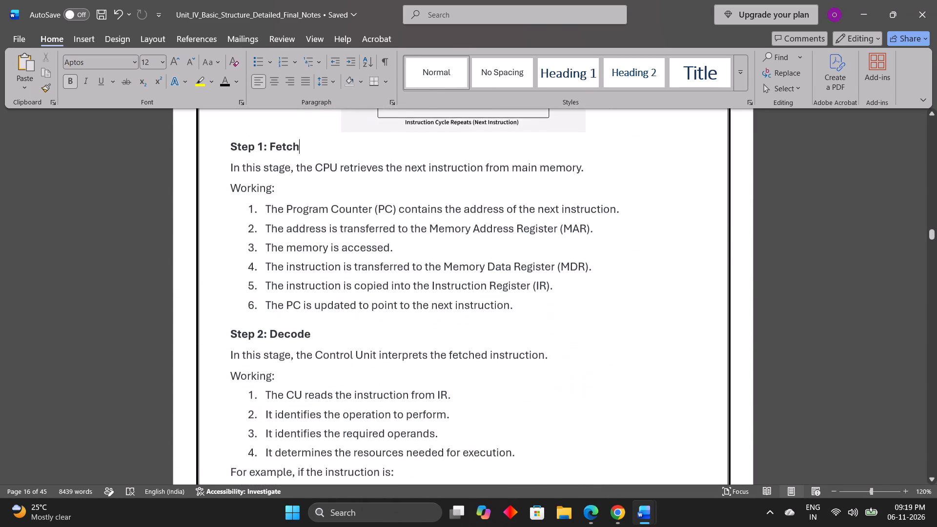
pyautogui.scroll(-6, 399, 355)
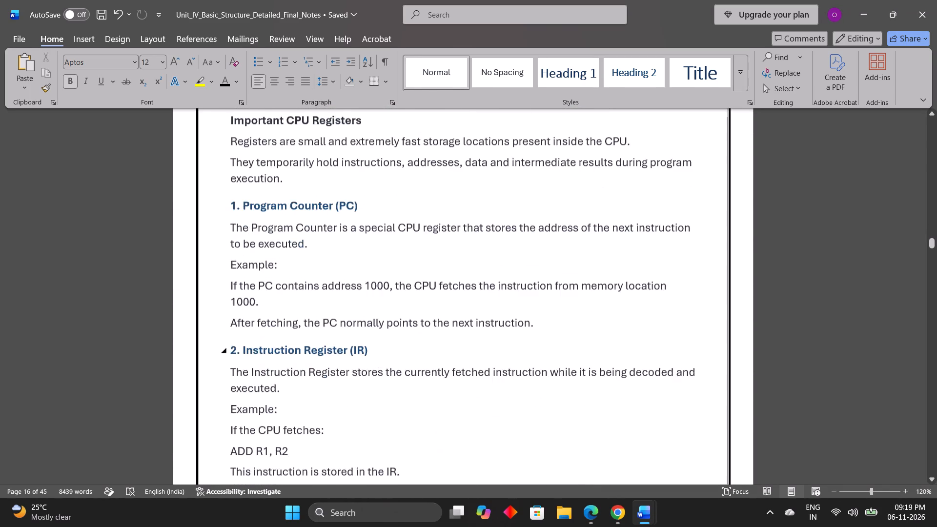
# Examine the Basic Memory Operations, Types of Instructions, and Bus Structures and System Bus Organization sections, including the system bus diagrams.
pyautogui.scroll(-5, 399, 355)
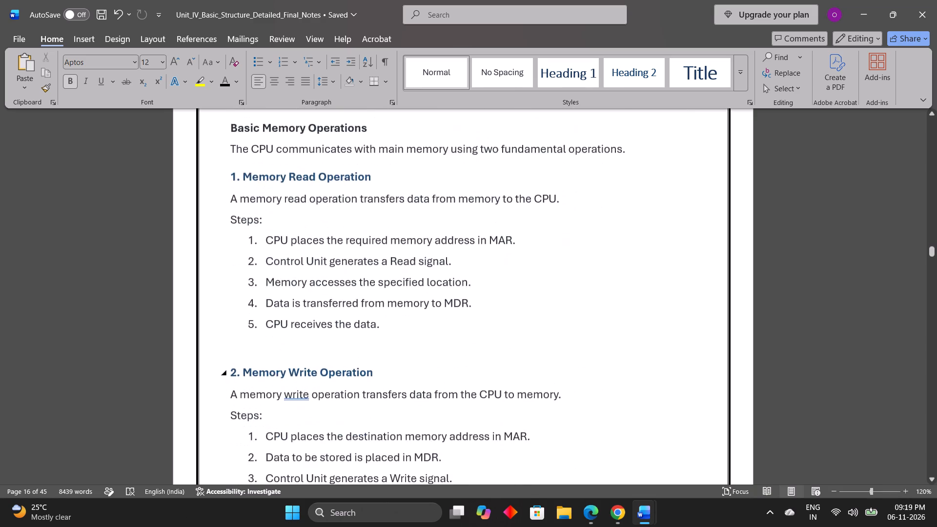
pyautogui.scroll(-3, 399, 355)
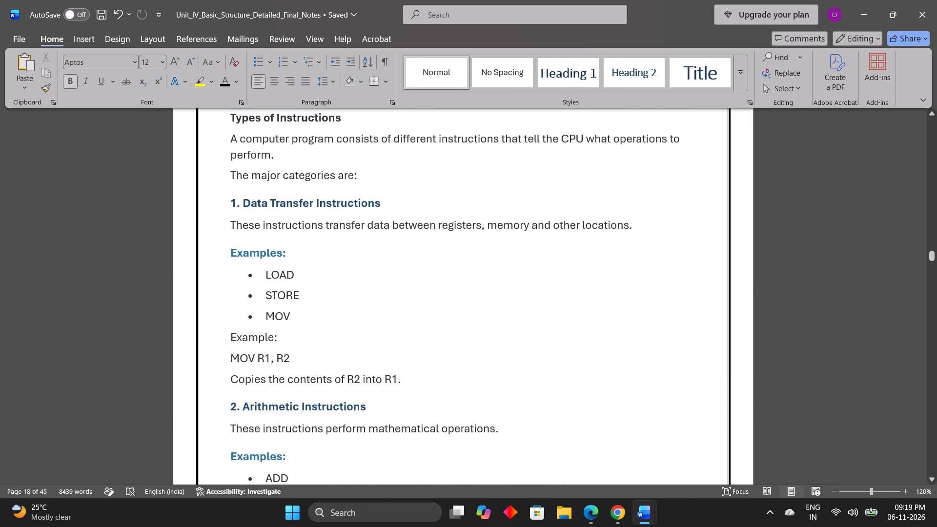
pyautogui.scroll(-3, 399, 355)
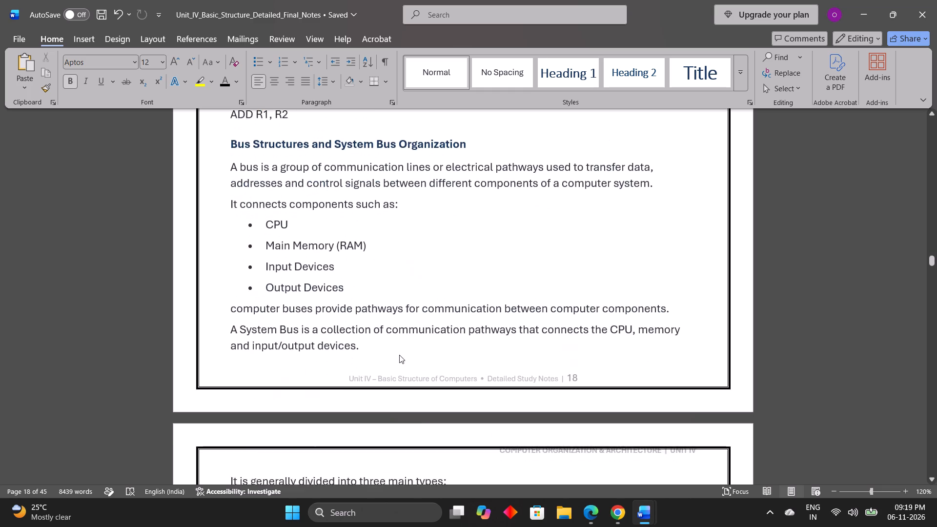
pyautogui.scroll(1, 399, 355)
pyautogui.scroll(-3, 399, 355)
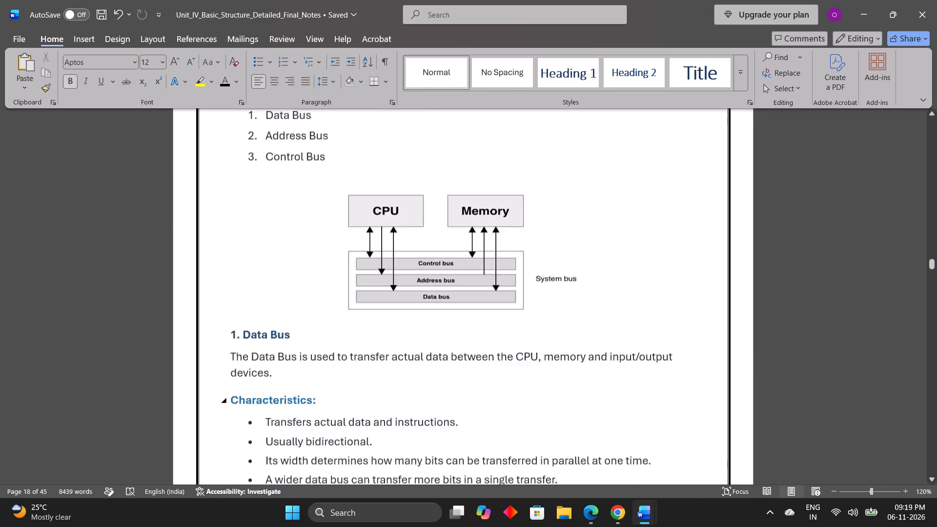
pyautogui.scroll(-5, 399, 355)
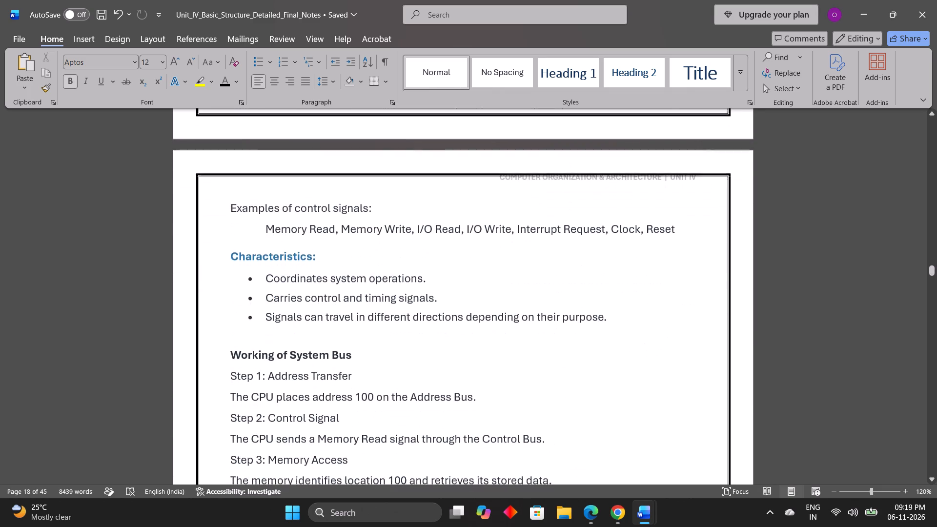
pyautogui.scroll(-7, 407, 345)
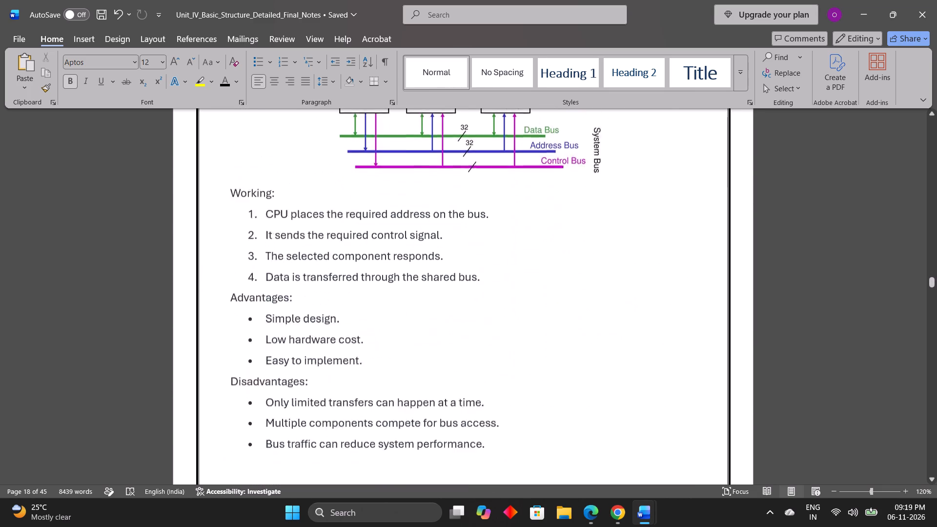
# Examine the Multiple Bus Structure section, covering its diagram, working, advantages and disadvantages.
pyautogui.scroll(-3, 407, 345)
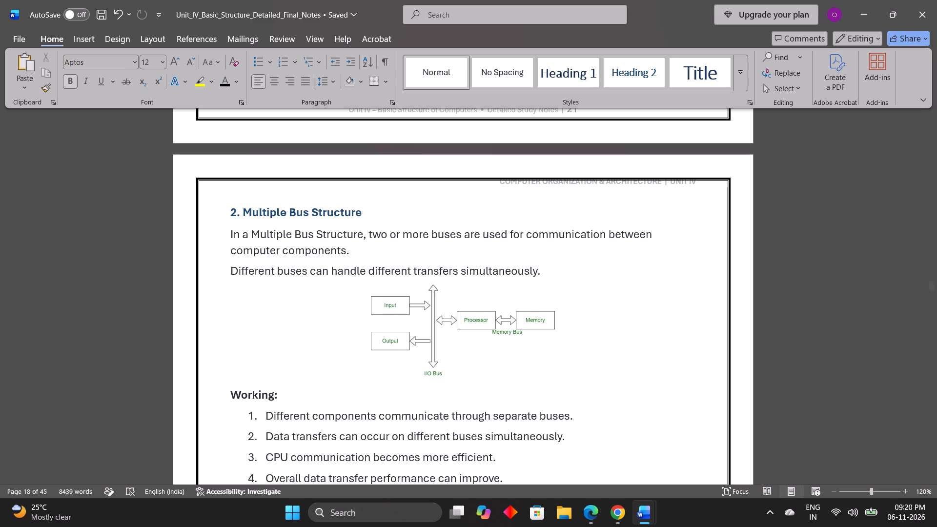
pyautogui.scroll(-1, 407, 345)
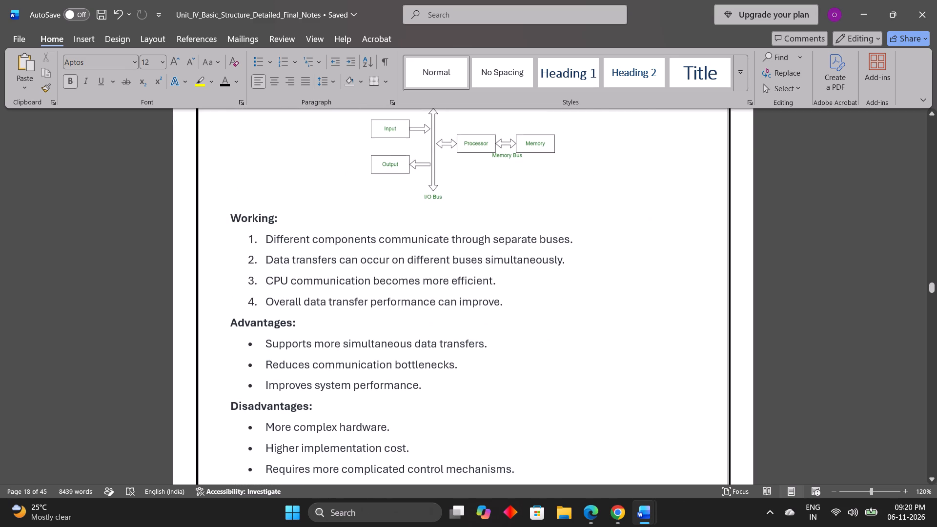
pyautogui.scroll(2, 407, 345)
pyautogui.scroll(-1, 407, 345)
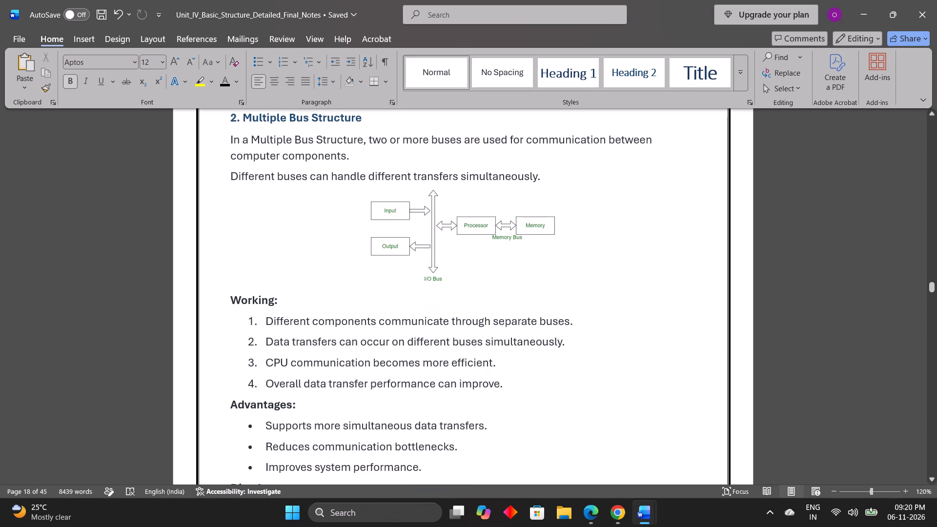
pyautogui.scroll(-1, 407, 345)
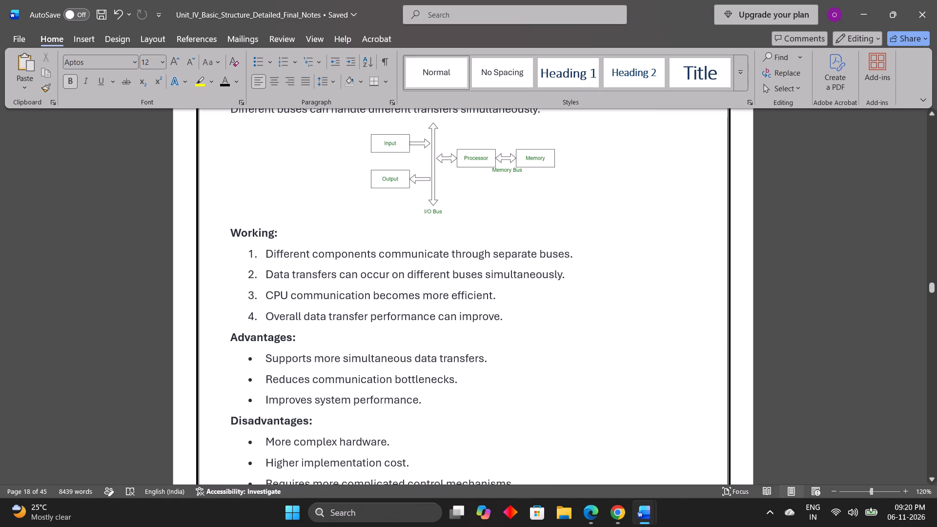
pyautogui.scroll(4, 407, 345)
pyautogui.scroll(-2, 407, 345)
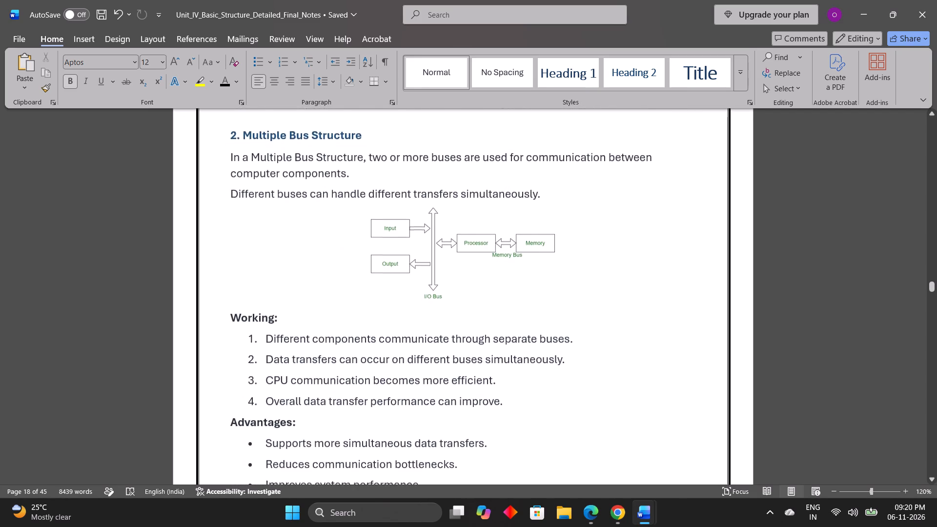
# Examine the Types of Bus Based on Timing, Bus Arbitration and Bus Bandwidth sections.
pyautogui.scroll(-3, 407, 345)
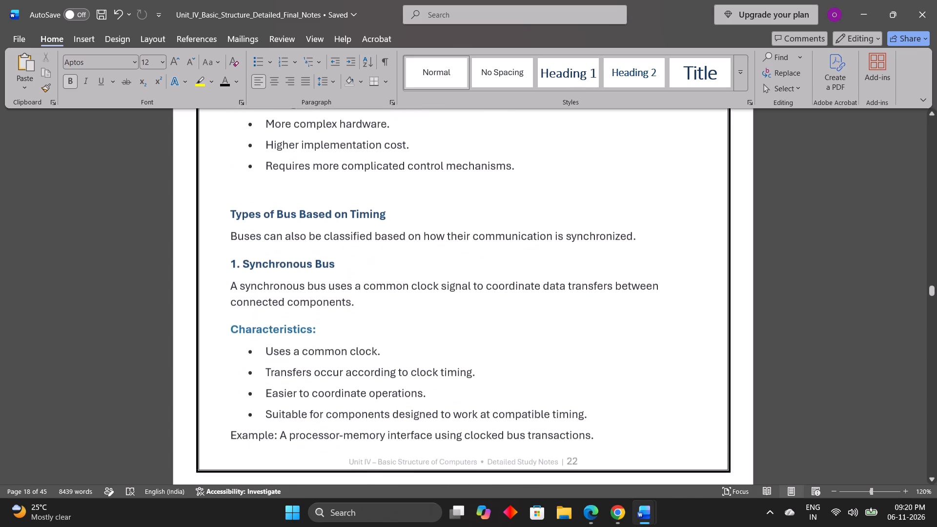
pyautogui.scroll(-3, 407, 345)
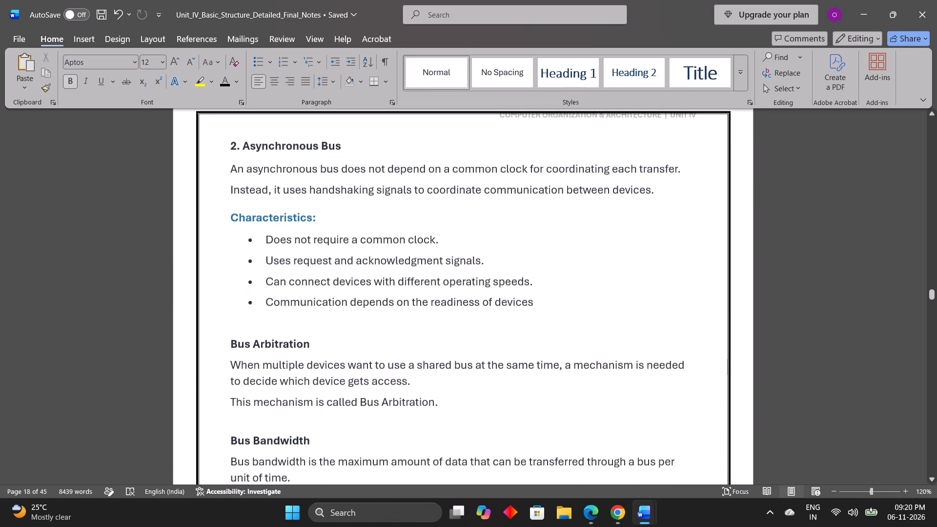
pyautogui.scroll(-2, 407, 345)
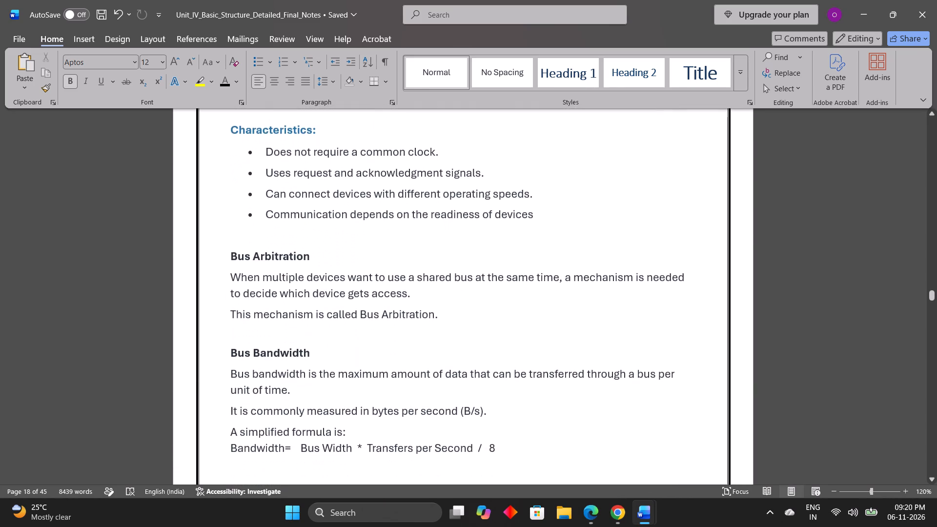
# Skim the remaining notes from computer performance to the final Distributed Arbitration page, and go back to the title page.
pyautogui.scroll(-13, 407, 345)
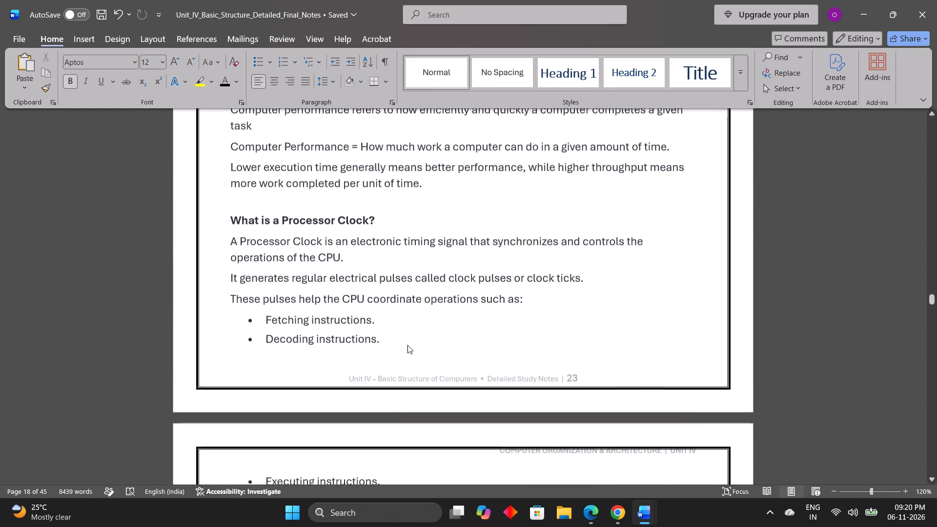
pyautogui.scroll(-14, 407, 345)
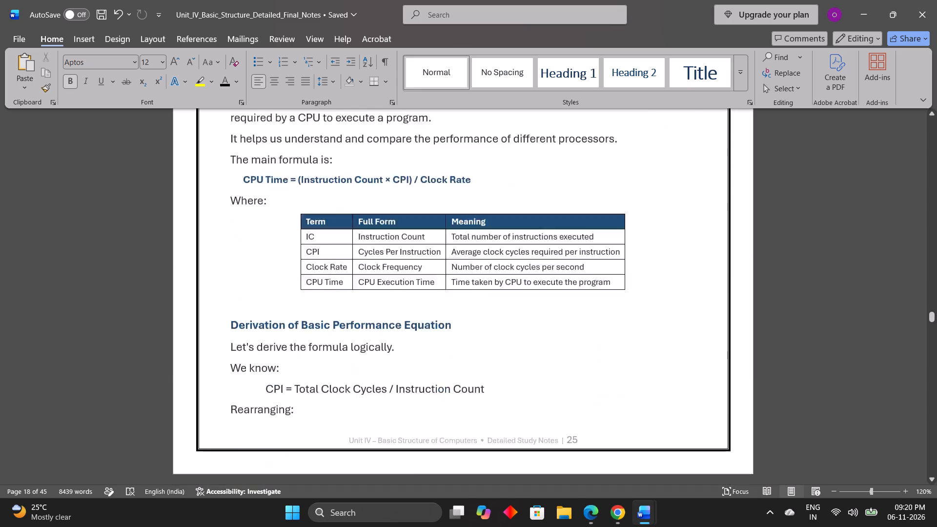
pyautogui.scroll(-13, 407, 345)
pyautogui.scroll(1, 407, 345)
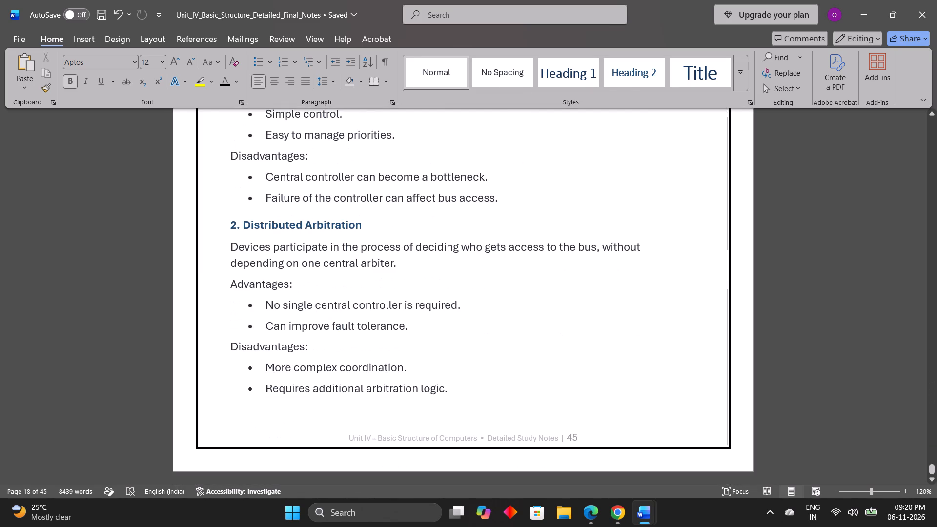
pyautogui.scroll(4, 407, 345)
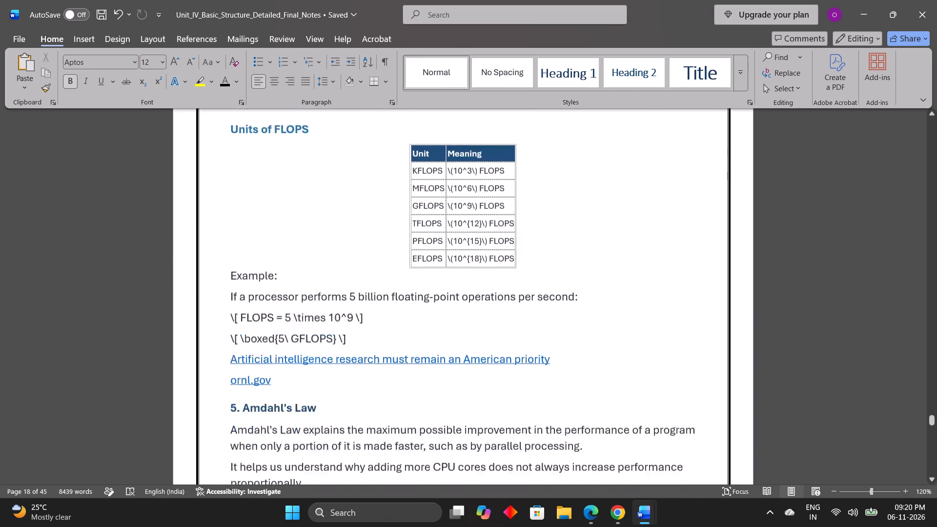
pyautogui.scroll(3, 293, 419)
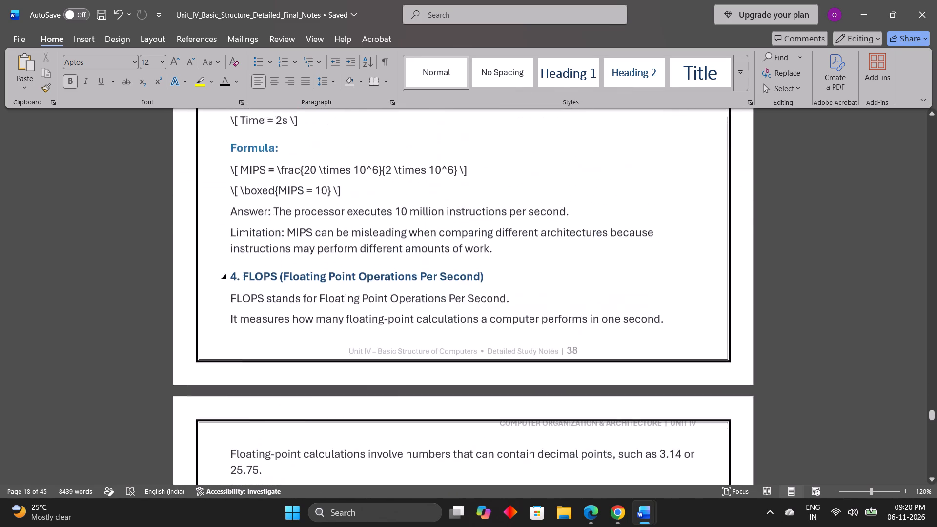
pyautogui.scroll(11, 293, 419)
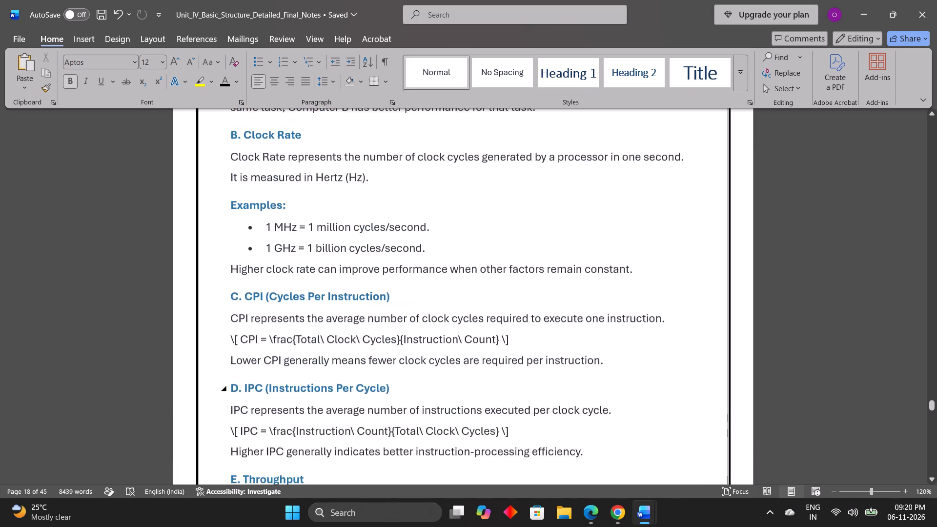
pyautogui.scroll(12, 293, 419)
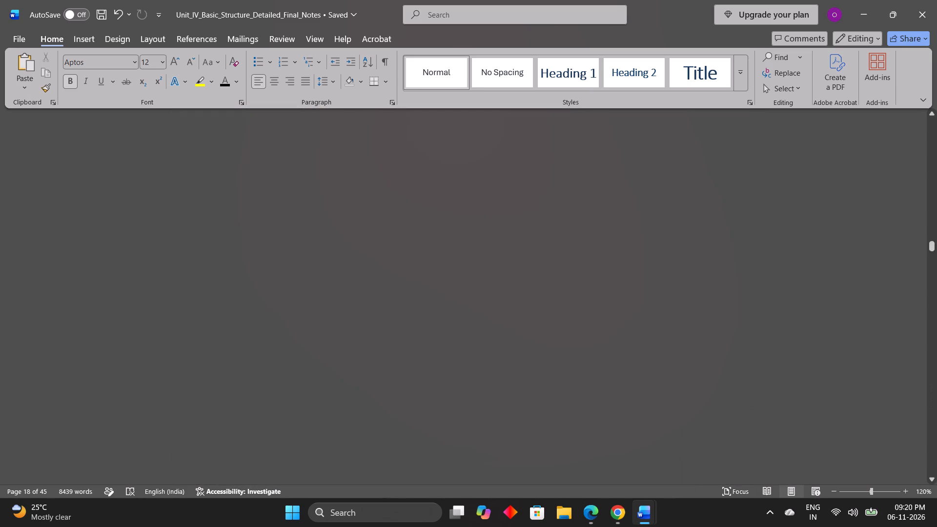
pyautogui.scroll(10, 252, 526)
pyautogui.scroll(-1, 312, 526)
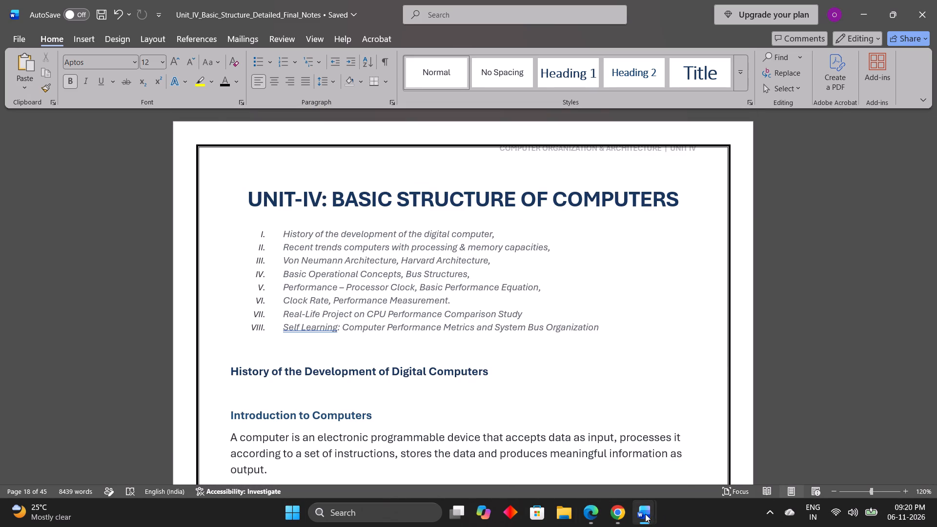
# Switch to the Unit 4 Deco document and examine its opening pages through the generations of computers.
pyautogui.click(592, 451)
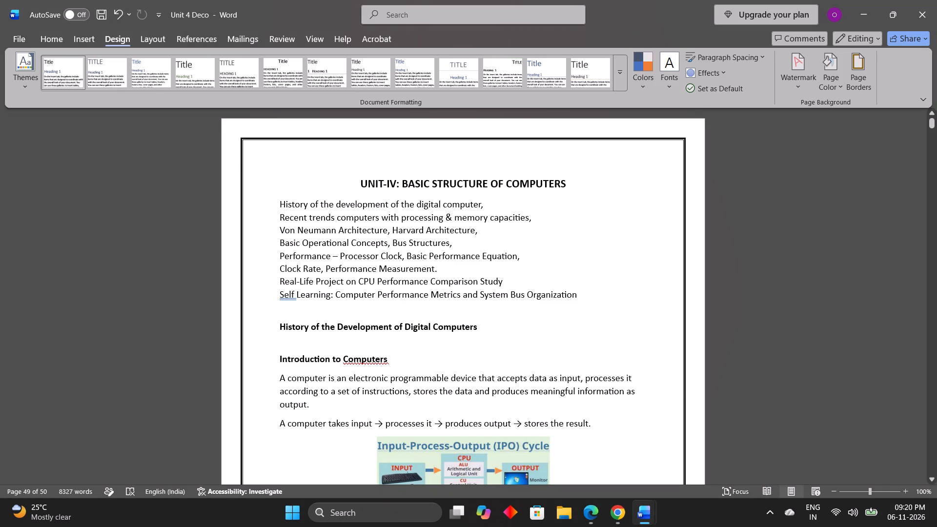
pyautogui.scroll(-8, 368, 185)
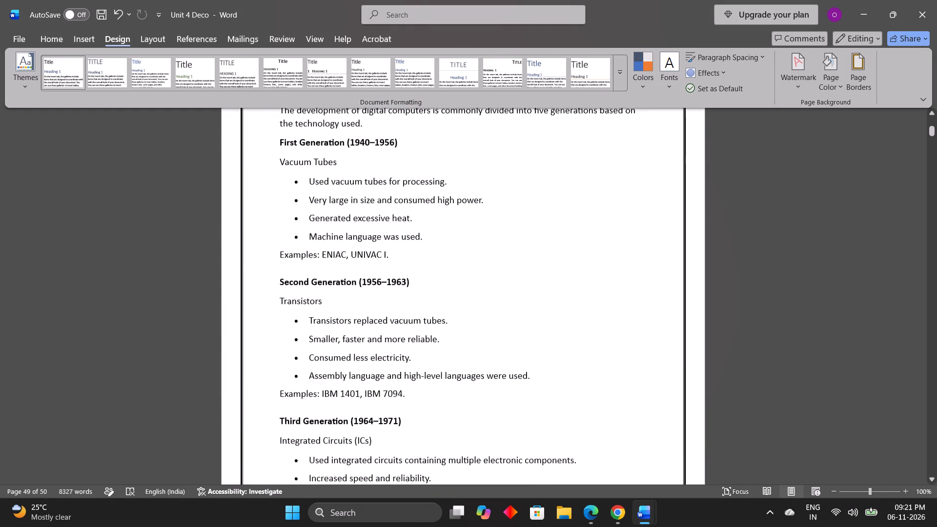
pyautogui.scroll(2, 368, 185)
pyautogui.scroll(-3, 368, 185)
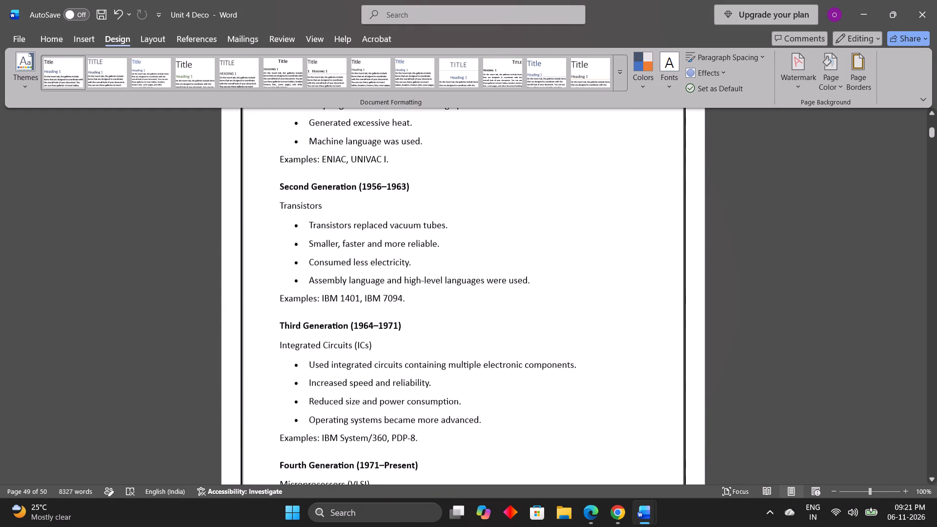
# Return to Unit_IV_Basic_Structure_Detailed_Final_Notes and examine the opening pages up to the First Generation text under Generations of Computers.
pyautogui.click(687, 456)
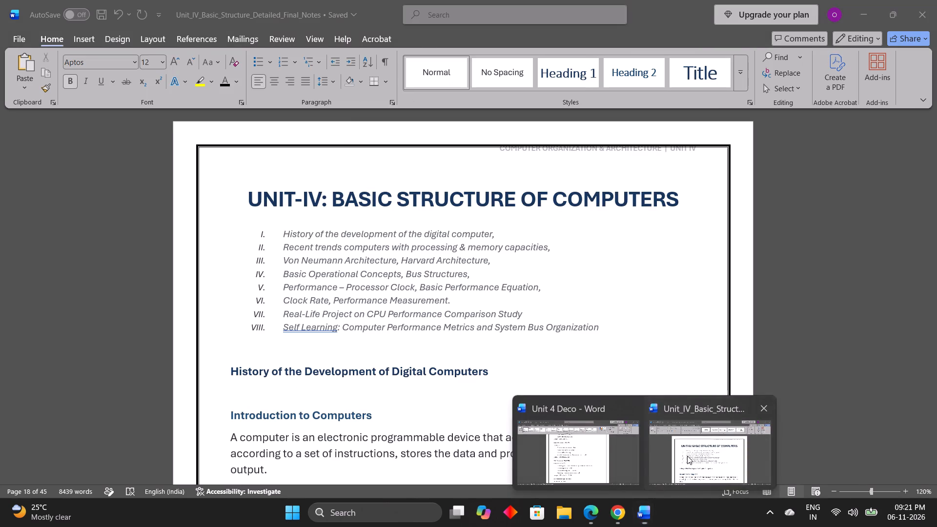
pyautogui.scroll(-3, 448, 349)
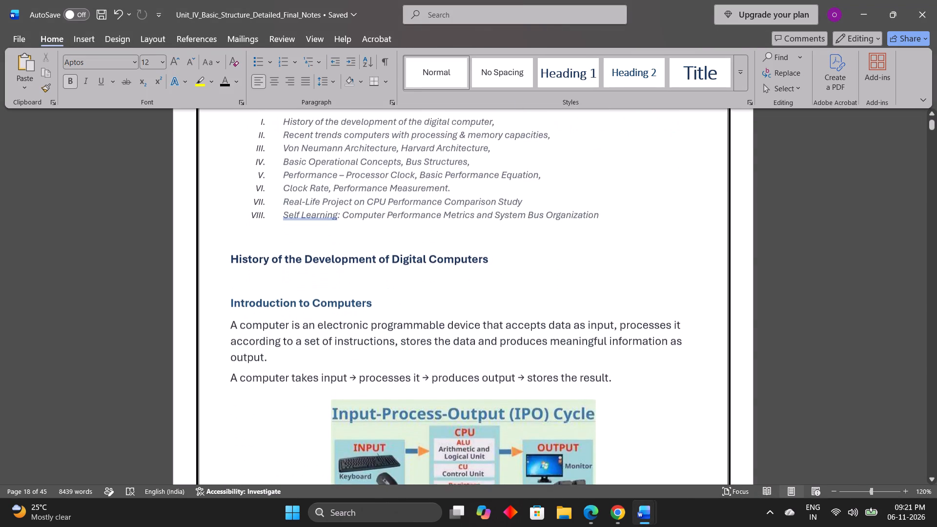
pyautogui.scroll(-3, 448, 349)
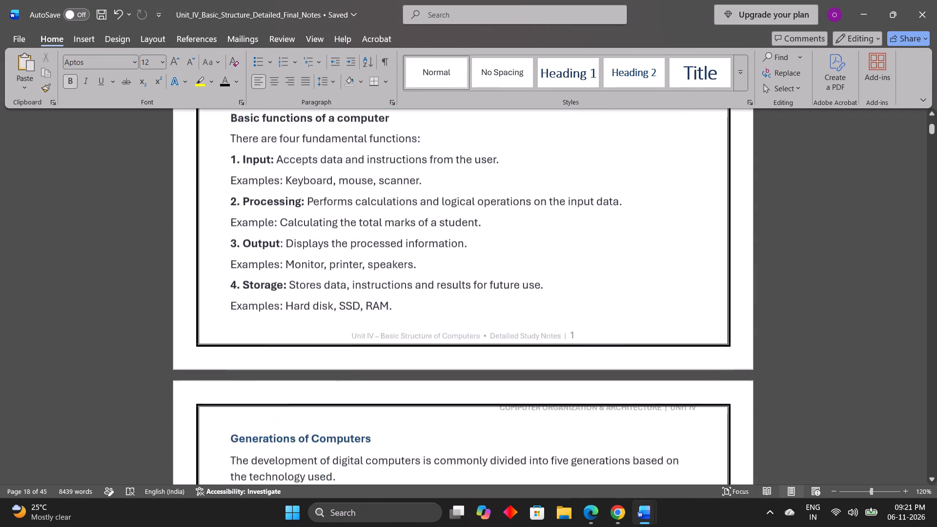
pyautogui.scroll(-2, 448, 349)
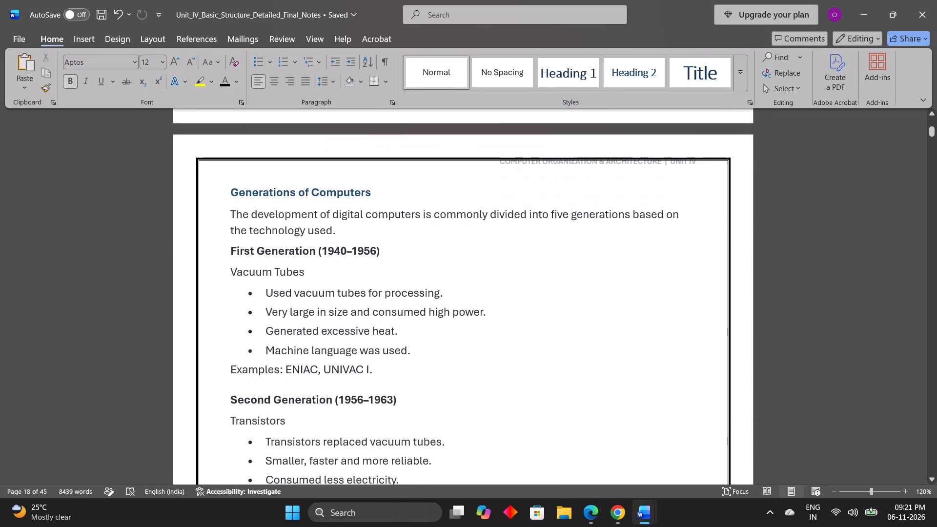
pyautogui.moveTo(237, 206); pyautogui.dragTo(301, 234)
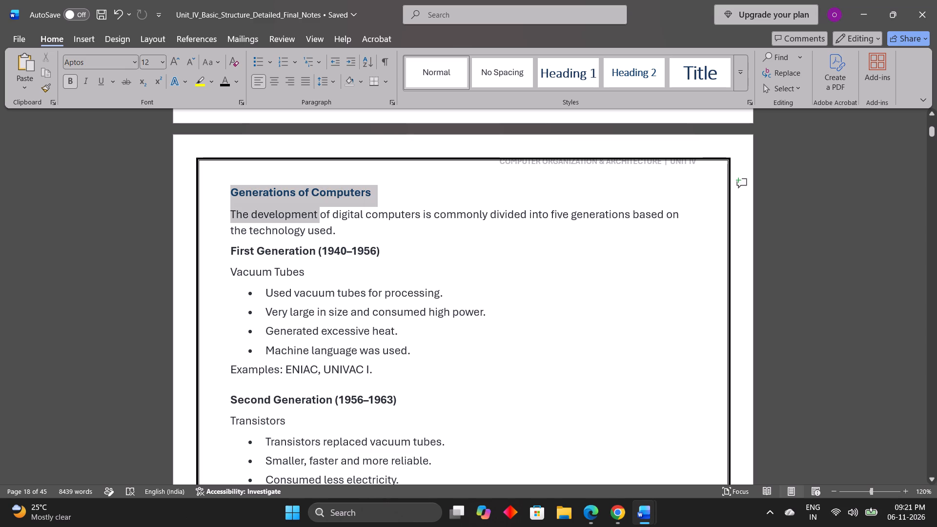
pyautogui.moveTo(301, 234); pyautogui.dragTo(415, 341)
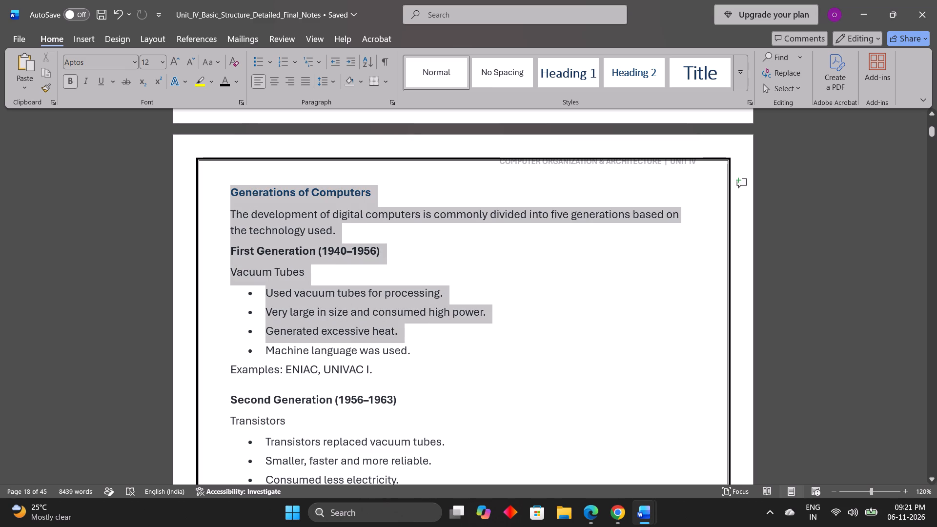
pyautogui.moveTo(415, 341); pyautogui.dragTo(415, 367)
pyautogui.click(415, 367)
# Examine the Second, Third and Fourth Generation sections of the notes.
pyautogui.scroll(-1, 340, 388)
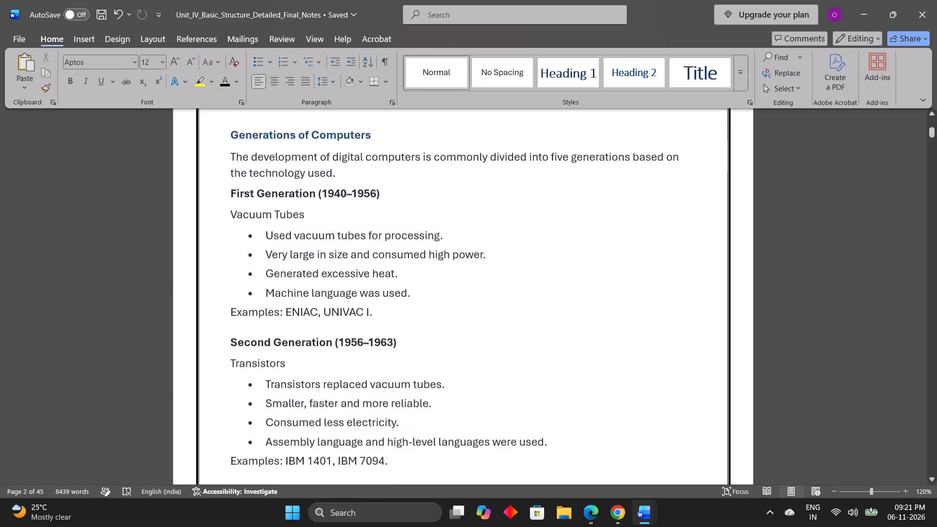
pyautogui.scroll(-4, 340, 388)
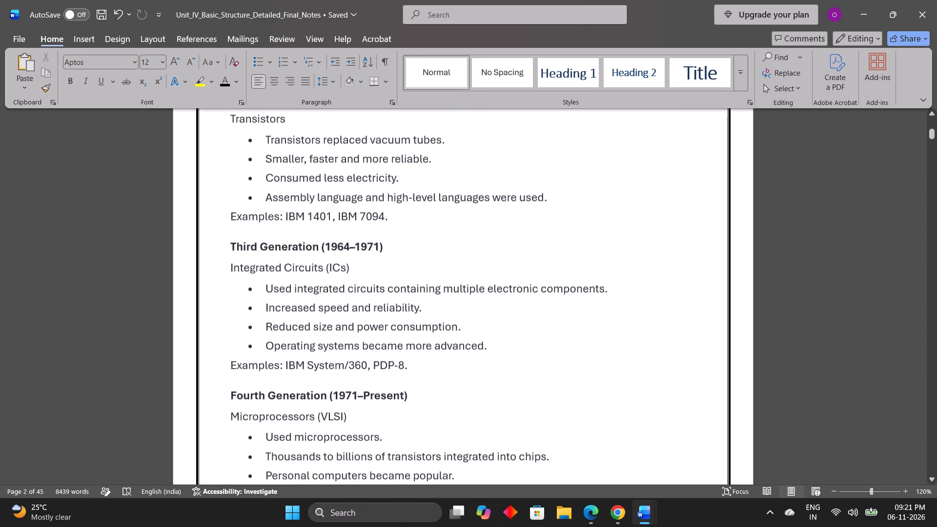
pyautogui.scroll(-2, 340, 388)
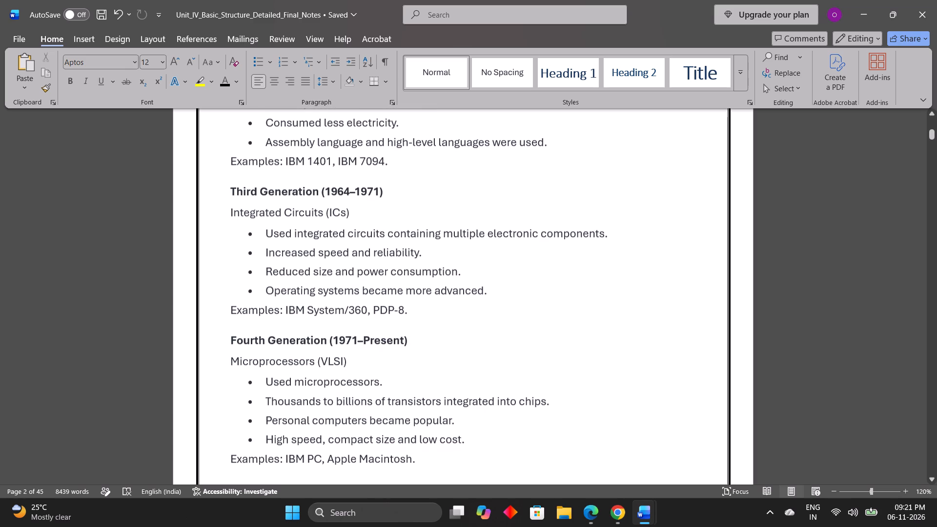
pyautogui.moveTo(235, 184); pyautogui.dragTo(255, 190)
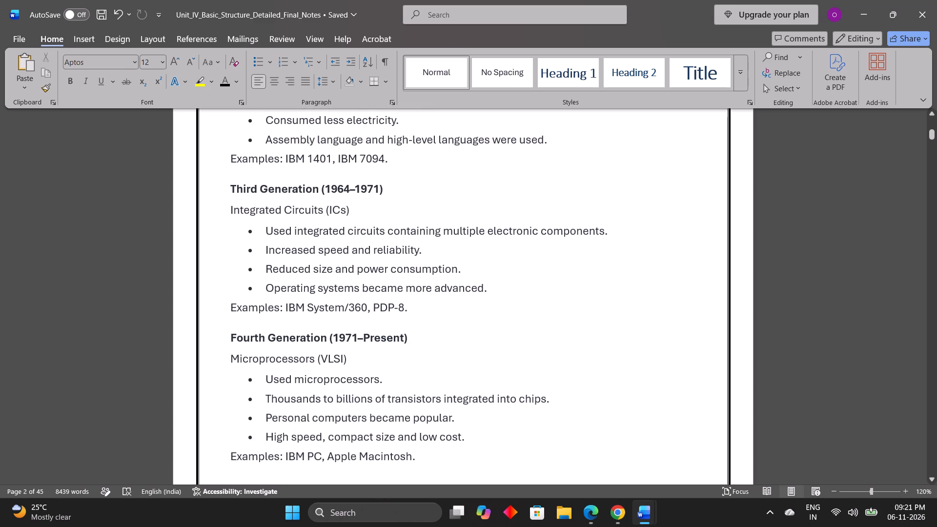
pyautogui.moveTo(255, 190); pyautogui.dragTo(536, 342)
pyautogui.click(536, 342)
pyautogui.scroll(-1, 536, 342)
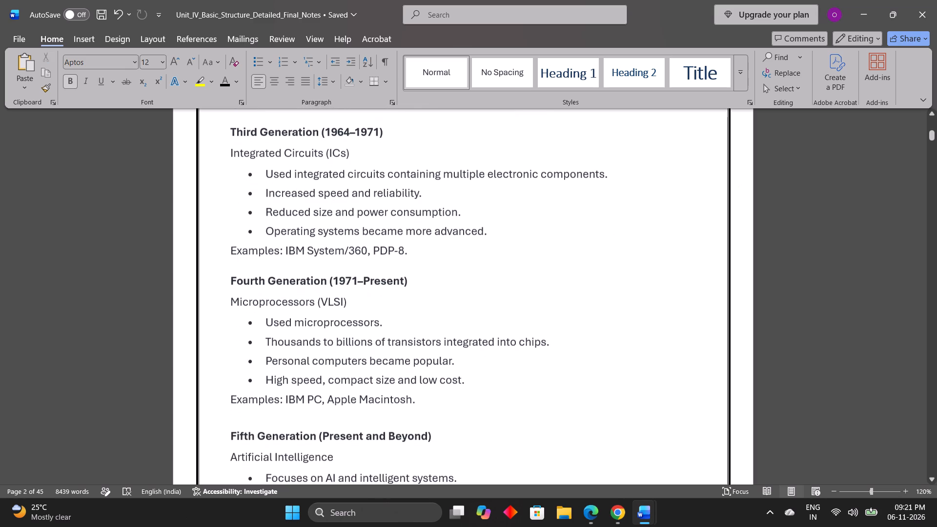
pyautogui.scroll(-1, 536, 342)
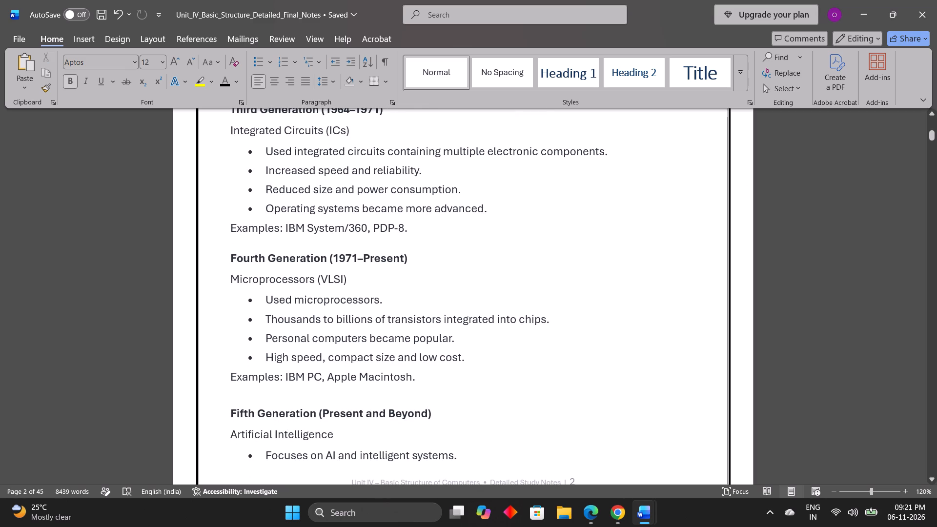
# Examine the notes from the Fourth Generation through the Fifth Generation to Recent Trends in Computers: Processing and Memory Capacities.
pyautogui.moveTo(238, 261); pyautogui.dragTo(501, 382)
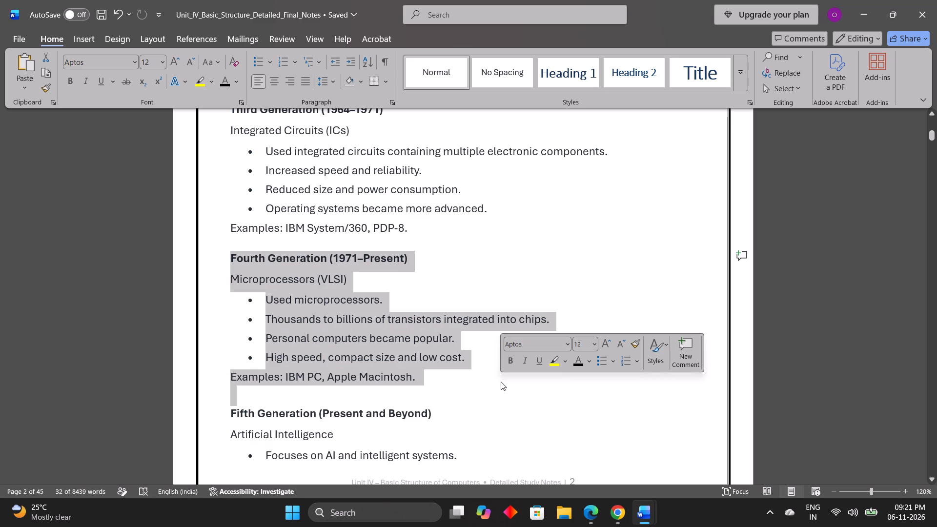
pyautogui.scroll(-3, 501, 382)
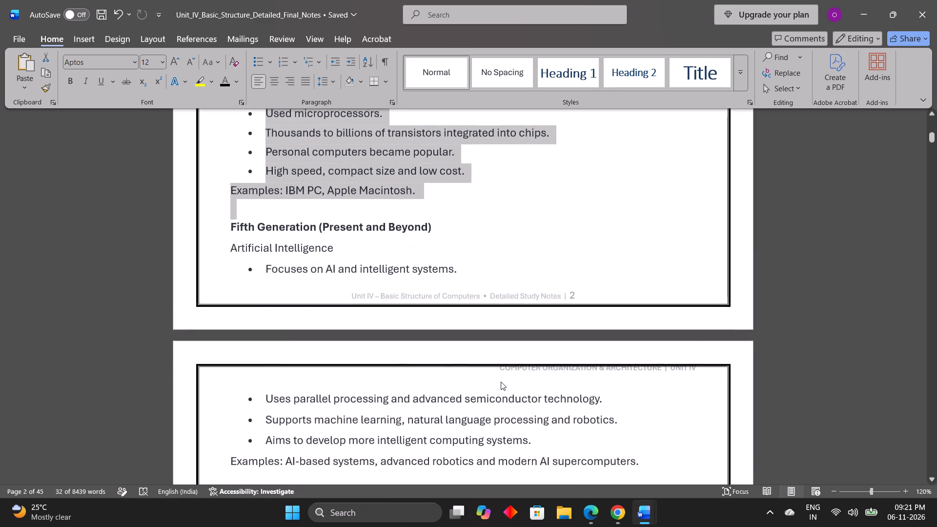
pyautogui.scroll(-3, 501, 382)
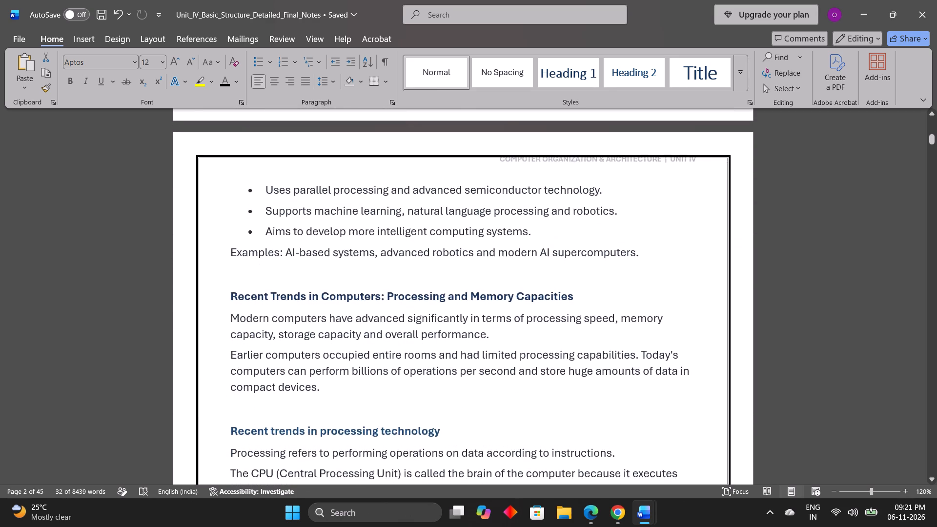
pyautogui.scroll(-2, 501, 382)
pyautogui.scroll(2, 501, 382)
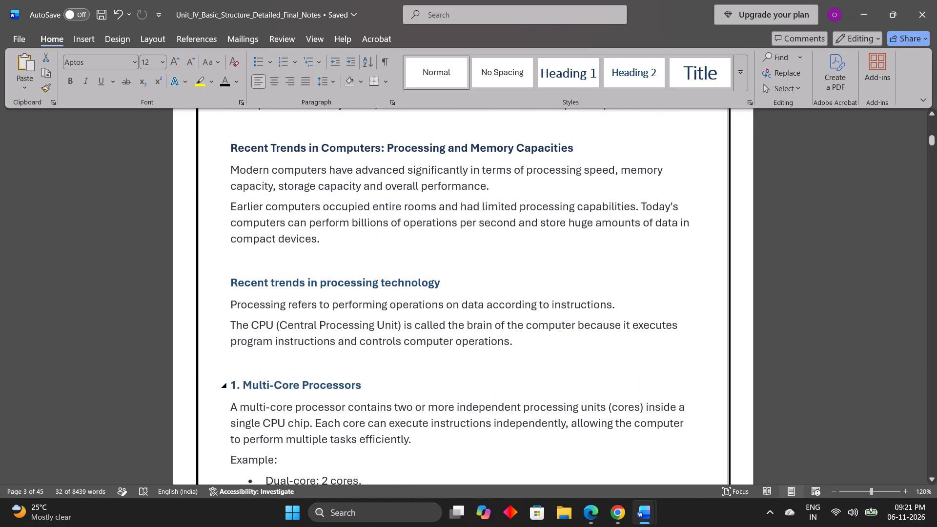
# Justify the two paragraphs under the Recent Trends in Computers: Processing and Memory Capacities heading.
pyautogui.moveTo(233, 167); pyautogui.dragTo(309, 220)
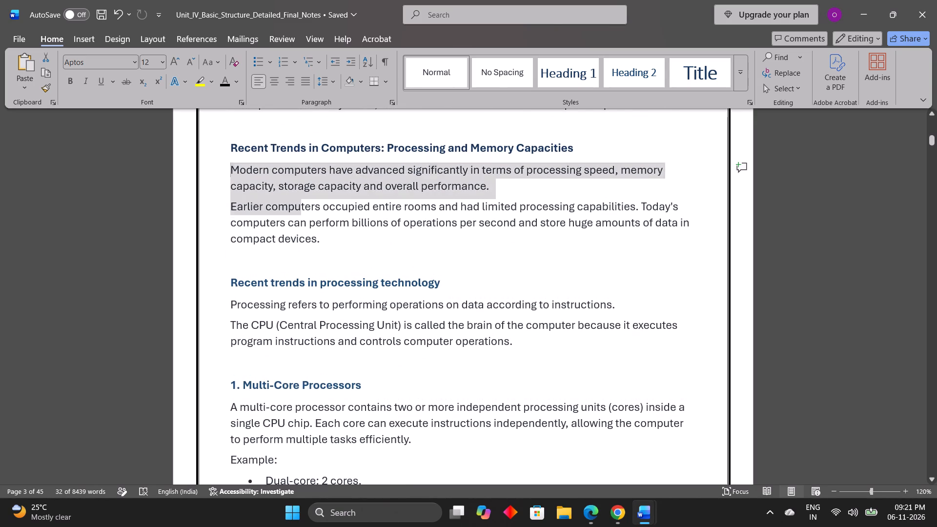
pyautogui.moveTo(309, 220); pyautogui.dragTo(310, 220)
pyautogui.click(311, 77)
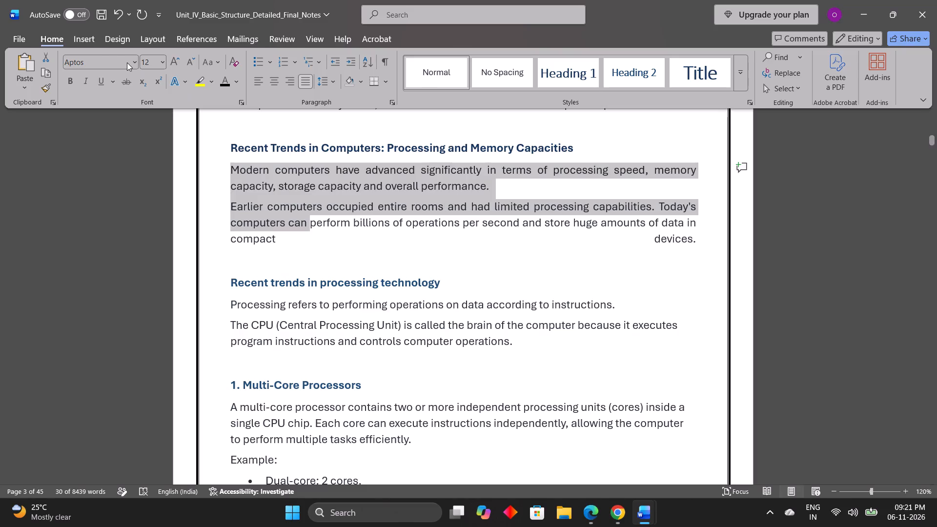
# Open the advanced Word options and look through the save, print, typography, display and editing settings.
pyautogui.click(14, 37)
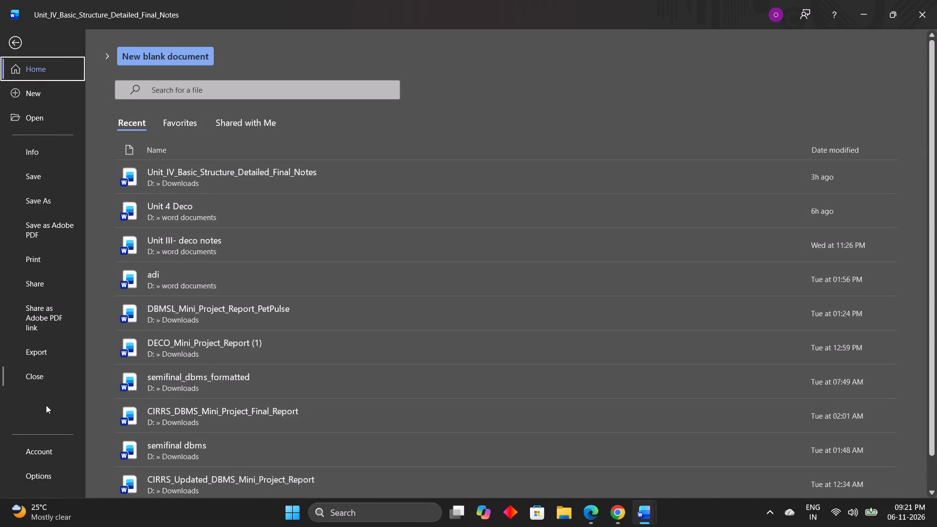
pyautogui.click(45, 445)
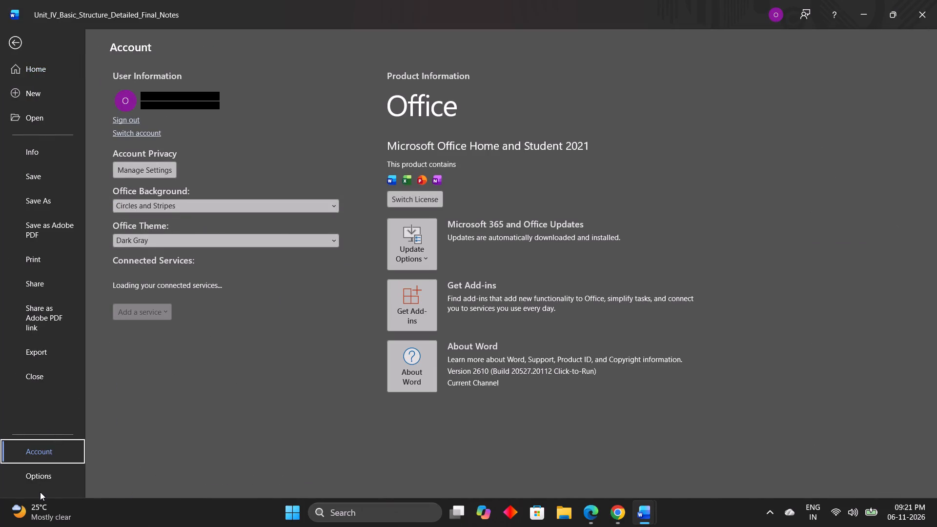
pyautogui.click(43, 473)
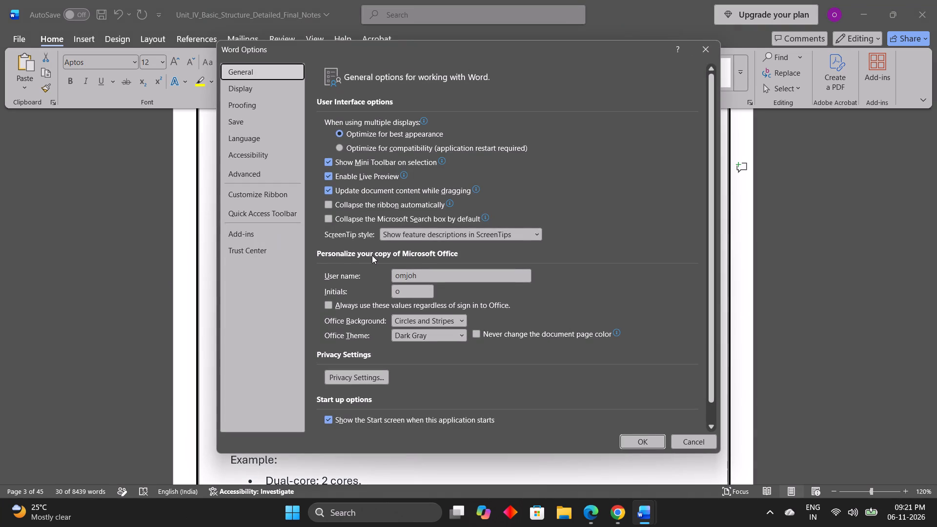
pyautogui.click(228, 174)
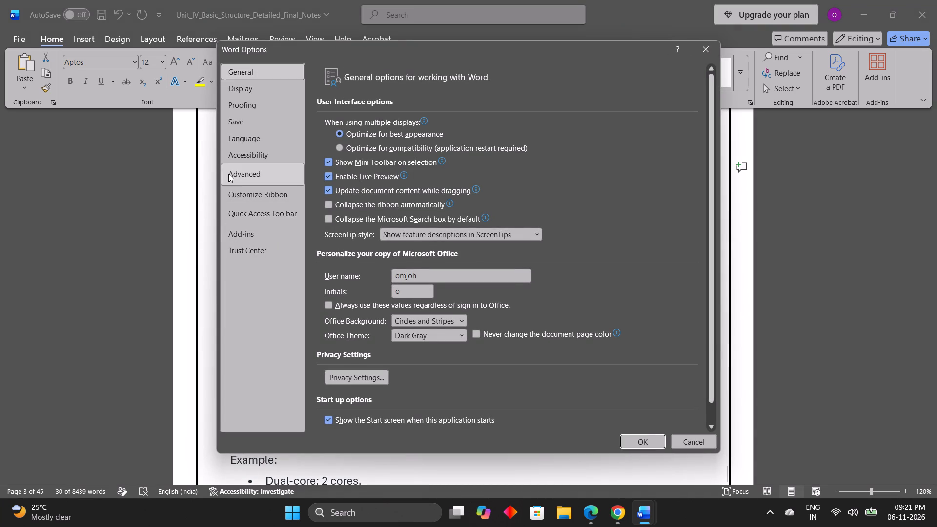
pyautogui.scroll(-2, 478, 339)
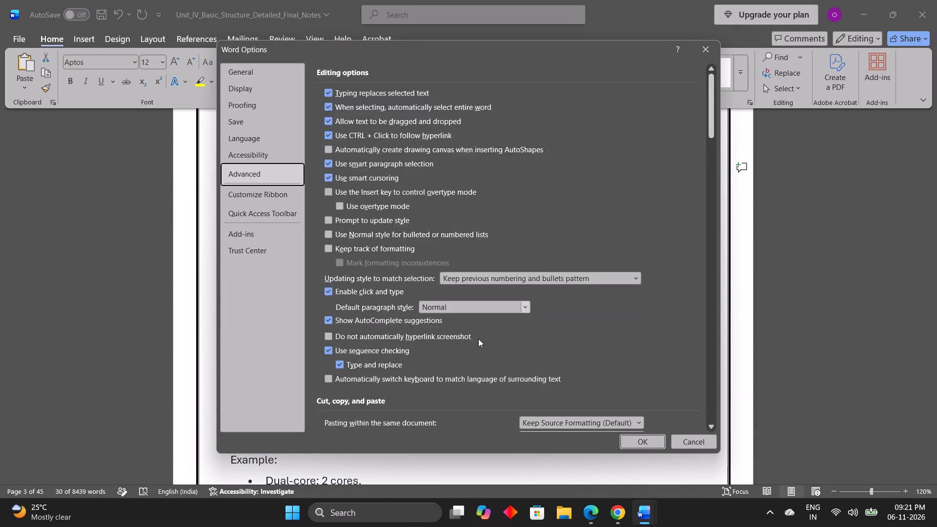
pyautogui.scroll(-3, 478, 339)
pyautogui.scroll(6, 478, 339)
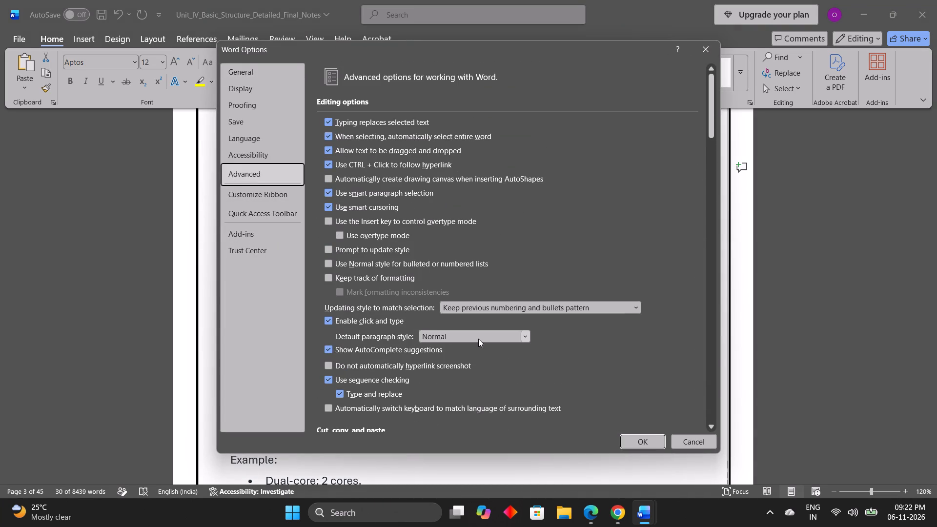
pyautogui.scroll(-8, 445, 364)
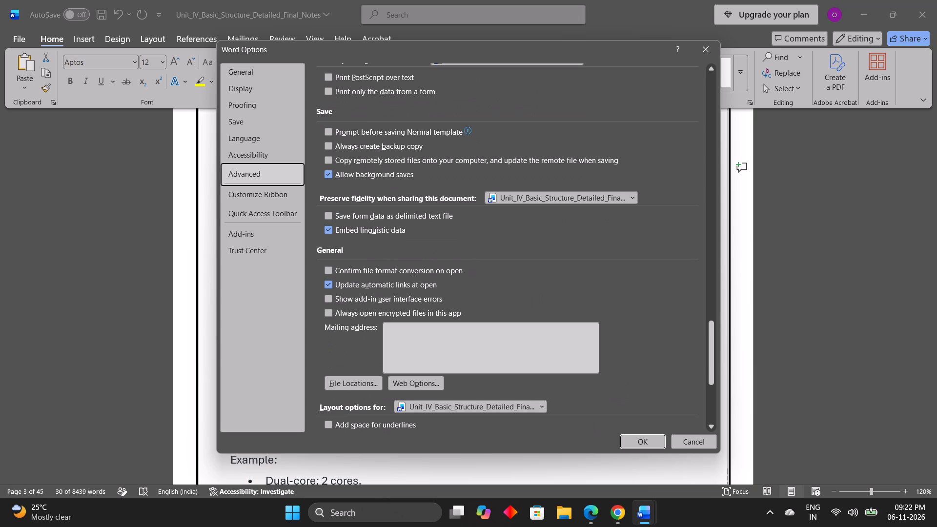
pyautogui.scroll(1, 445, 364)
pyautogui.scroll(2, 384, 174)
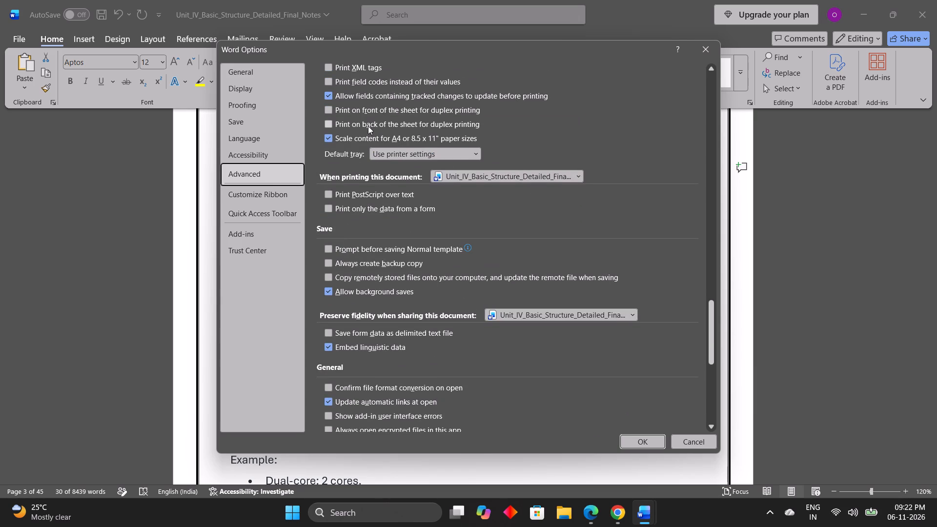
pyautogui.scroll(2, 368, 126)
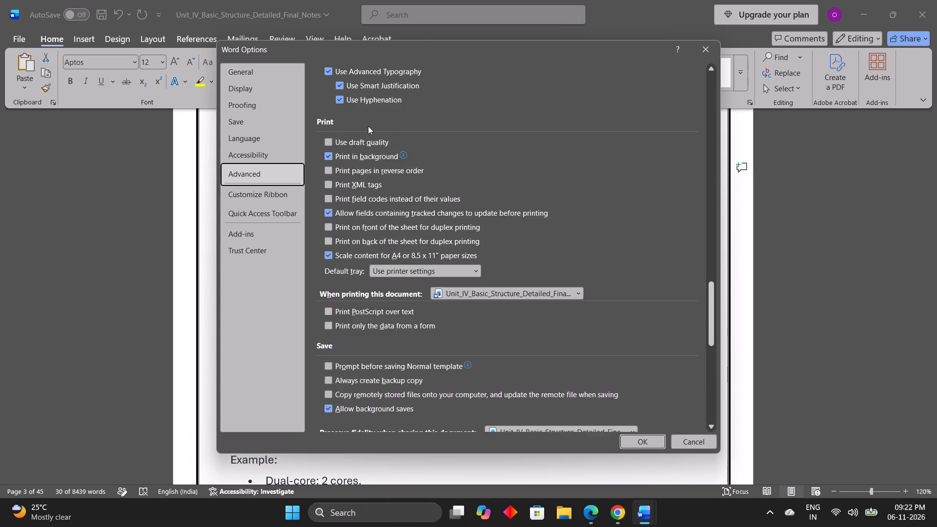
pyautogui.scroll(1, 368, 126)
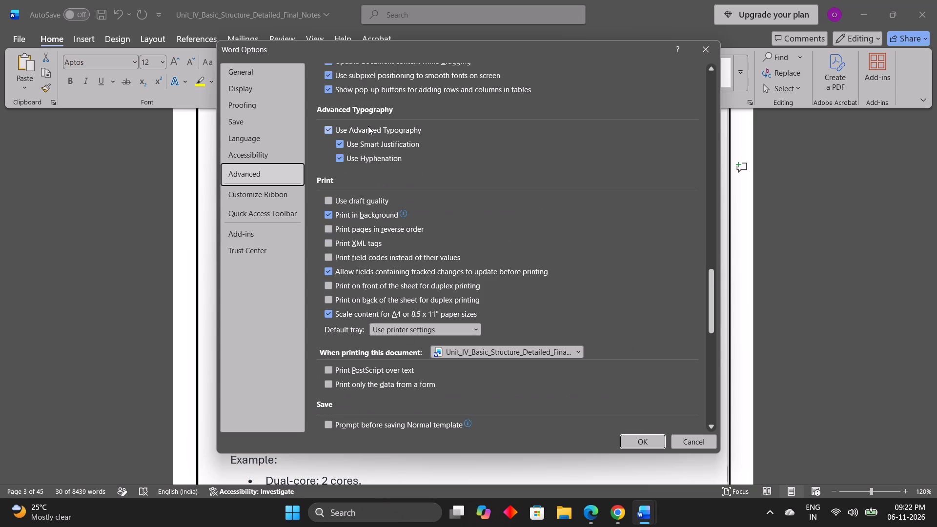
pyautogui.scroll(2, 368, 126)
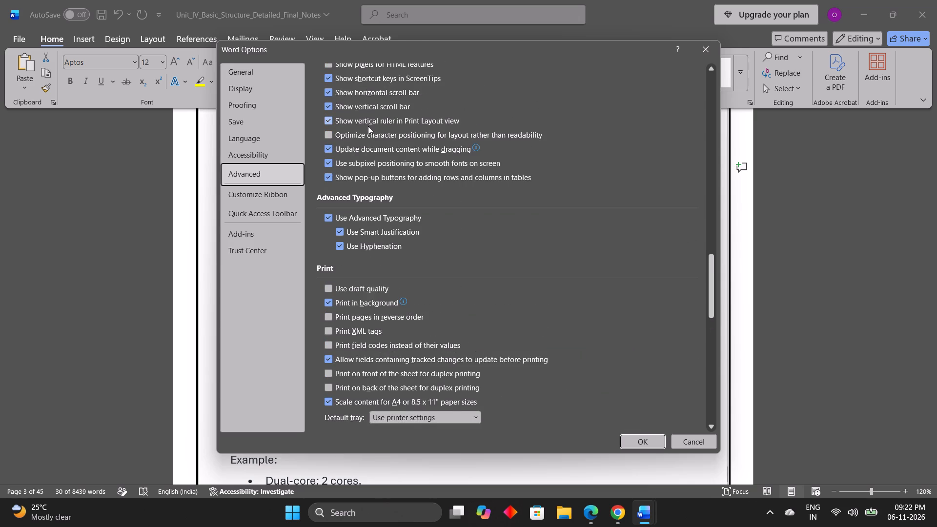
pyautogui.scroll(2, 368, 126)
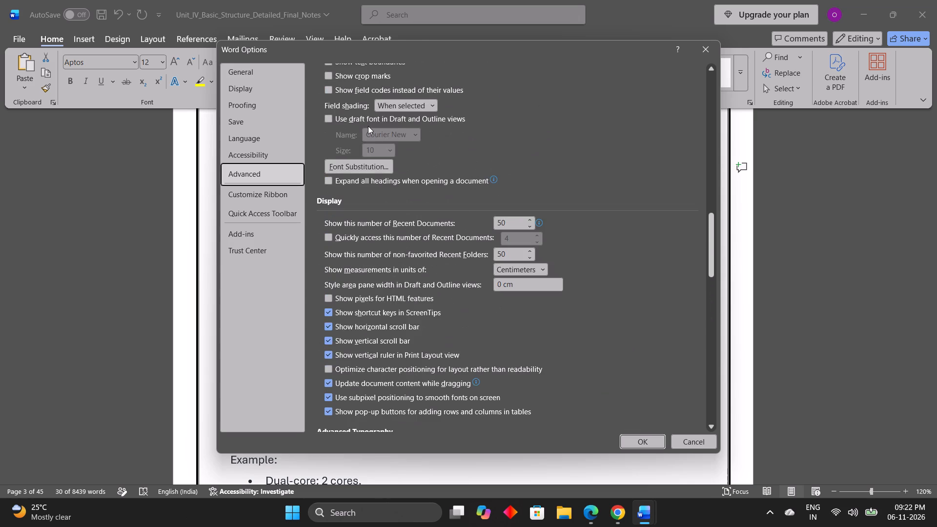
pyautogui.scroll(7, 368, 126)
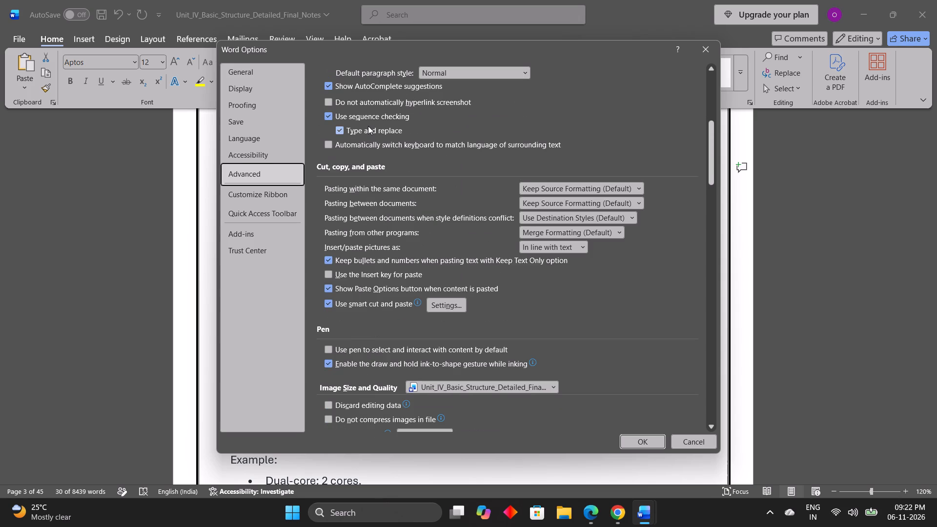
pyautogui.scroll(3, 368, 126)
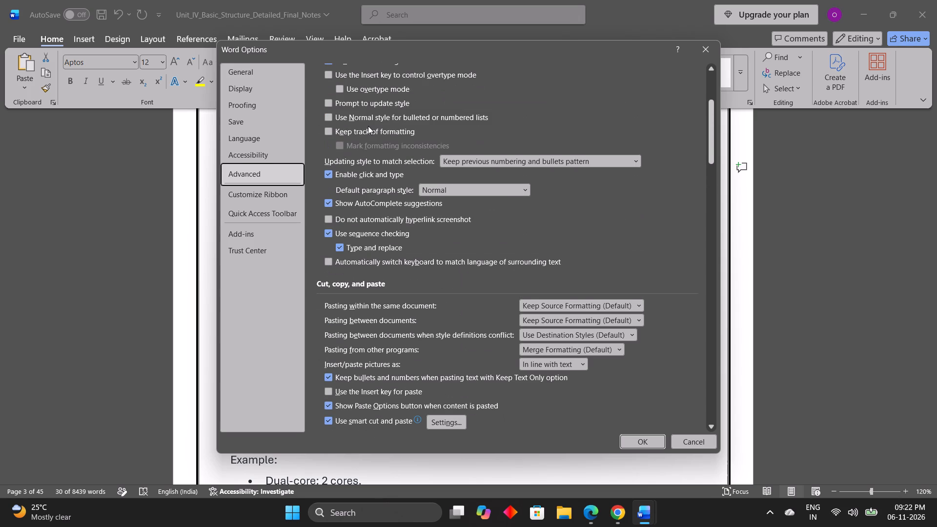
pyautogui.scroll(2, 368, 126)
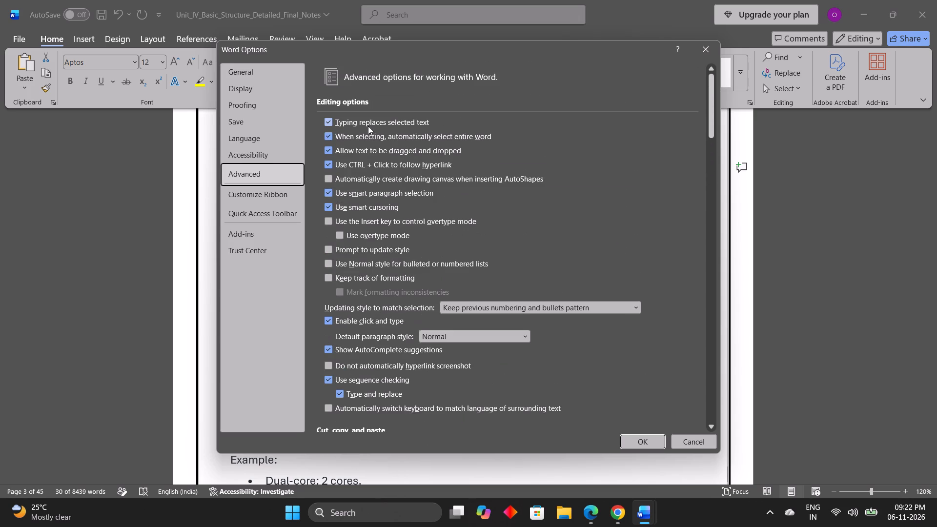
pyautogui.scroll(3, 368, 126)
pyautogui.scroll(2, 374, 231)
# Enable the layout option "Don't expand character spaces on a line that ends with SHIFT+RETURN" for Unit_IV_Basic_Structure_Detailed_Final_Notes.
pyautogui.scroll(-1, 374, 231)
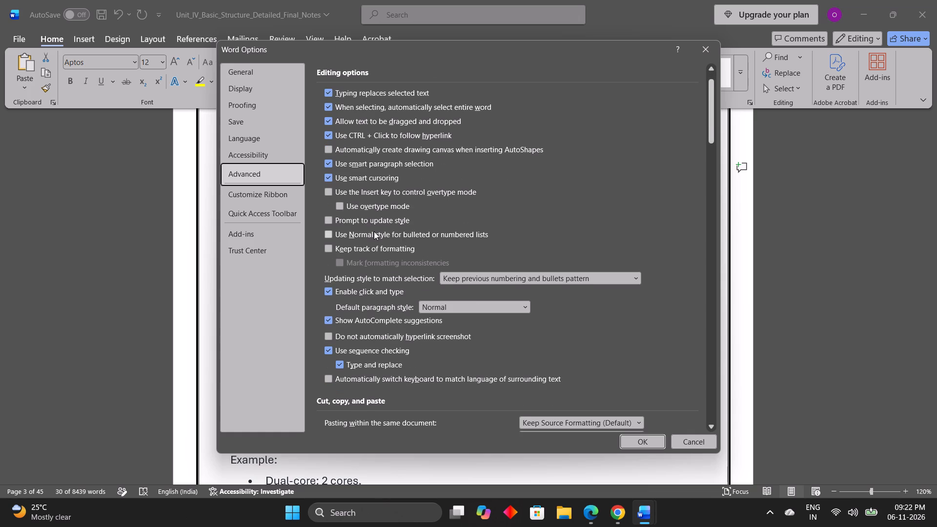
pyautogui.scroll(-4, 374, 231)
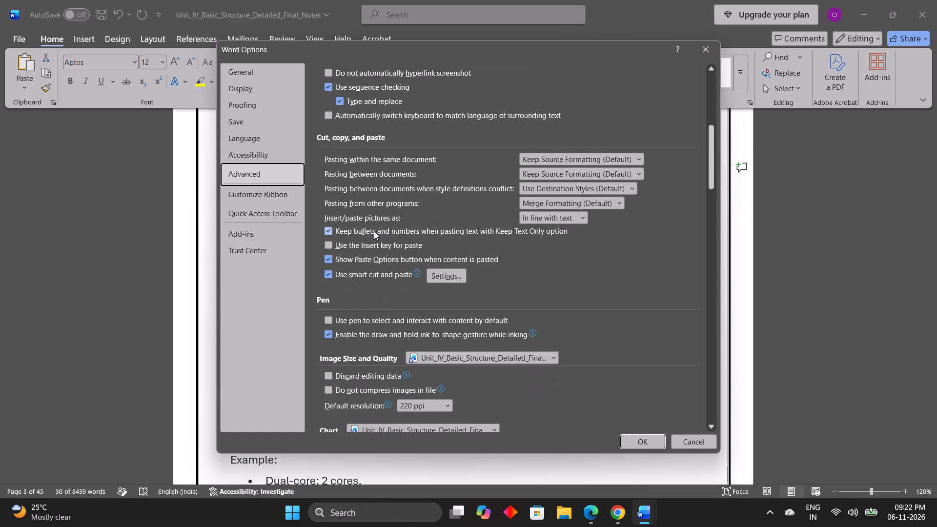
pyautogui.scroll(-2, 374, 231)
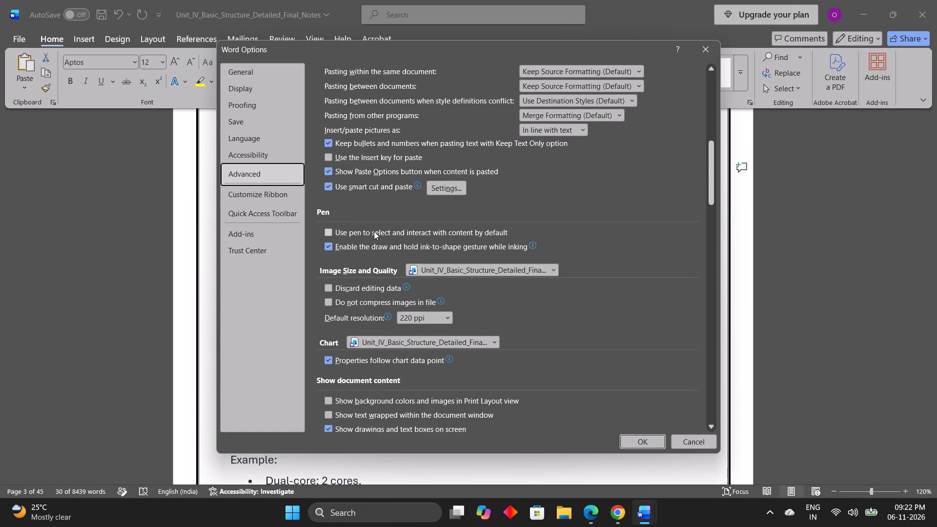
pyautogui.scroll(-2, 374, 231)
pyautogui.scroll(1, 374, 231)
pyautogui.scroll(-1, 374, 231)
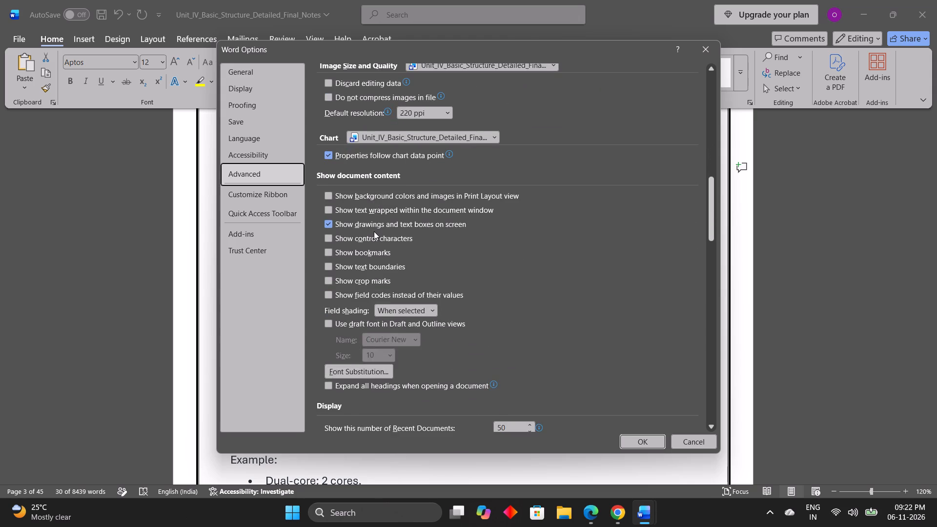
pyautogui.scroll(-3, 374, 231)
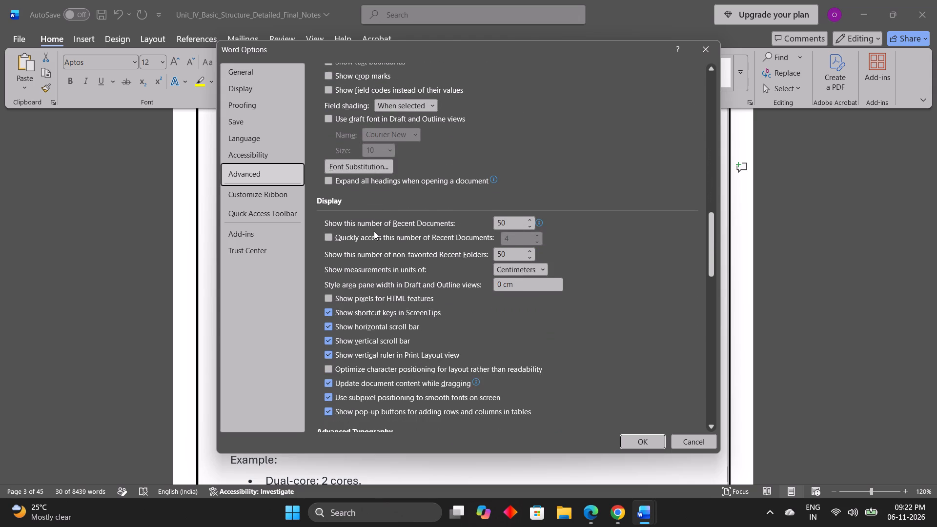
pyautogui.scroll(-3, 374, 231)
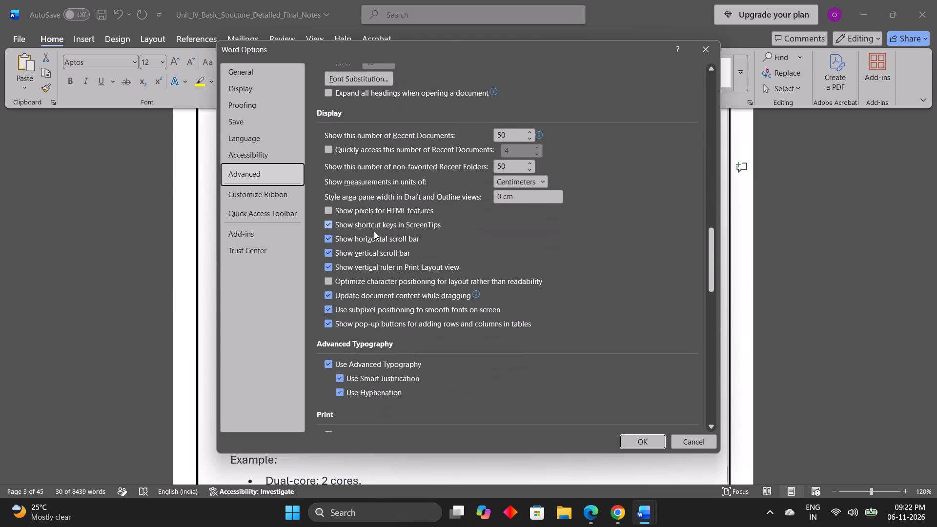
pyautogui.scroll(-2, 374, 231)
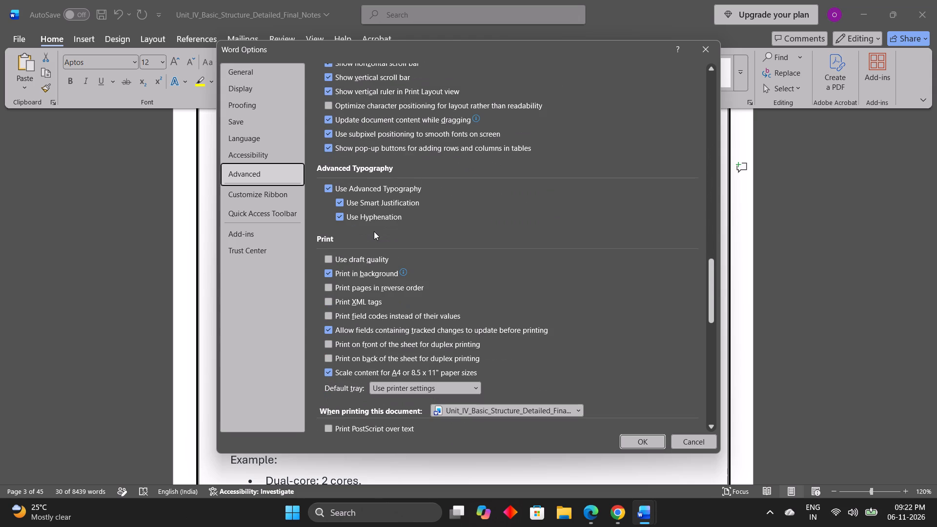
pyautogui.scroll(-1, 374, 231)
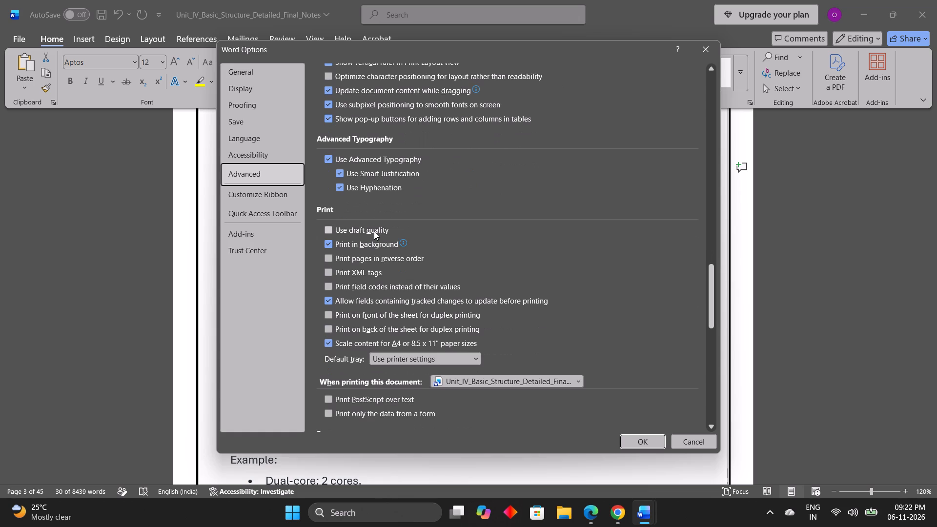
pyautogui.scroll(-2, 374, 231)
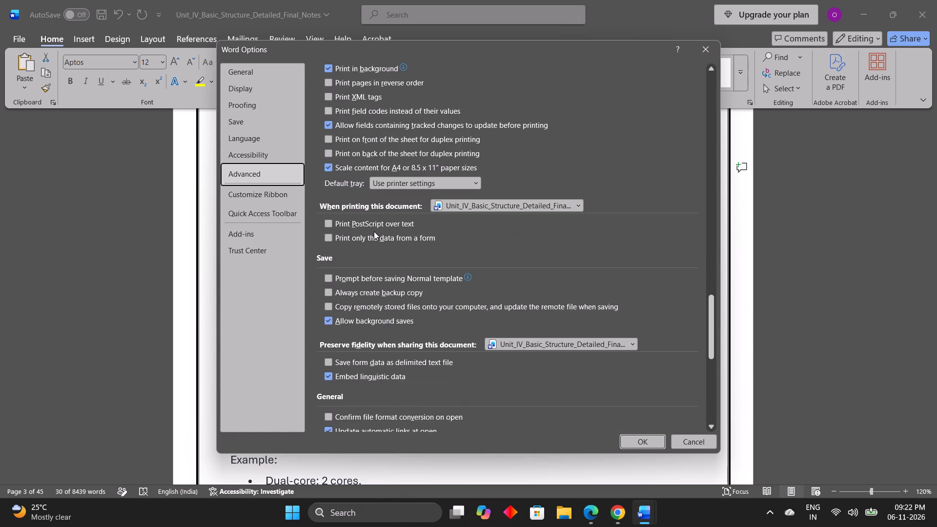
pyautogui.scroll(-3, 374, 231)
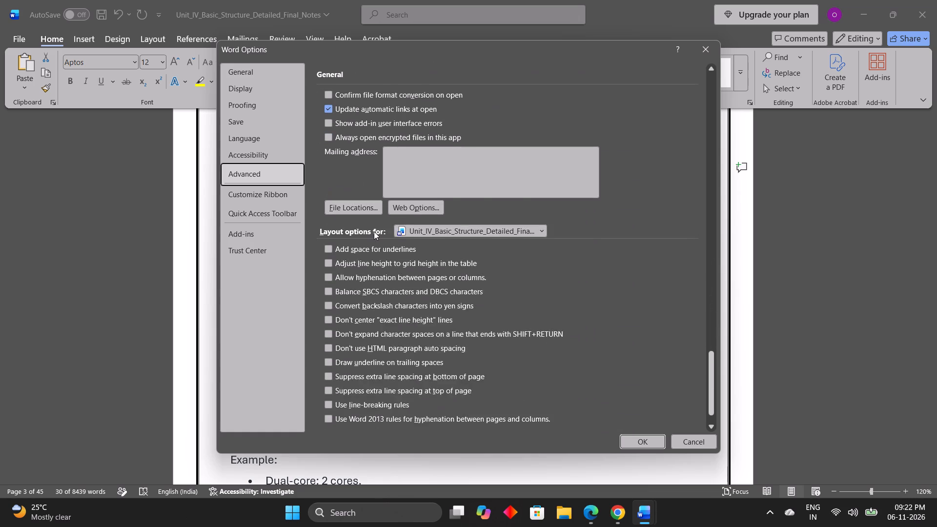
pyautogui.scroll(-1, 374, 231)
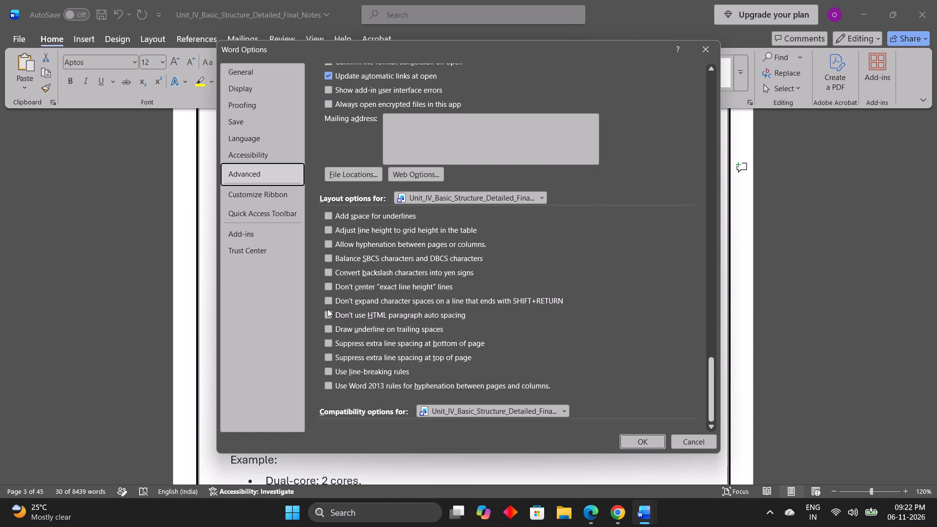
pyautogui.click(326, 301)
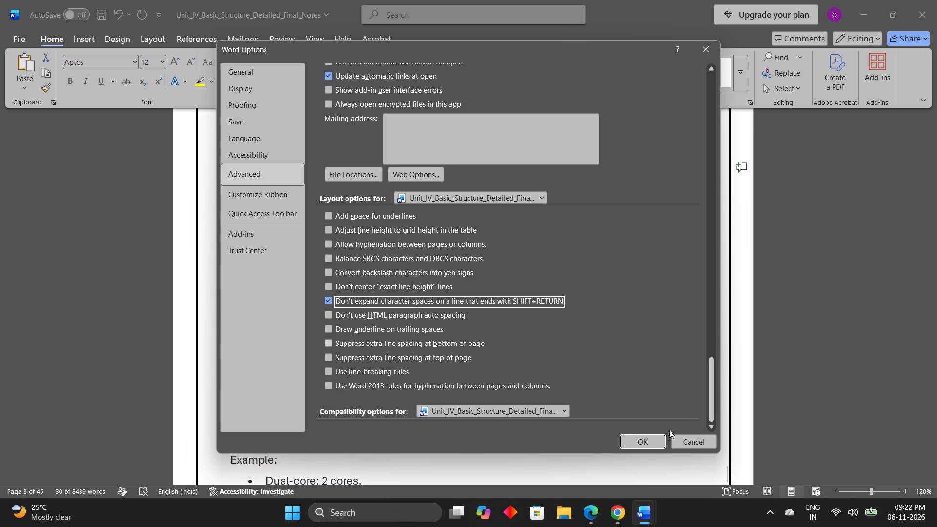
pyautogui.click(632, 442)
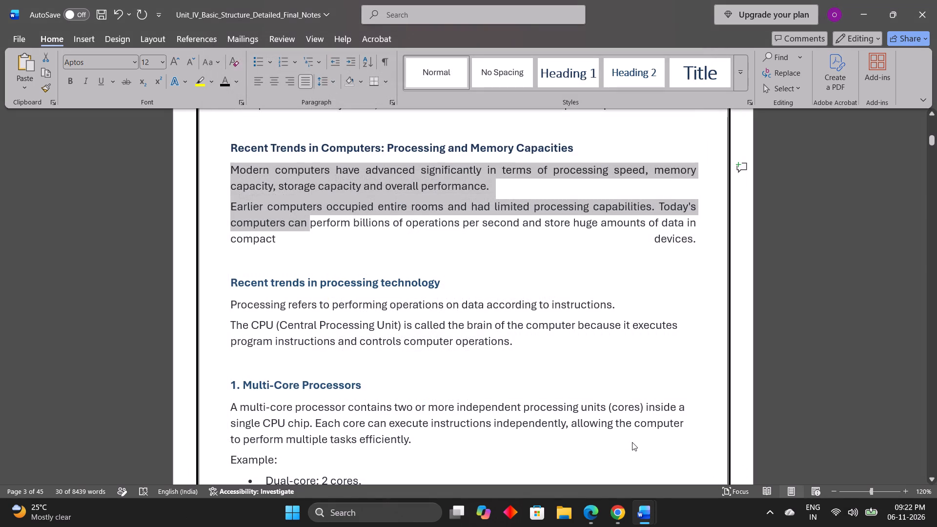
pyautogui.click(389, 261)
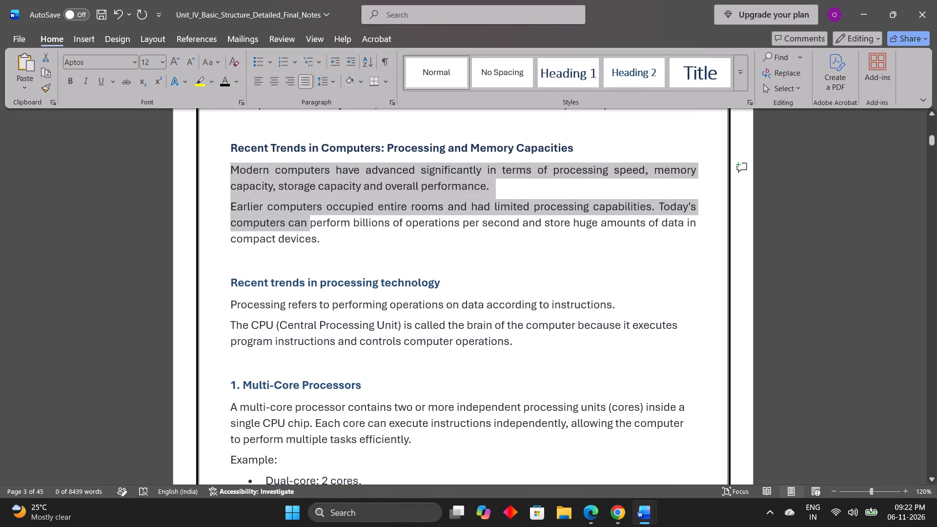
# Re-examine the notes from the first-page unit outline through the computer generations to the Recent Trends in Computers heading.
pyautogui.scroll(6, 389, 261)
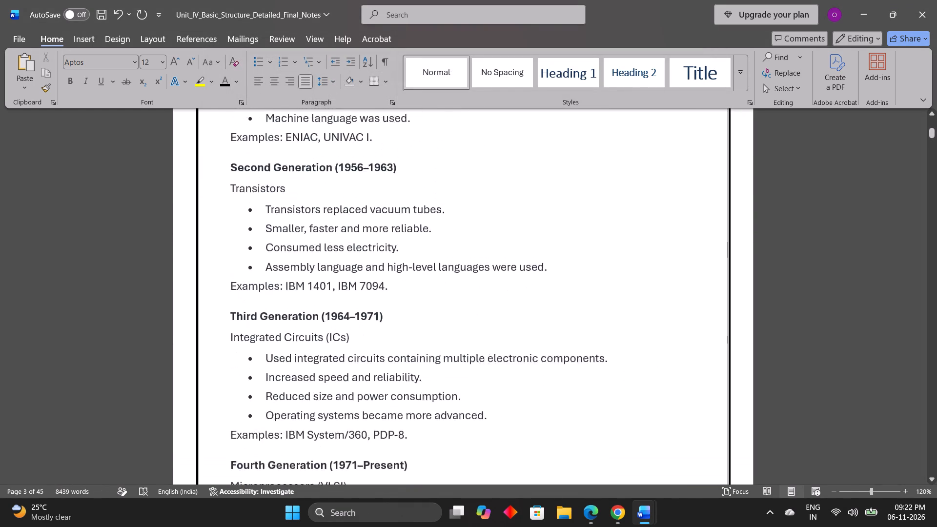
pyautogui.scroll(3, 389, 261)
pyautogui.scroll(-2, 389, 261)
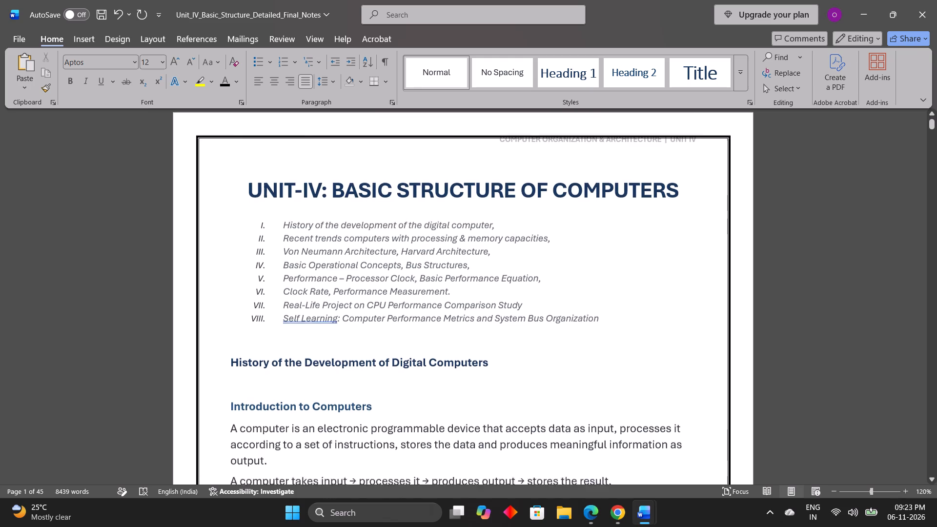
pyautogui.scroll(-2, 389, 261)
pyautogui.scroll(7, 389, 261)
pyautogui.scroll(-3, 389, 261)
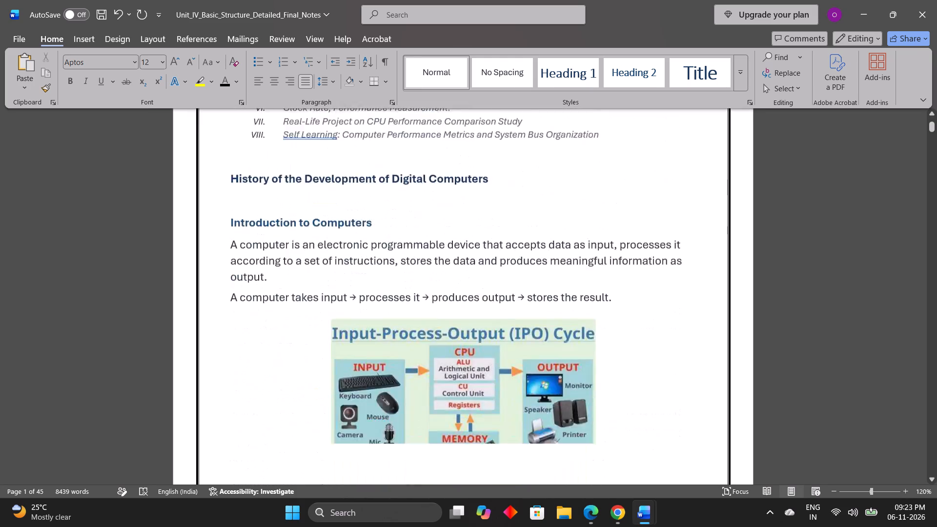
pyautogui.scroll(-6, 389, 261)
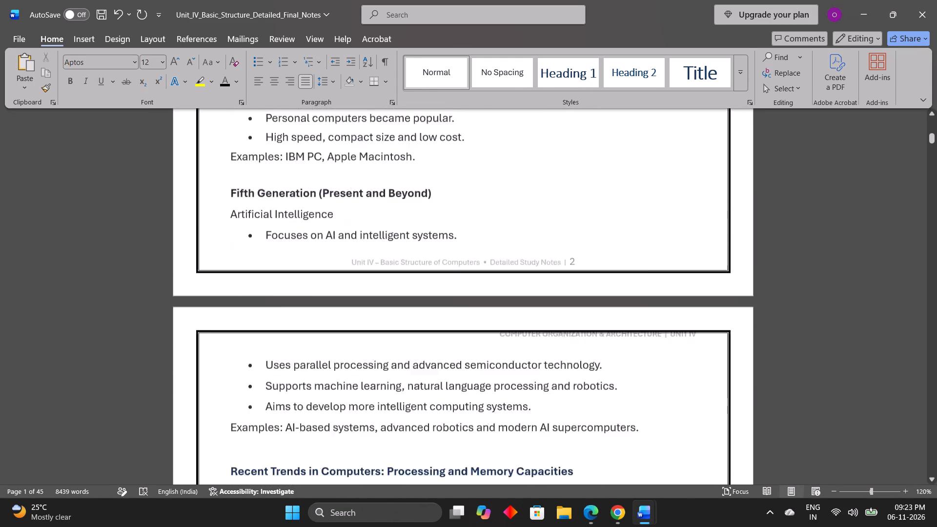
# Justify the two paragraphs under the Recent trends in processing technology heading.
pyautogui.scroll(-2, 389, 261)
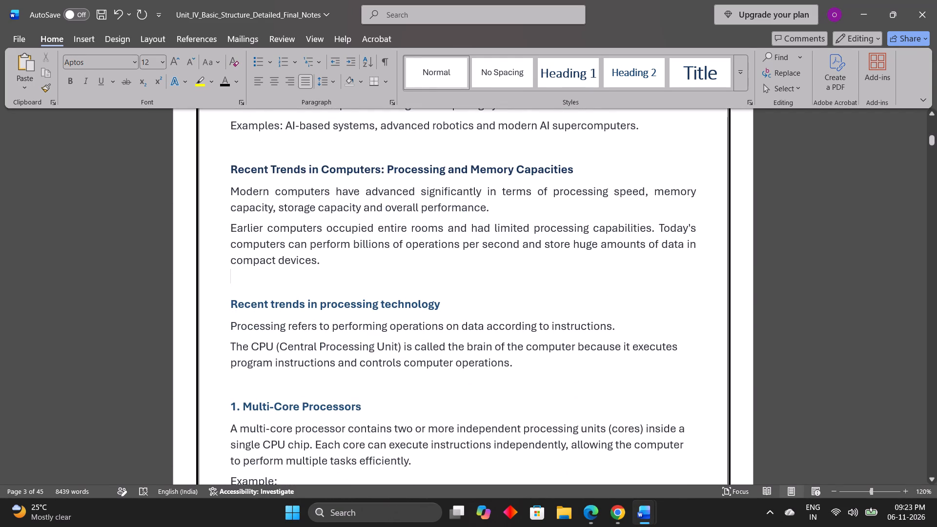
pyautogui.moveTo(269, 324); pyautogui.dragTo(450, 380)
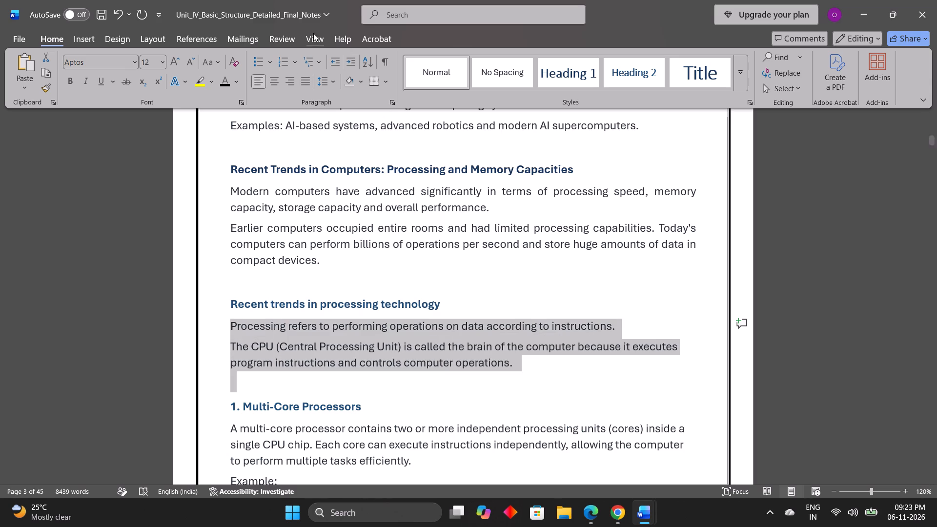
pyautogui.click(303, 79)
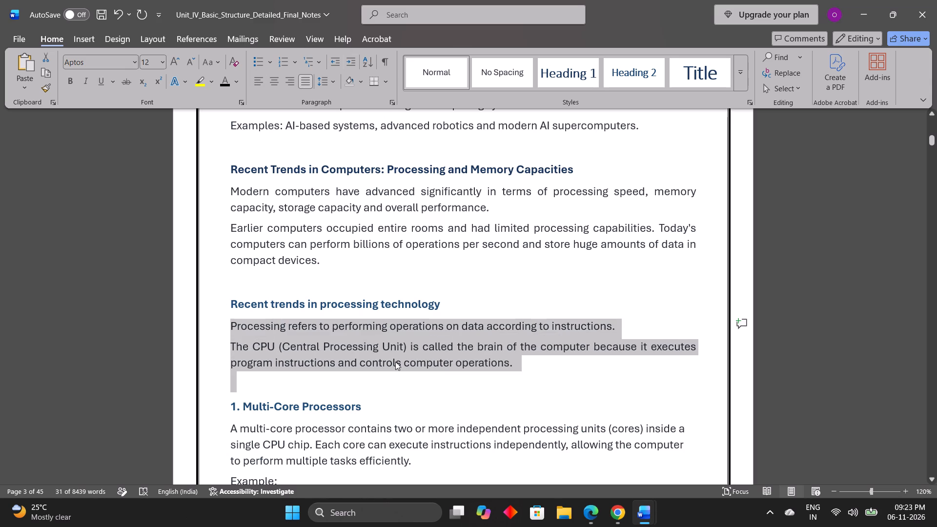
pyautogui.click(395, 362)
# Justify the introductory paragraph under the 1. Multi-Core Processors heading, above the Example list.
pyautogui.scroll(-1, 395, 362)
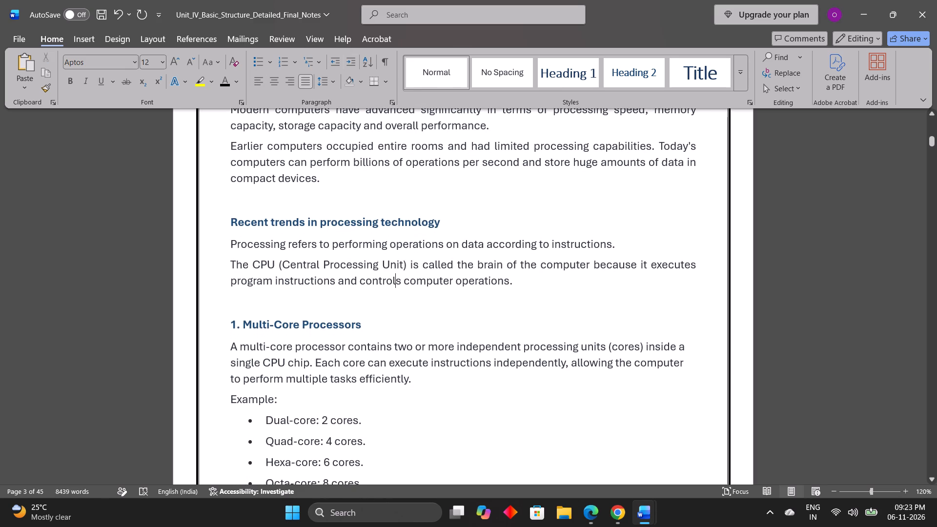
pyautogui.moveTo(273, 344); pyautogui.dragTo(403, 386)
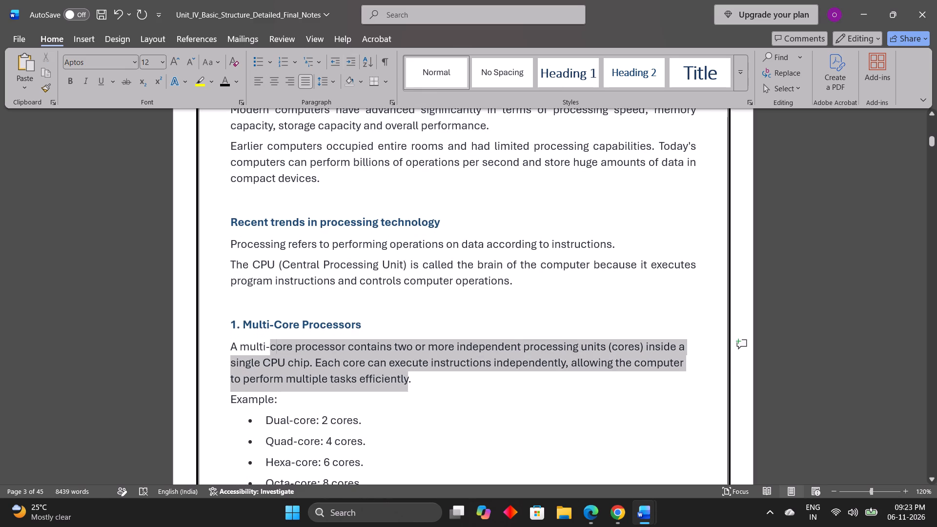
pyautogui.moveTo(403, 386); pyautogui.dragTo(413, 390)
pyautogui.click(306, 85)
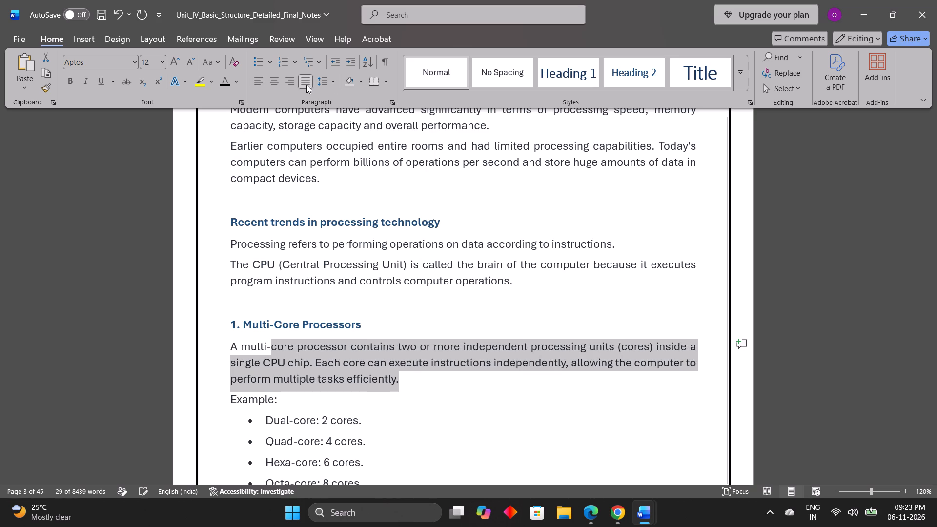
pyautogui.click(362, 382)
# Justify the text under 2. Multi-Threading, from the thread definition through the example with 4 cores and 8 threads.
pyautogui.scroll(-2, 362, 382)
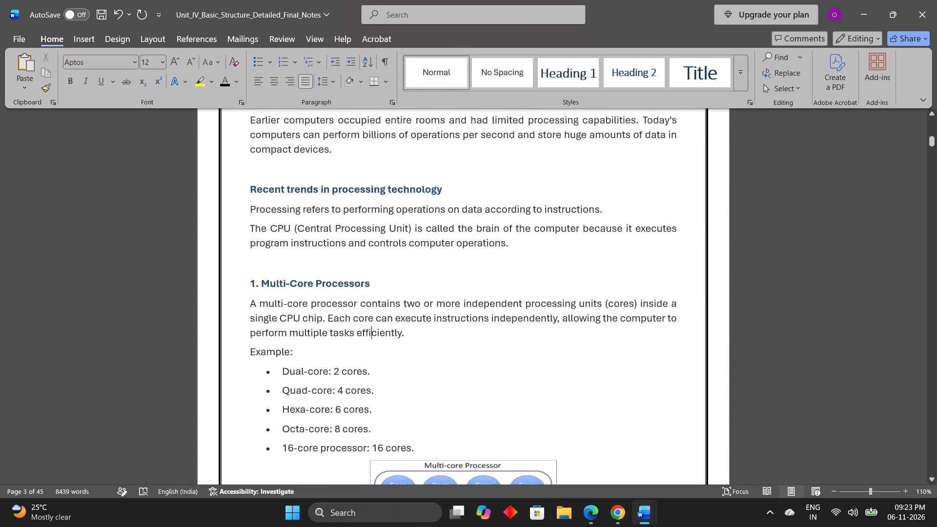
pyautogui.scroll(-1, 362, 382)
pyautogui.scroll(-3, 467, 349)
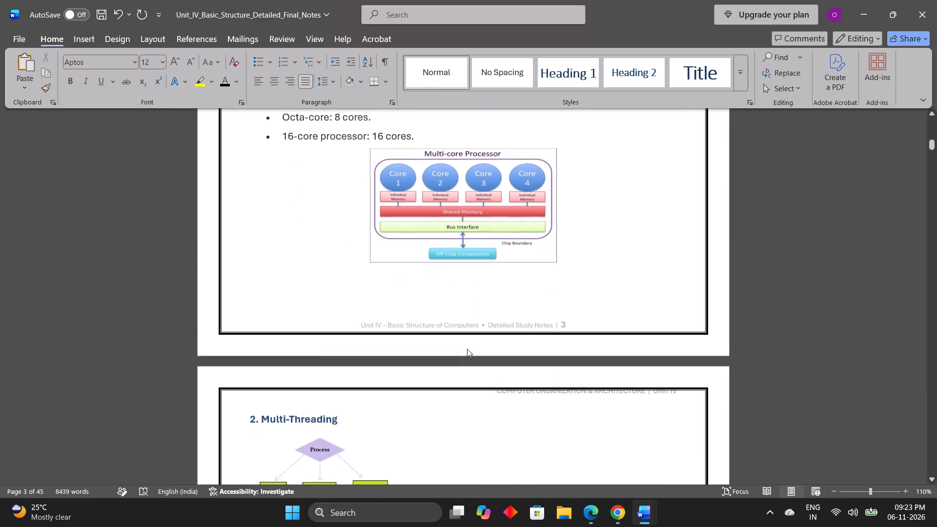
pyautogui.scroll(-2, 467, 349)
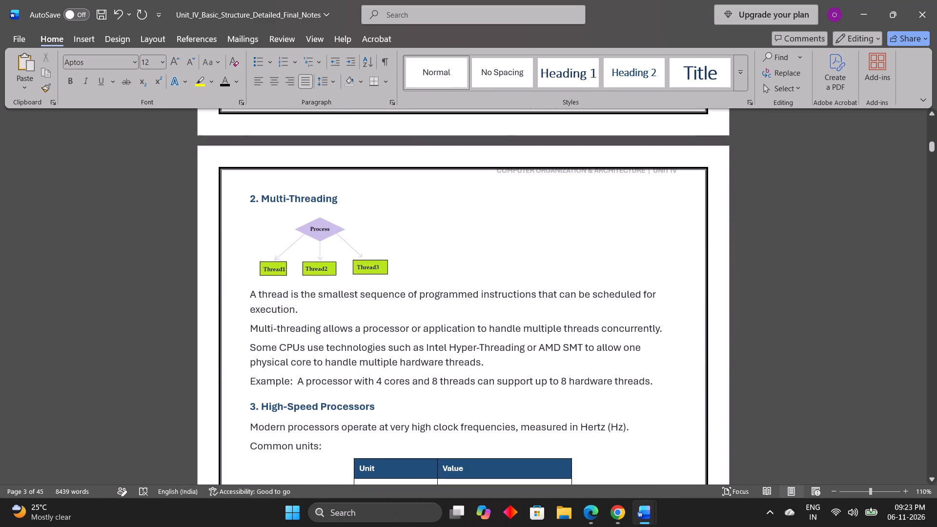
pyautogui.moveTo(277, 294); pyautogui.dragTo(490, 381)
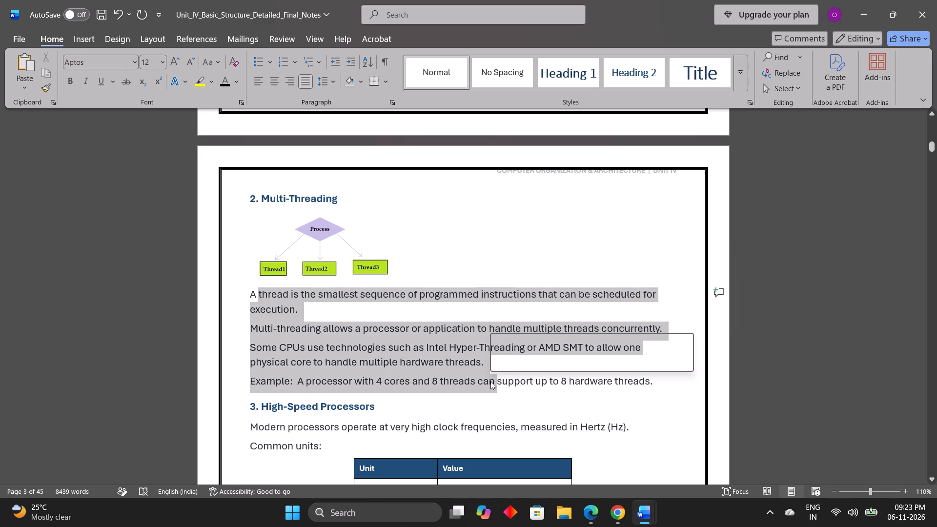
pyautogui.moveTo(313, 90); pyautogui.dragTo(302, 85)
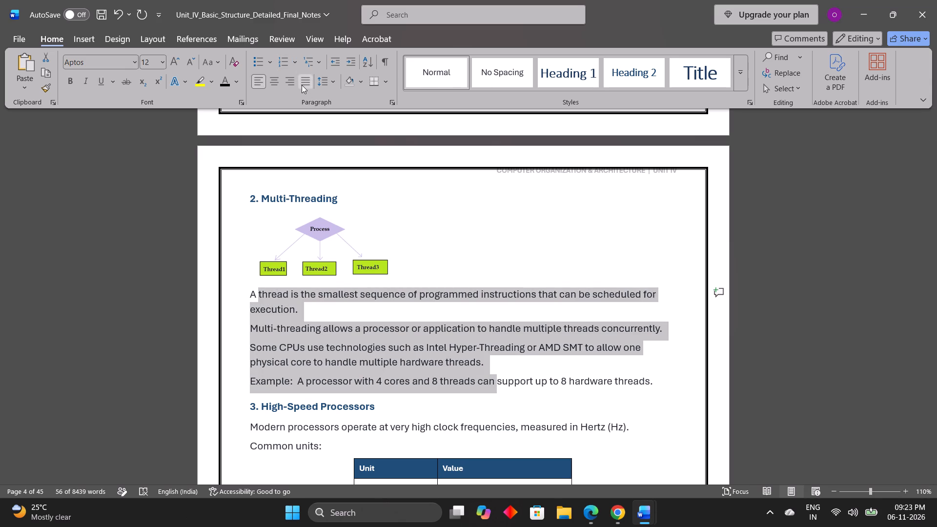
pyautogui.click(302, 85)
pyautogui.click(463, 343)
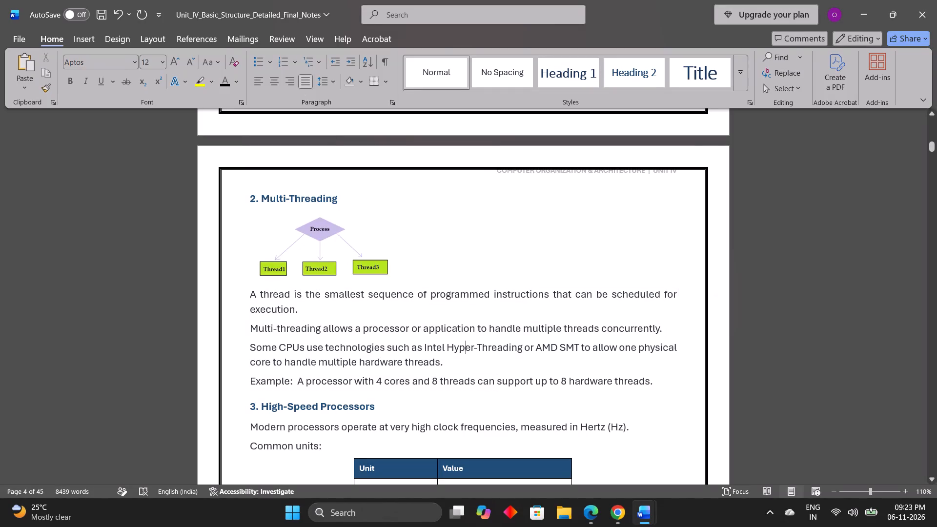
# Enlarge the process-and-threads diagram under 2. Multi-Threading proportionally to just under half the text width.
pyautogui.click(341, 243)
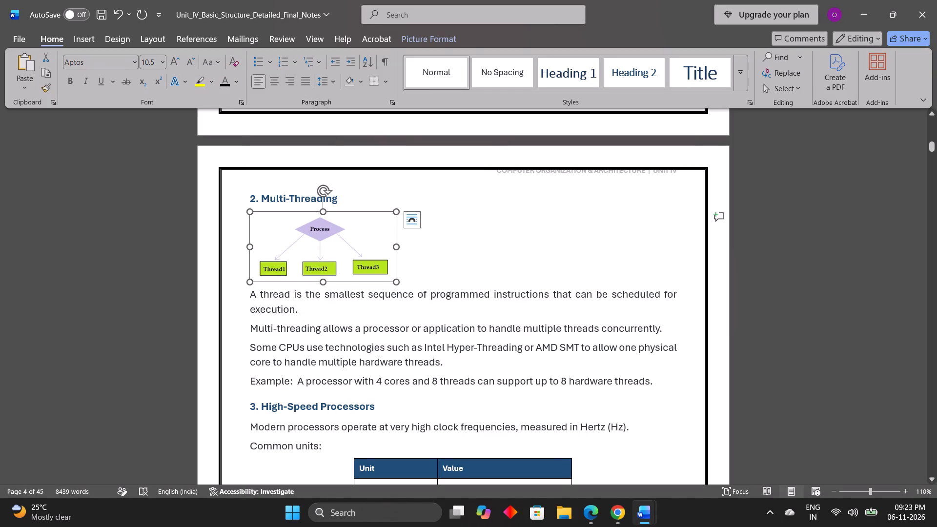
pyautogui.moveTo(397, 282); pyautogui.dragTo(443, 297)
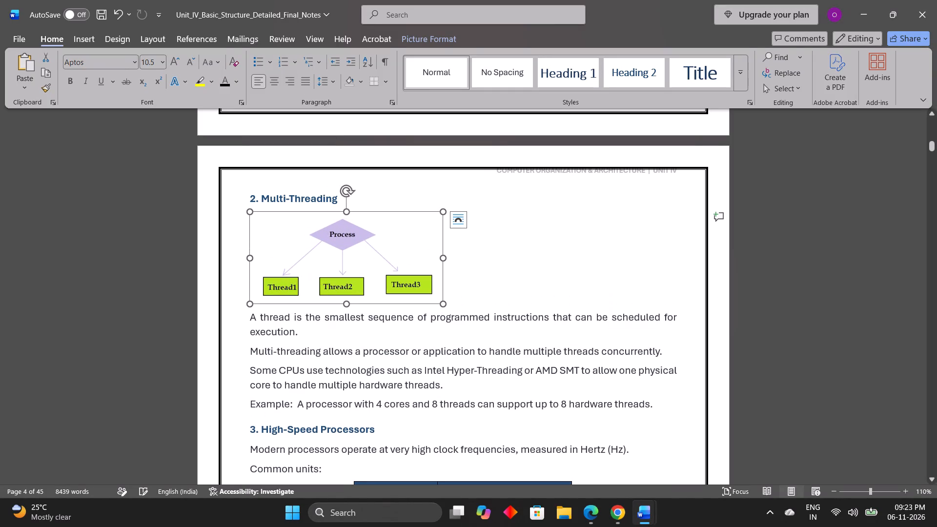
pyautogui.click(456, 388)
# Justify the two paragraphs below the clock frequency units table under 3. High-Speed Processors.
pyautogui.scroll(-2, 456, 388)
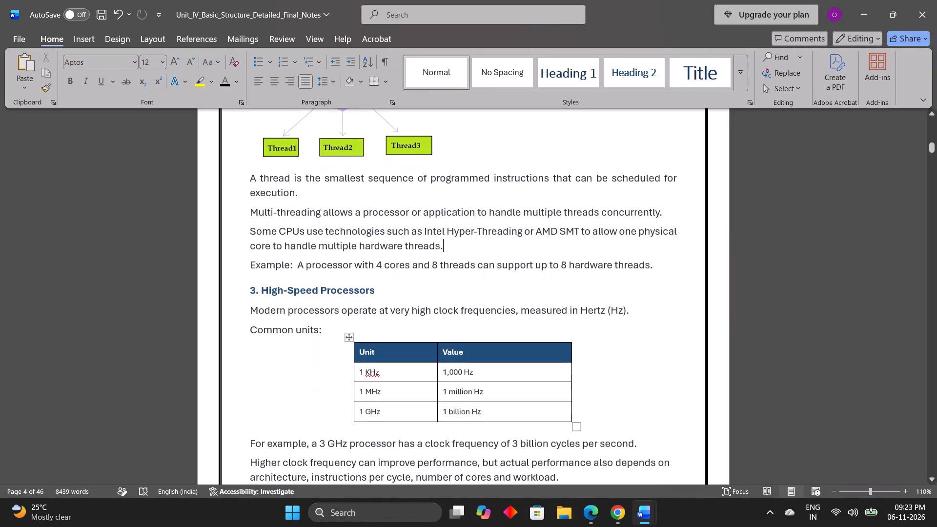
pyautogui.scroll(-5, 456, 388)
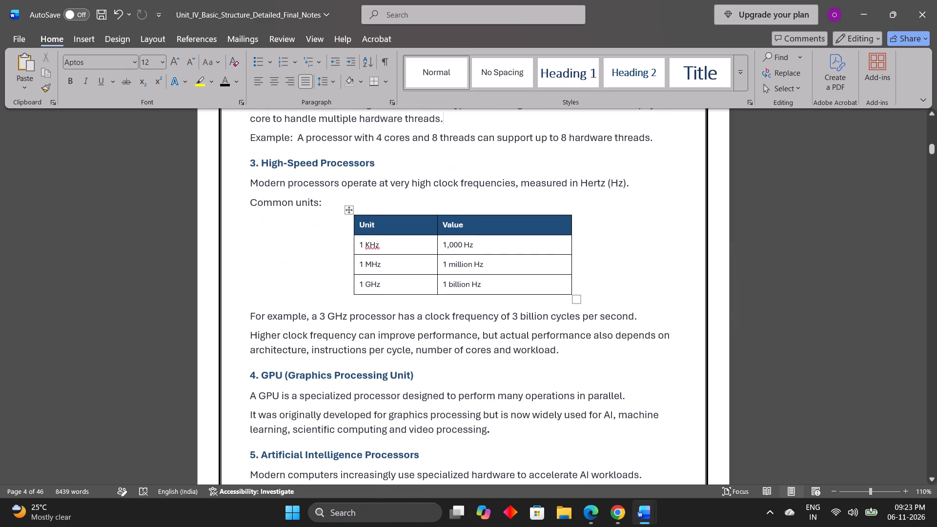
pyautogui.moveTo(332, 319); pyautogui.dragTo(445, 341)
pyautogui.click(310, 85)
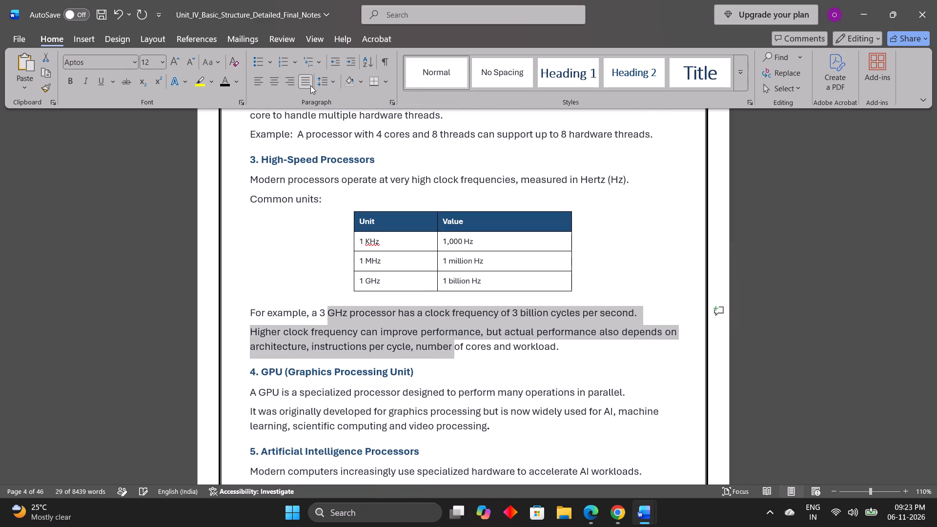
pyautogui.click(495, 386)
# Justify the two paragraphs under the 4. GPU (Graphics Processing Unit) heading.
pyautogui.scroll(-1, 495, 386)
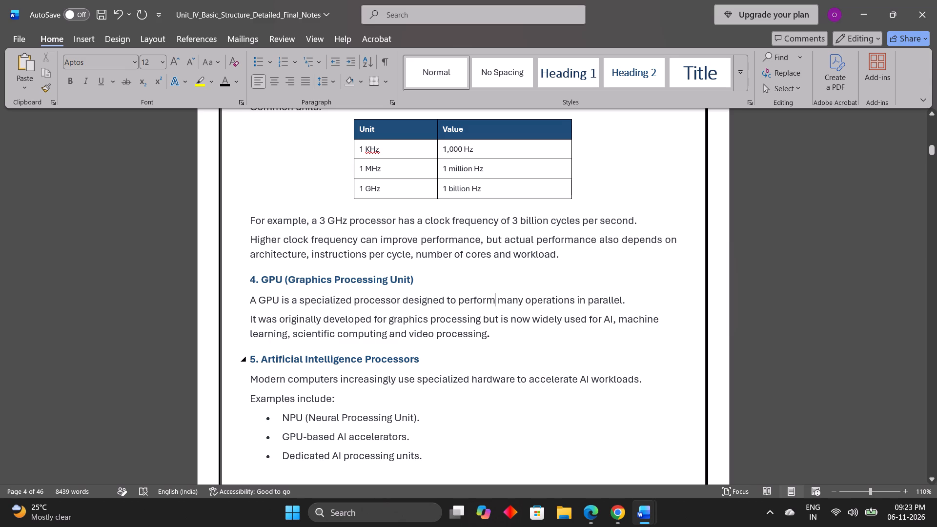
pyautogui.moveTo(302, 292); pyautogui.dragTo(437, 324)
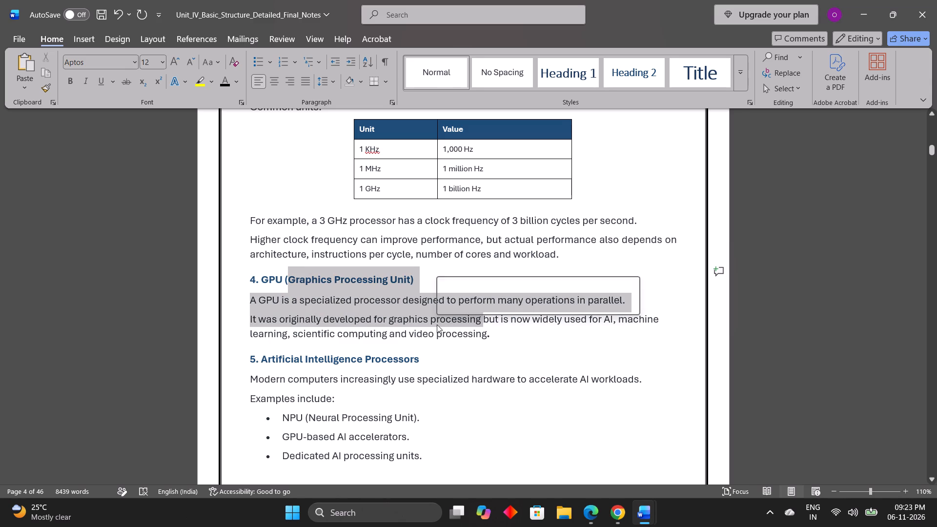
pyautogui.click(448, 337)
pyautogui.moveTo(448, 337); pyautogui.dragTo(341, 315)
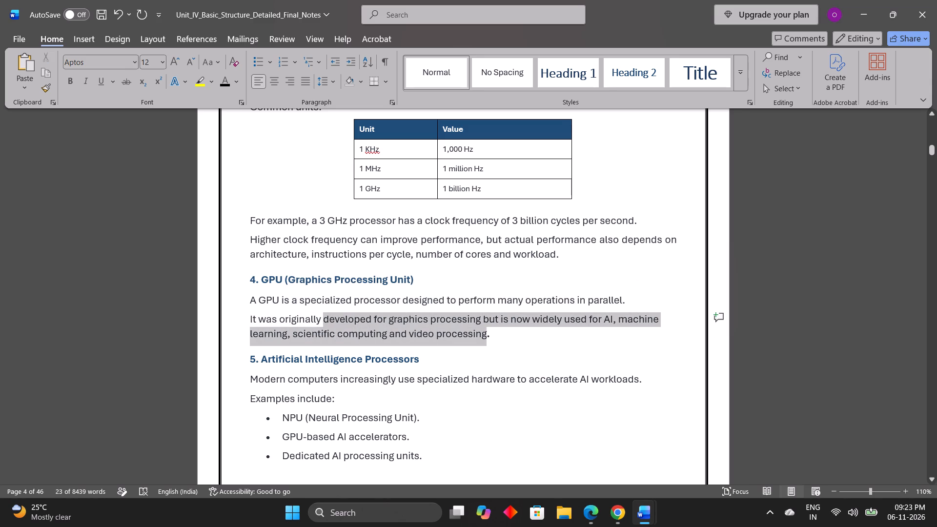
pyautogui.moveTo(341, 315); pyautogui.dragTo(337, 306)
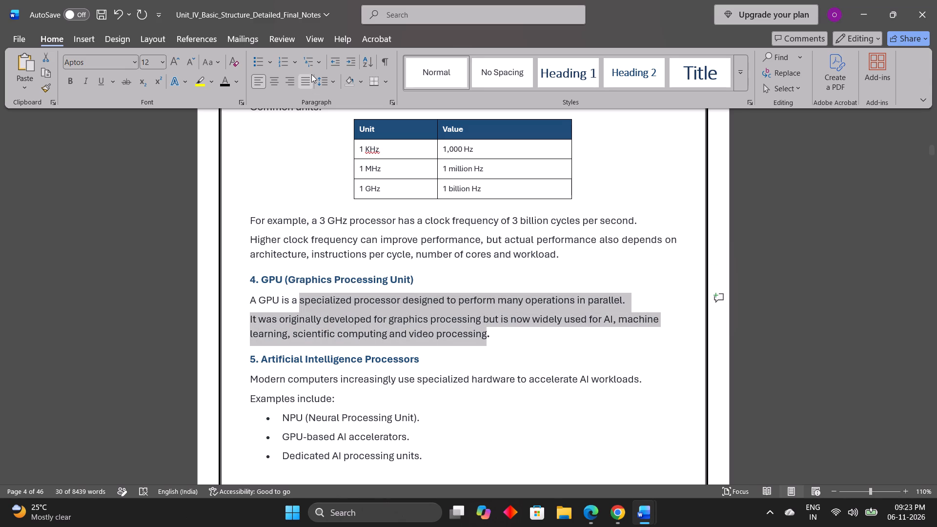
pyautogui.click(311, 74)
pyautogui.click(440, 458)
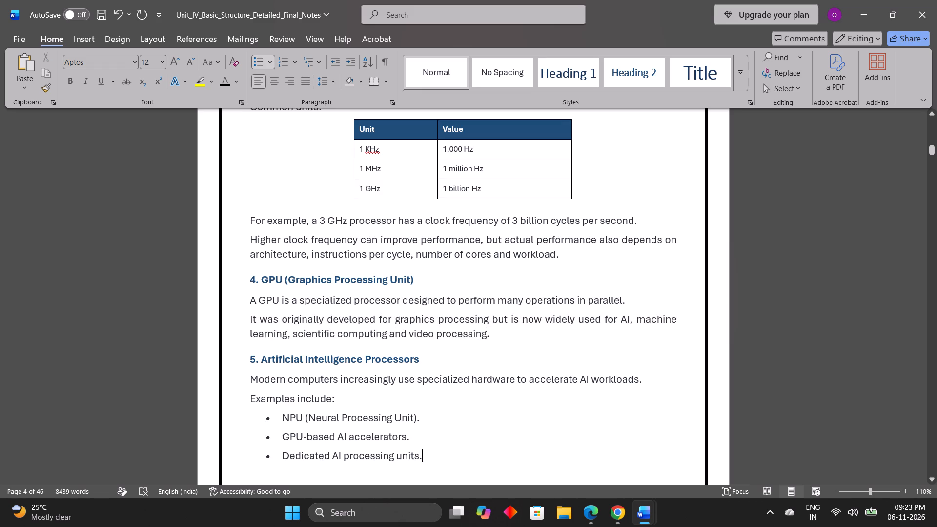
# Slightly reduce the height and the width of the process-and-threads diagram under 2. Multi-Threading.
pyautogui.scroll(-2, 440, 458)
pyautogui.scroll(-3, 318, 348)
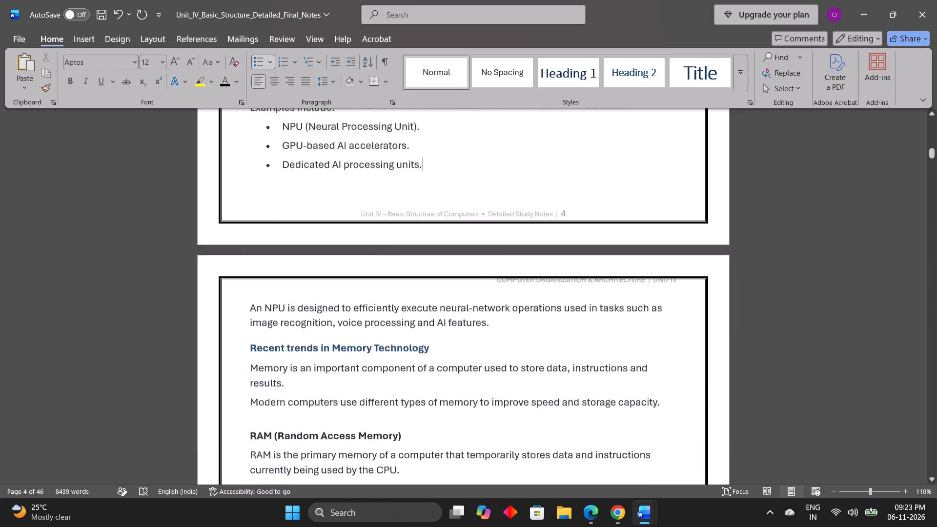
pyautogui.scroll(-1, 318, 348)
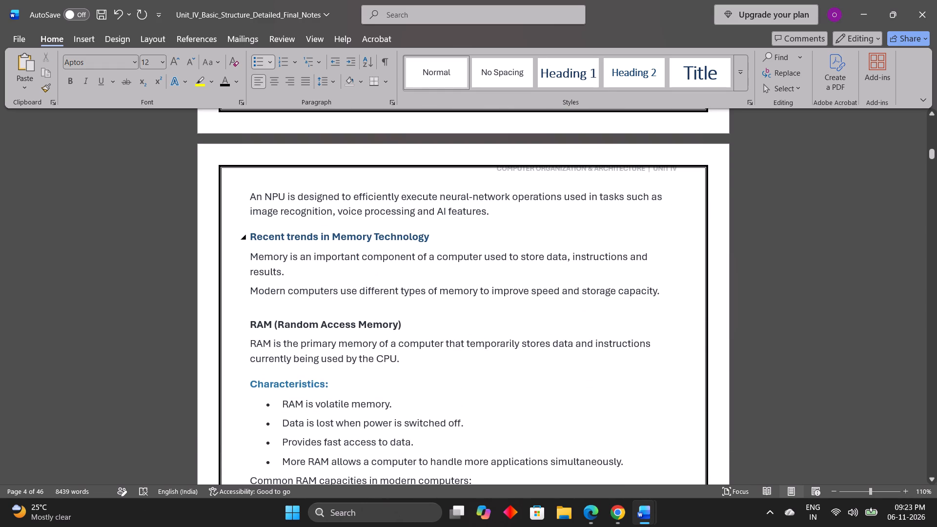
pyautogui.scroll(4, 407, 330)
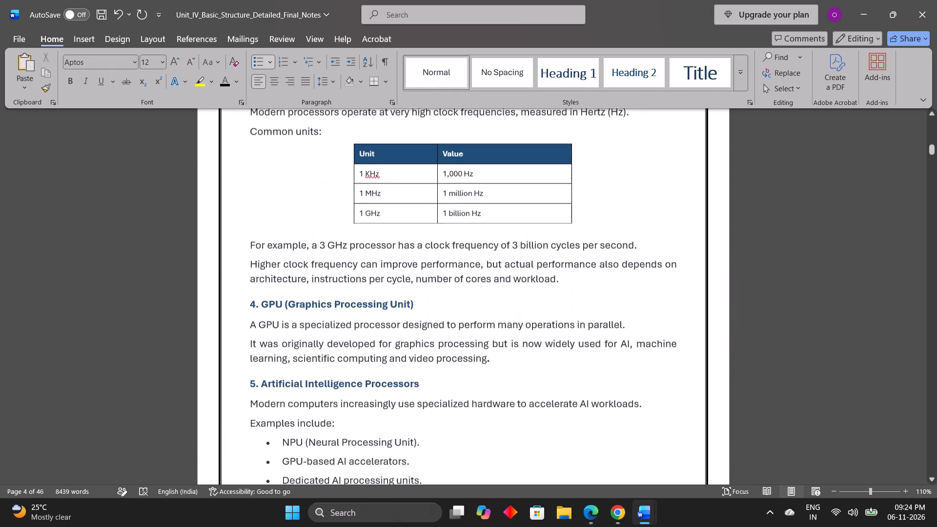
pyautogui.scroll(2, 407, 330)
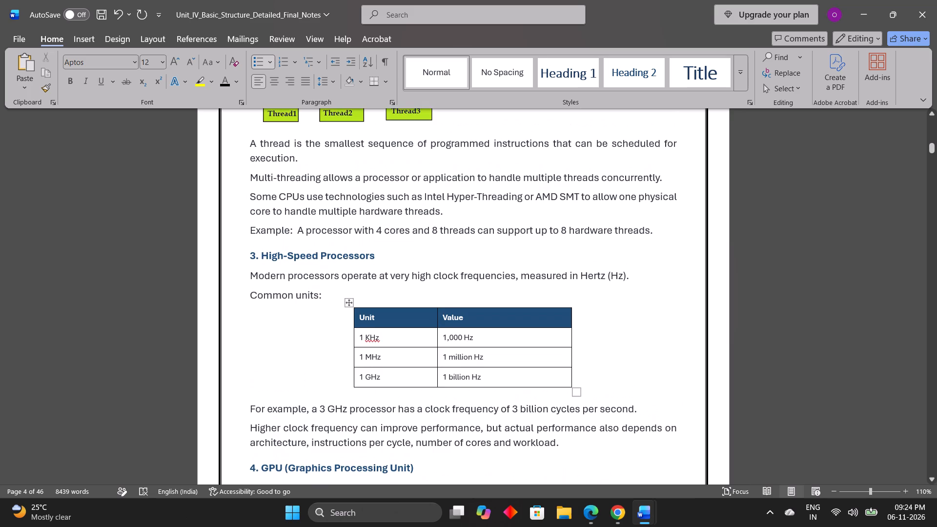
pyautogui.scroll(2, 384, 379)
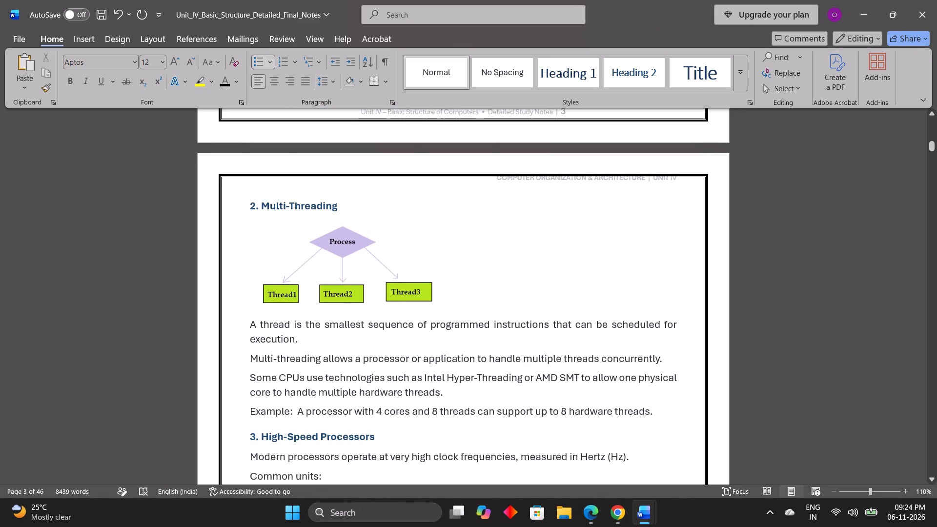
pyautogui.click(366, 275)
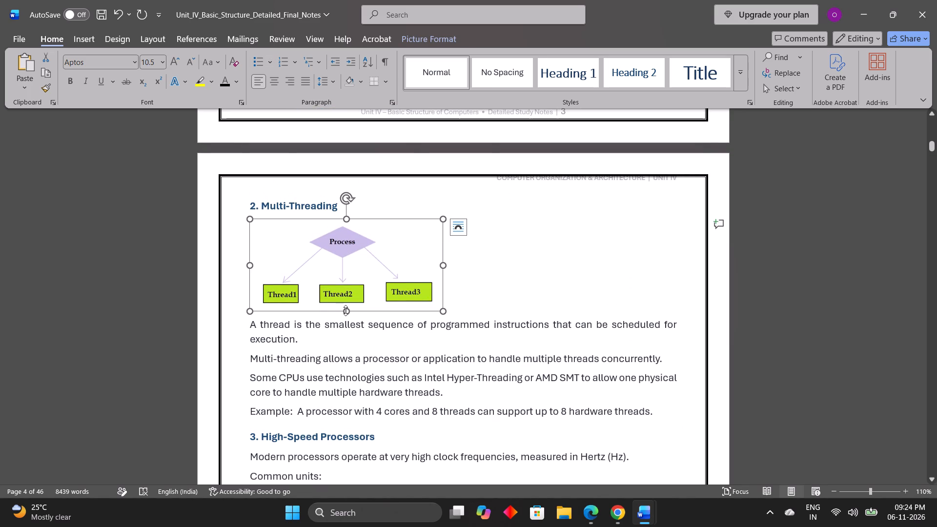
pyautogui.moveTo(346, 310); pyautogui.dragTo(346, 299)
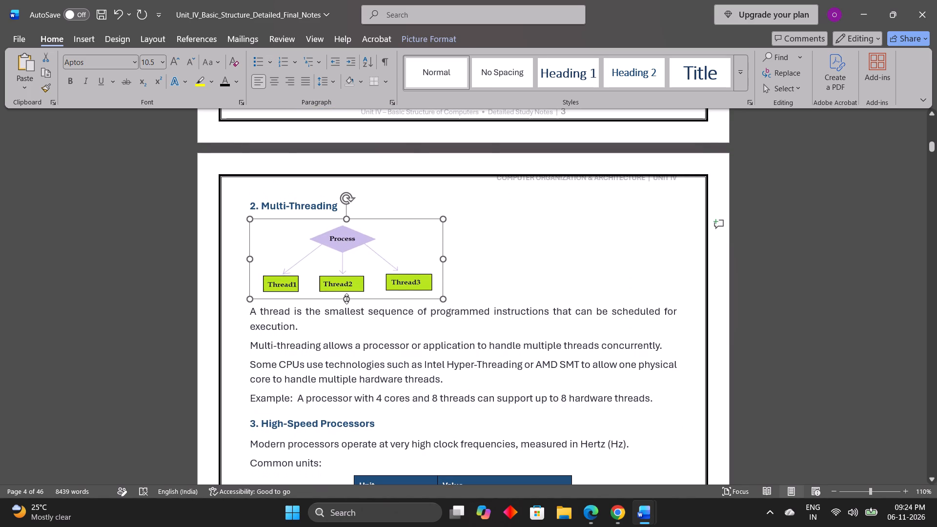
pyautogui.click(442, 263)
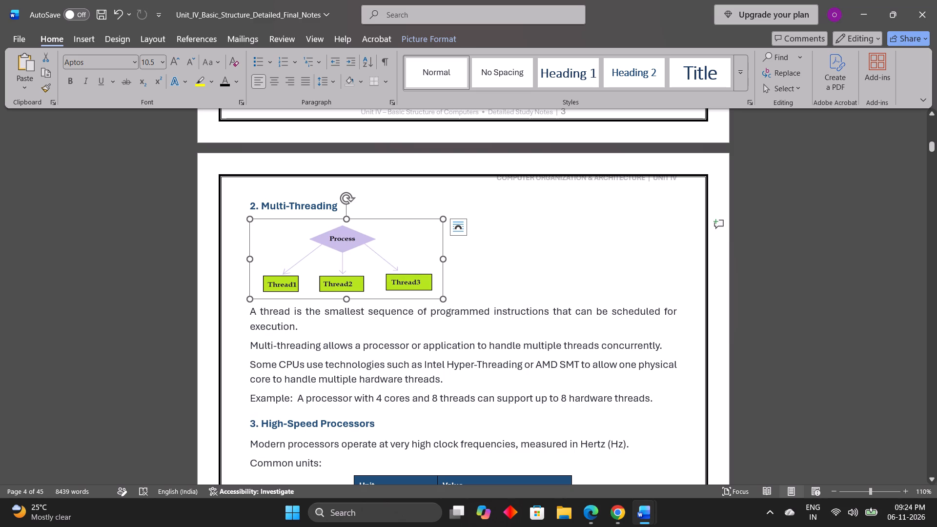
pyautogui.moveTo(442, 258); pyautogui.dragTo(426, 258)
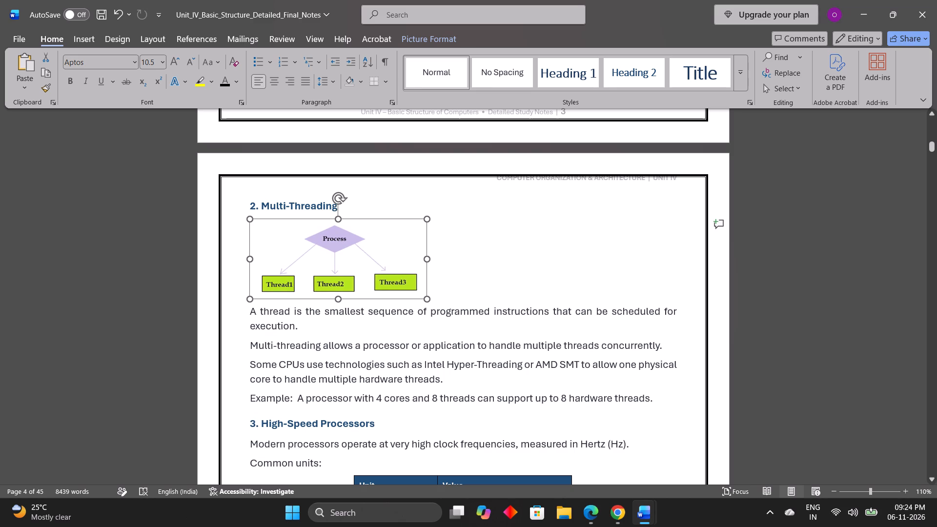
pyautogui.moveTo(426, 258); pyautogui.dragTo(424, 258)
pyautogui.click(470, 300)
# Justify the two paragraphs under the Recent trends in Memory Technology heading.
pyautogui.scroll(-1, 470, 300)
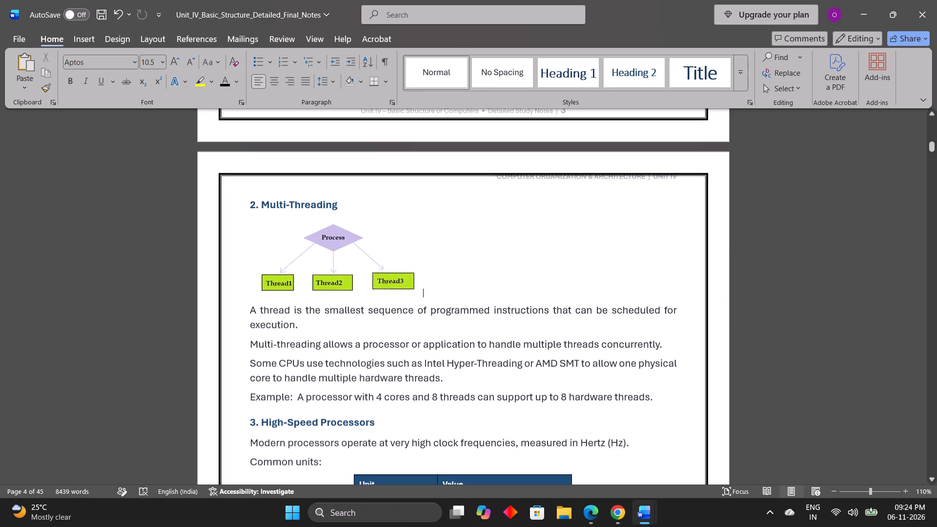
pyautogui.scroll(-4, 470, 300)
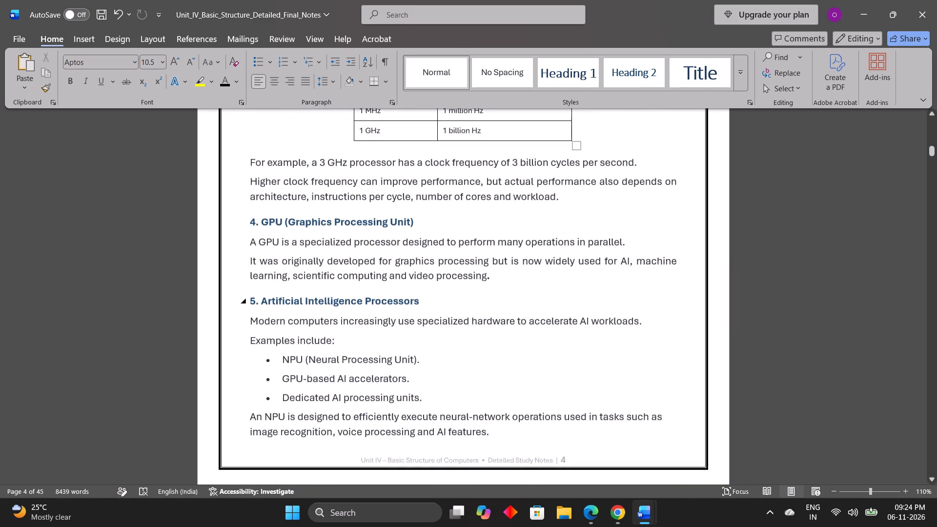
pyautogui.scroll(-3, 470, 300)
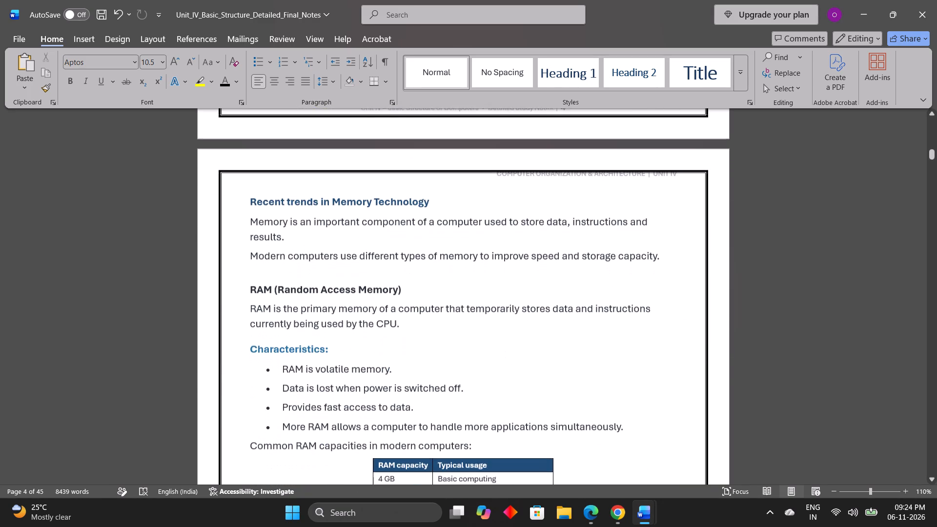
pyautogui.moveTo(311, 223); pyautogui.dragTo(417, 264)
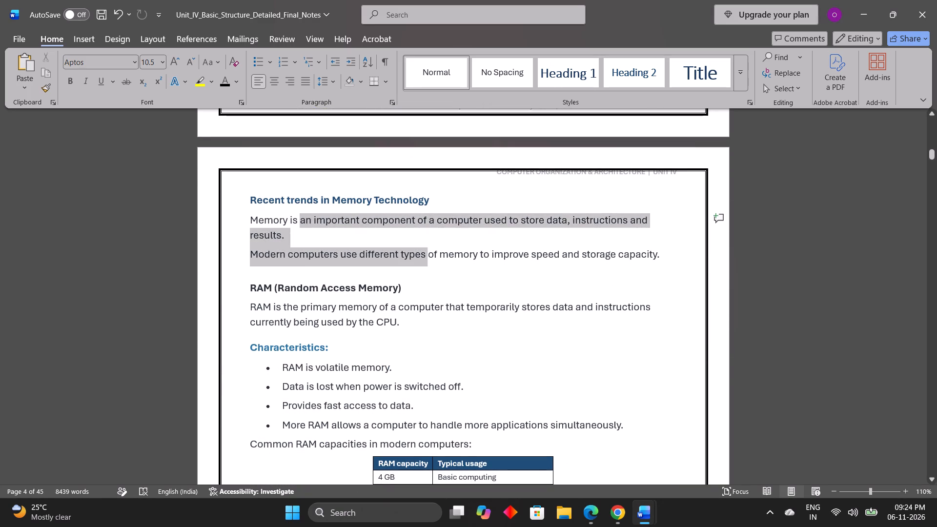
pyautogui.moveTo(417, 264); pyautogui.dragTo(417, 264)
pyautogui.click(306, 84)
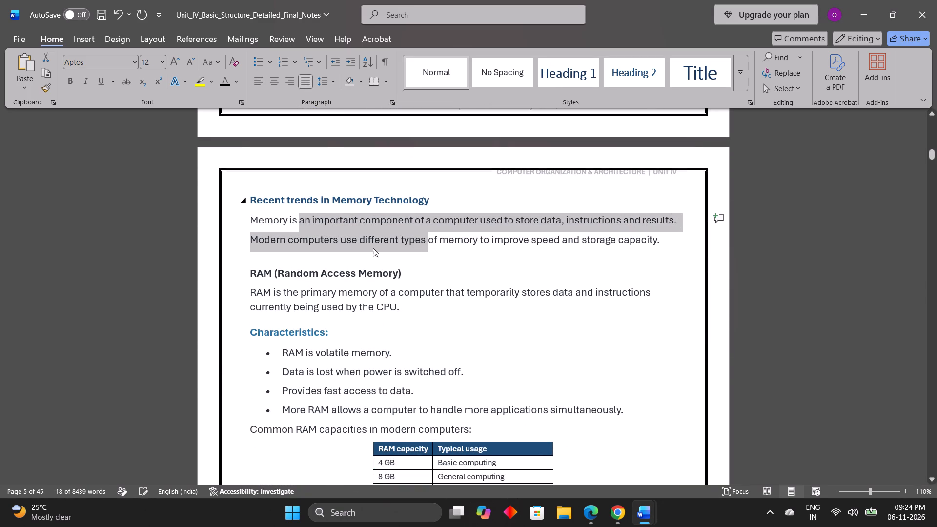
pyautogui.click(405, 336)
# Justify the paragraph under the RAM (Random Access Memory) heading.
pyautogui.scroll(-1, 405, 336)
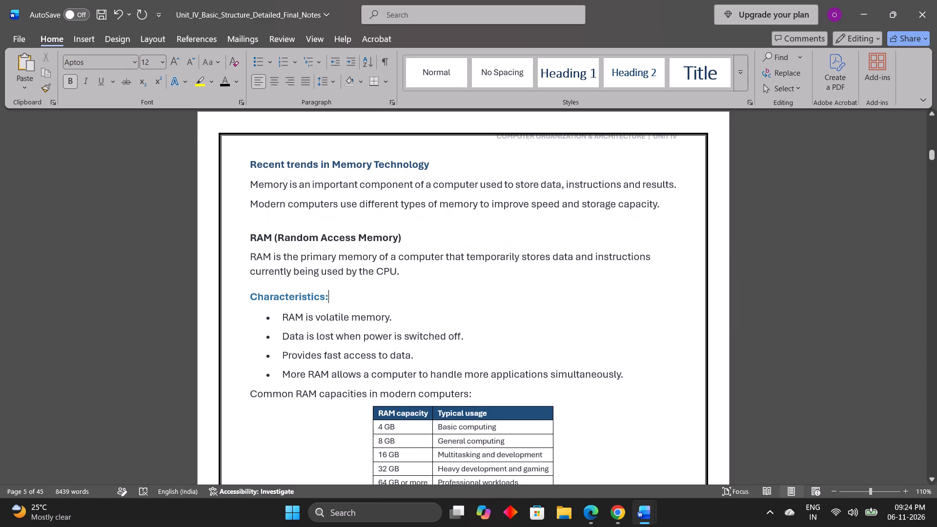
pyautogui.moveTo(299, 264); pyautogui.dragTo(336, 258)
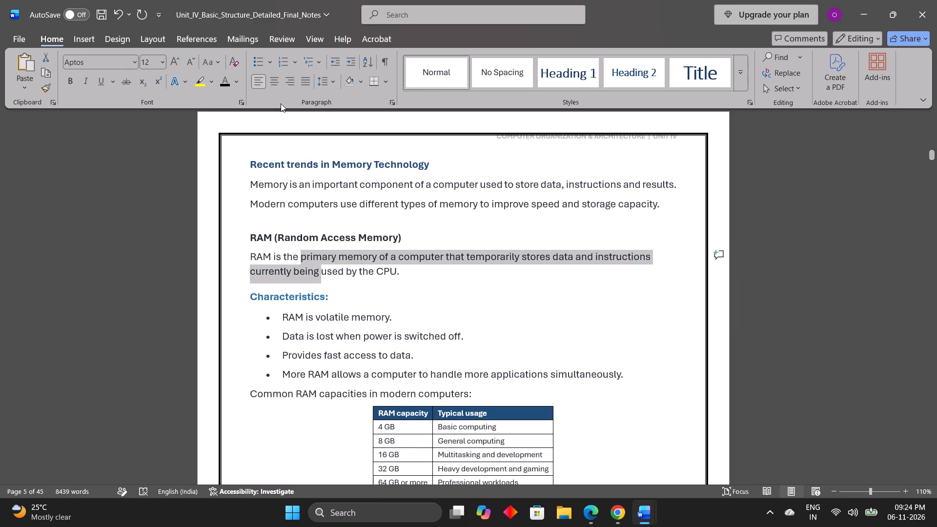
pyautogui.click(307, 80)
pyautogui.click(437, 273)
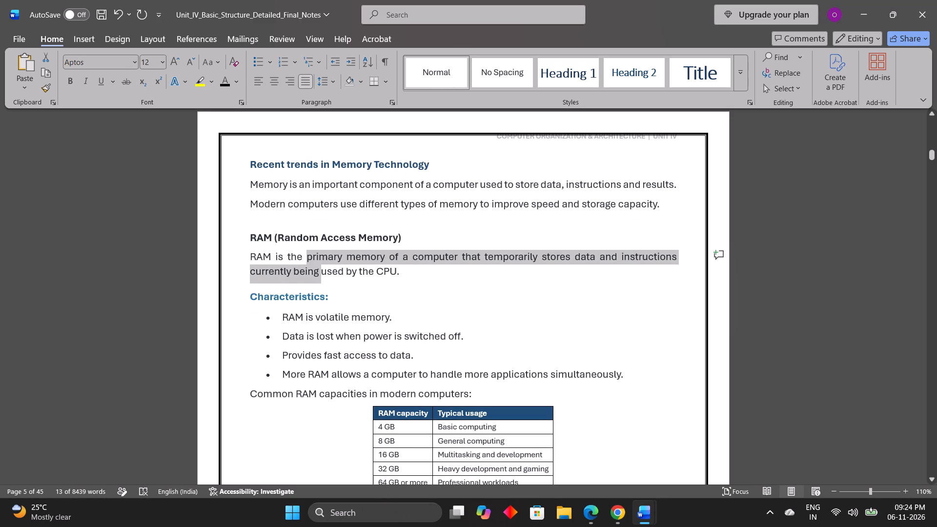
# Justify the Example paragraph about VS Code, Chrome and MySQL Workbench below the RAM capacity table.
pyautogui.scroll(-2, 437, 273)
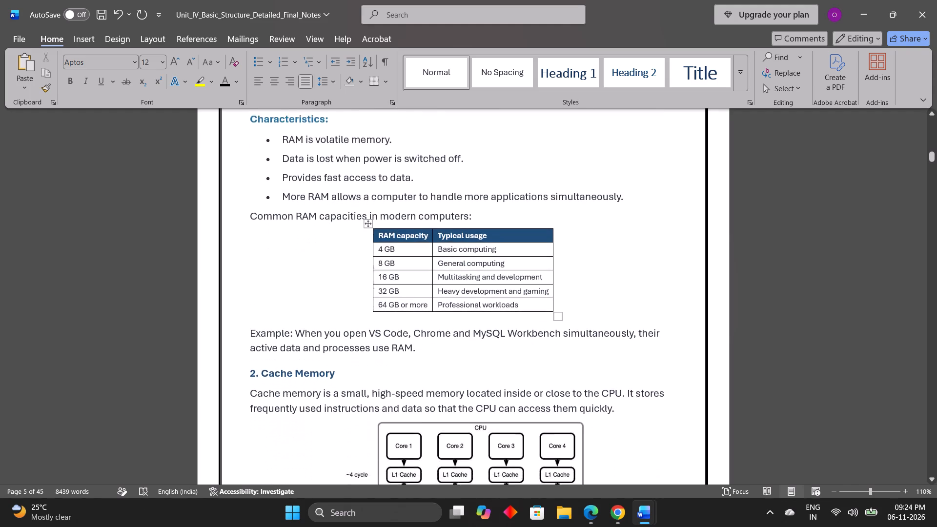
pyautogui.scroll(-2, 437, 273)
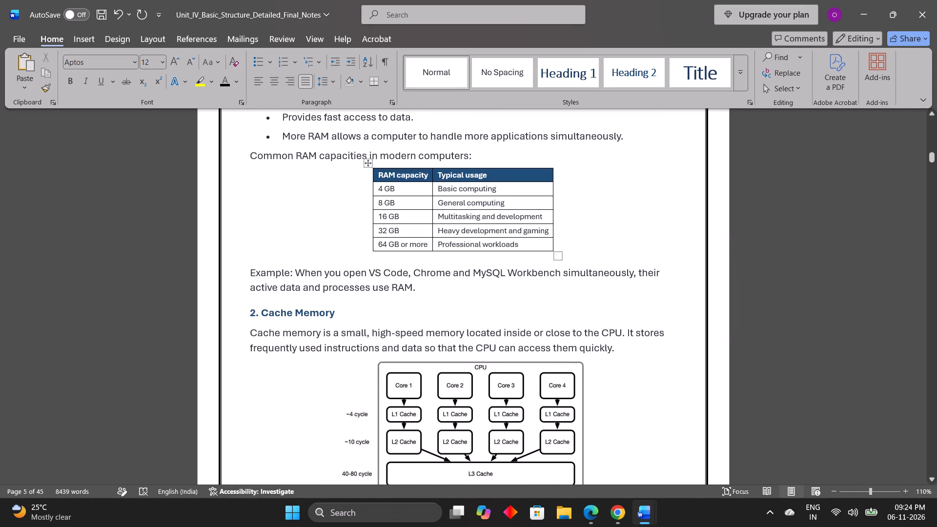
pyautogui.moveTo(348, 270); pyautogui.dragTo(407, 282)
pyautogui.click(300, 83)
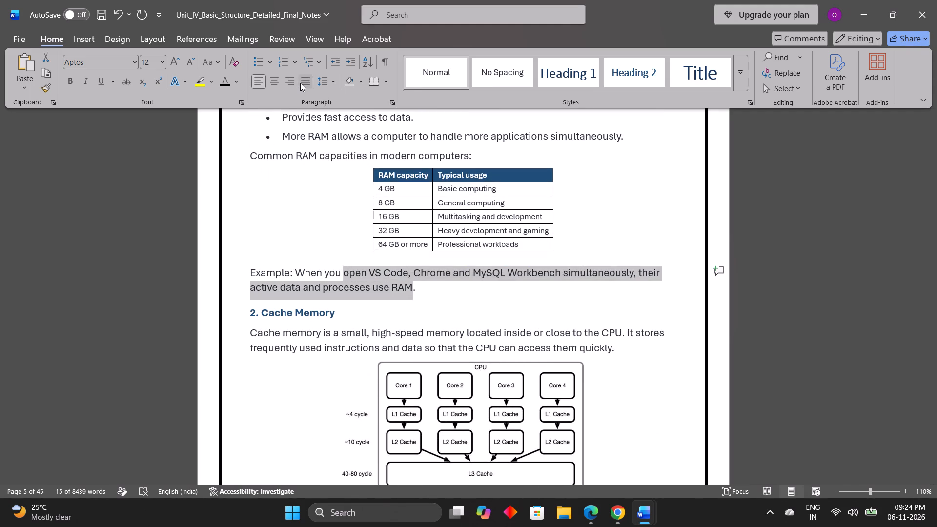
pyautogui.click(415, 327)
# Justify the introductory paragraph under the 2. Cache Memory heading, including the diagram below it in the selection.
pyautogui.scroll(-1, 415, 327)
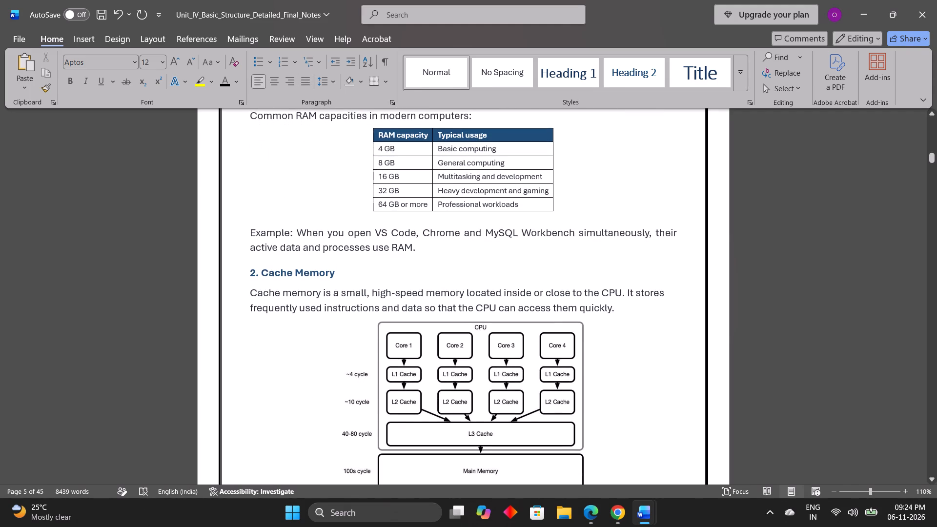
pyautogui.moveTo(396, 299); pyautogui.dragTo(490, 329)
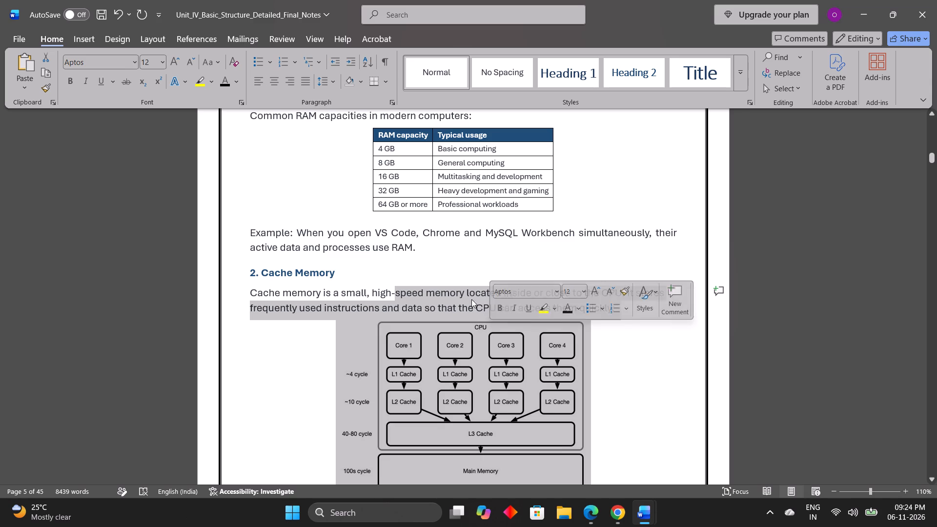
pyautogui.click(312, 85)
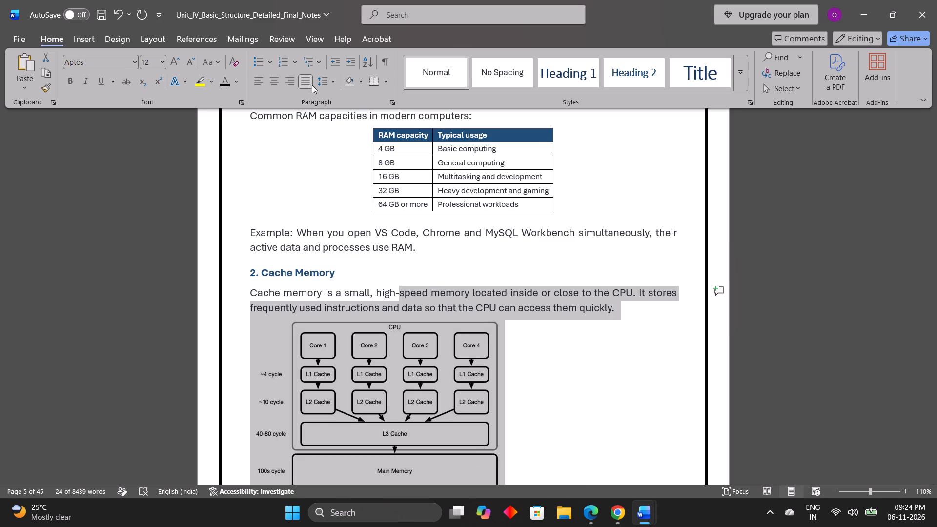
# Center the CPU cache levels diagram under 2. Cache Memory.
pyautogui.click(389, 438)
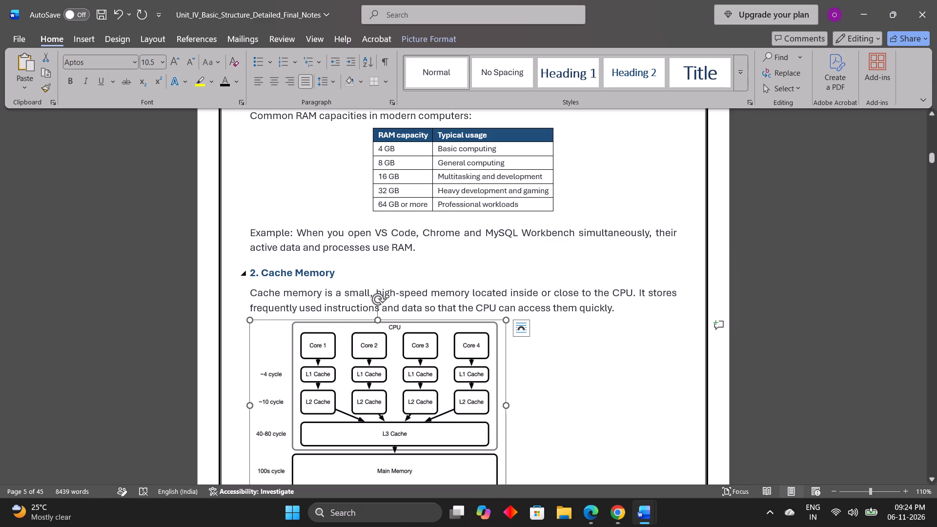
pyautogui.click(271, 73)
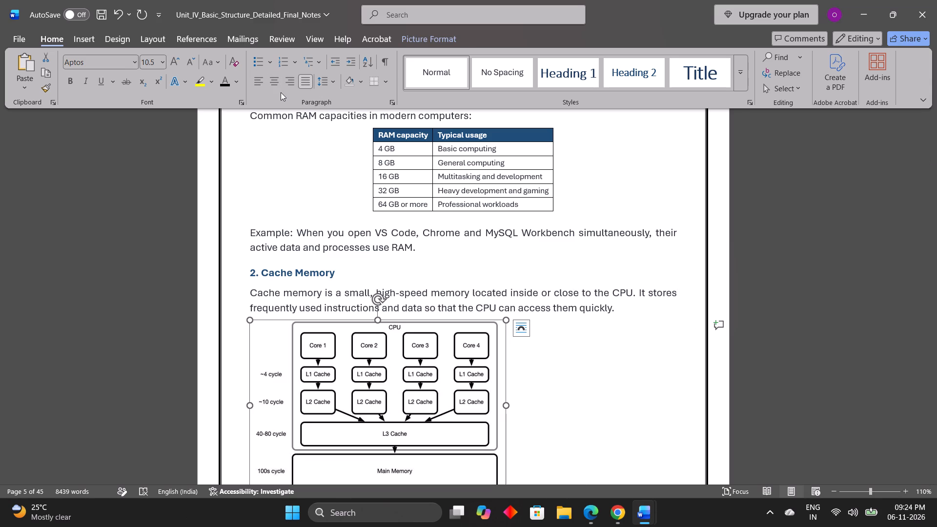
pyautogui.click(277, 87)
pyautogui.click(409, 307)
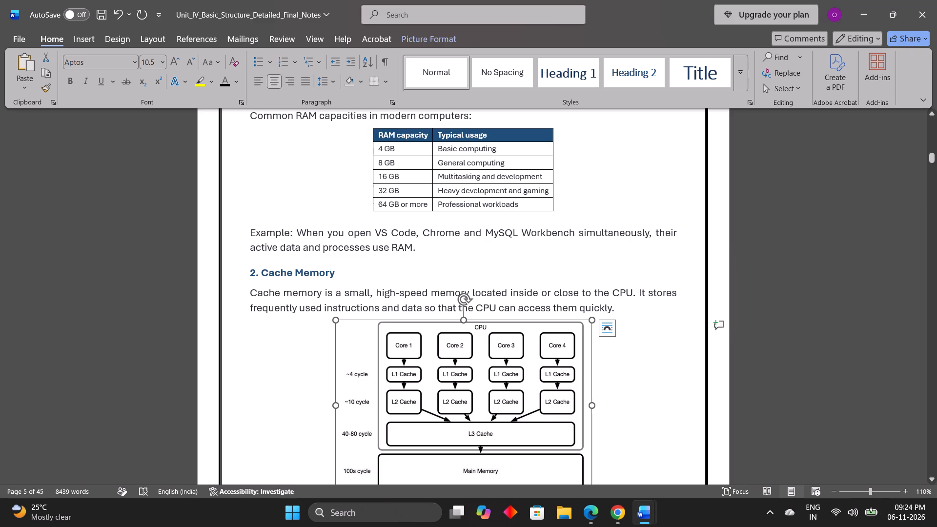
# Insert one blank line before L1 Cache and two before the sentence on the three cache levels, moving both to the following page.
pyautogui.scroll(-3, 409, 307)
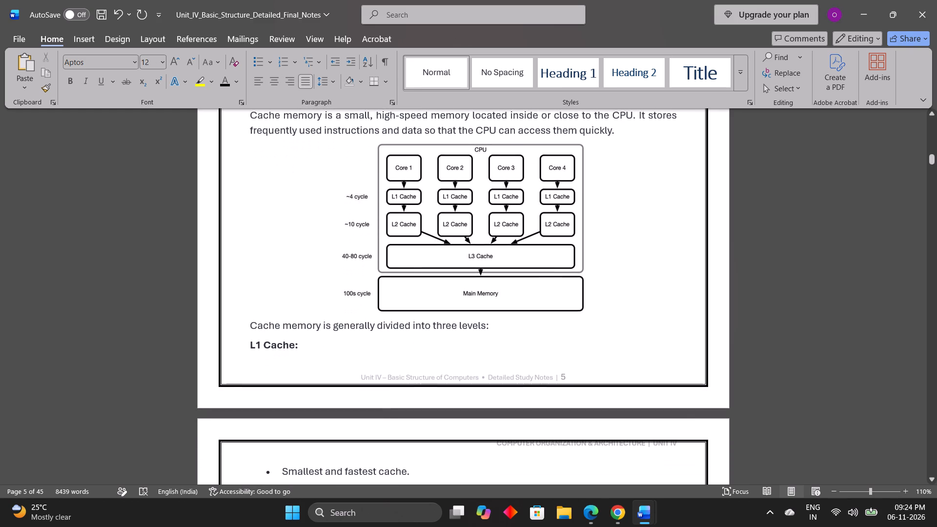
pyautogui.click(249, 346)
pyautogui.press('Return')
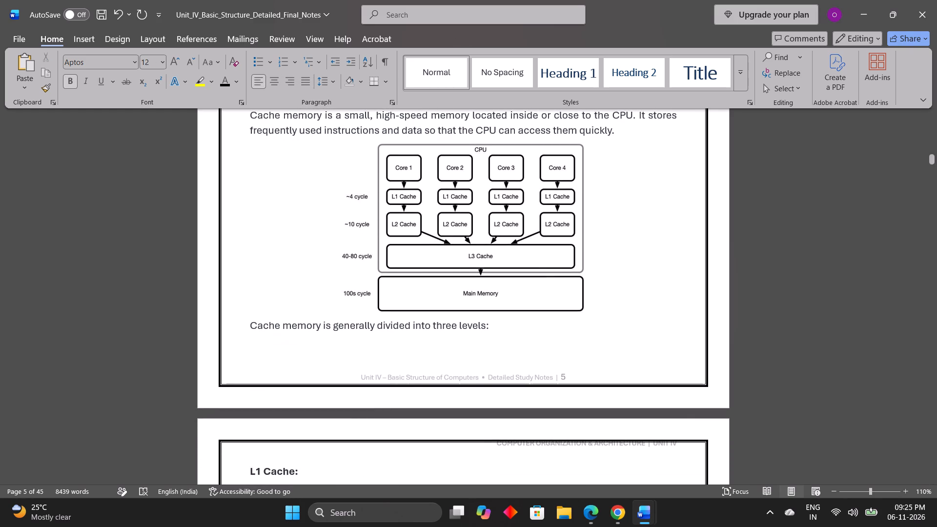
pyautogui.click(249, 328)
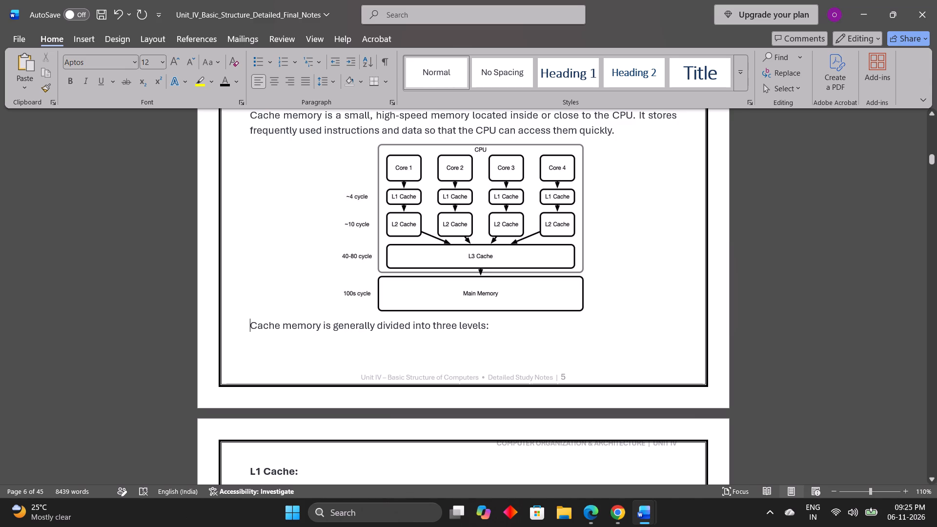
pyautogui.press('Return')
pyautogui.press('Return')
# Add a line break after the Cache Memory paragraph to leave a blank line above the cache diagram.
pyautogui.scroll(1, 249, 328)
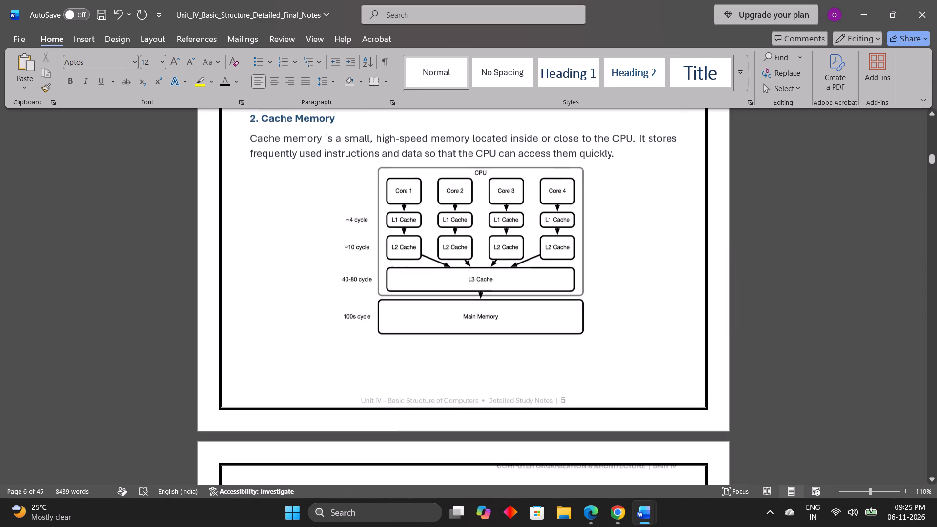
pyautogui.scroll(1, 249, 328)
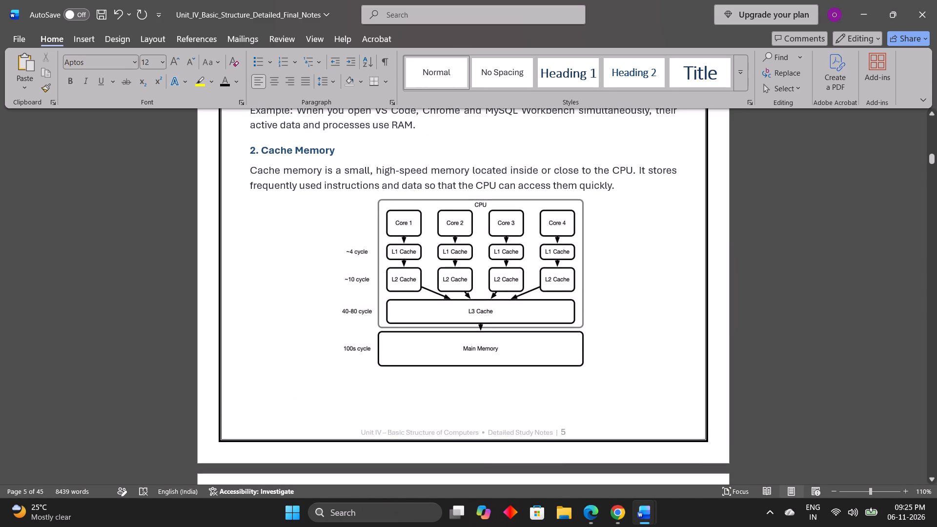
pyautogui.click(619, 186)
pyautogui.hotkey('shift', 'Return')
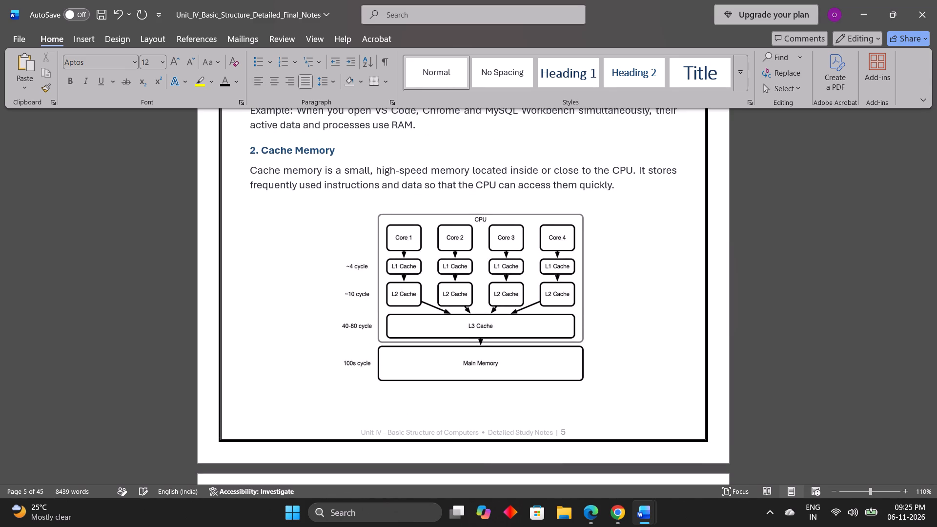
# Delete the extra blank line above the sentence on the three cache levels at the start of page 6.
pyautogui.scroll(-2, 619, 186)
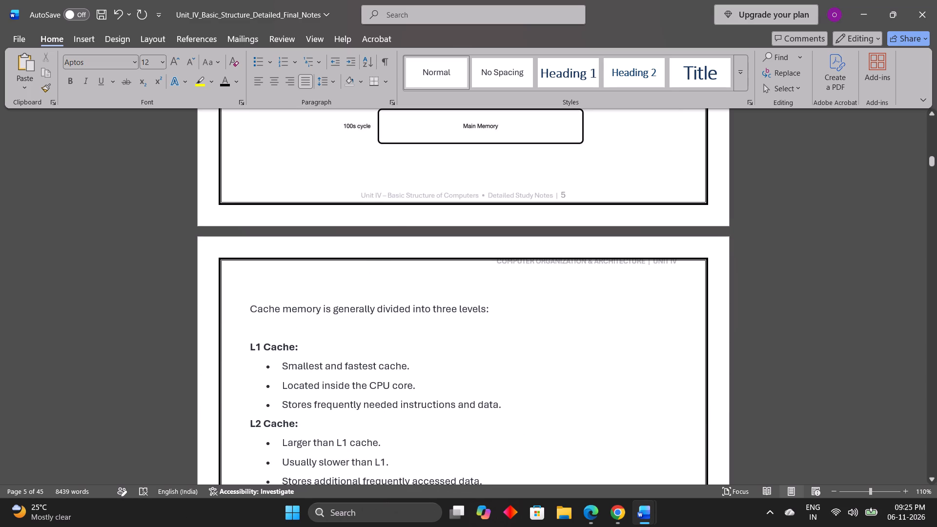
pyautogui.click(368, 277)
pyautogui.press('BackSpace')
# Justify the paragraph explaining DDR (Double Data Rate) under 3. Advanced RAM Technologies.
pyautogui.scroll(-1, 368, 277)
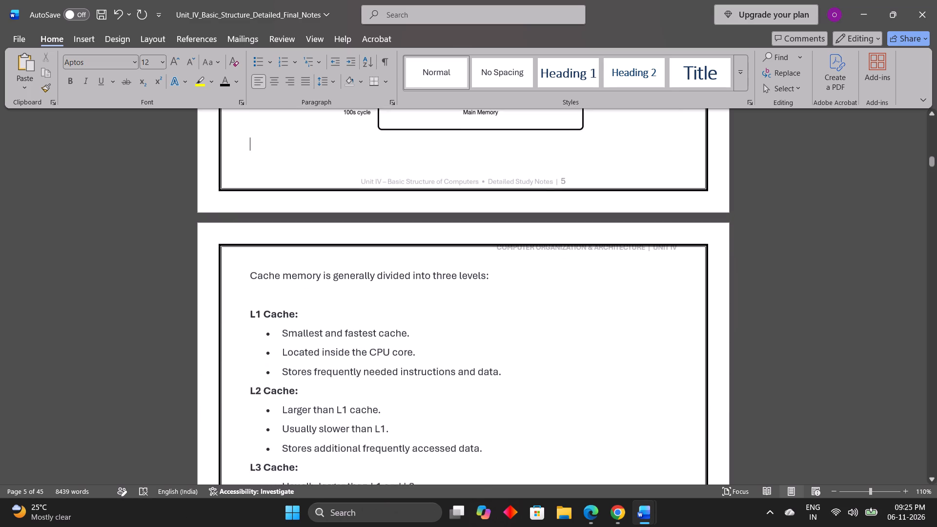
pyautogui.scroll(-2, 368, 277)
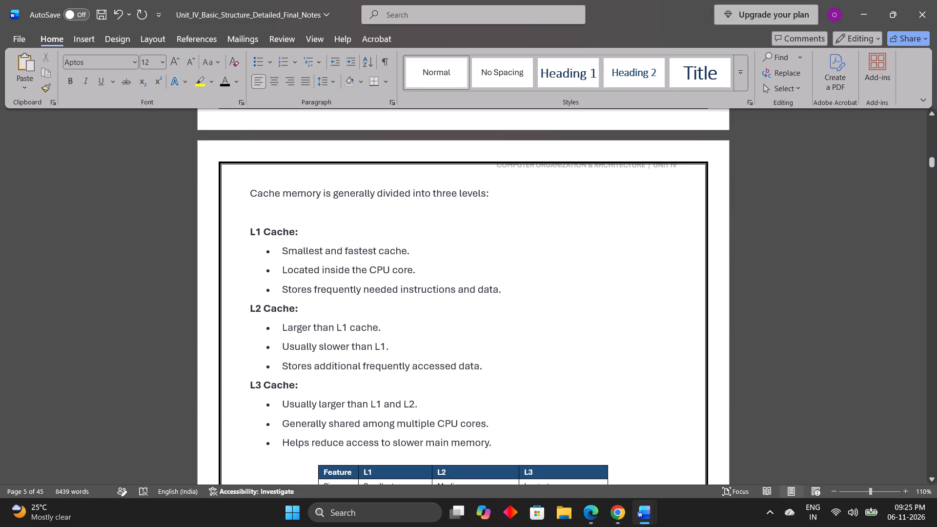
pyautogui.scroll(-1, 368, 277)
pyautogui.scroll(-3, 329, 365)
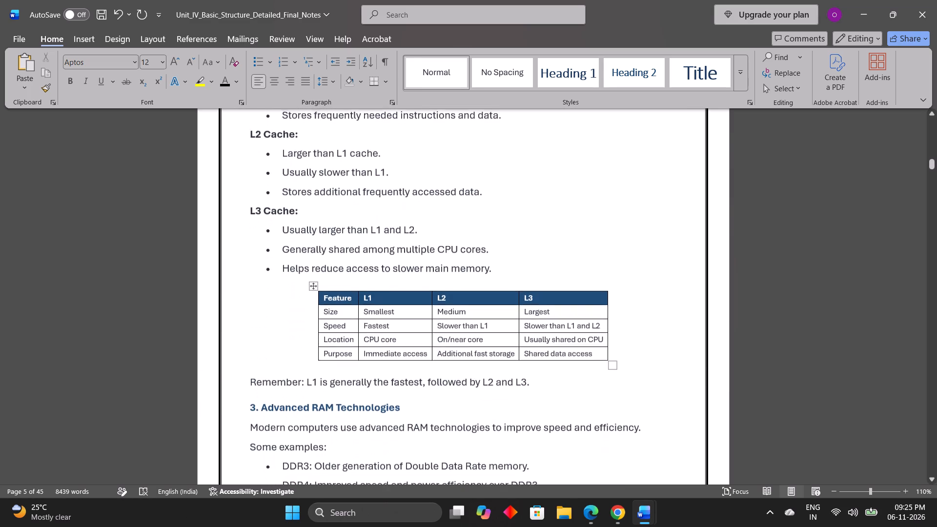
pyautogui.scroll(-2, 329, 365)
pyautogui.click(279, 338)
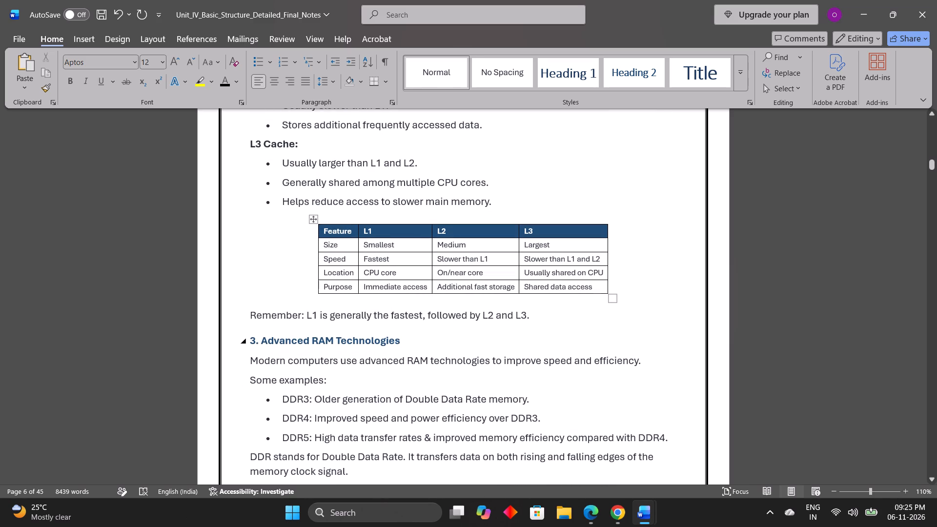
pyautogui.scroll(-1, 279, 338)
pyautogui.hscroll(1, 279, 338)
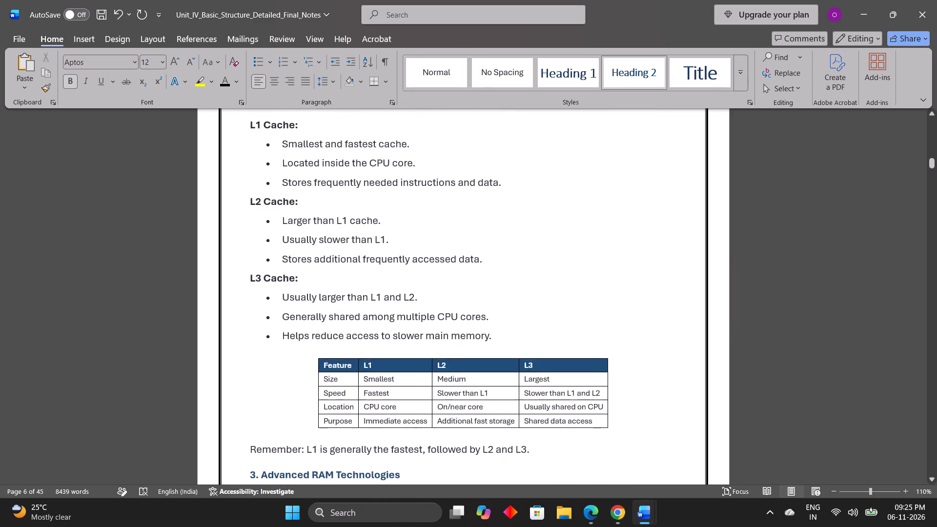
pyautogui.hscroll(1, 279, 338)
pyautogui.scroll(-1, 279, 338)
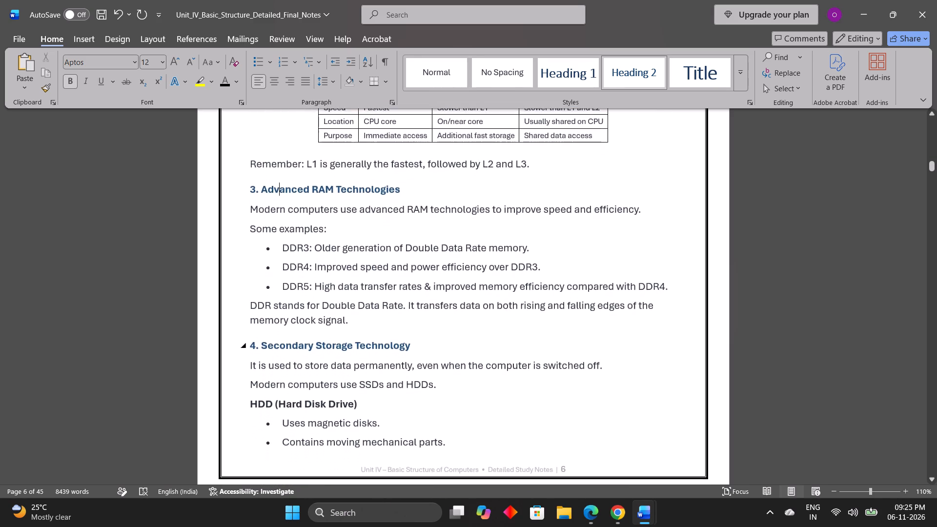
pyautogui.scroll(-2, 279, 338)
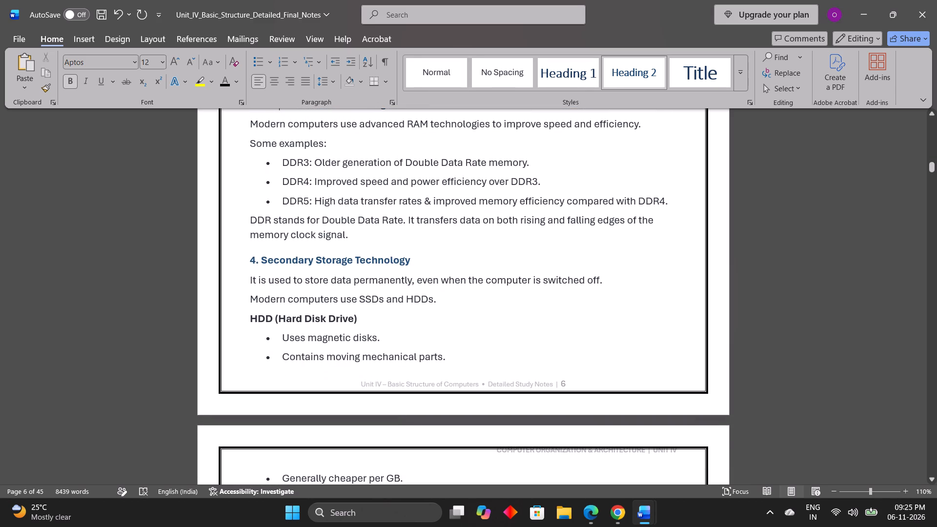
pyautogui.moveTo(273, 223); pyautogui.dragTo(346, 229)
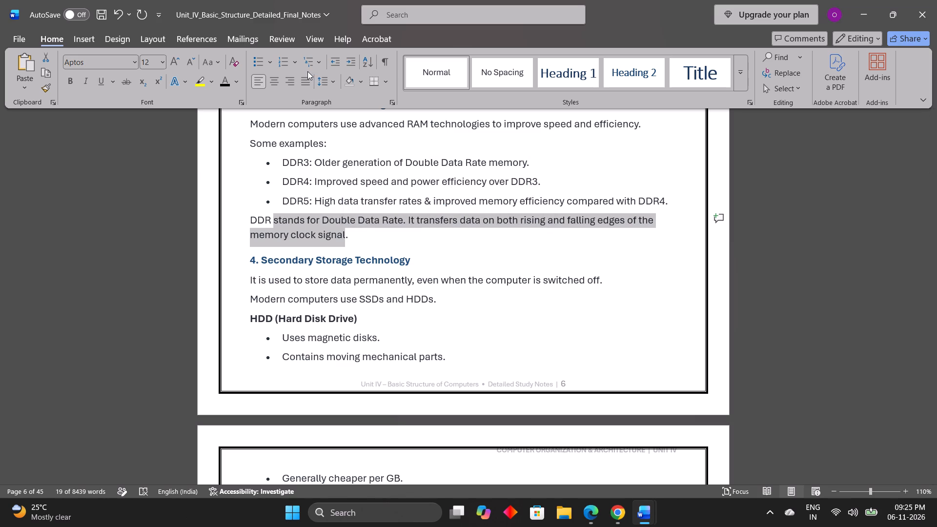
pyautogui.click(306, 78)
pyautogui.click(366, 276)
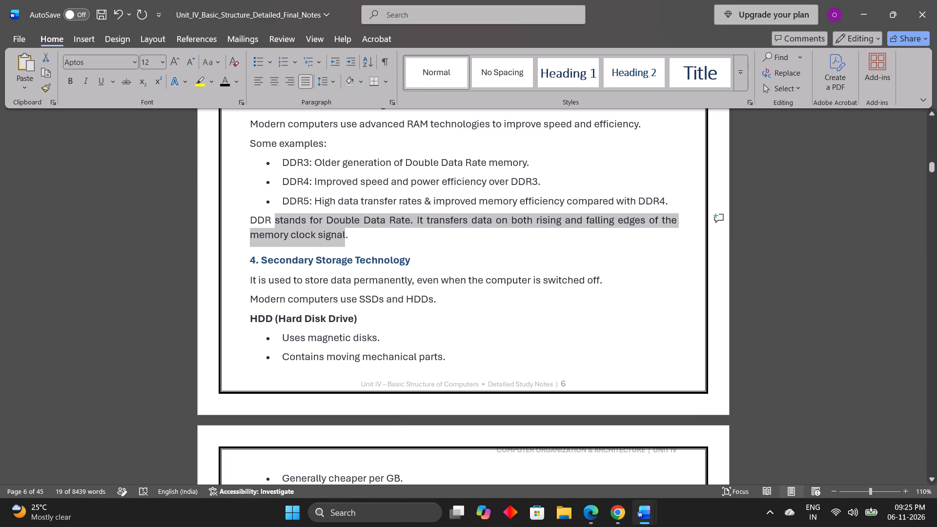
# Justify the three introductory paragraphs under Von Neumann Architecture, above the CPU block diagram.
pyautogui.scroll(-2, 366, 276)
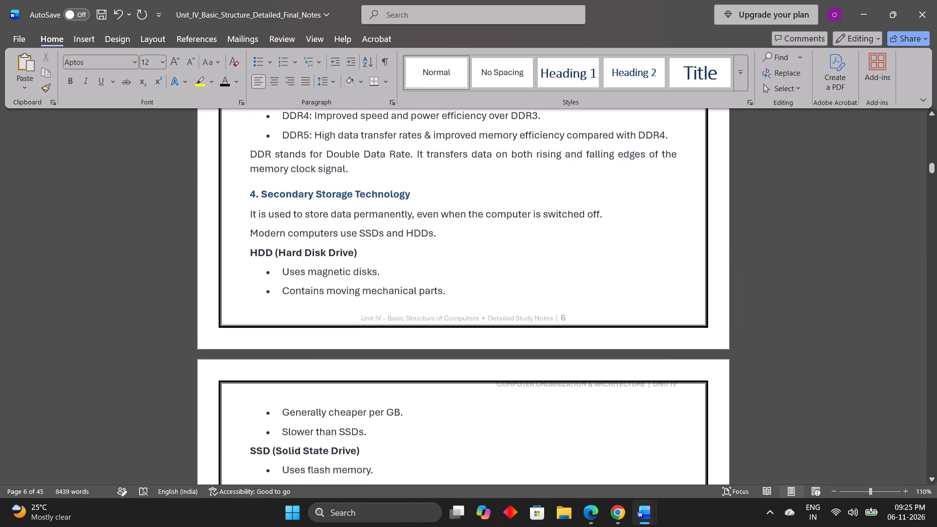
pyautogui.scroll(-4, 366, 276)
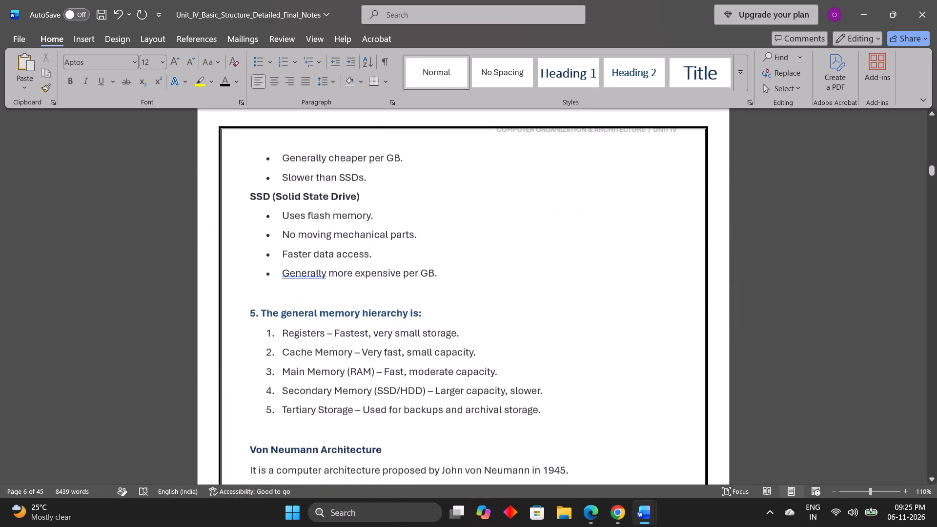
pyautogui.scroll(-2, 366, 276)
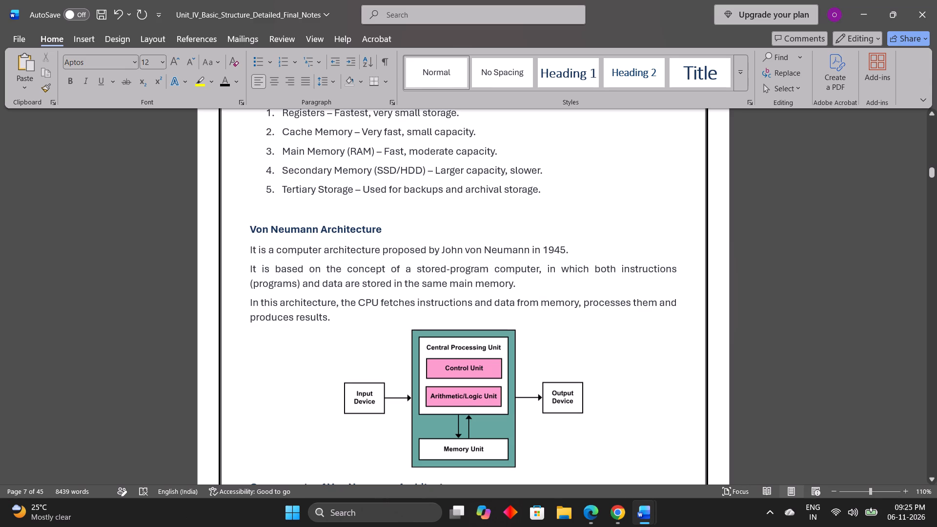
pyautogui.moveTo(287, 252); pyautogui.dragTo(346, 330)
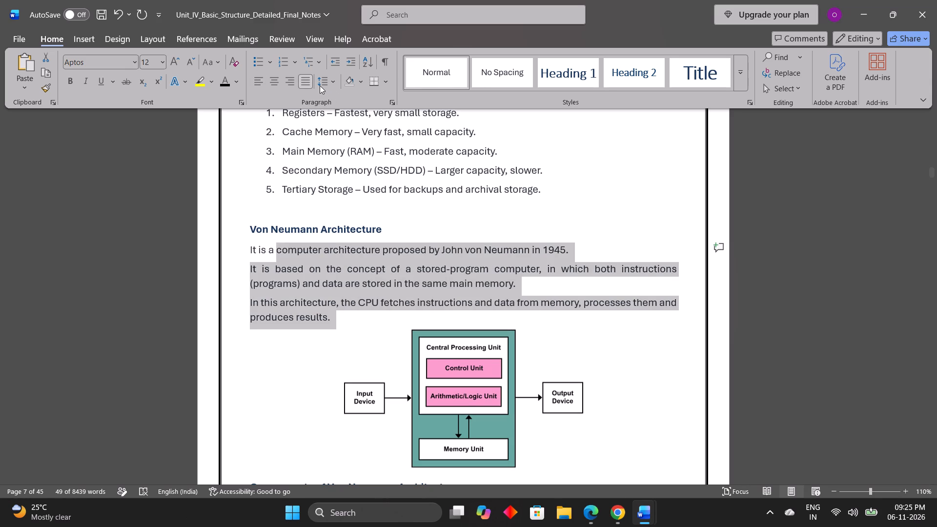
pyautogui.click(302, 81)
pyautogui.click(302, 81)
pyautogui.click(311, 335)
# Review the text alignment and page layout of the Von Neumann component sections, from Input Unit through Output Unit.
pyautogui.scroll(-2, 311, 335)
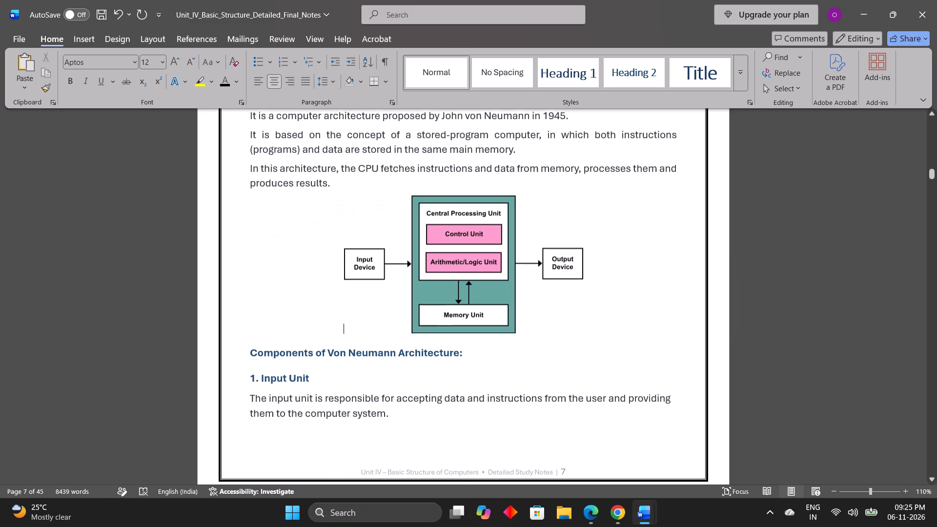
pyautogui.scroll(-2, 311, 335)
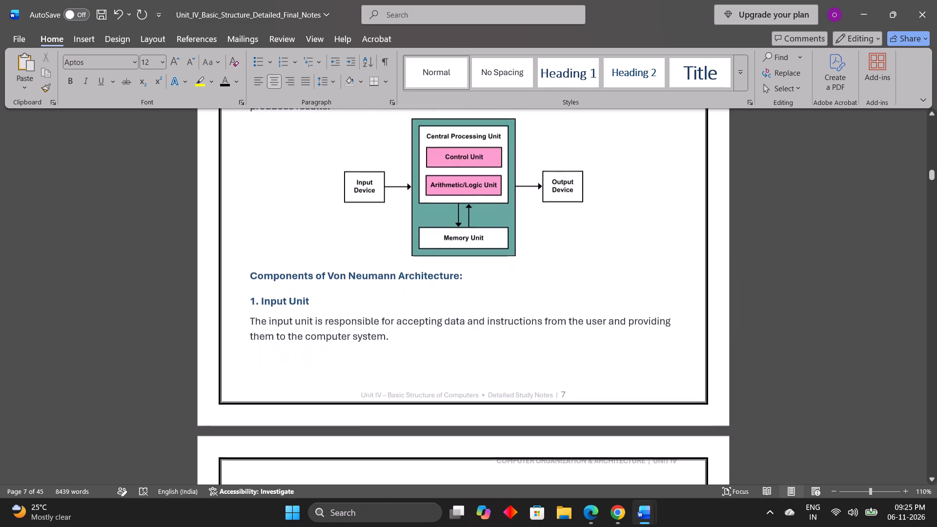
pyautogui.scroll(-4, 311, 335)
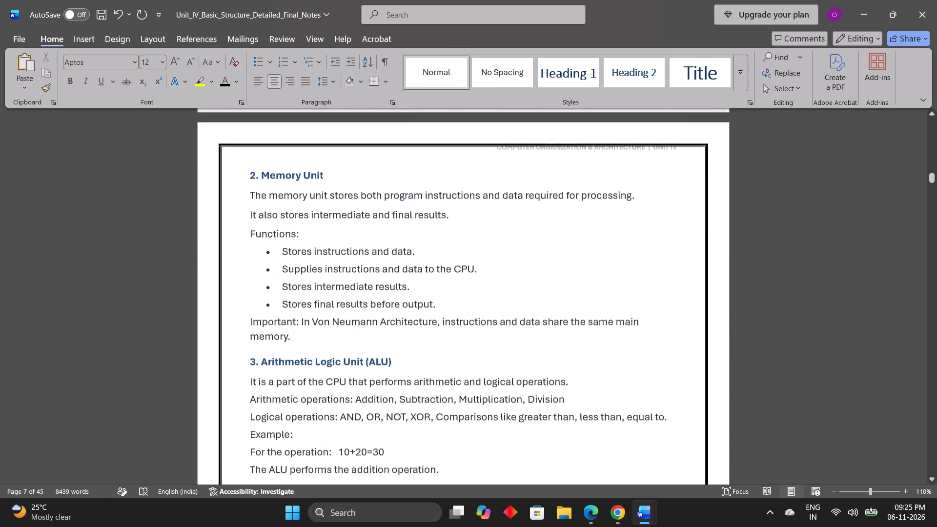
pyautogui.scroll(-3, 311, 335)
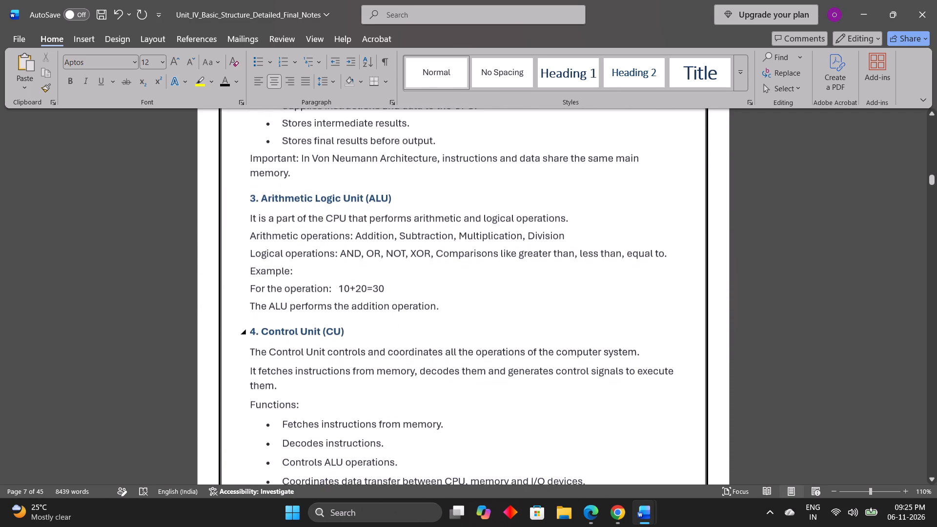
pyautogui.scroll(-2, 311, 335)
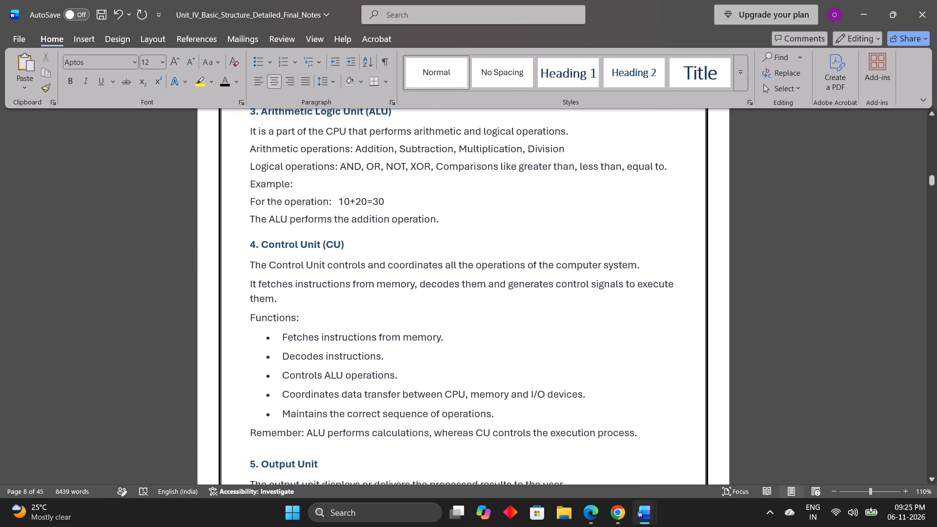
pyautogui.scroll(2, 311, 335)
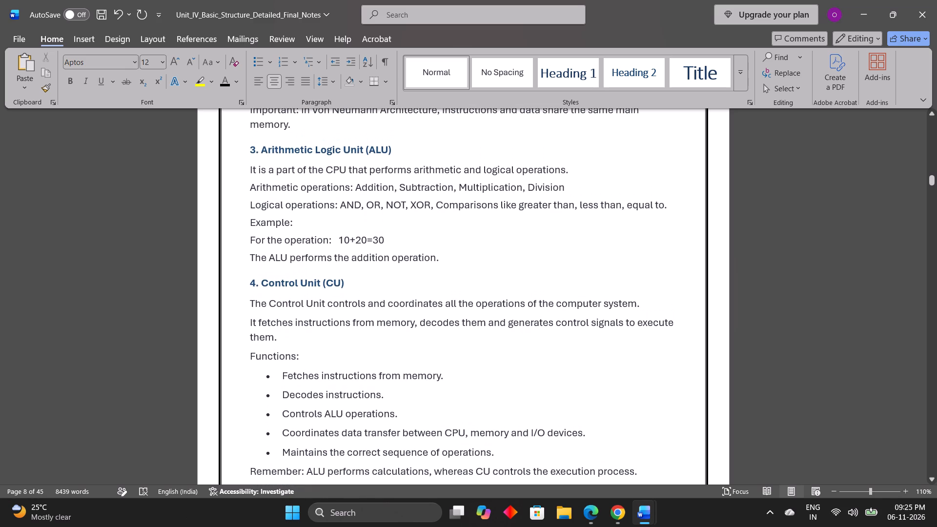
pyautogui.hscroll(1, 311, 335)
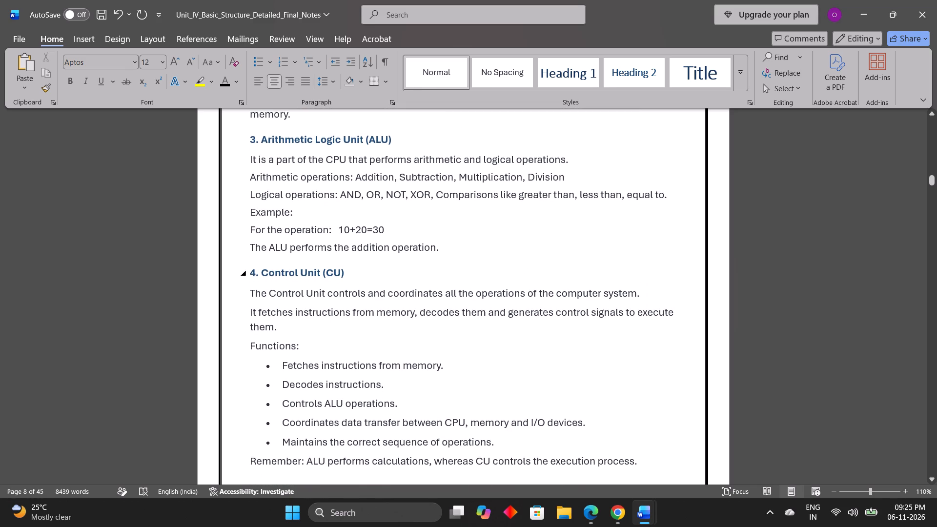
pyautogui.click(253, 313)
pyautogui.scroll(-1, 253, 313)
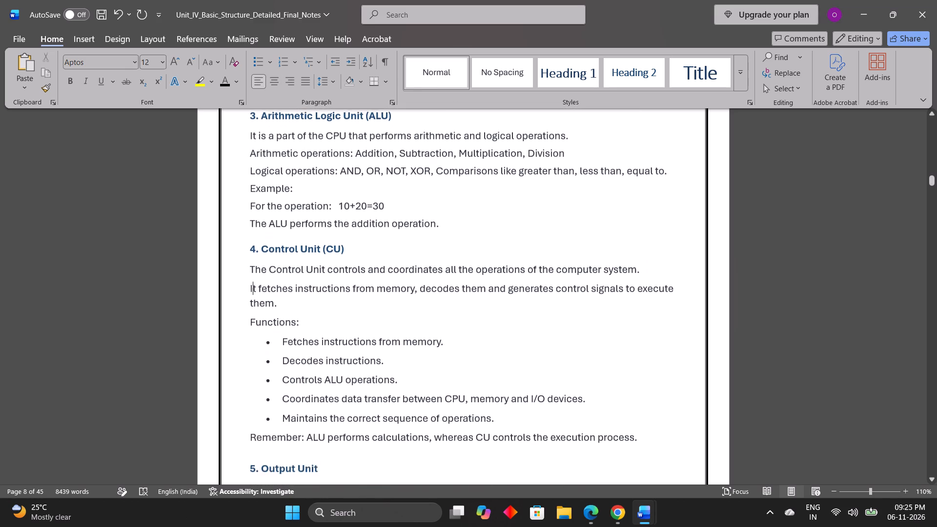
pyautogui.scroll(-2, 253, 313)
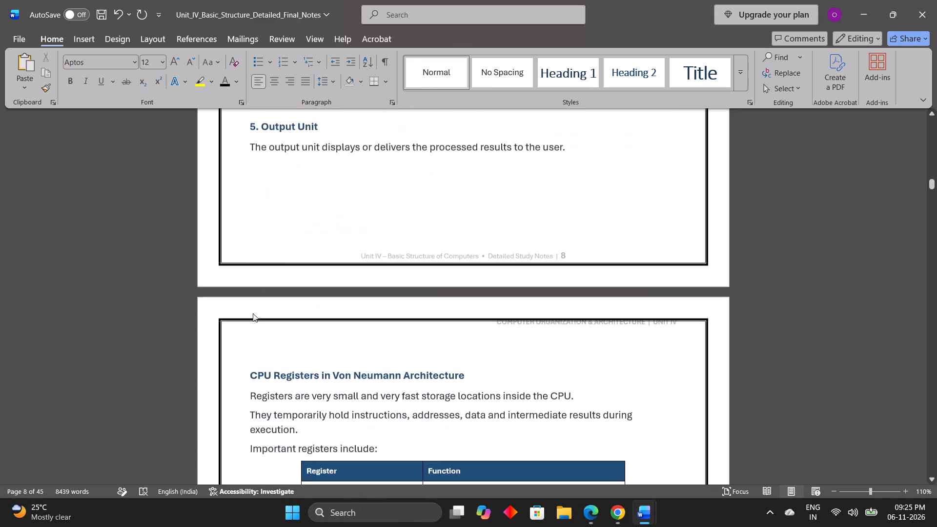
# Delete the blank line above the CPU Registers in Von Neumann Architecture heading at the start of page 9.
pyautogui.scroll(-2, 253, 313)
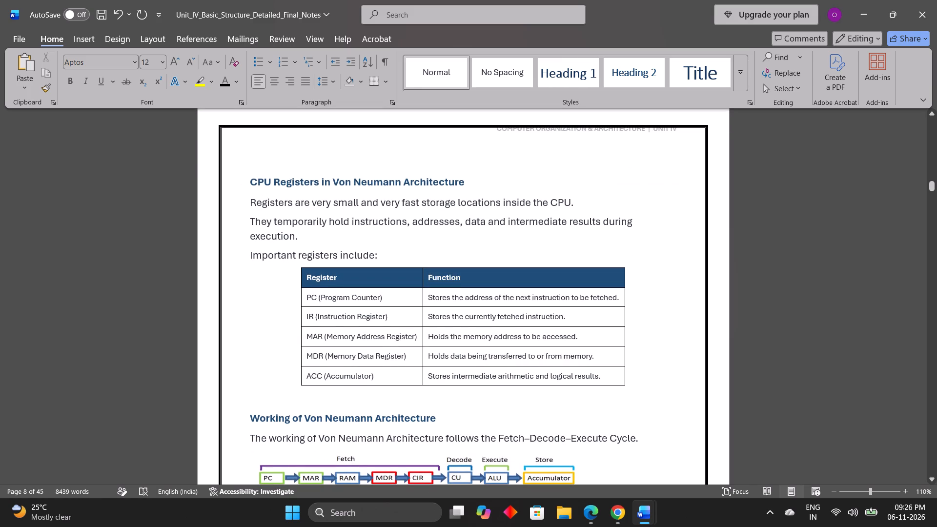
pyautogui.click(307, 162)
pyautogui.press('Delete')
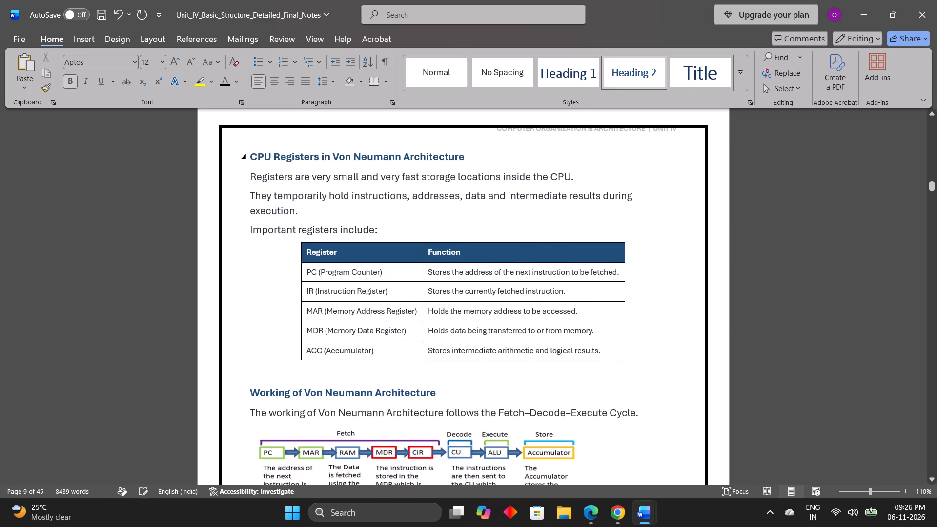
# Justify the text between the CPU Registers in Von Neumann Architecture heading and the register table.
pyautogui.scroll(-1, 307, 162)
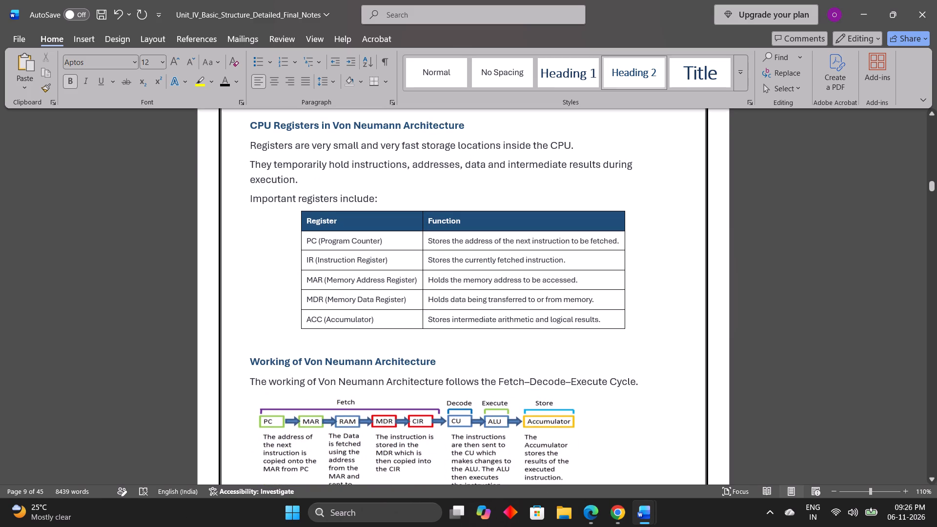
pyautogui.moveTo(250, 150); pyautogui.dragTo(349, 206)
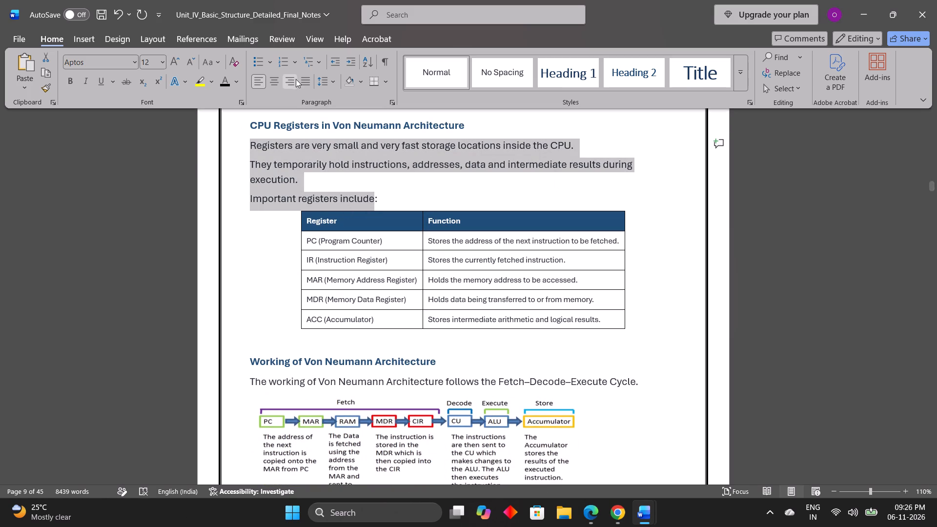
pyautogui.click(299, 79)
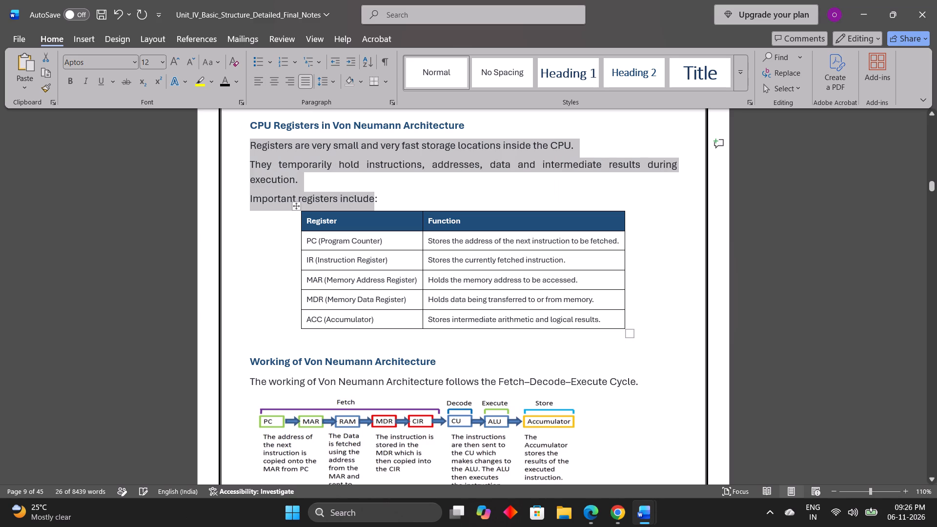
pyautogui.click(459, 217)
# Justify the Fetch, Decode, Execute and Store paragraphs below the Fetch–Decode–Execute cycle diagram.
pyautogui.scroll(-1, 459, 217)
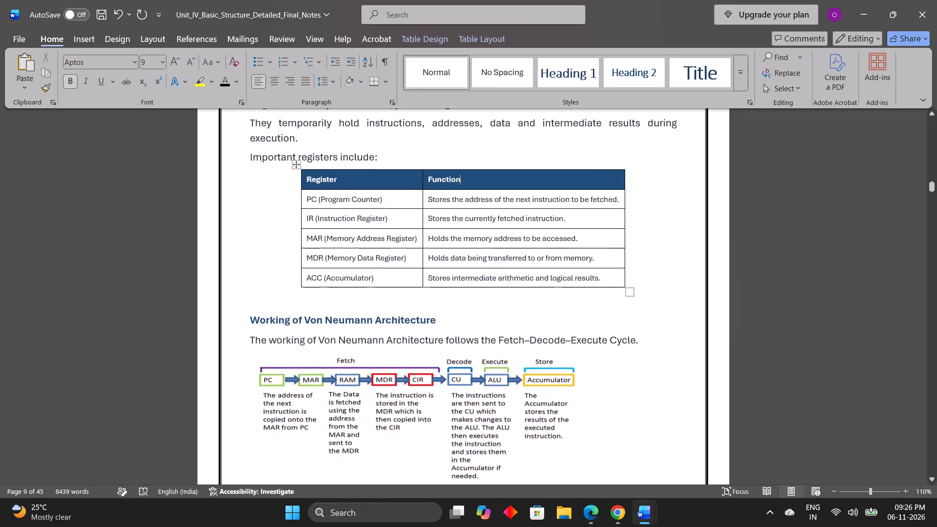
pyautogui.scroll(-2, 459, 217)
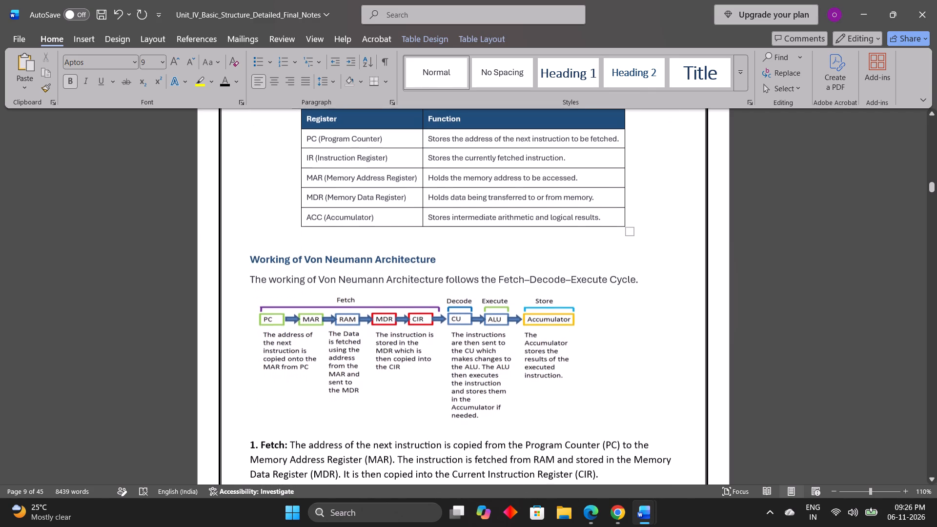
pyautogui.click(370, 263)
pyautogui.scroll(-1, 370, 263)
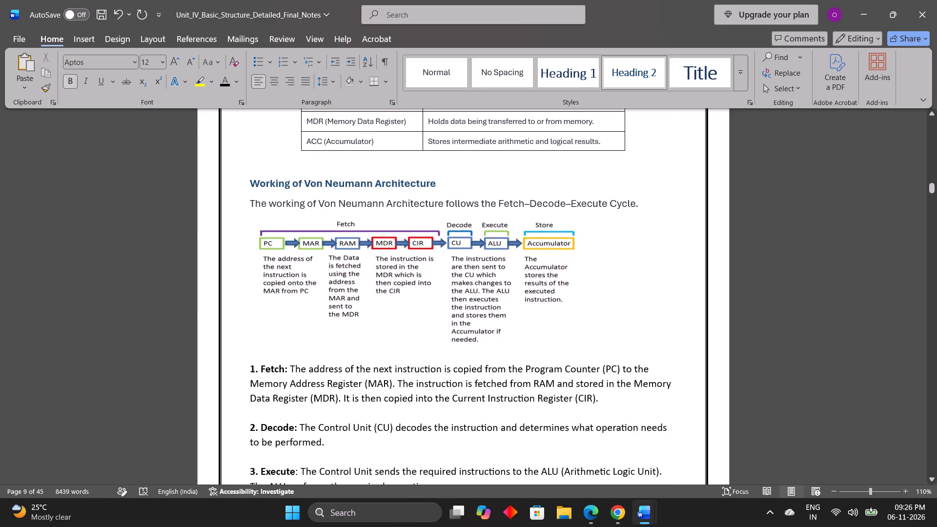
pyautogui.scroll(-3, 370, 263)
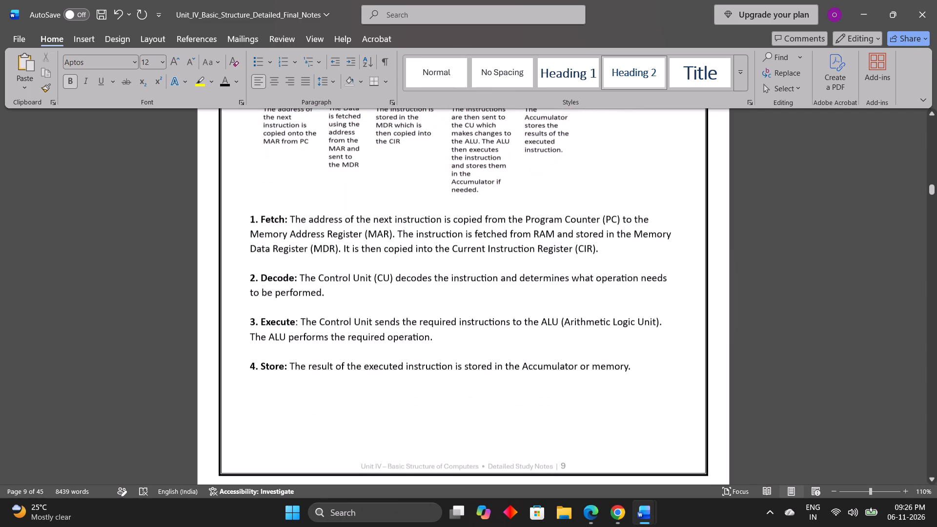
pyautogui.moveTo(297, 225); pyautogui.dragTo(445, 349)
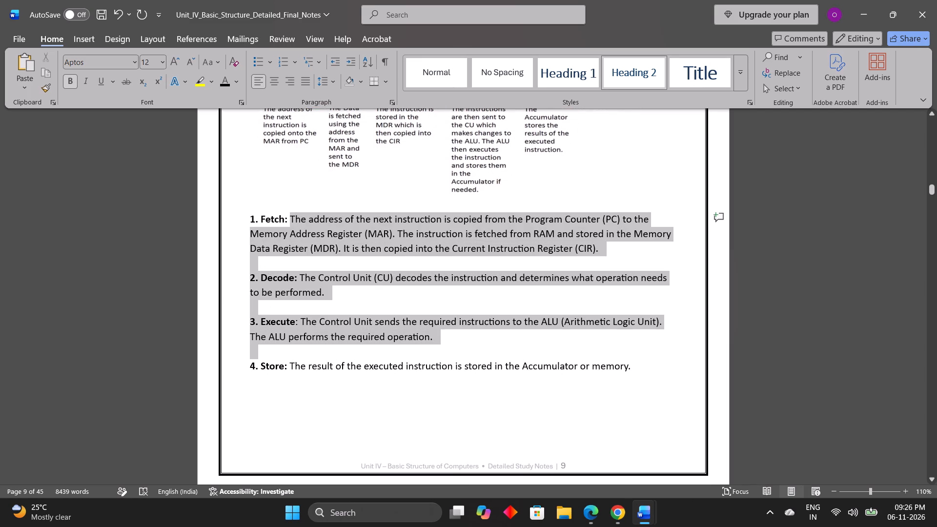
pyautogui.moveTo(445, 349); pyautogui.dragTo(449, 361)
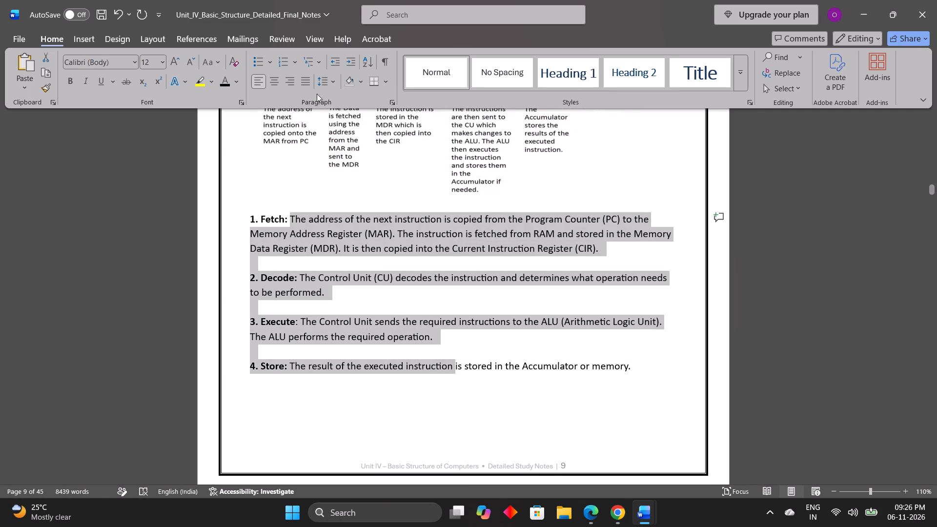
pyautogui.click(309, 88)
pyautogui.click(450, 316)
# Review the alignment and page flow from the Von Neumann Bottleneck section back to the Advanced RAM Technologies section.
pyautogui.scroll(-1, 450, 316)
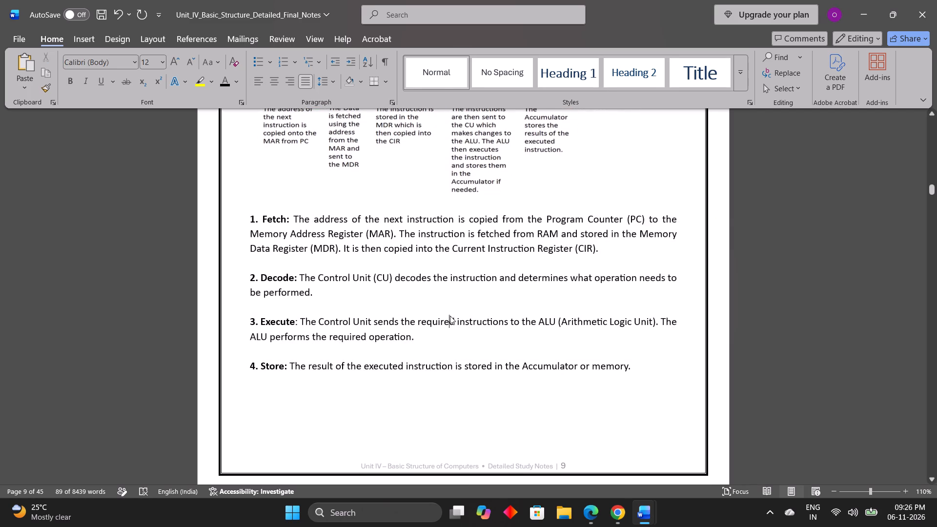
pyautogui.scroll(-4, 450, 316)
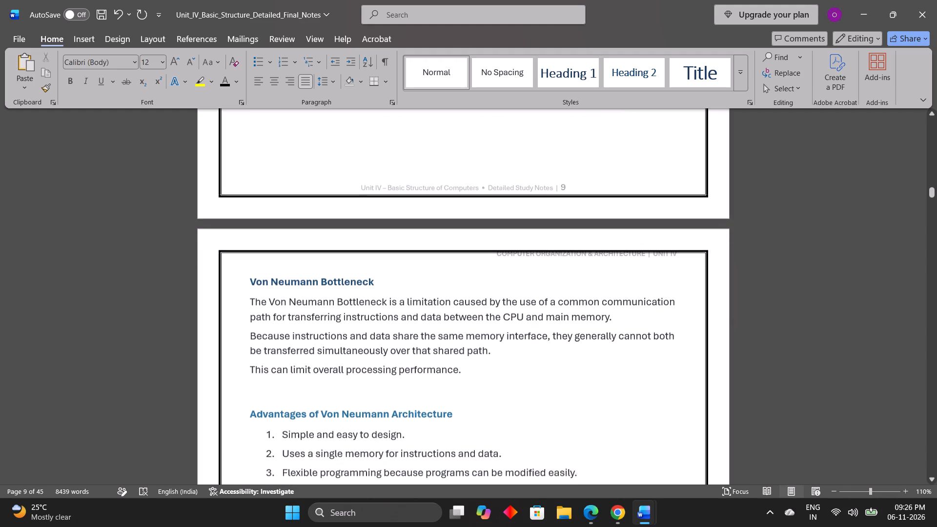
pyautogui.scroll(4, 450, 316)
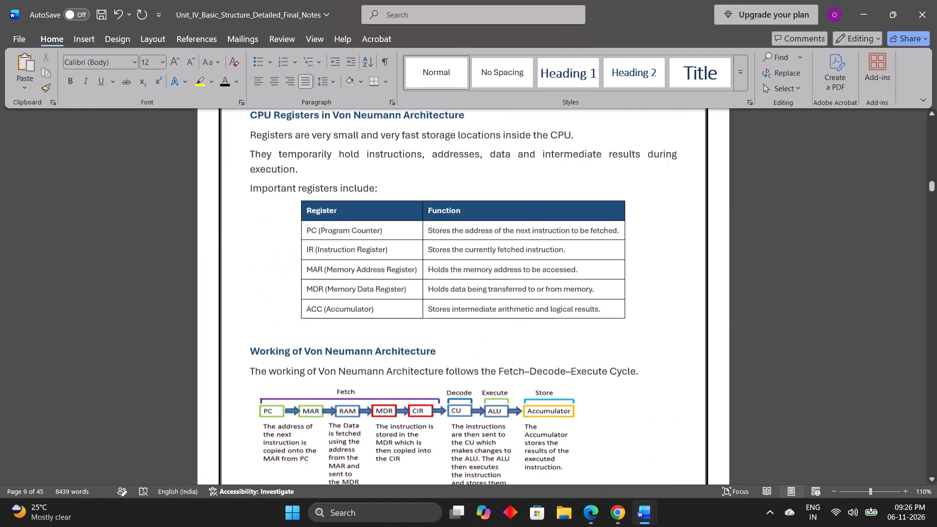
pyautogui.scroll(2, 450, 316)
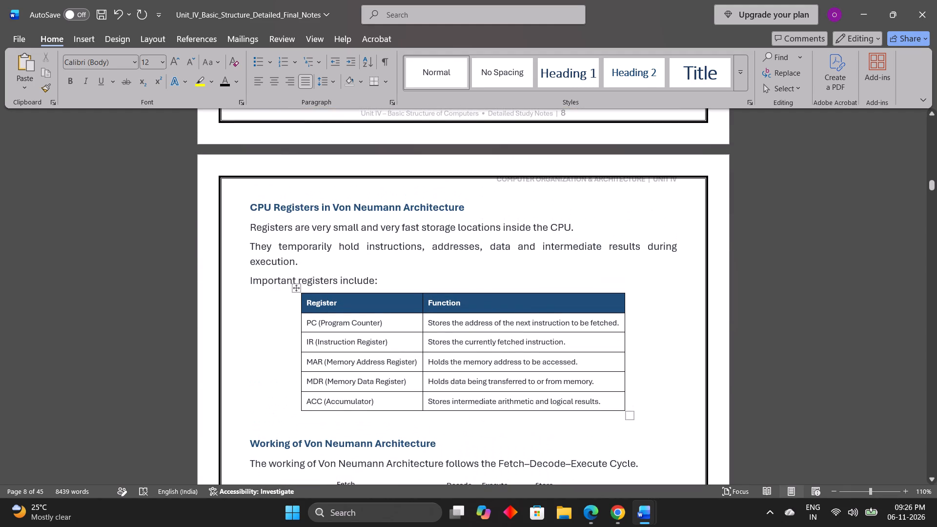
pyautogui.scroll(3, 450, 316)
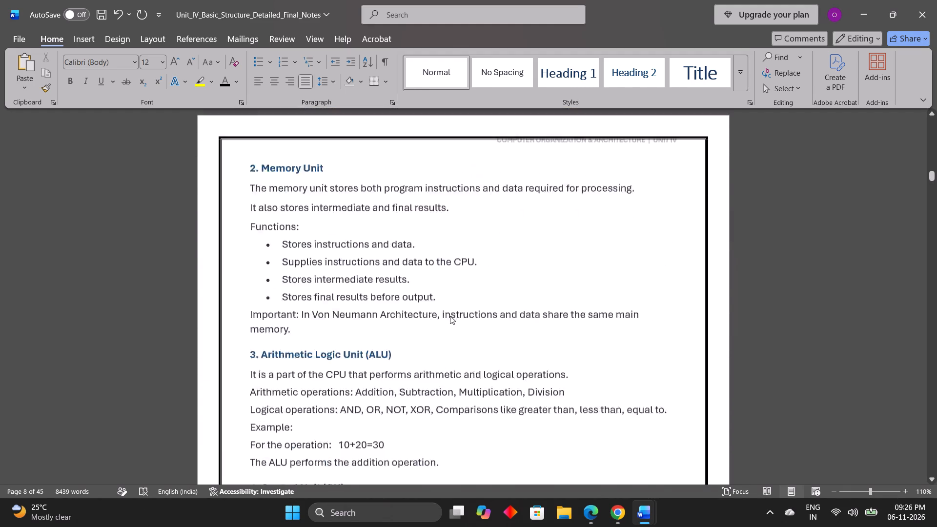
pyautogui.scroll(4, 450, 316)
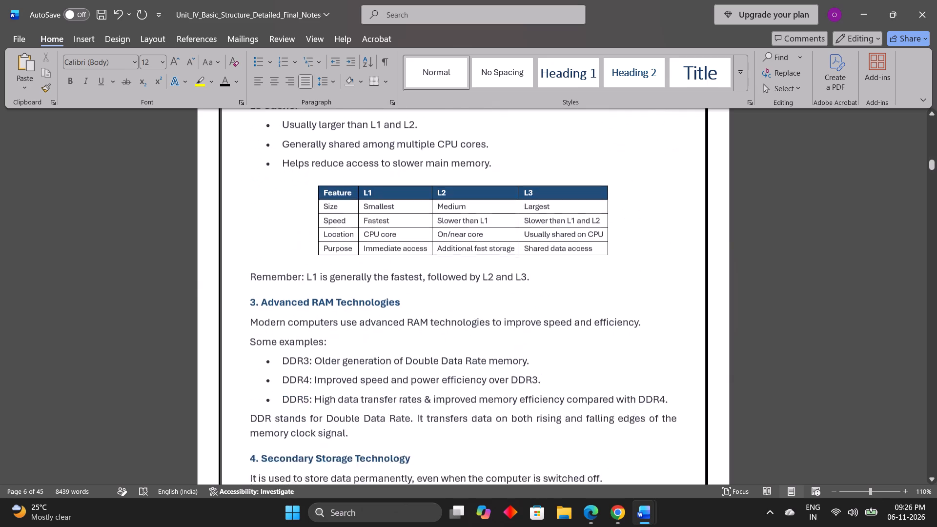
pyautogui.scroll(-5, 450, 316)
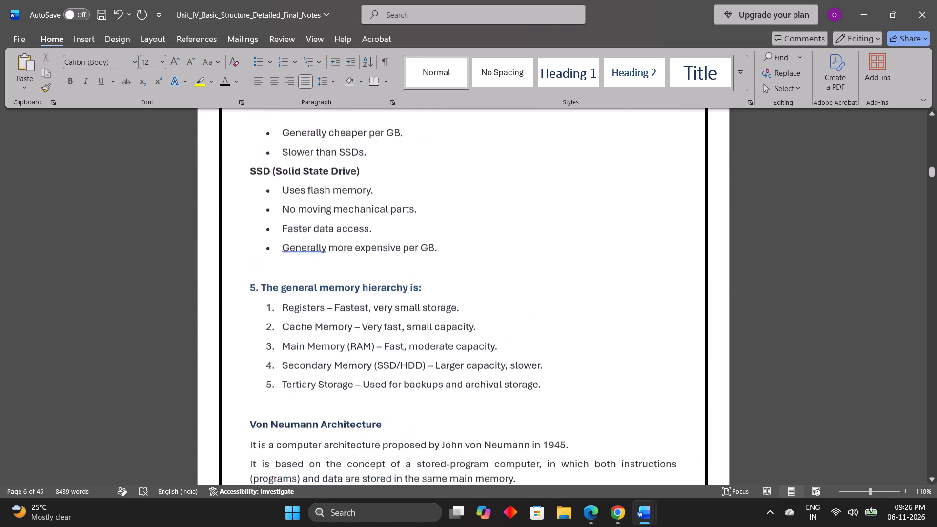
pyautogui.scroll(-4, 450, 316)
pyautogui.scroll(6, 450, 316)
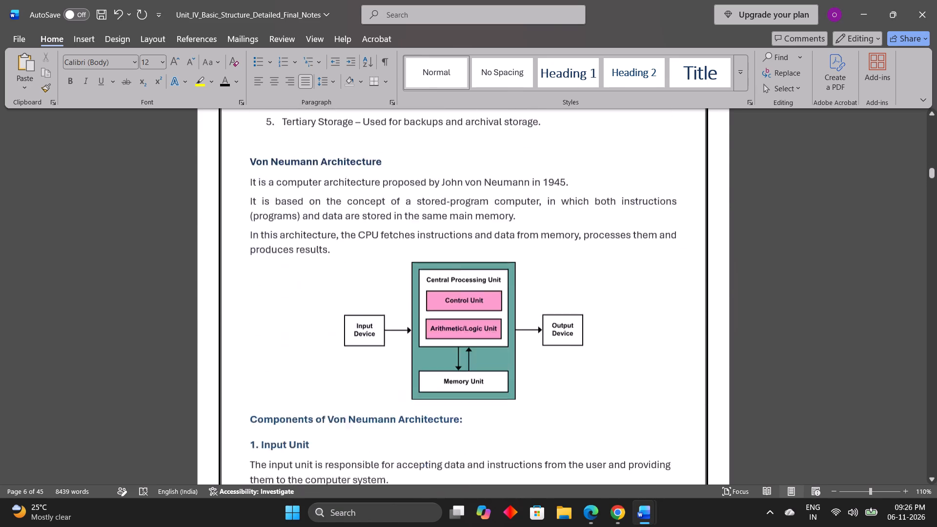
# Add a four-diamond bullet to the History of the Development of Digital Computers heading on page 1.
pyautogui.scroll(5, 450, 316)
pyautogui.scroll(-1, 450, 316)
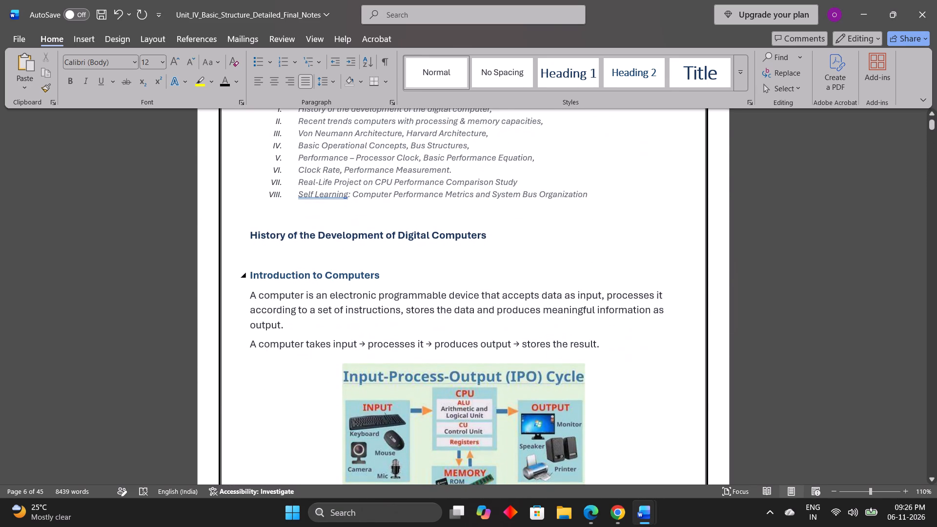
pyautogui.click(283, 270)
pyautogui.click(285, 243)
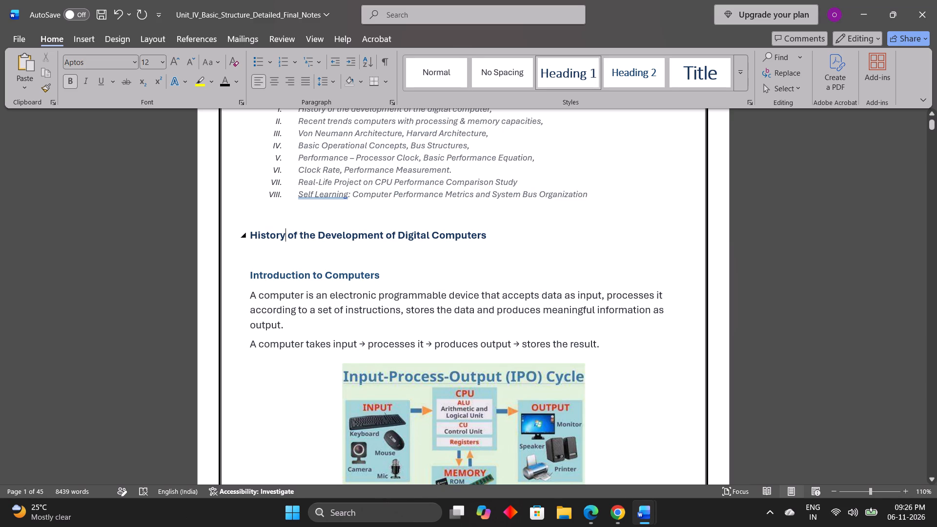
pyautogui.click(272, 60)
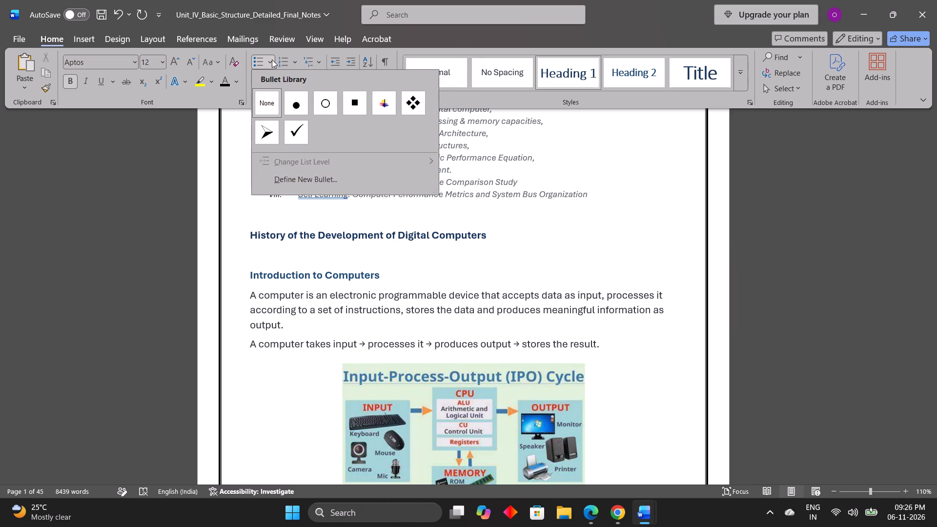
pyautogui.click(415, 93)
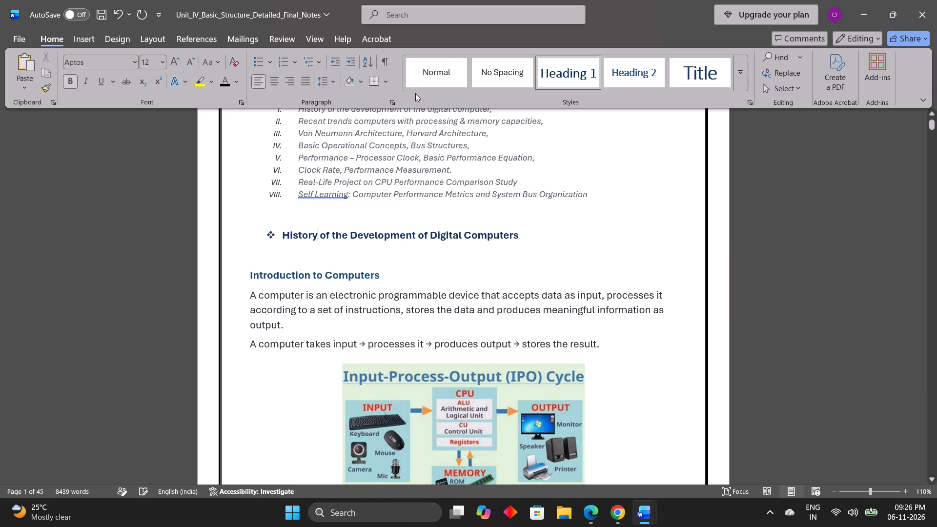
pyautogui.click(431, 282)
pyautogui.scroll(1, 431, 282)
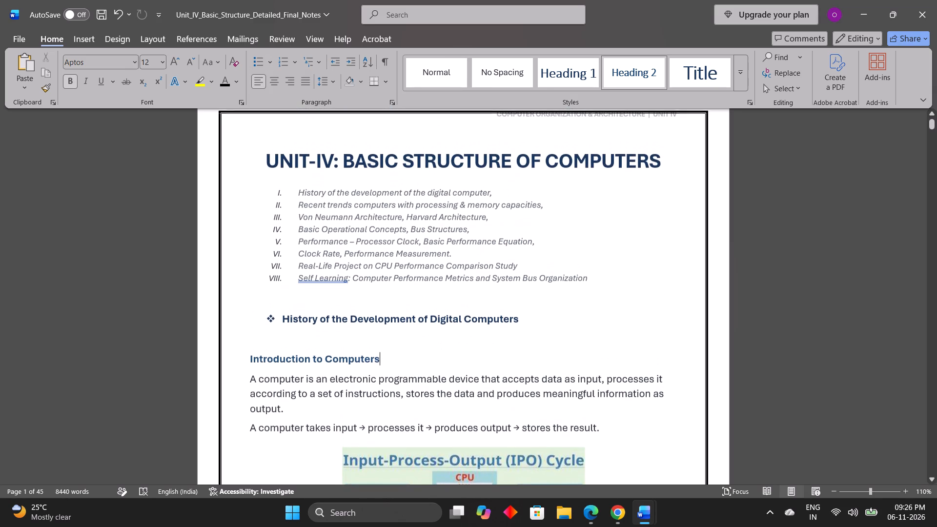
pyautogui.scroll(1, 431, 282)
# Add the four-diamond bullet to the Recent Trends in Computers: Processing and Memory Capacities heading on page 3.
pyautogui.scroll(-7, 431, 282)
pyautogui.scroll(2, 431, 282)
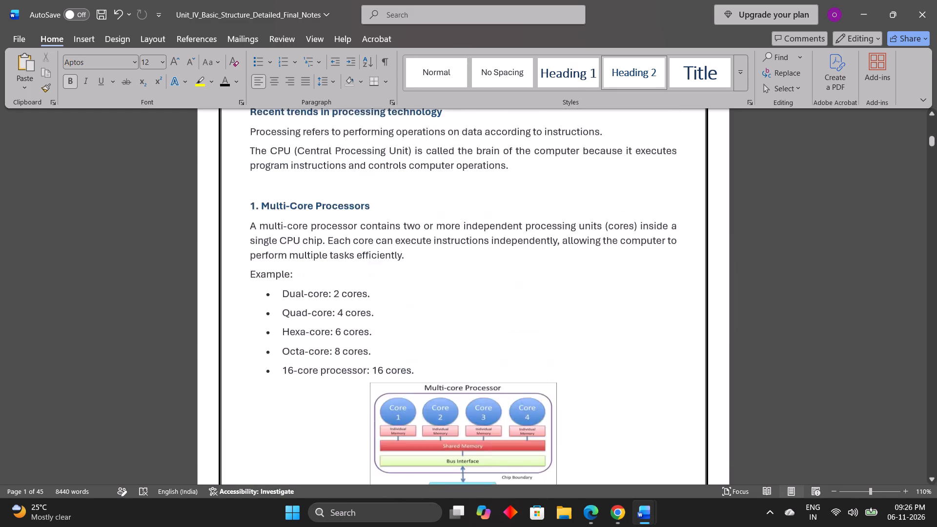
pyautogui.scroll(2, 431, 282)
pyautogui.click(352, 376)
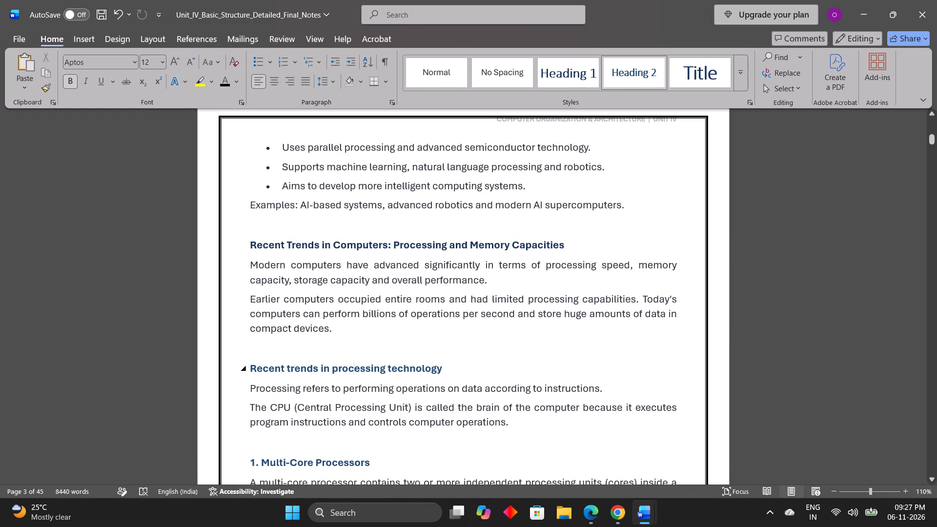
pyautogui.click(374, 240)
pyautogui.click(267, 66)
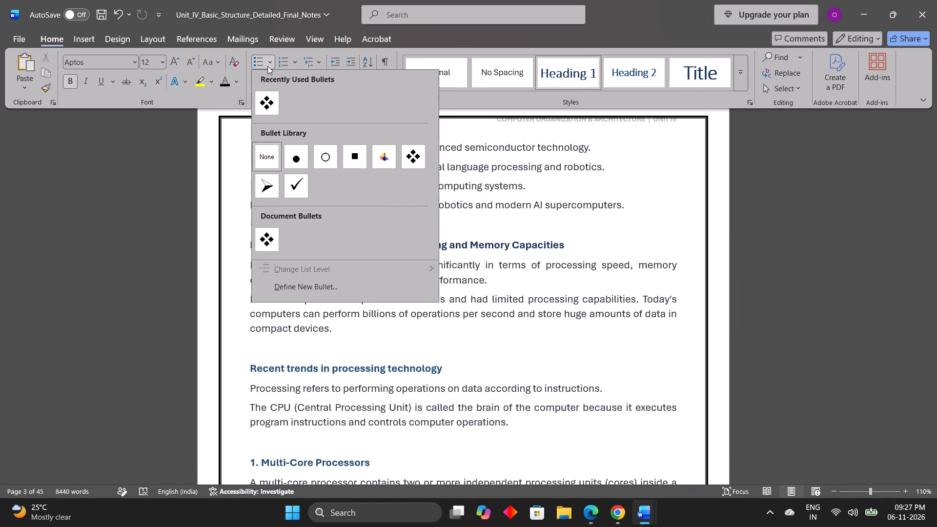
pyautogui.click(401, 155)
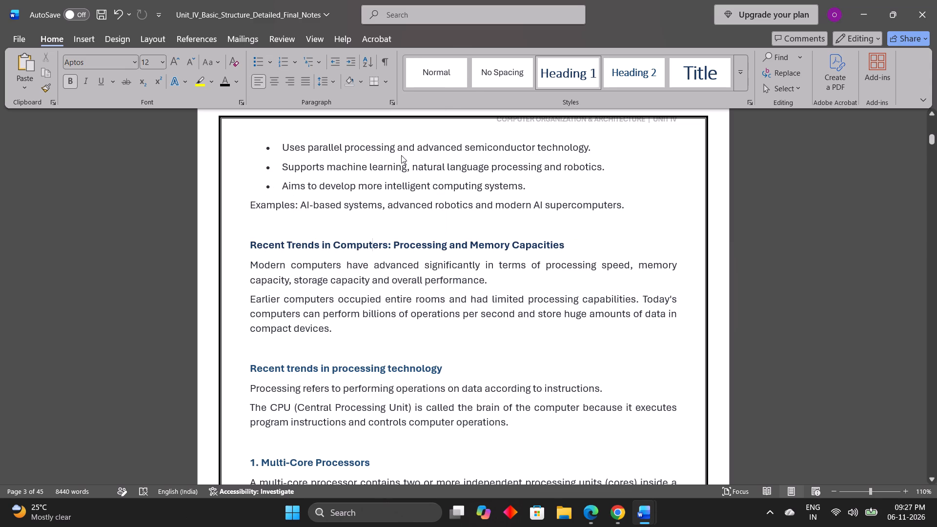
pyautogui.click(357, 325)
# Add the four-diamond bullet to the Von Neumann Architecture main heading on page 7.
pyautogui.scroll(2, 357, 325)
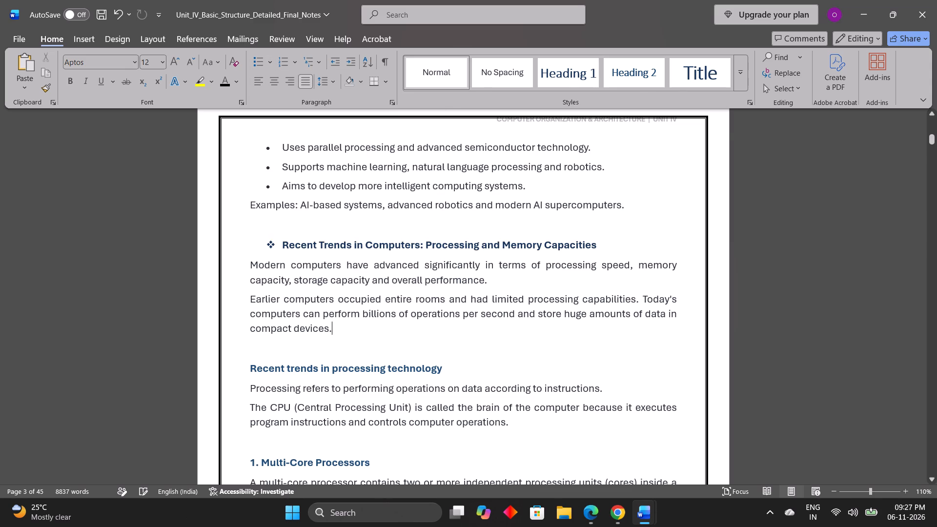
pyautogui.scroll(13, 357, 325)
pyautogui.scroll(-1, 357, 325)
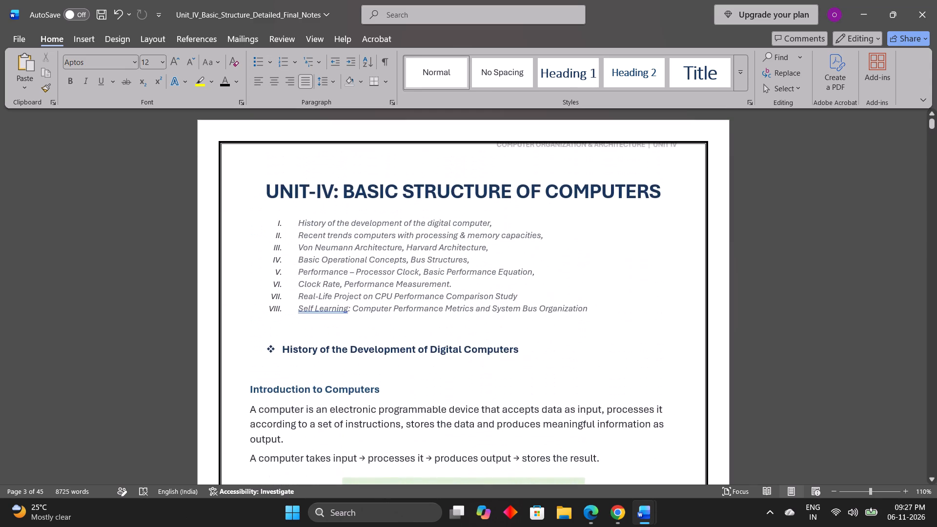
pyautogui.scroll(-5, 357, 325)
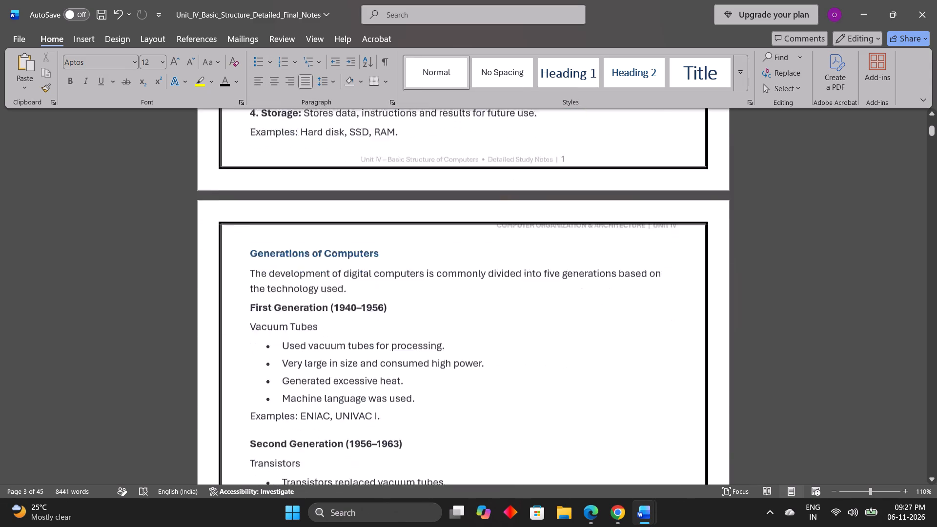
pyautogui.scroll(-4, 357, 325)
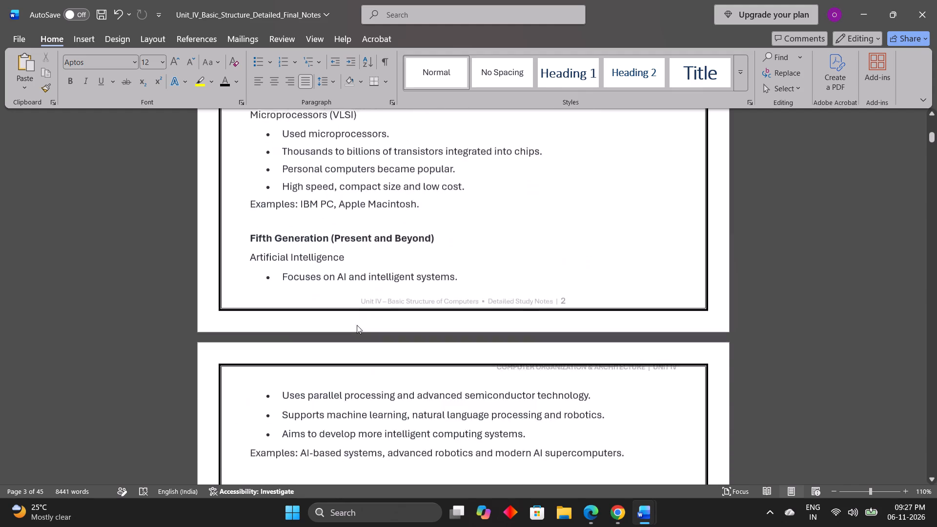
pyautogui.scroll(-4, 357, 325)
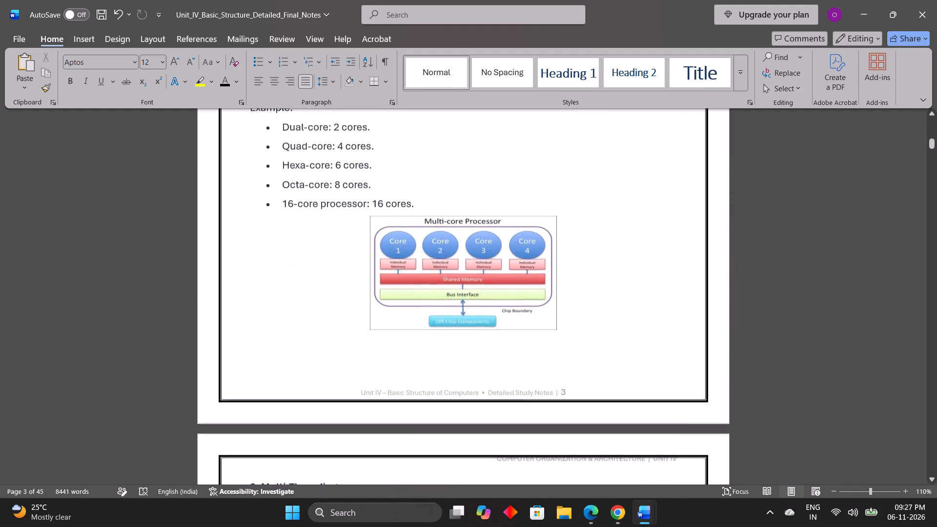
pyautogui.scroll(-2, 357, 325)
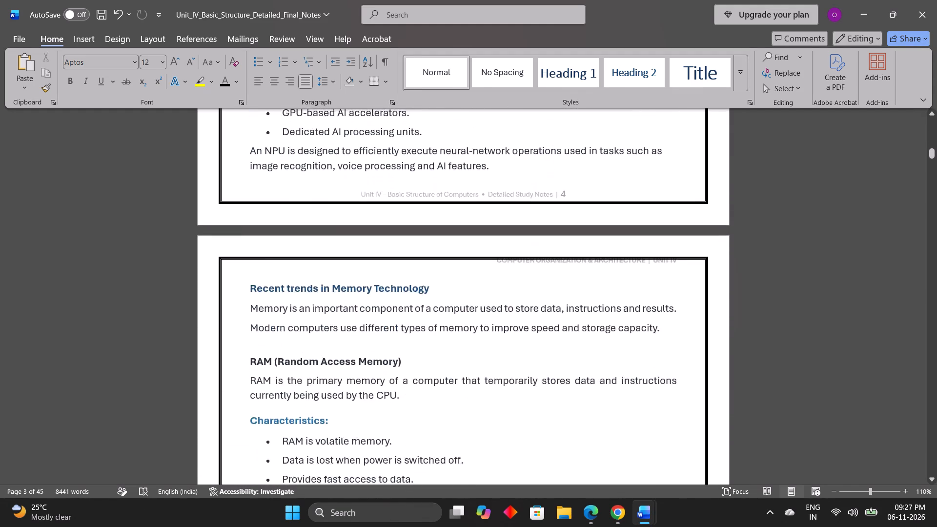
pyautogui.scroll(-4, 357, 325)
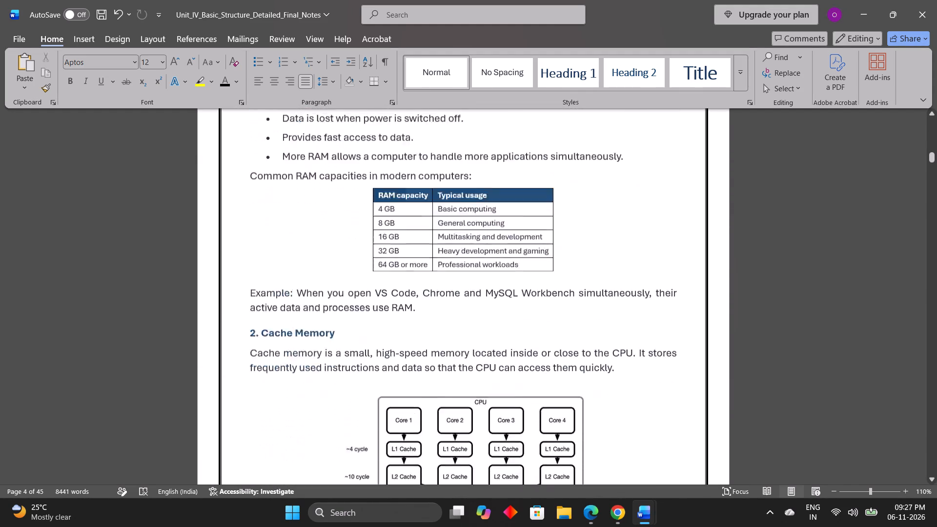
pyautogui.scroll(-5, 357, 325)
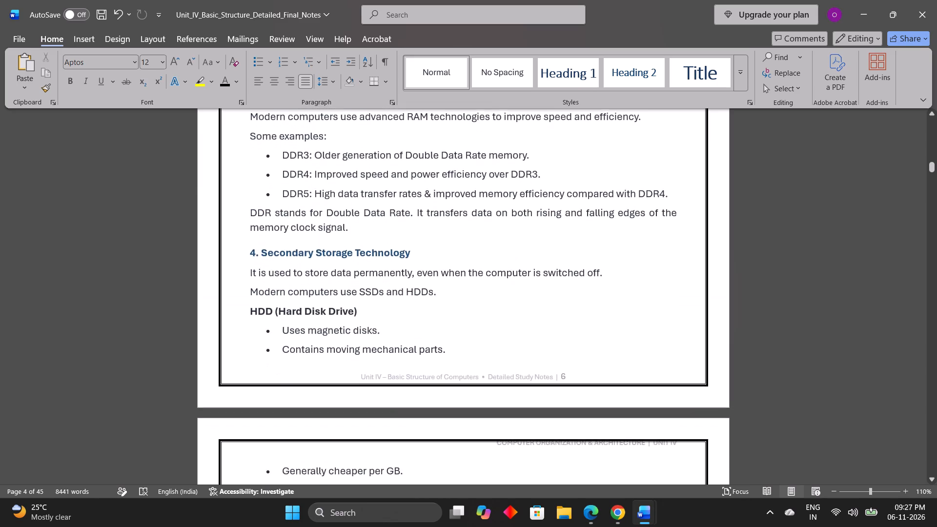
pyautogui.scroll(-4, 357, 325)
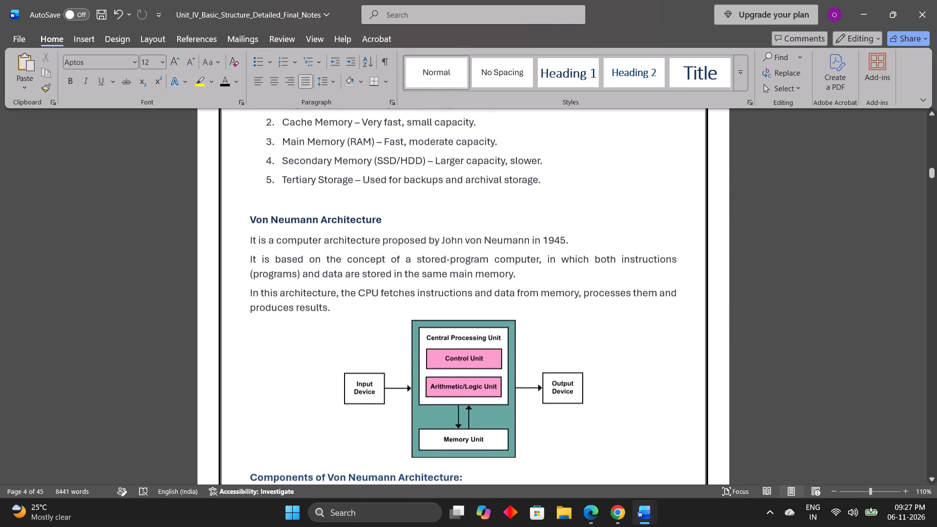
pyautogui.scroll(-1, 357, 325)
pyautogui.scroll(2, 351, 252)
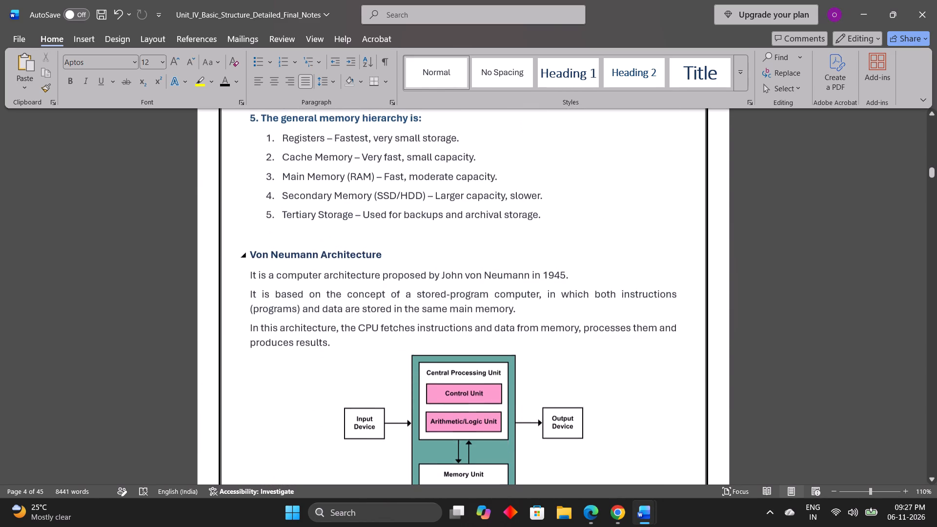
pyautogui.click(338, 262)
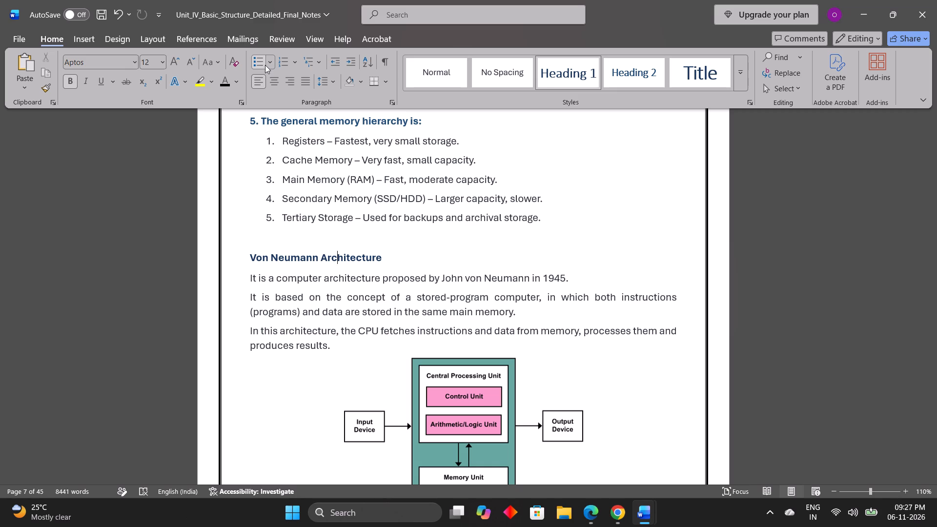
pyautogui.click(265, 65)
pyautogui.click(351, 273)
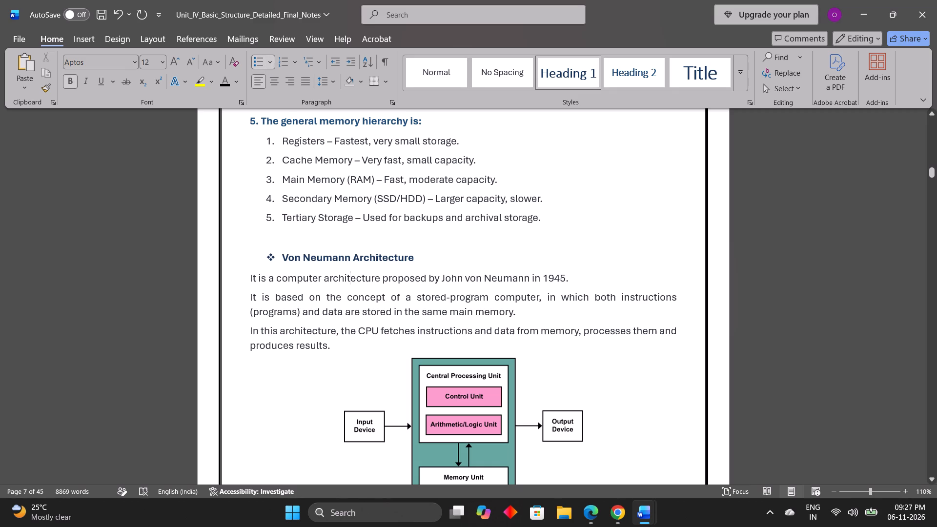
# Add the four-diamond bullet to the Harvard Architecture main heading on page 10.
pyautogui.scroll(-5, 351, 273)
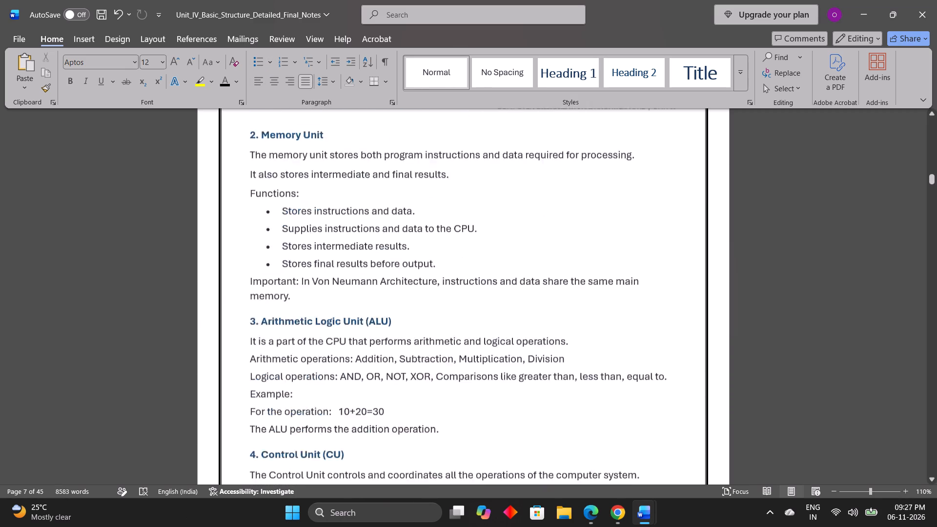
pyautogui.scroll(-3, 351, 273)
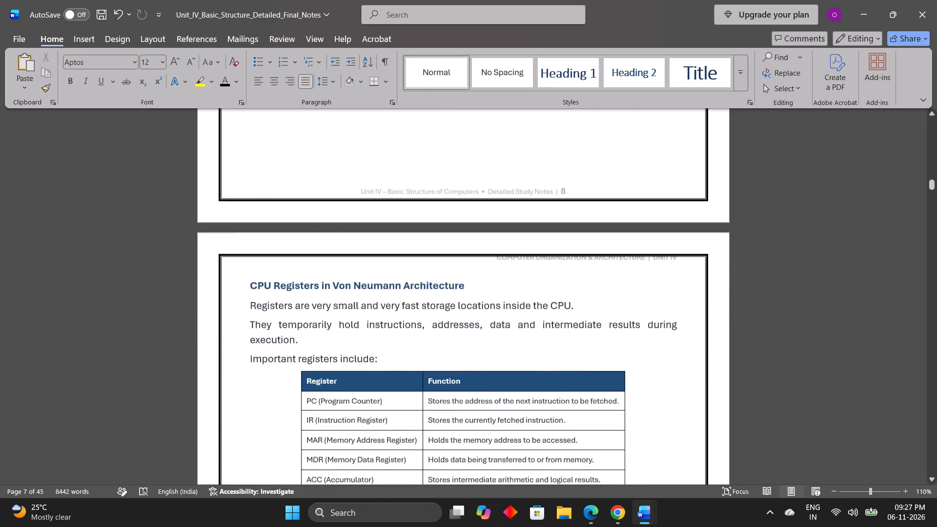
pyautogui.scroll(-4, 351, 273)
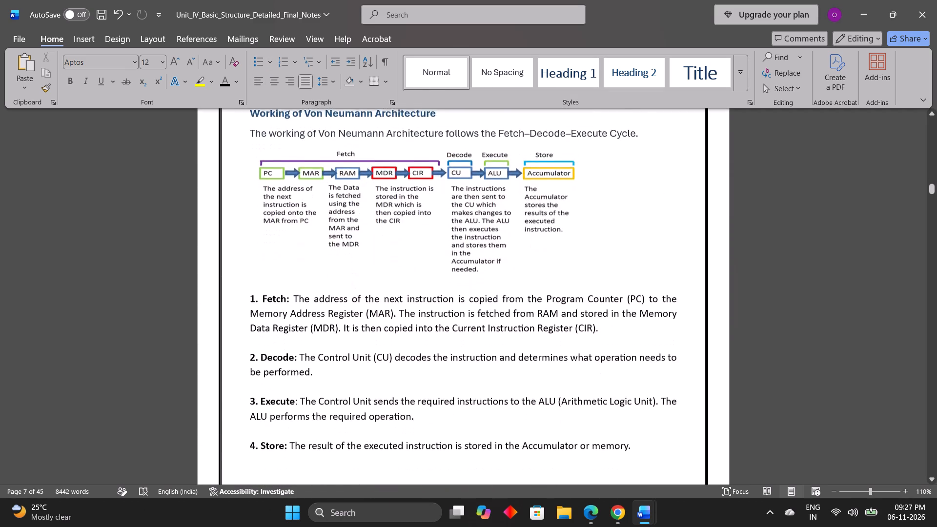
pyautogui.scroll(-3, 351, 273)
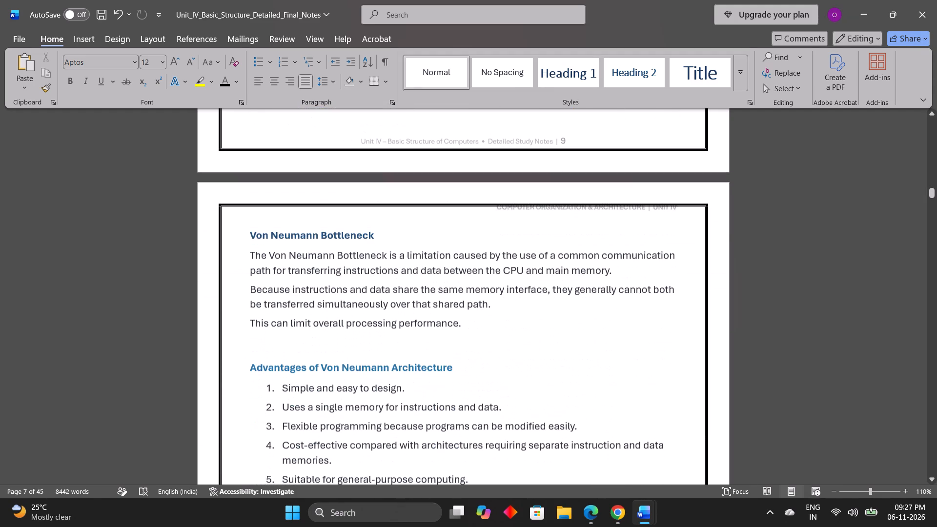
pyautogui.scroll(-3, 267, 390)
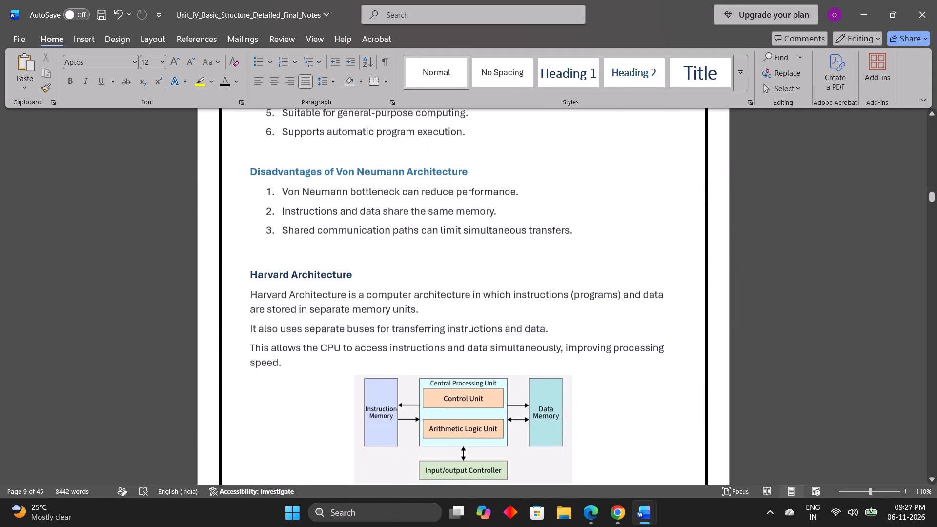
pyautogui.scroll(-1, 267, 390)
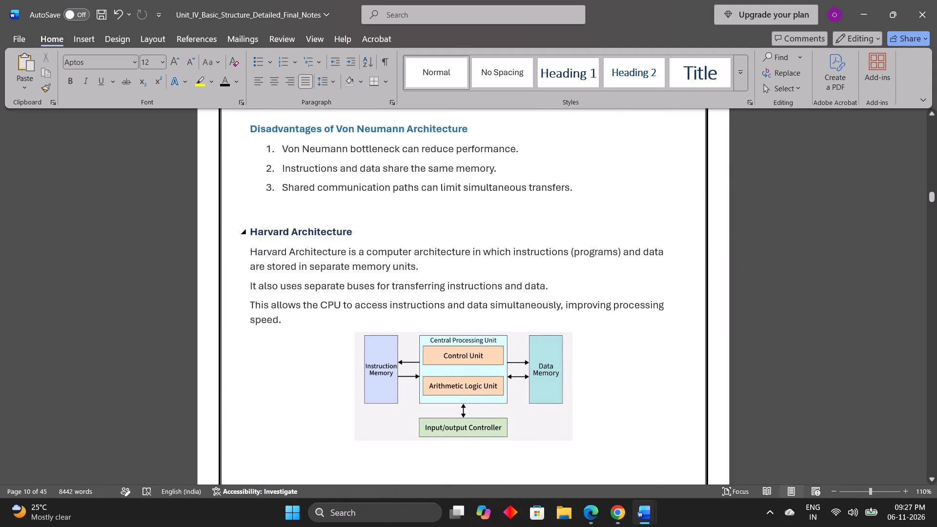
pyautogui.click(274, 238)
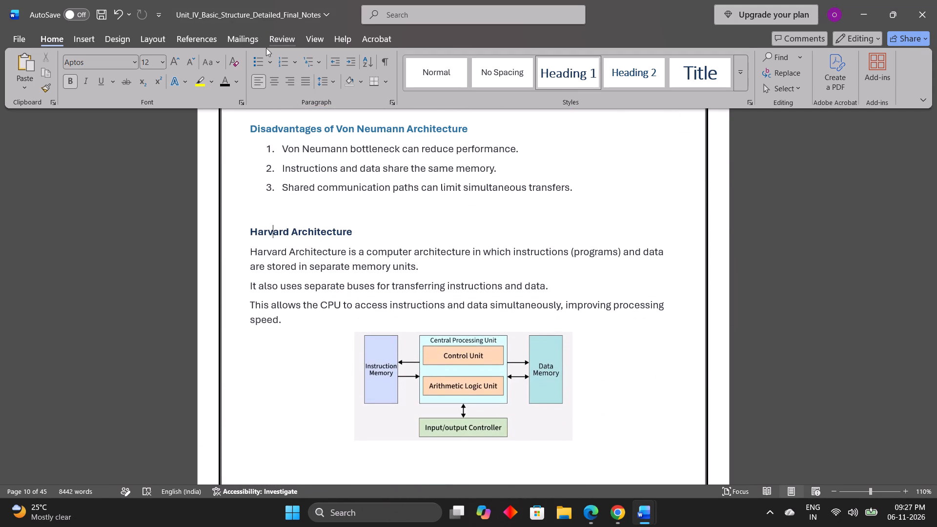
pyautogui.click(266, 61)
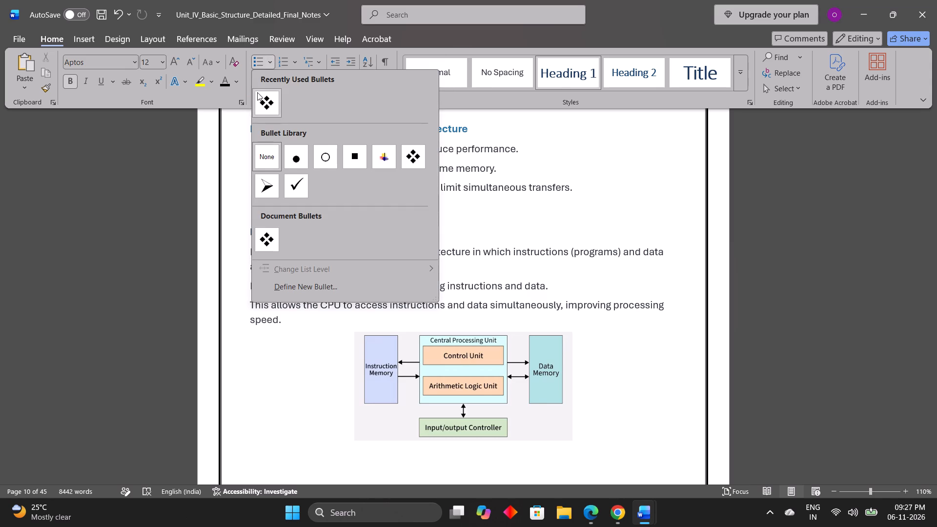
pyautogui.click(257, 92)
# Add the four-diamond bullet to the Basic Operational Concepts main heading on page 13.
pyautogui.scroll(-2, 326, 306)
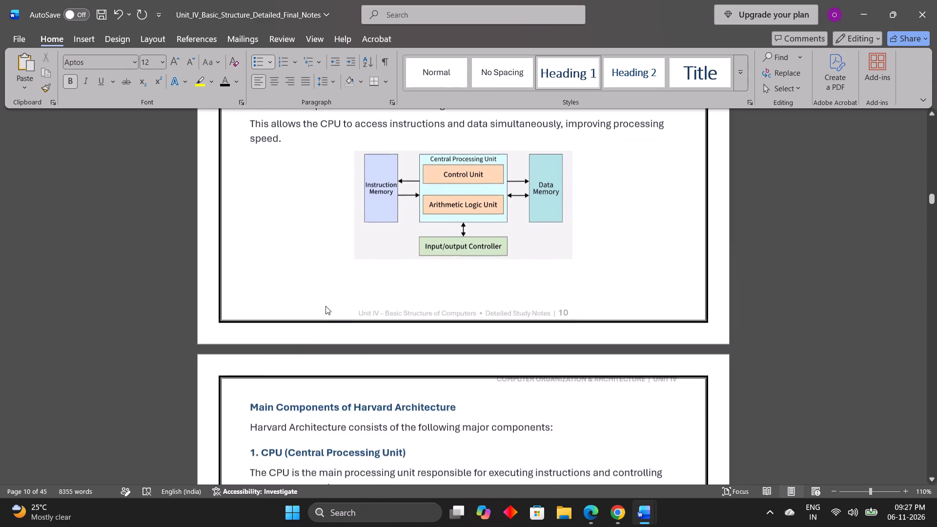
pyautogui.scroll(-5, 326, 306)
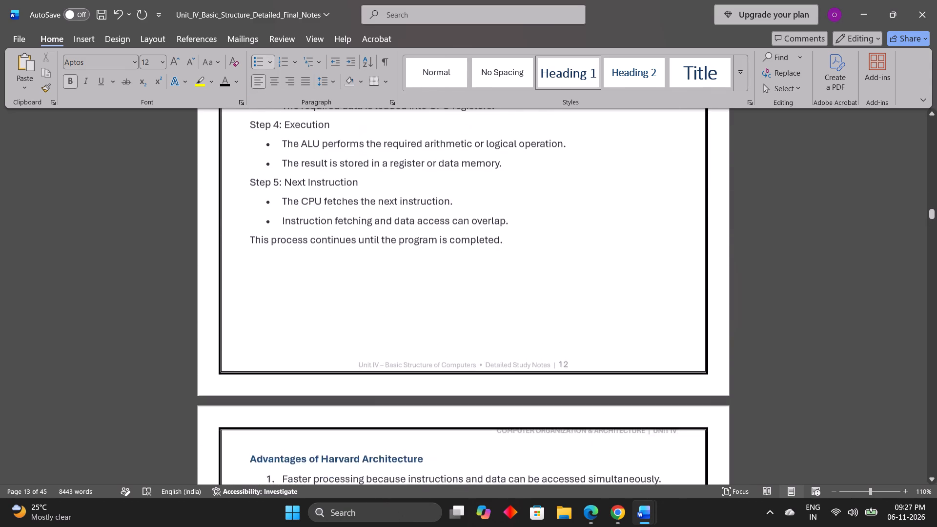
pyautogui.scroll(2, 326, 306)
pyautogui.scroll(-1, 326, 306)
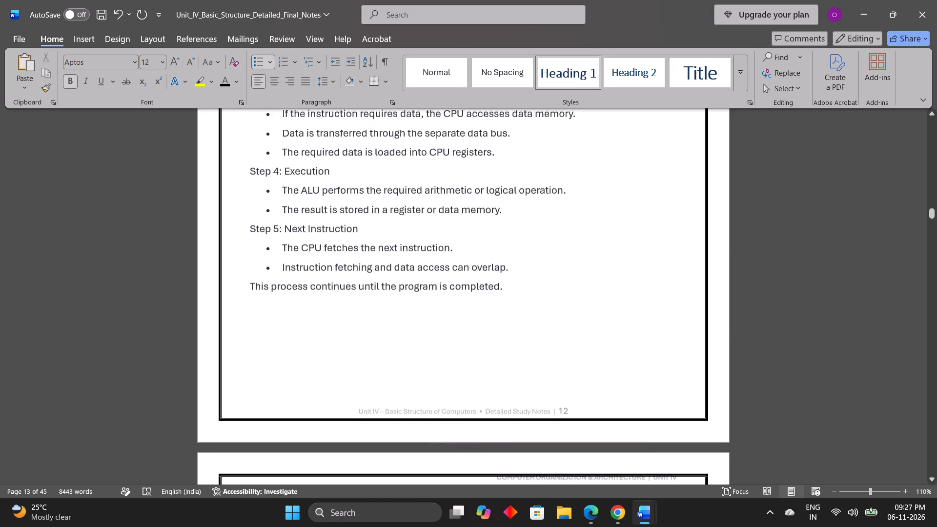
pyautogui.scroll(-2, 326, 306)
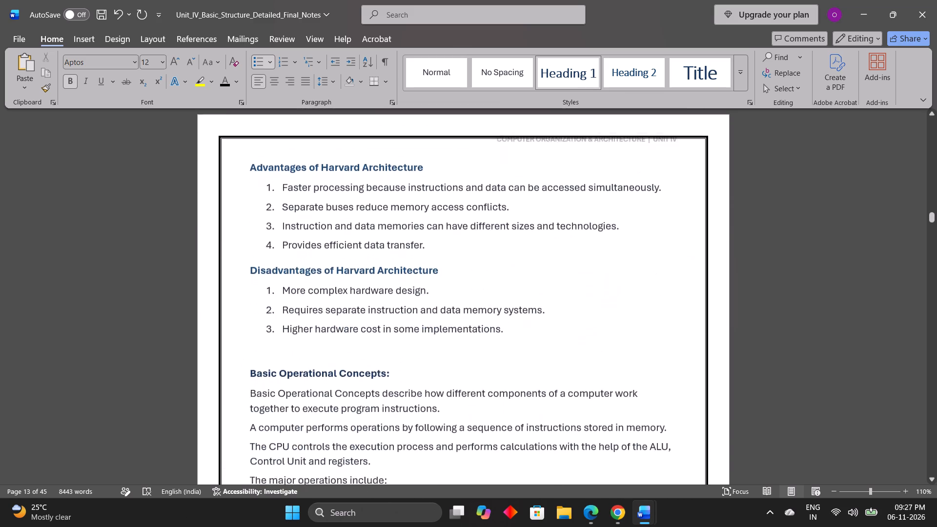
pyautogui.scroll(-1, 326, 306)
pyautogui.click(295, 247)
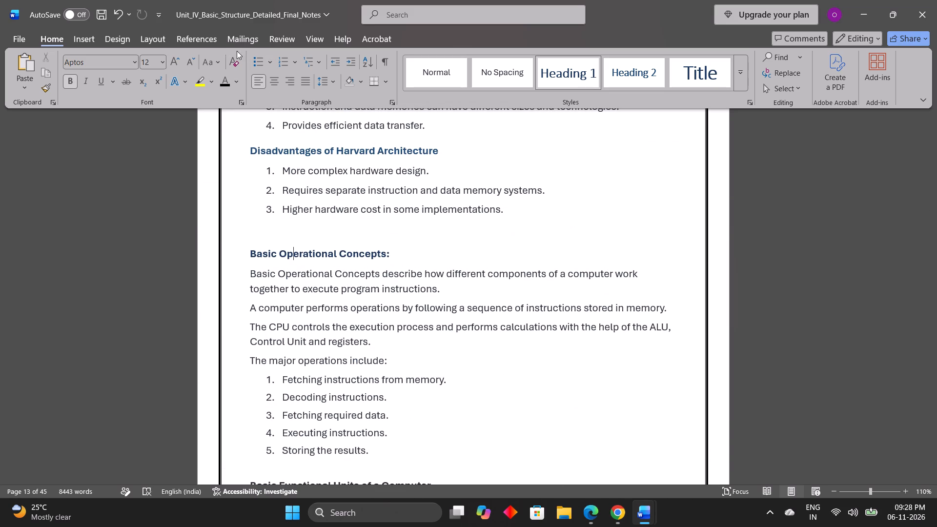
pyautogui.click(261, 58)
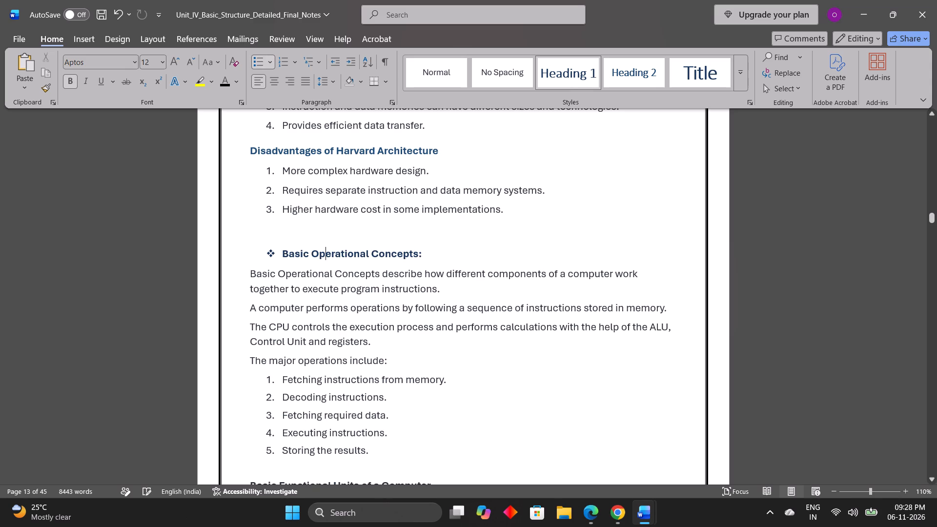
# Check the headings from Basic Functional Units of a Computer through Instruction Execution Cycle to Important CPU Registers, looking for the next main heading.
pyautogui.scroll(-3, 283, 345)
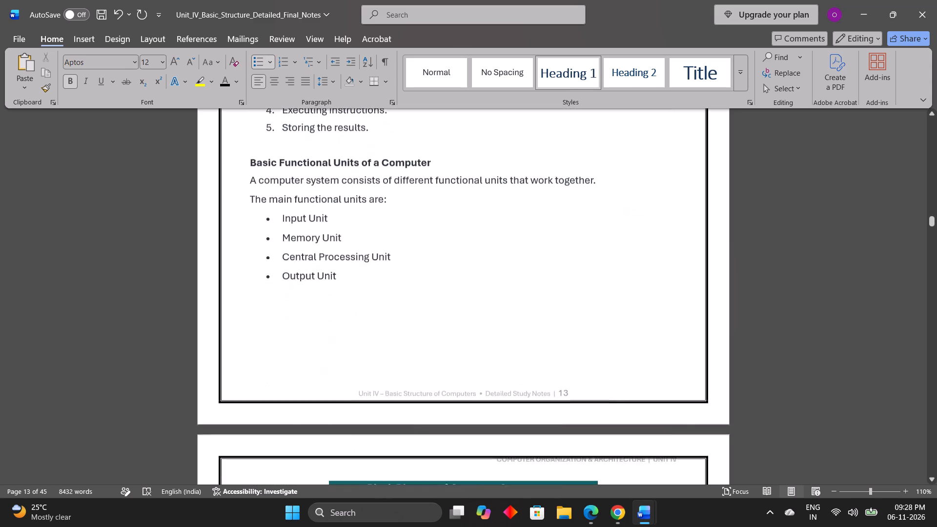
pyautogui.scroll(-3, 283, 345)
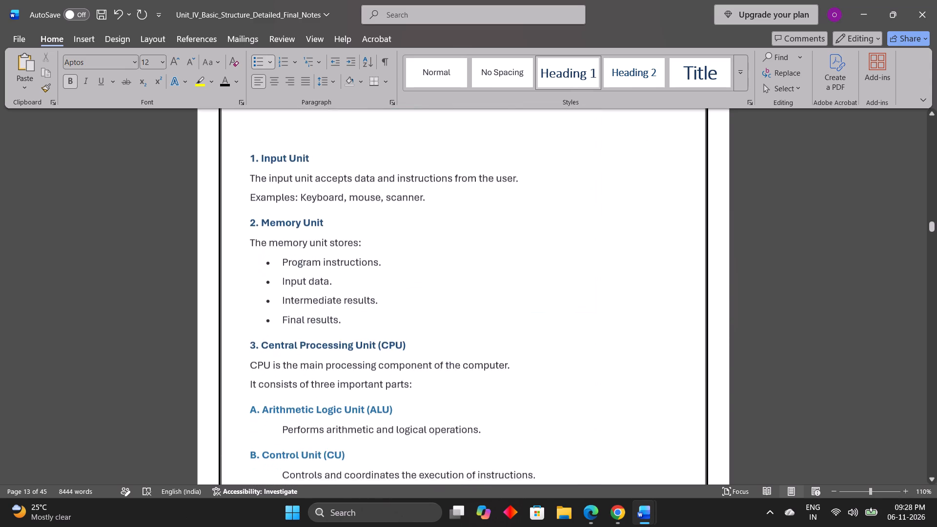
pyautogui.scroll(-3, 283, 345)
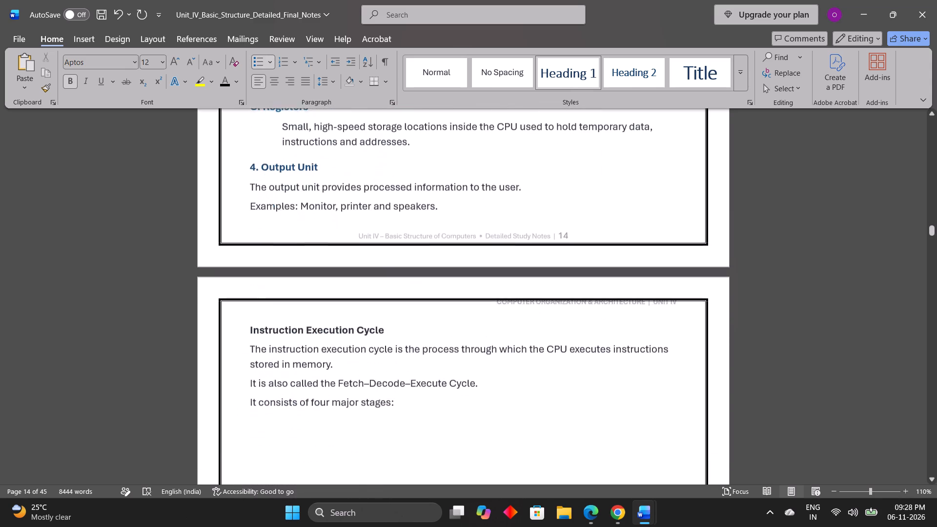
pyautogui.scroll(-2, 283, 345)
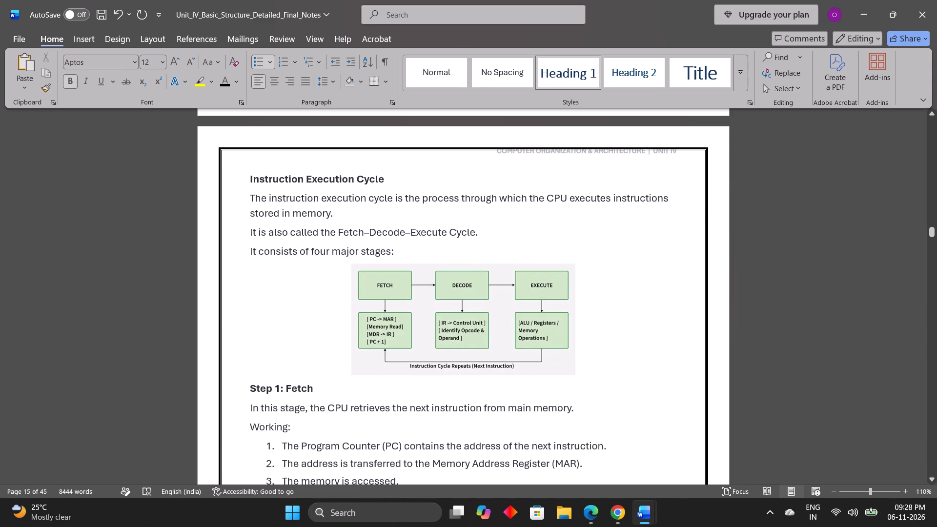
pyautogui.click(302, 184)
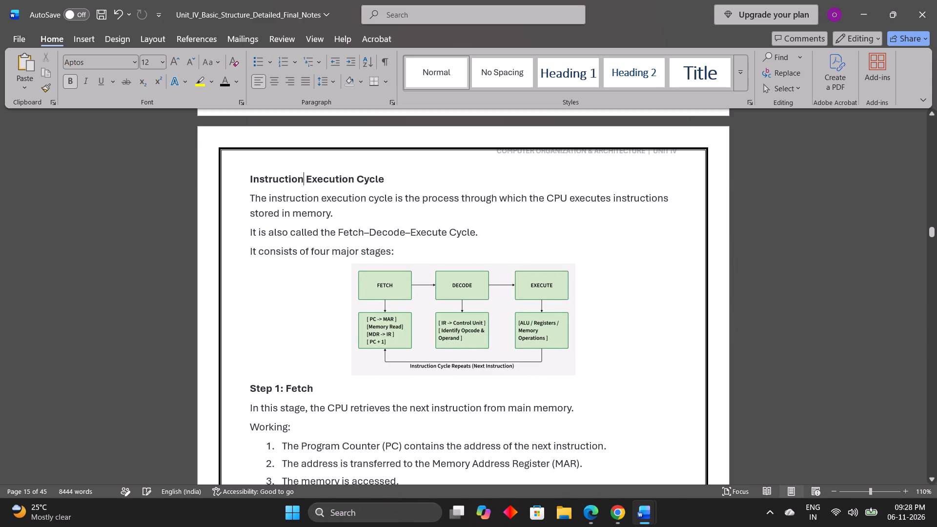
pyautogui.scroll(-3, 302, 184)
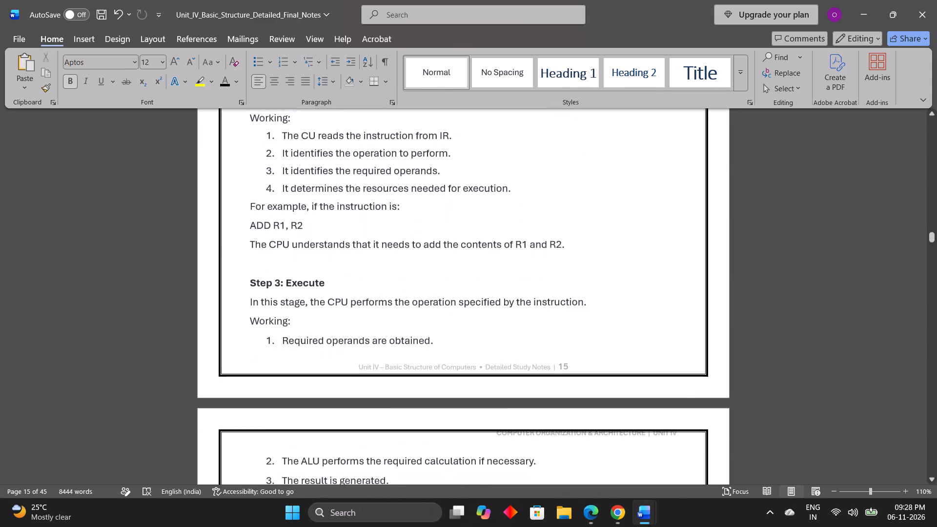
pyautogui.scroll(-3, 302, 184)
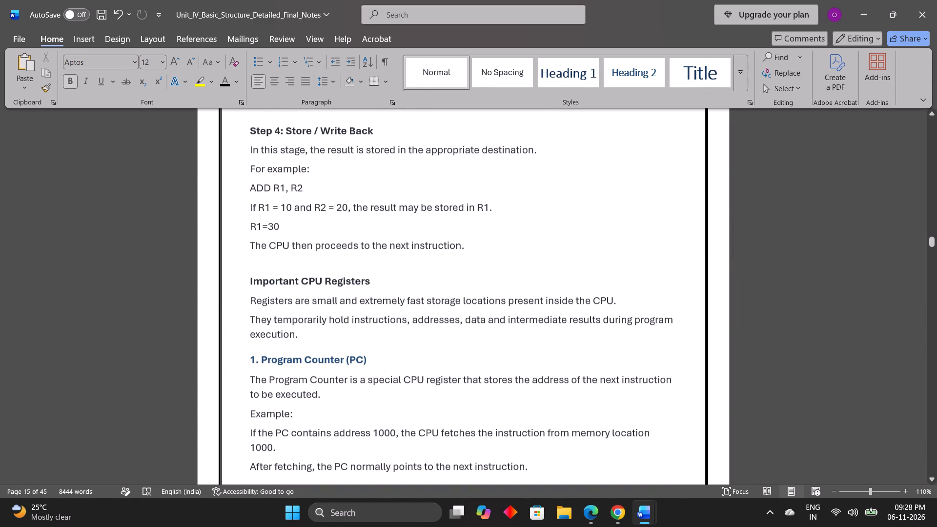
pyautogui.click(281, 277)
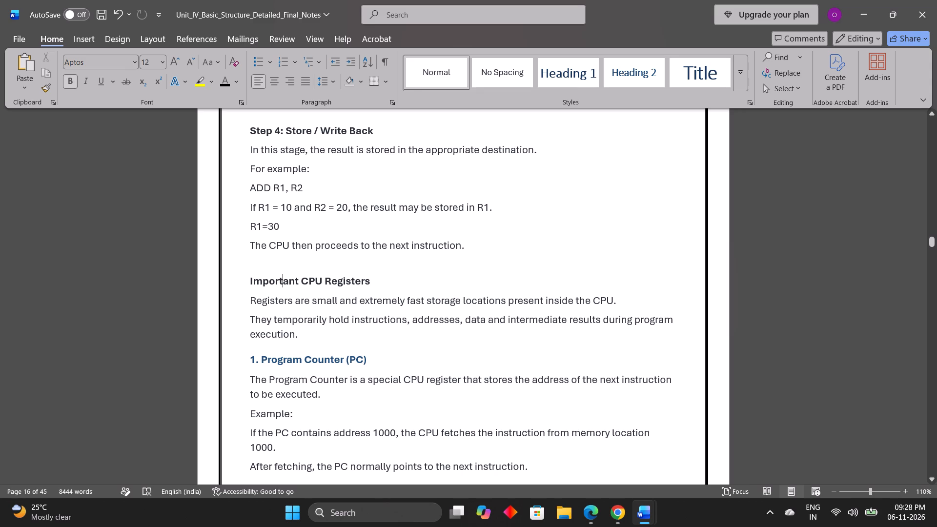
pyautogui.scroll(2, 281, 277)
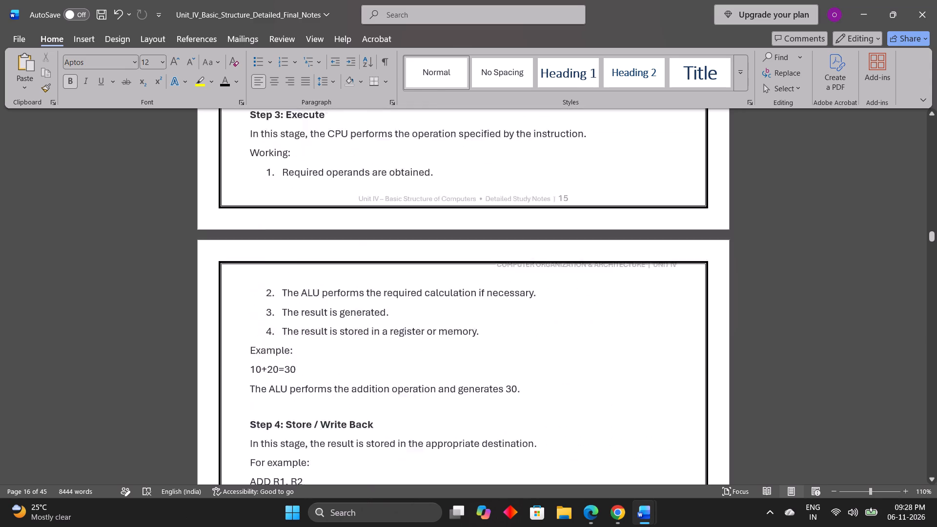
pyautogui.scroll(3, 281, 277)
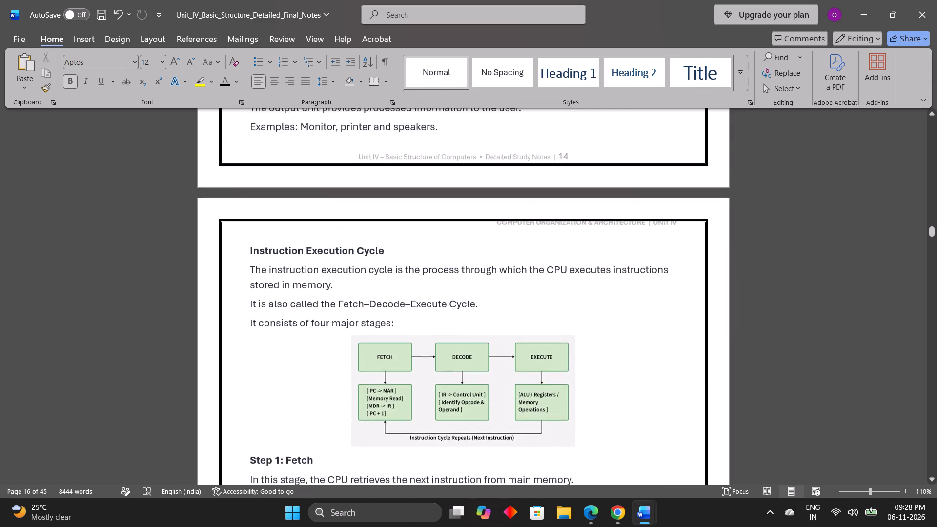
pyautogui.scroll(-11, 281, 277)
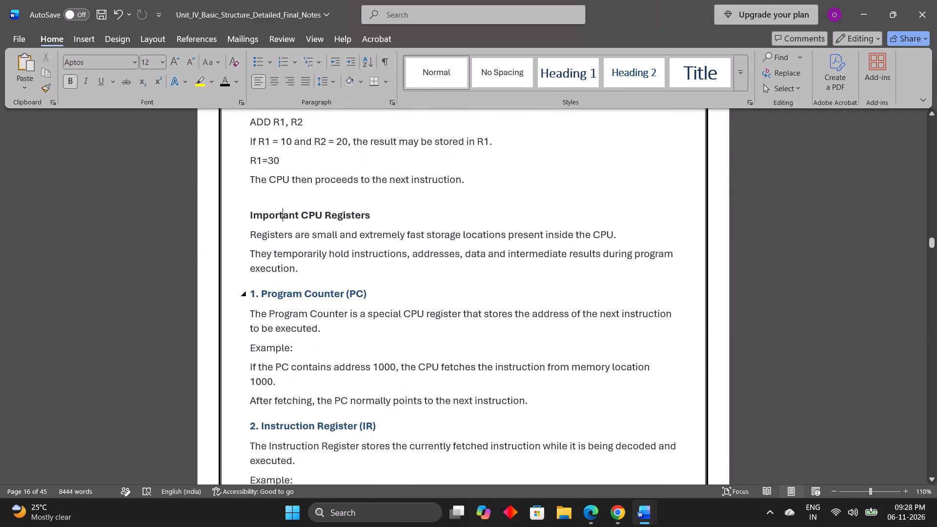
# Check the Basic Memory Operations and Types of Instructions headings on pages 17 and 18, looking for the next main heading.
pyautogui.scroll(-8, 281, 277)
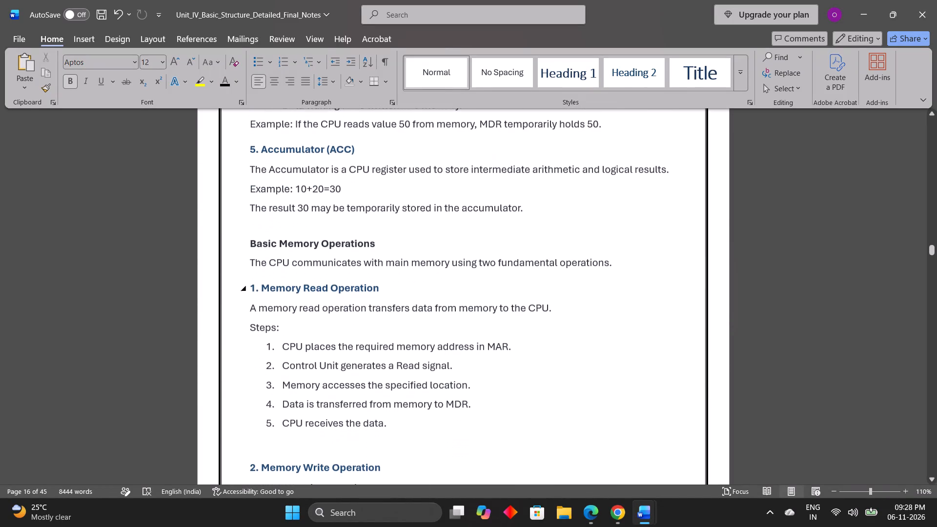
pyautogui.click(299, 237)
pyautogui.scroll(-1, 299, 237)
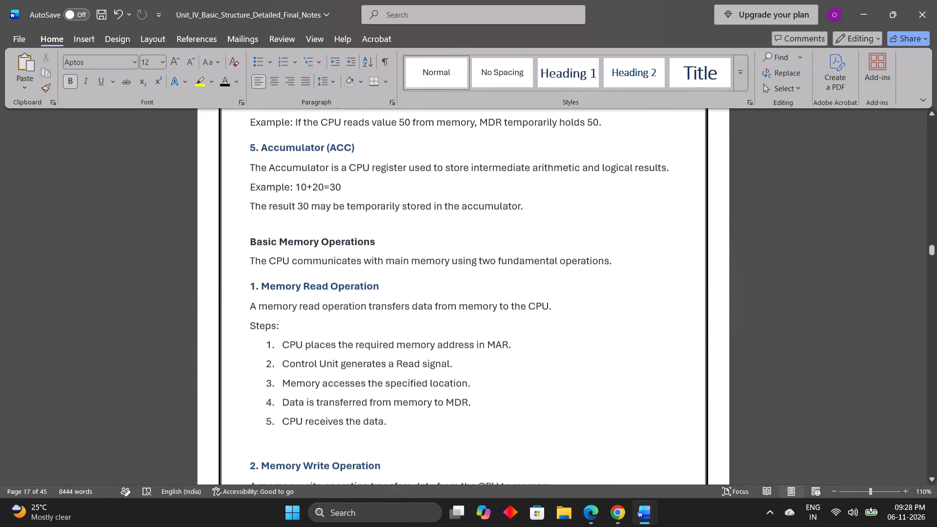
pyautogui.scroll(-4, 299, 237)
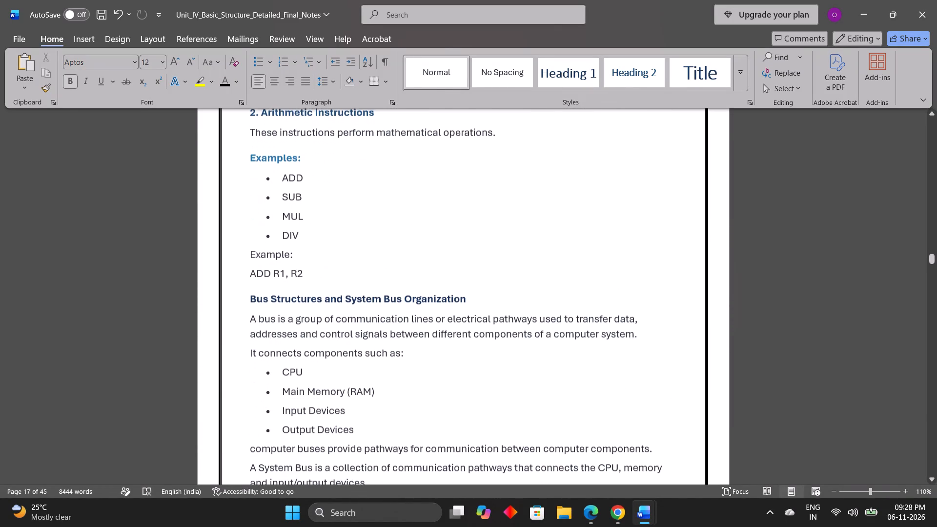
pyautogui.scroll(2, 299, 237)
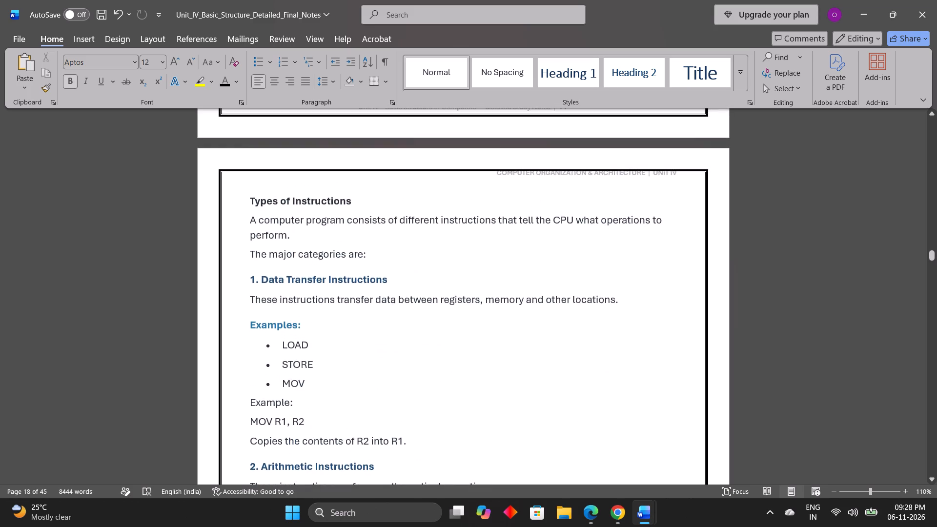
# Add the four-diamond bullet to the Bus Structures and System Bus Organization main heading on page 18.
pyautogui.scroll(-4, 299, 237)
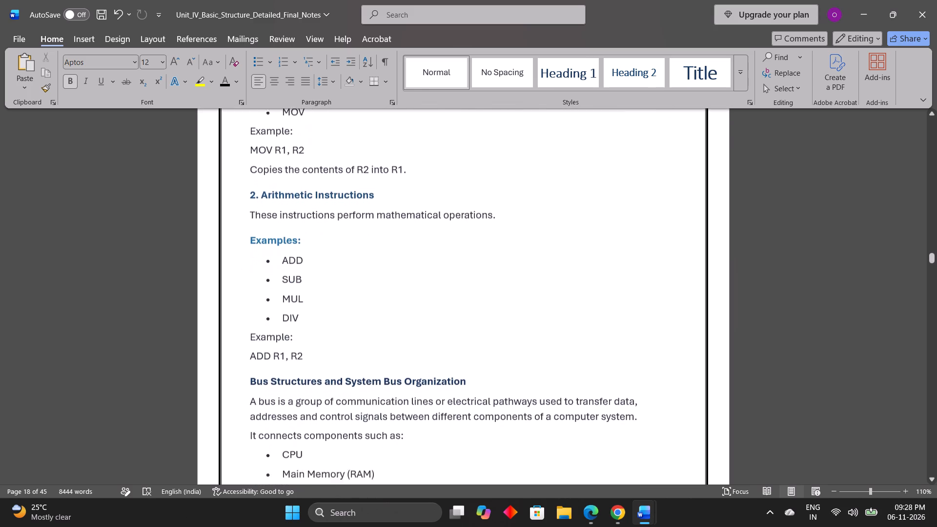
pyautogui.scroll(-1, 299, 237)
pyautogui.click(321, 334)
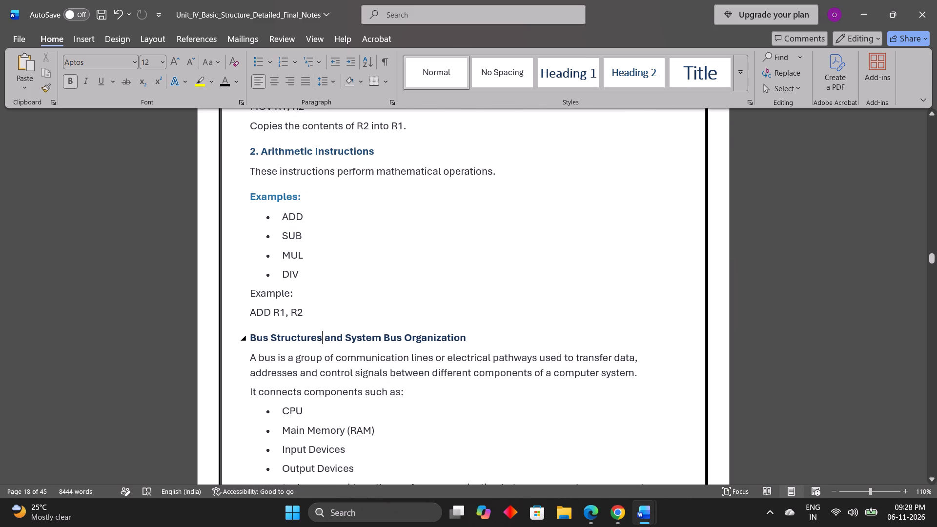
pyautogui.click(260, 64)
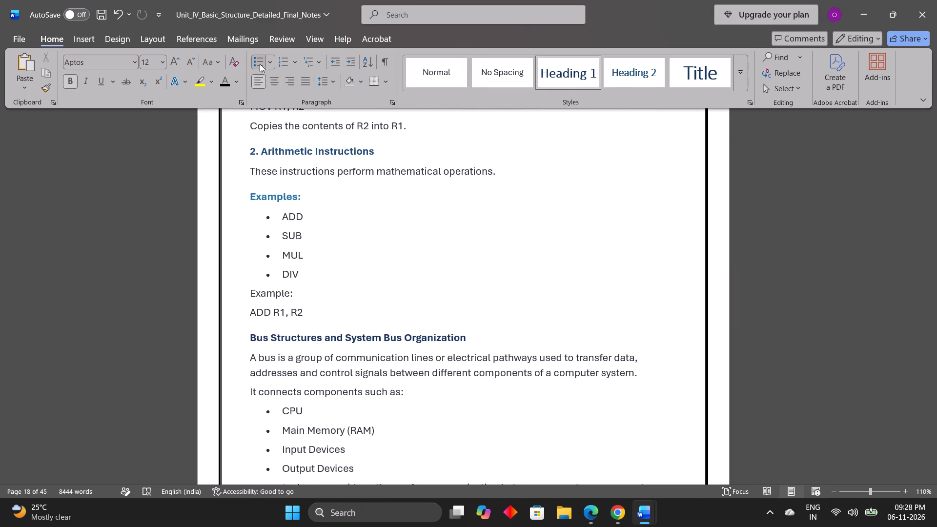
# Check the Data Bus, Address Bus, Control Bus, Working of System Bus and Bus Width sections on pages 19 and 20 for main headings.
pyautogui.scroll(-1, 340, 364)
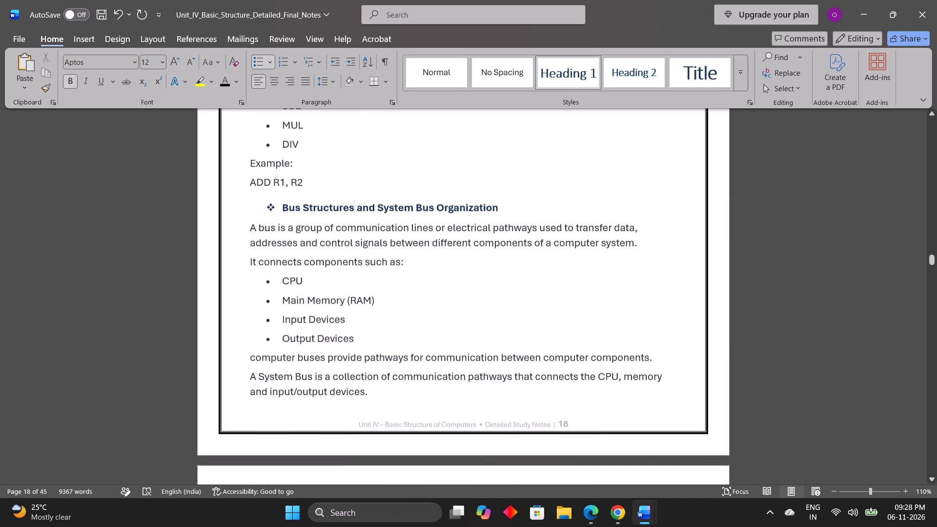
pyautogui.scroll(-4, 340, 364)
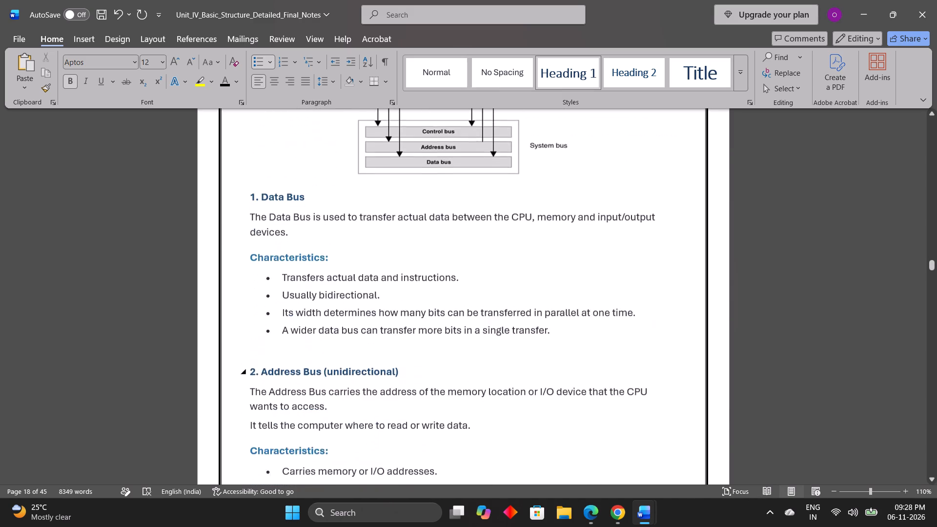
pyautogui.scroll(-4, 340, 364)
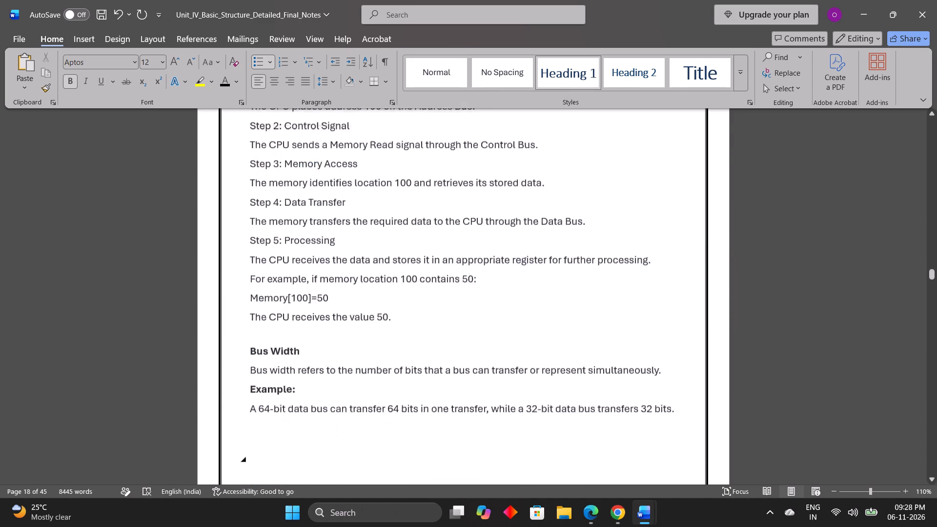
pyautogui.scroll(-1, 340, 364)
pyautogui.scroll(3, 340, 364)
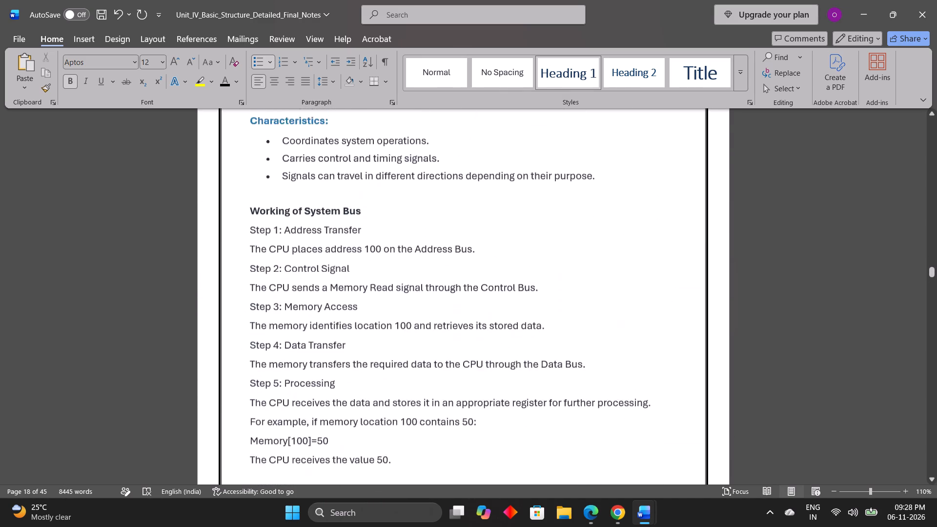
pyautogui.scroll(1, 340, 364)
pyautogui.scroll(-3, 340, 364)
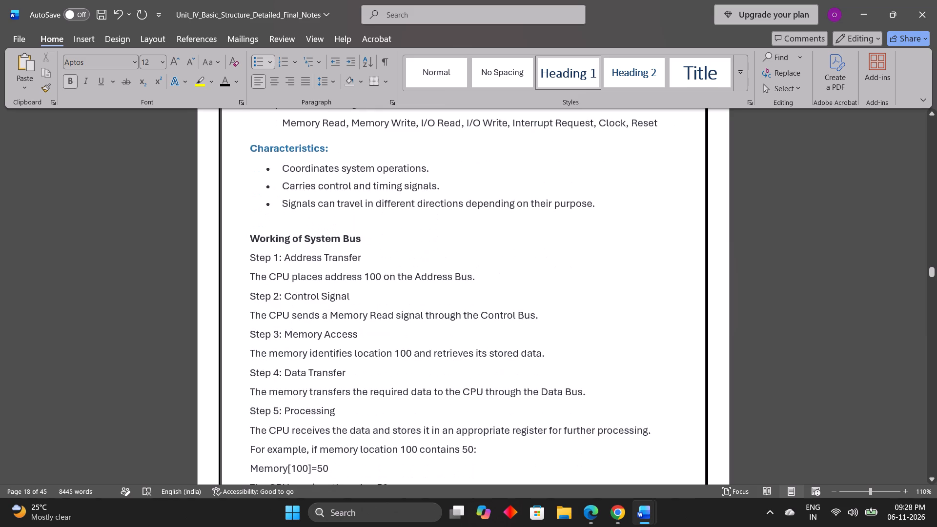
pyautogui.scroll(-1, 340, 364)
pyautogui.scroll(1, 340, 364)
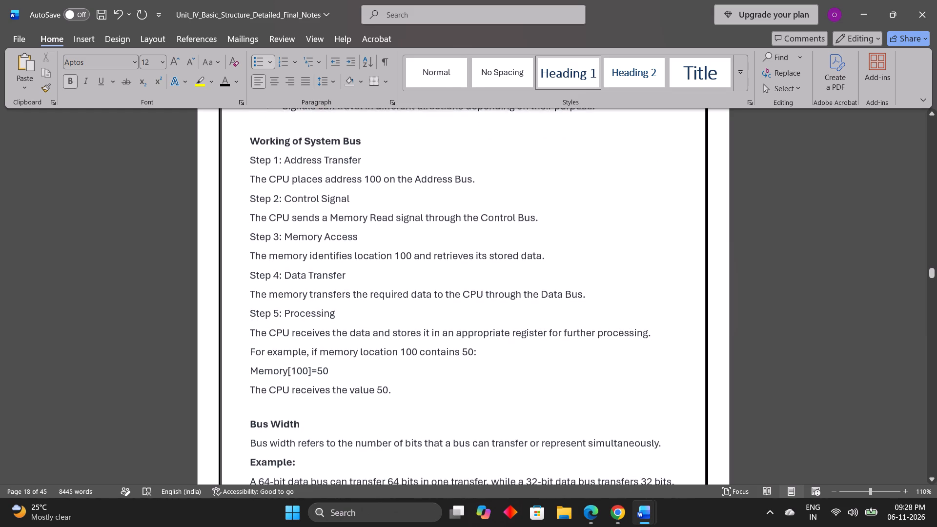
pyautogui.scroll(3, 340, 364)
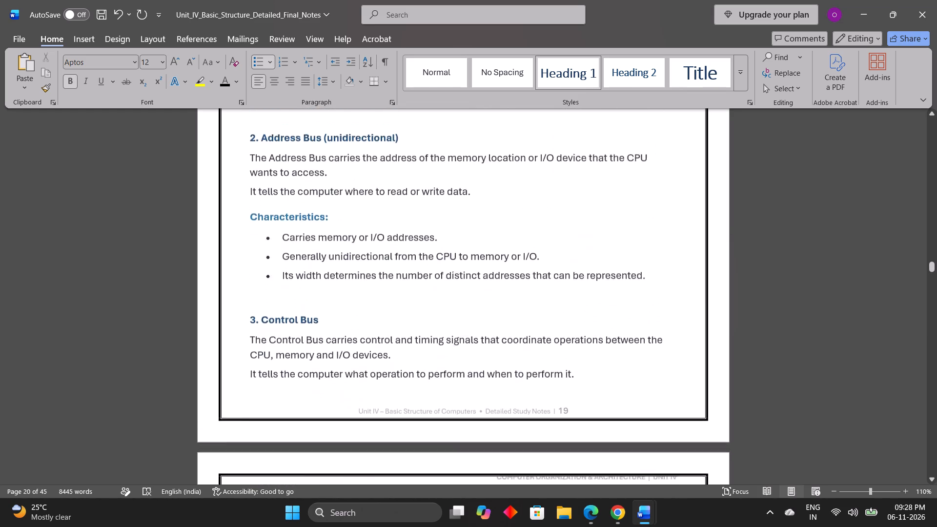
pyautogui.scroll(3, 340, 364)
pyautogui.scroll(-1, 340, 364)
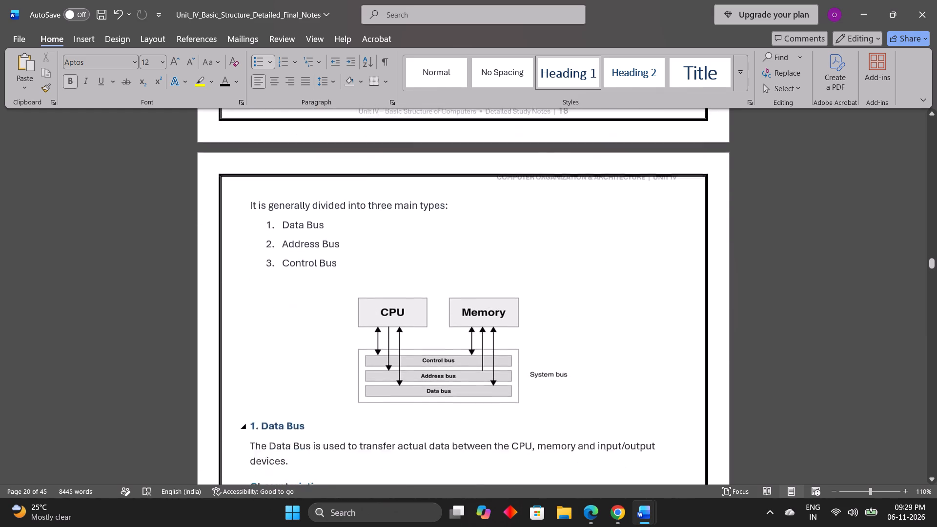
pyautogui.scroll(-5, 340, 364)
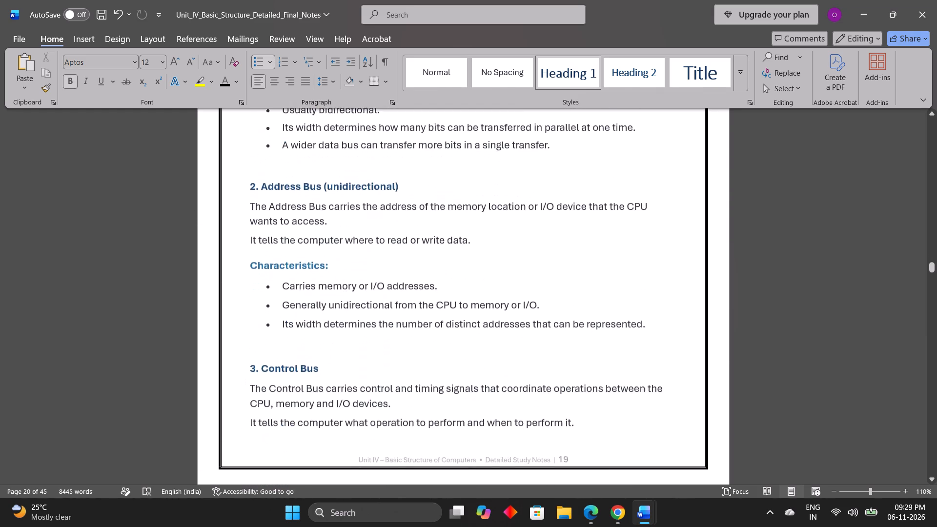
pyautogui.scroll(-5, 340, 364)
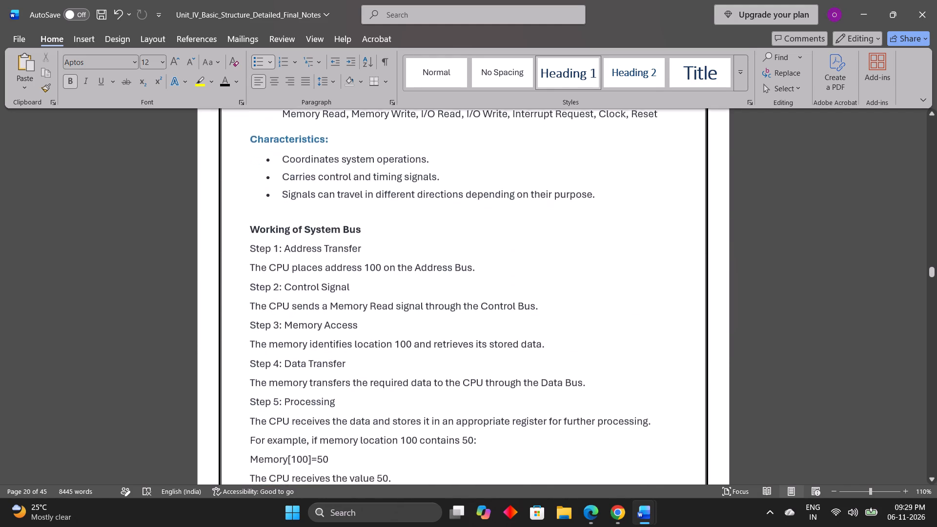
pyautogui.scroll(-1, 340, 364)
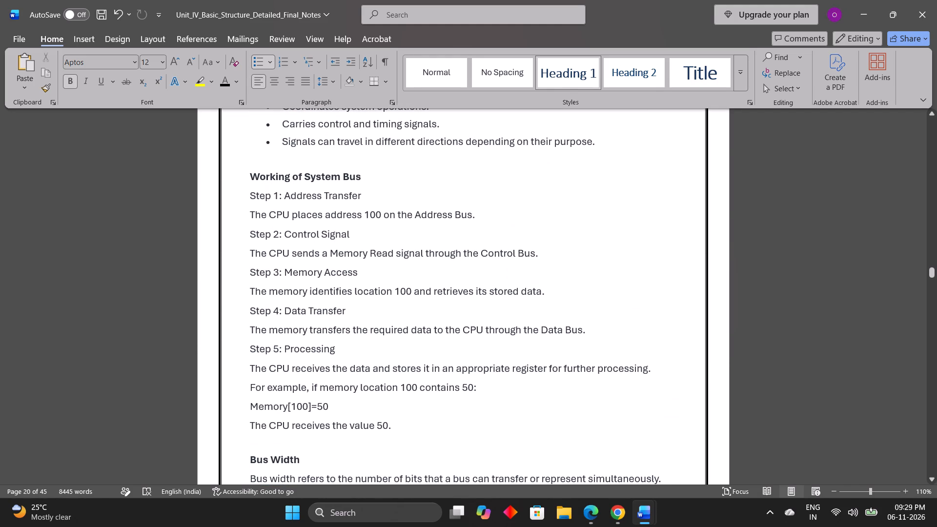
# Read through the step-by-step memory read explanation and its example under Working of System Bus on page 20.
pyautogui.moveTo(269, 228); pyautogui.dragTo(529, 265)
pyautogui.click(529, 265)
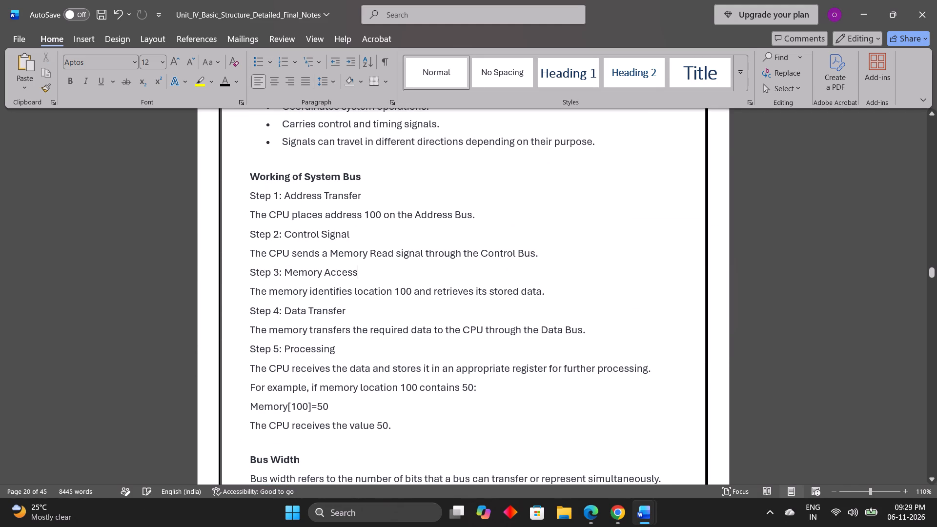
pyautogui.moveTo(278, 274); pyautogui.dragTo(530, 302)
pyautogui.click(530, 302)
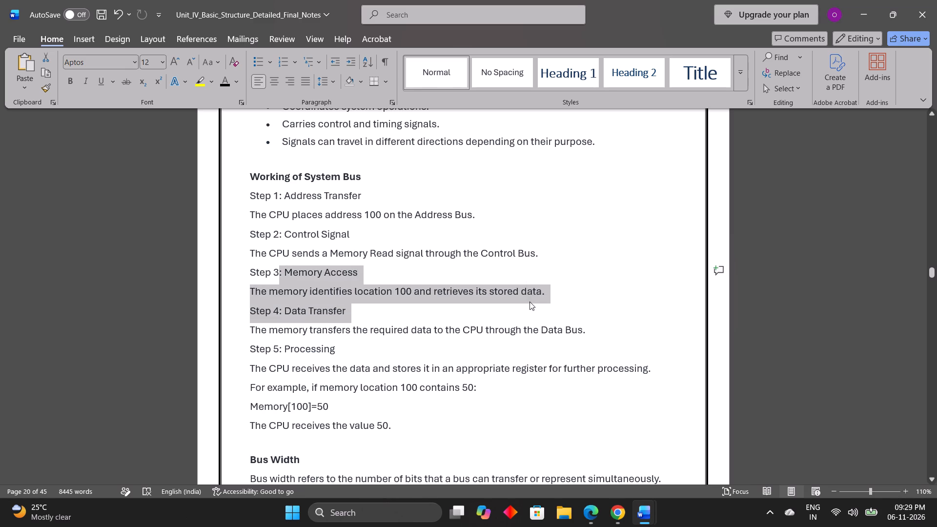
pyautogui.moveTo(255, 307); pyautogui.dragTo(594, 337)
pyautogui.click(594, 337)
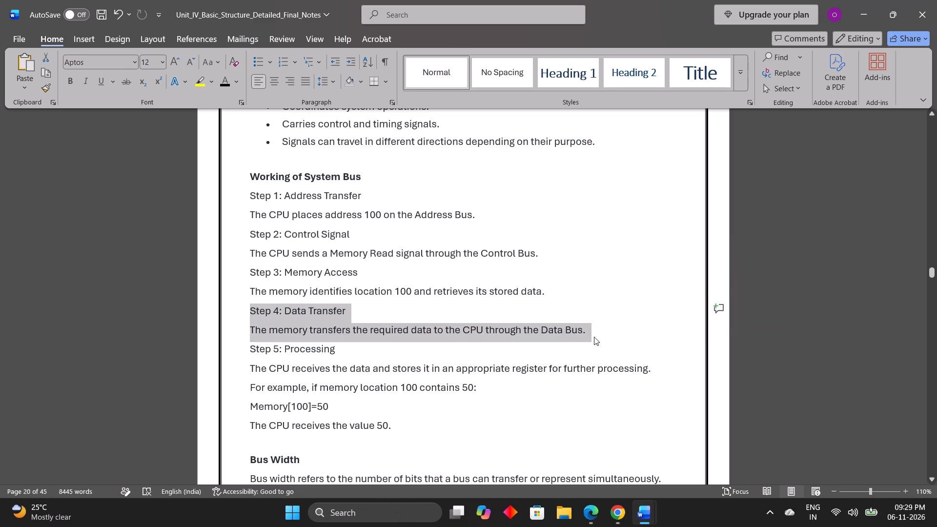
pyautogui.moveTo(345, 364); pyautogui.dragTo(531, 406)
pyautogui.click(531, 406)
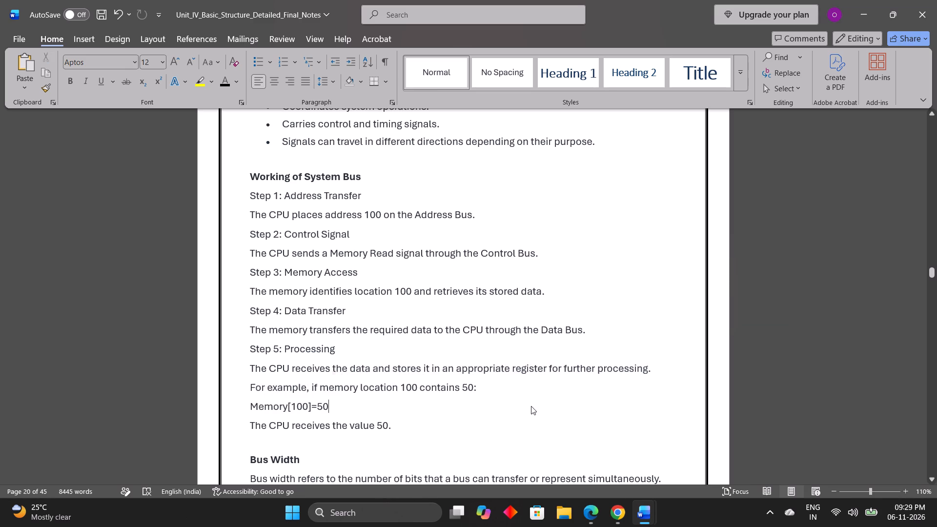
# Add the four-diamond bullet to the Types of Bus Structures main heading on page 21.
pyautogui.scroll(-4, 531, 406)
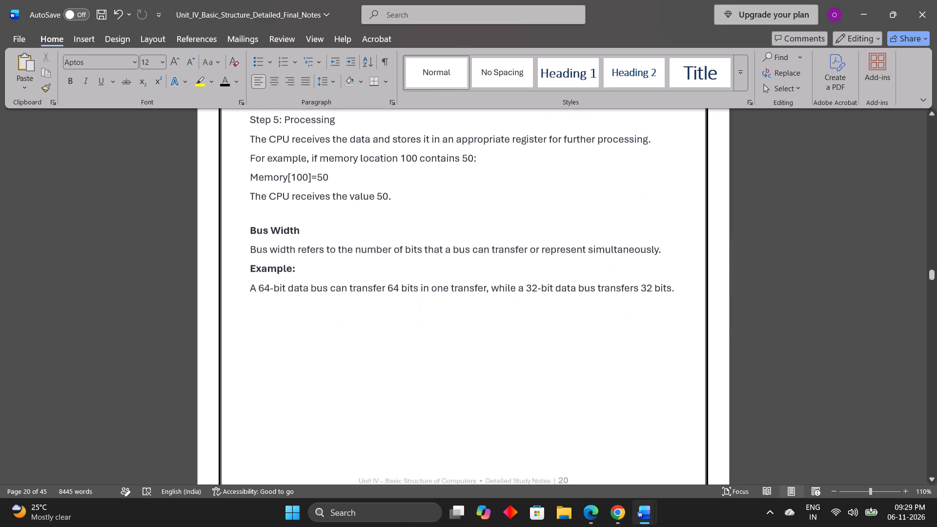
pyautogui.scroll(-5, 531, 406)
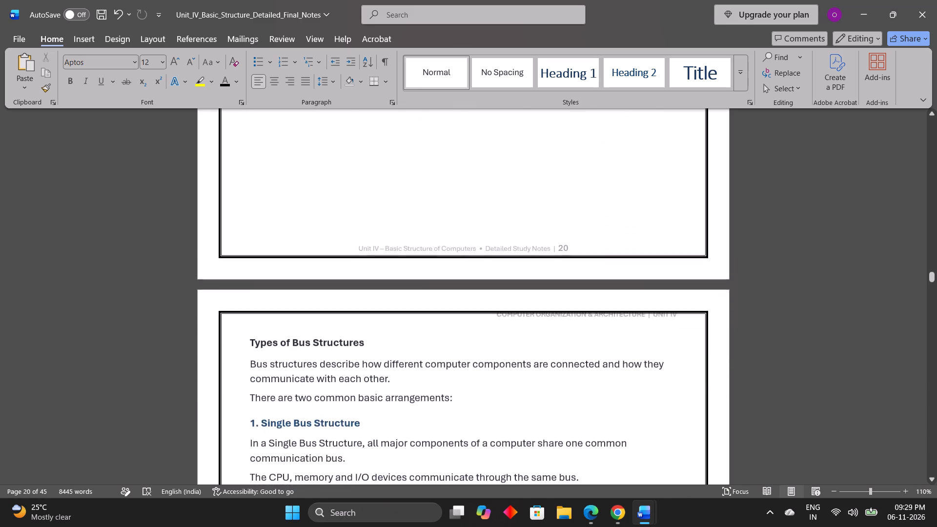
pyautogui.scroll(-1, 531, 406)
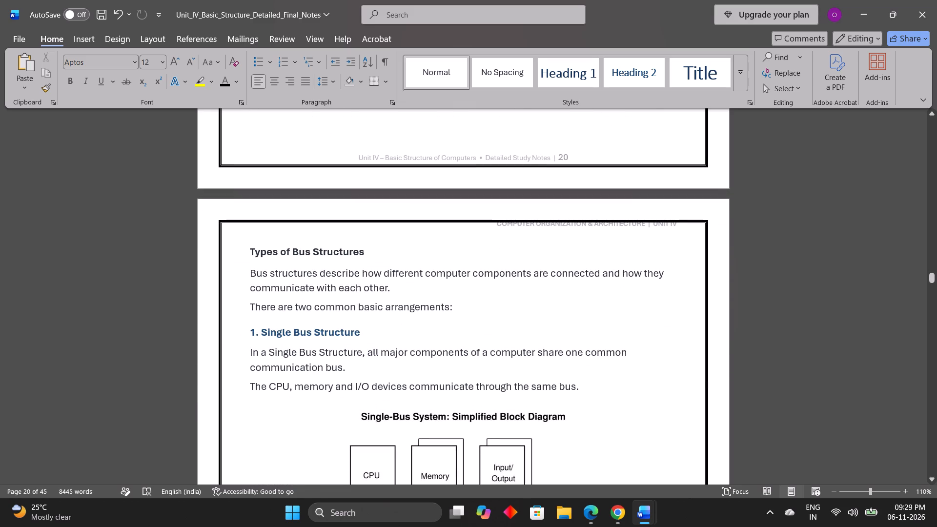
pyautogui.click(346, 253)
pyautogui.click(326, 291)
pyautogui.scroll(-1, 326, 291)
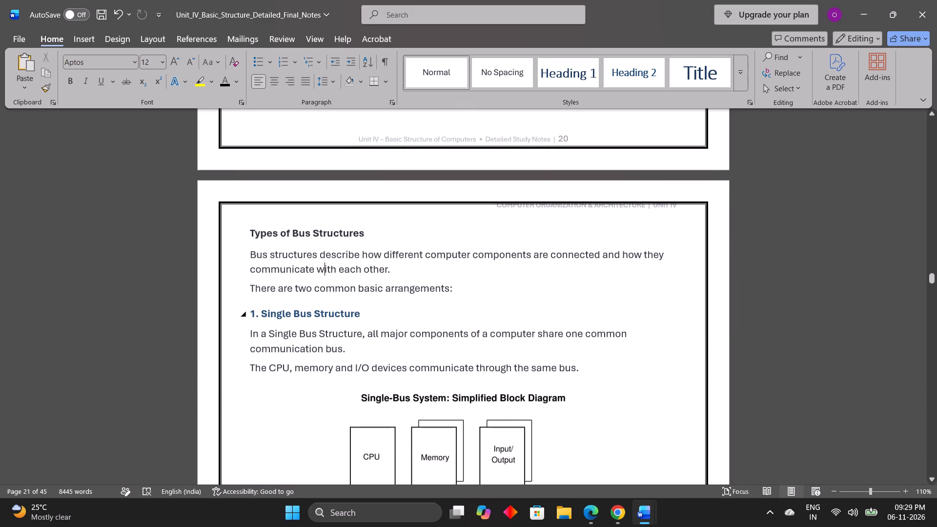
pyautogui.scroll(-1, 326, 291)
pyautogui.click(310, 197)
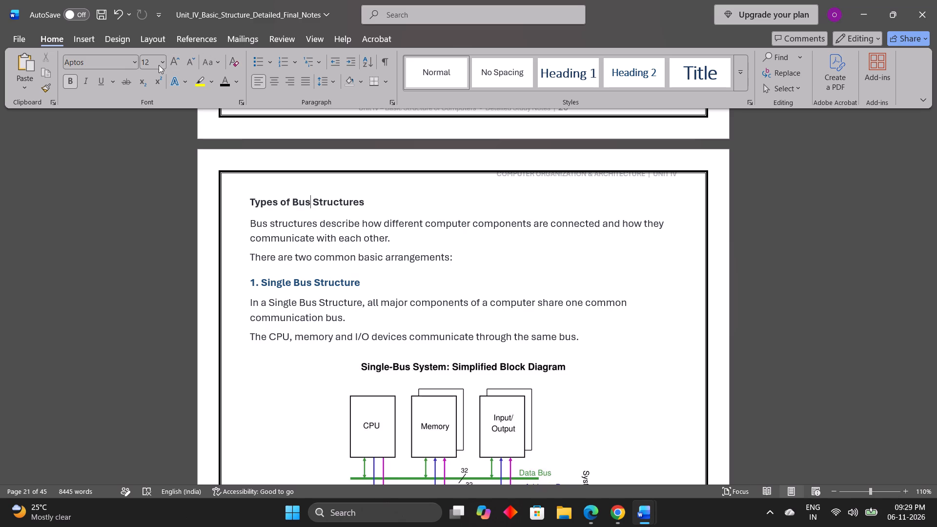
pyautogui.click(260, 57)
pyautogui.click(346, 325)
# Add the four-diamond bullet to the Computer Performance – Processor Clock main heading on page 23.
pyautogui.scroll(-1, 346, 325)
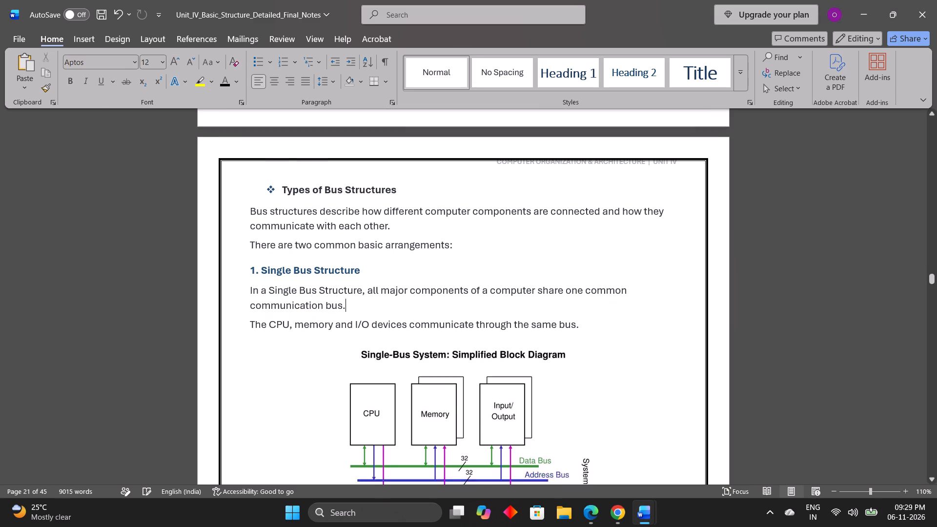
pyautogui.scroll(-4, 346, 325)
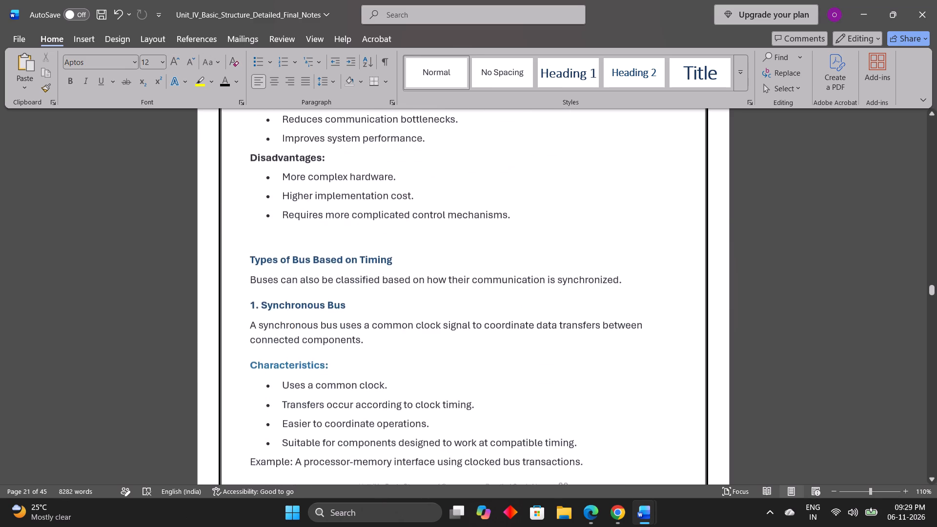
pyautogui.scroll(-3, 346, 325)
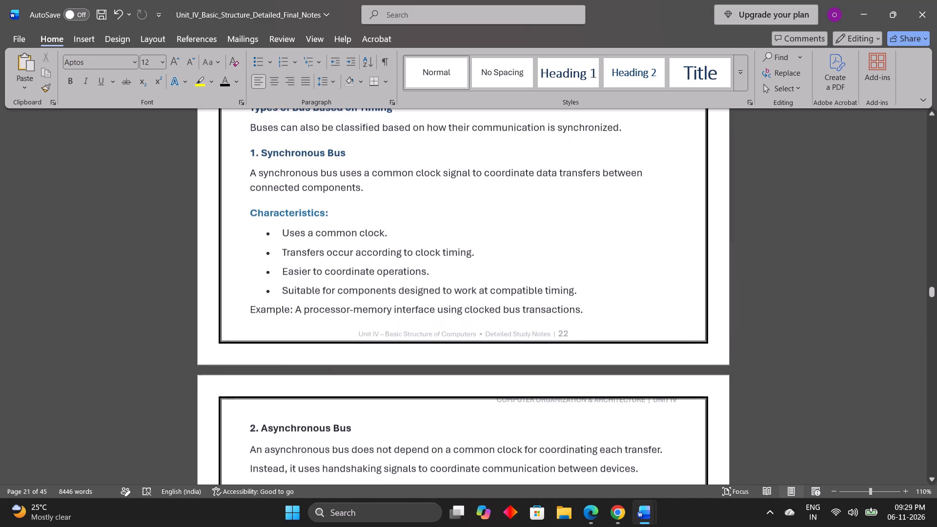
pyautogui.scroll(-4, 346, 325)
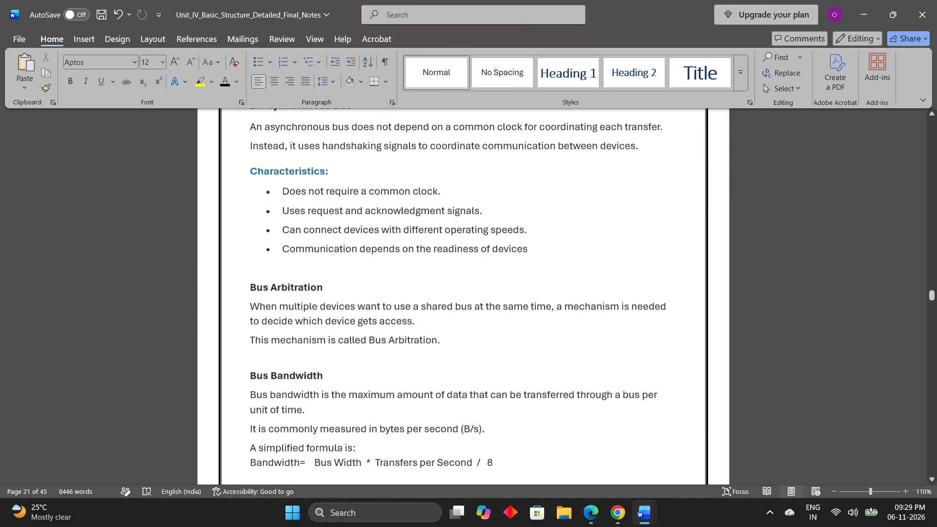
pyautogui.scroll(-3, 346, 325)
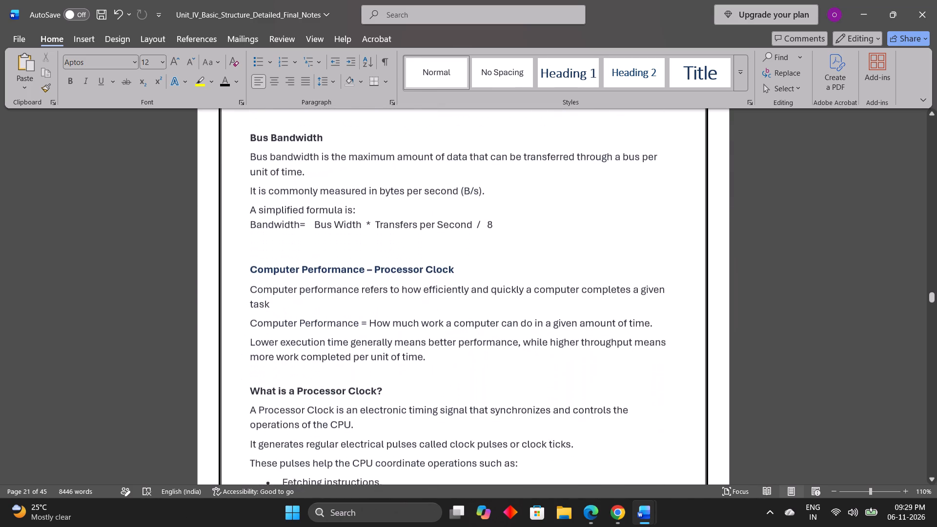
pyautogui.scroll(-1, 346, 325)
pyautogui.click(350, 255)
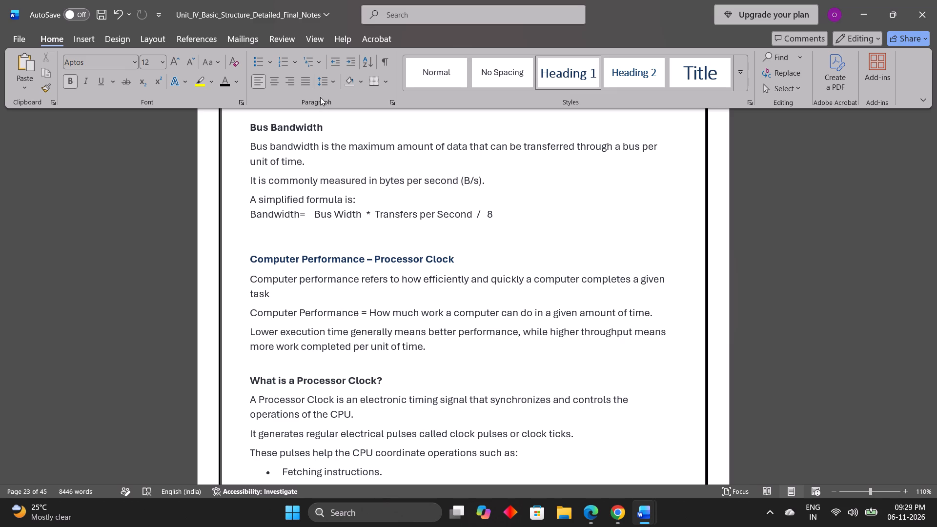
pyautogui.click(253, 61)
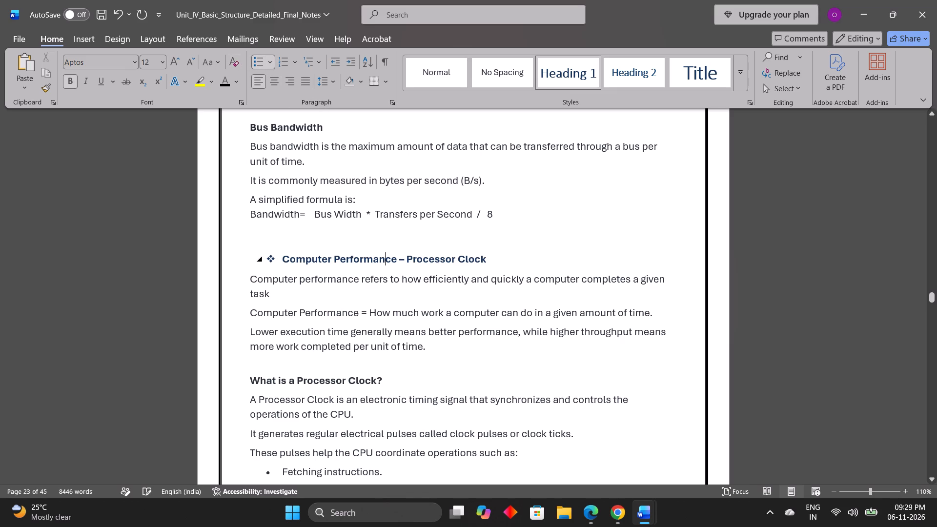
pyautogui.click(407, 300)
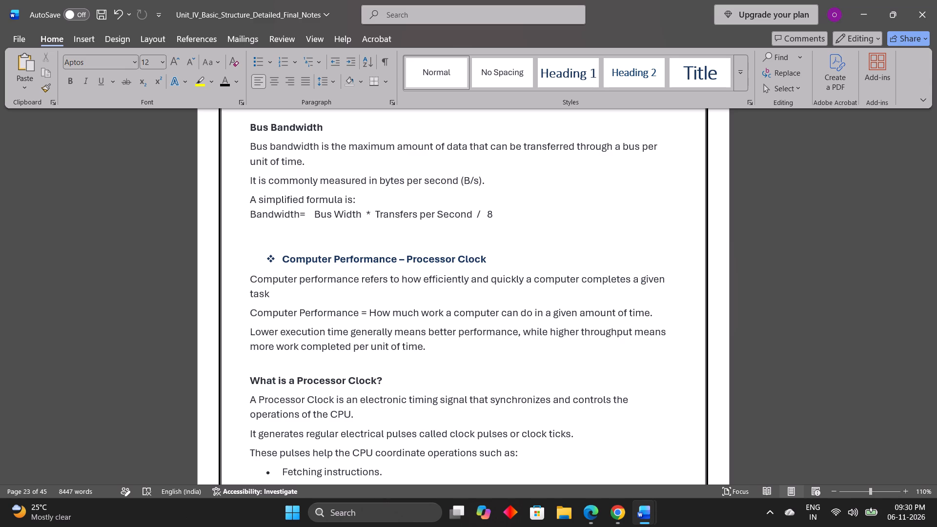
# Recheck the bus sections from page 23 back to the Bus Structures and System Bus Organization heading on page 18.
pyautogui.scroll(7, 407, 300)
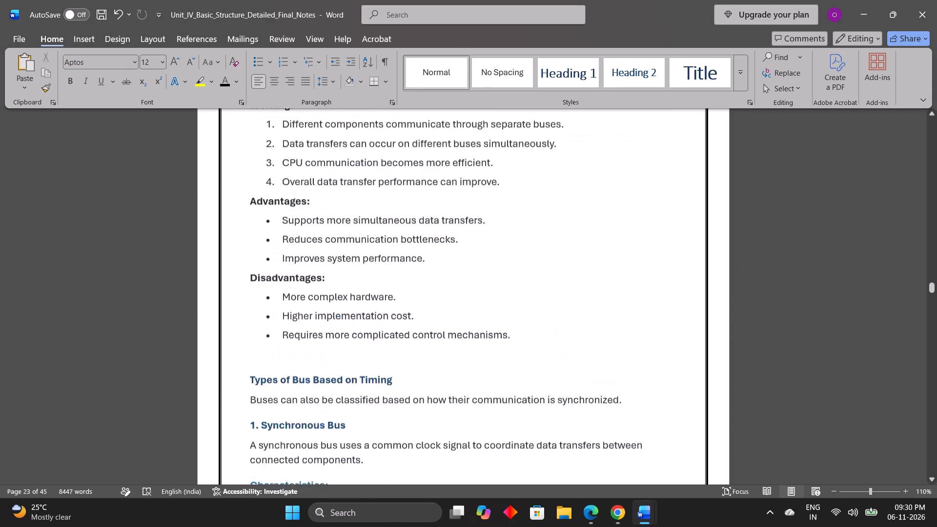
pyautogui.scroll(7, 407, 300)
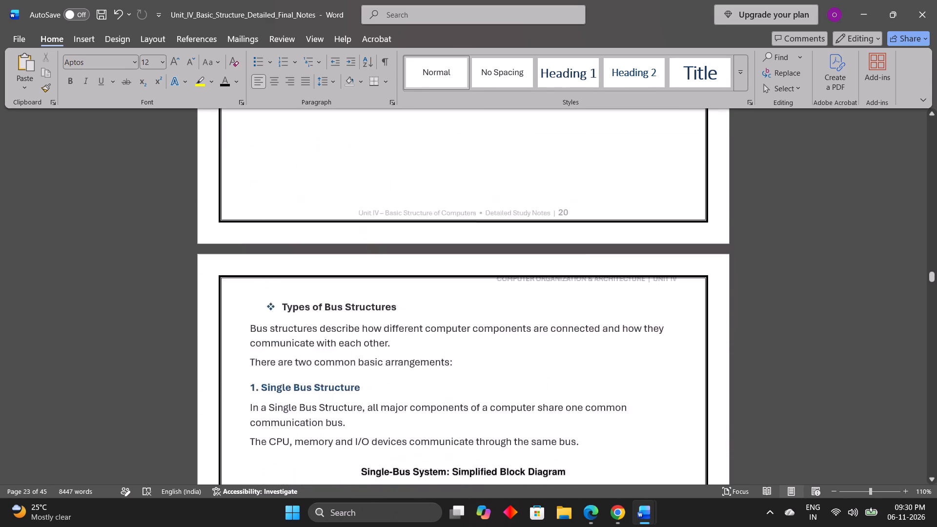
pyautogui.scroll(6, 407, 300)
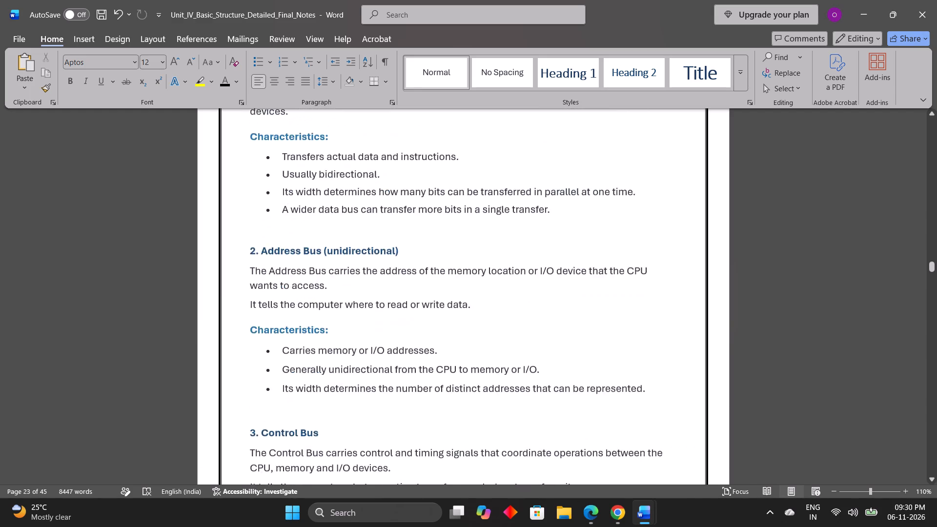
pyautogui.scroll(5, 407, 300)
pyautogui.scroll(-1, 407, 300)
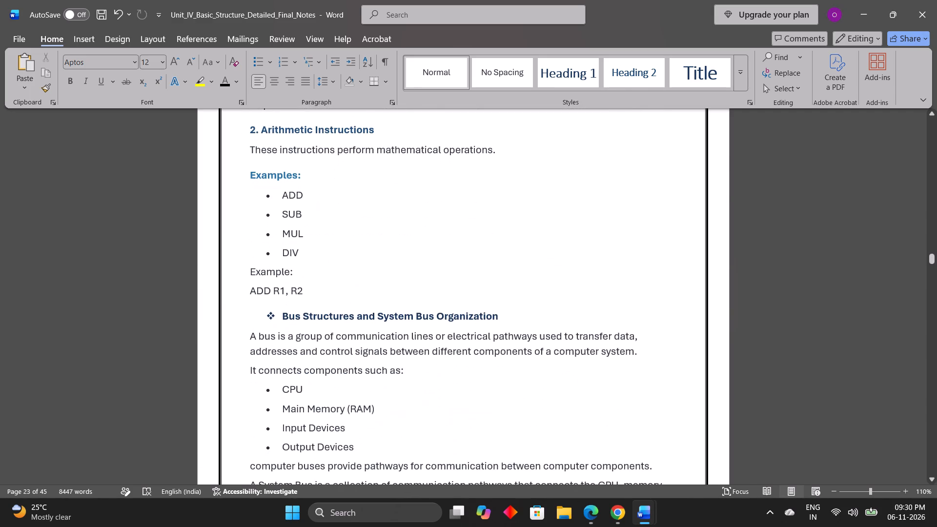
pyautogui.click(359, 321)
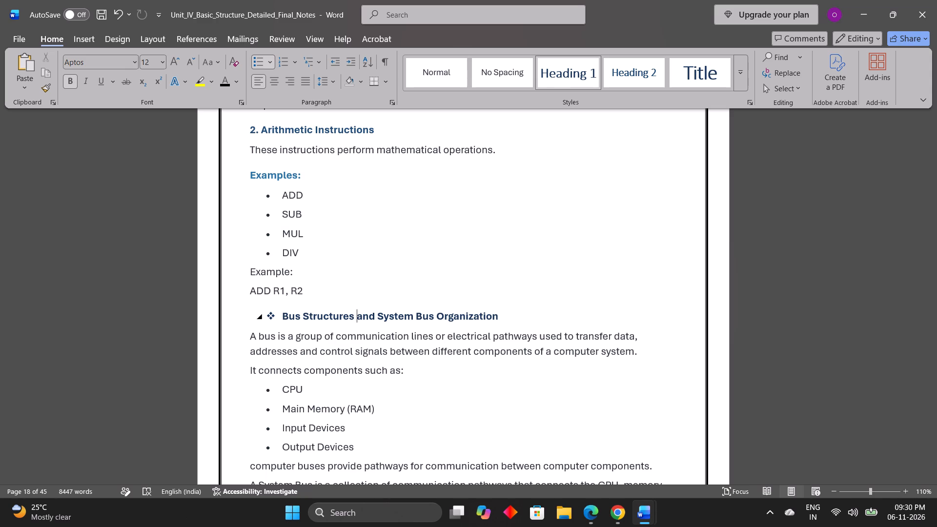
pyautogui.scroll(-2, 359, 321)
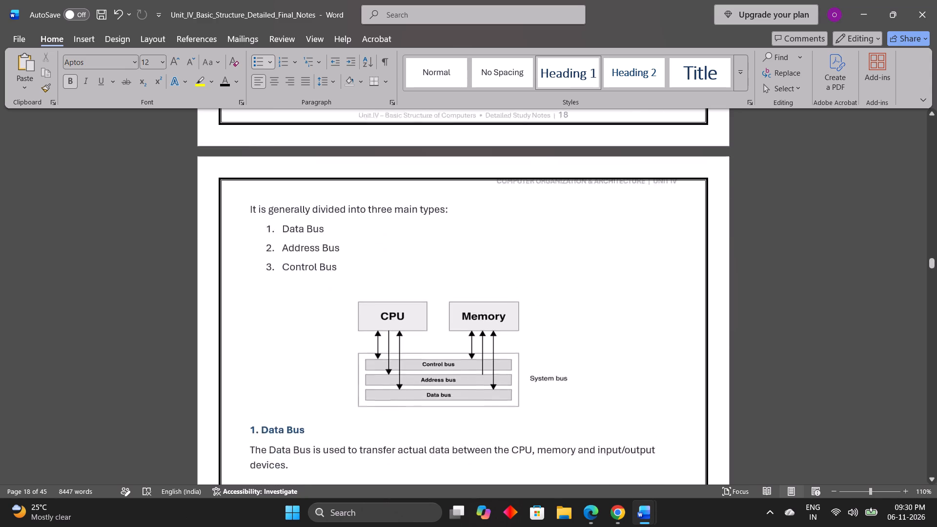
# Review the notes from the system bus types on page 19 through the clock frequency section on page 24.
pyautogui.scroll(-7, 359, 321)
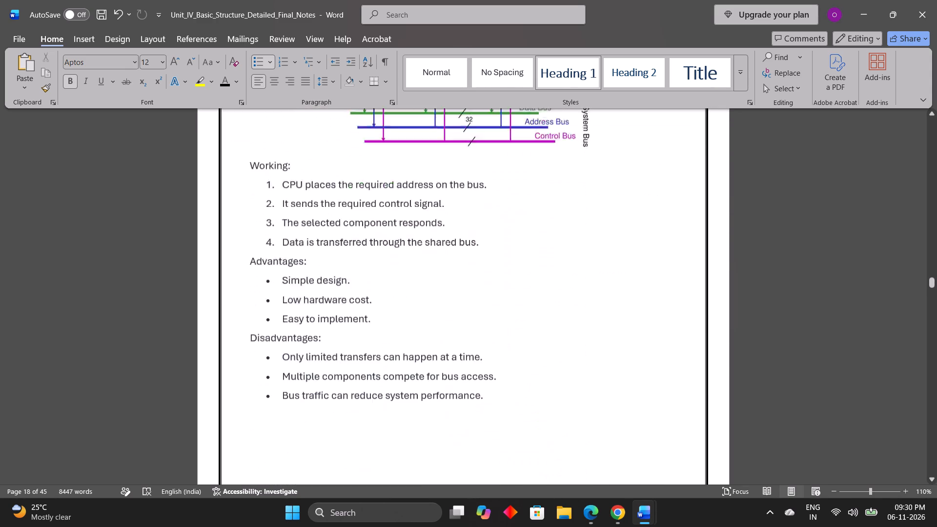
pyautogui.scroll(-7, 359, 321)
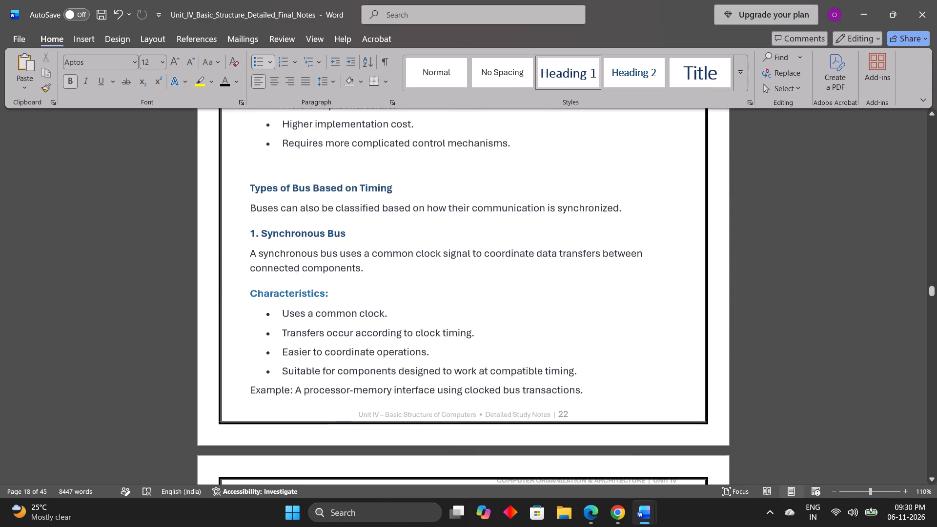
pyautogui.scroll(-6, 359, 321)
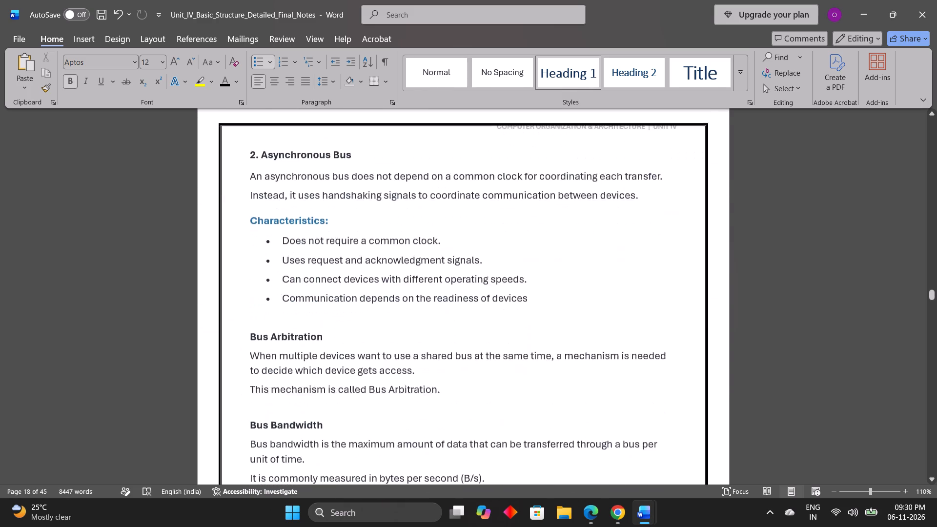
pyautogui.scroll(-3, 359, 321)
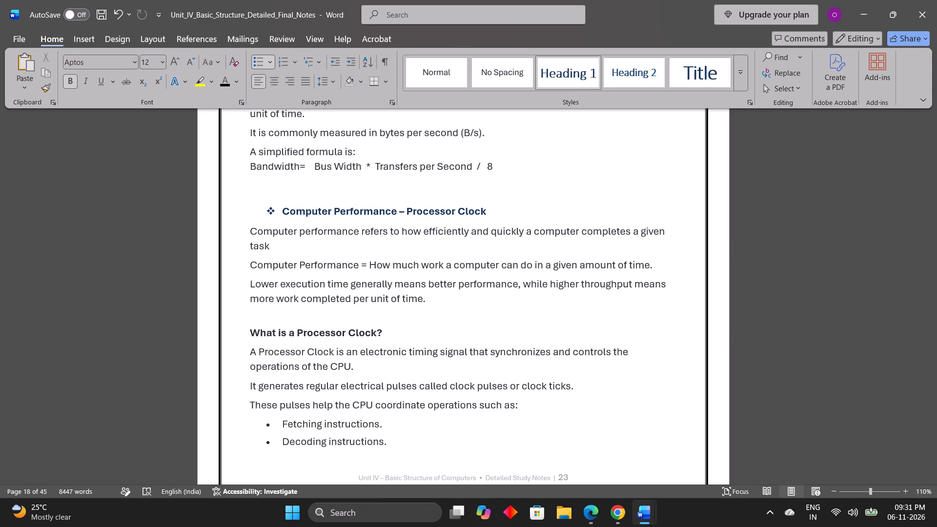
pyautogui.scroll(-2, 359, 321)
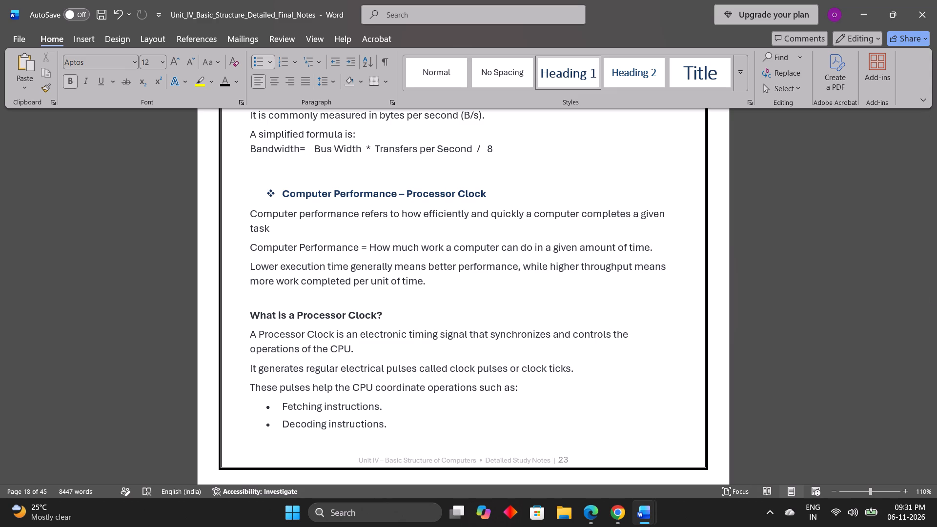
pyautogui.hscroll(2, 359, 321)
pyautogui.scroll(-1, 359, 321)
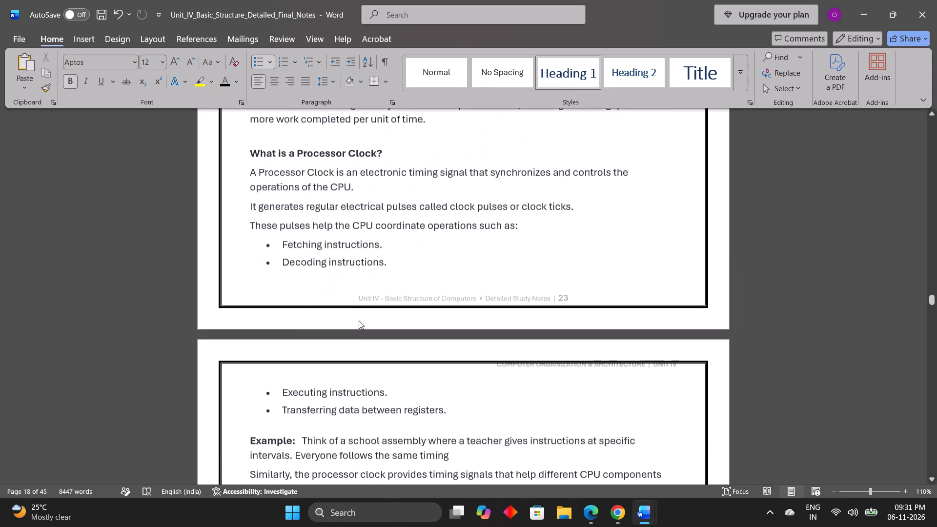
pyautogui.scroll(-1, 359, 321)
pyautogui.scroll(1, 359, 321)
pyautogui.scroll(-1, 359, 321)
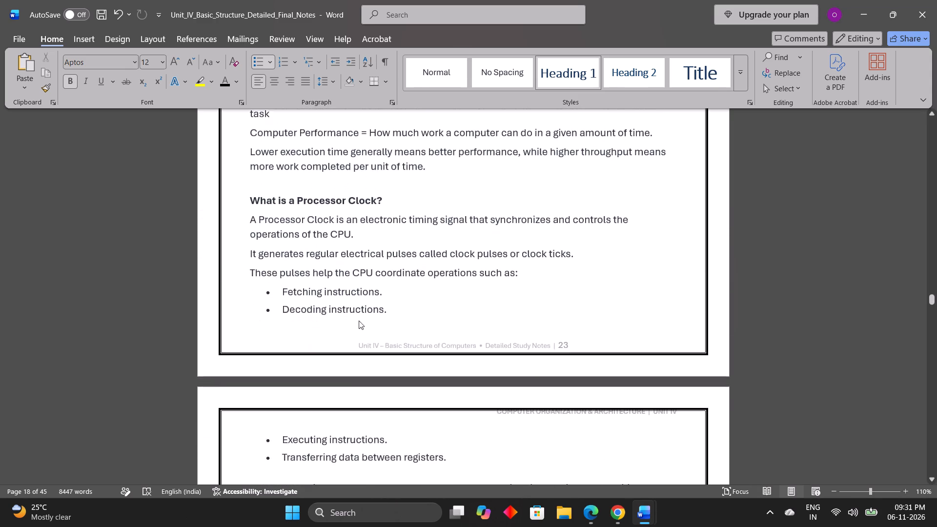
pyautogui.scroll(-4, 359, 321)
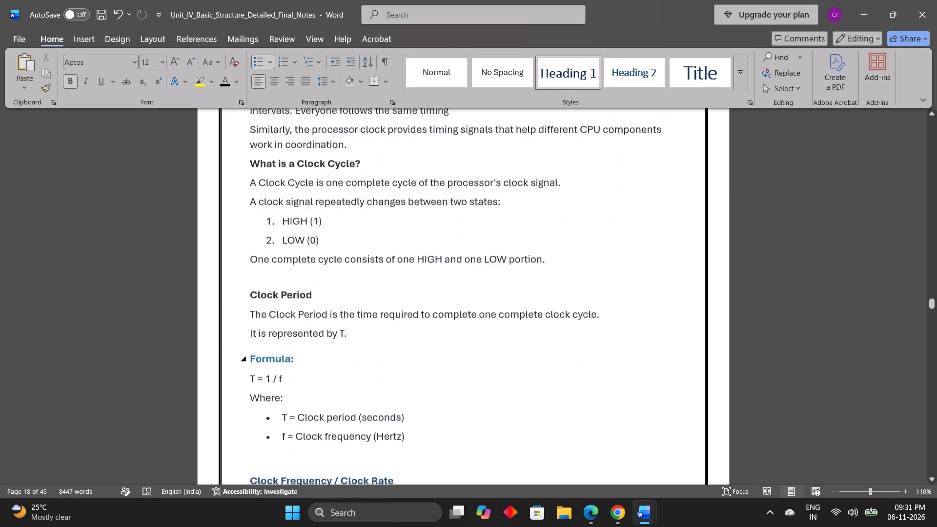
pyautogui.scroll(-4, 359, 321)
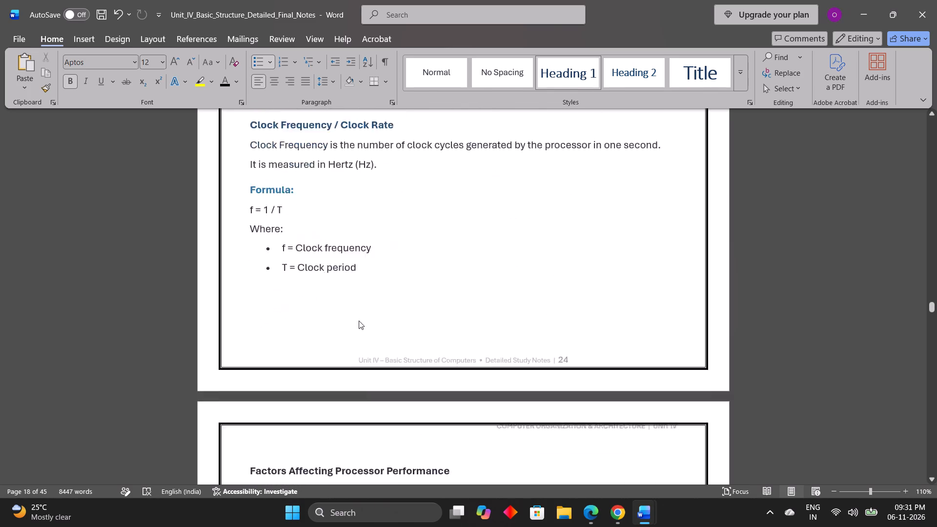
# Add the four-diamond bullet to the Basic Performance Equation main heading on page 25.
pyautogui.scroll(-3, 359, 321)
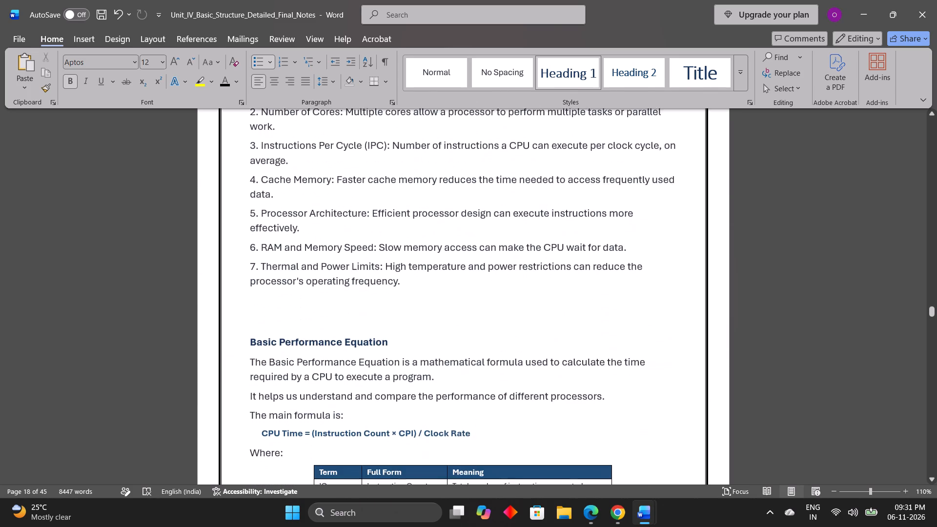
pyautogui.scroll(-2, 359, 321)
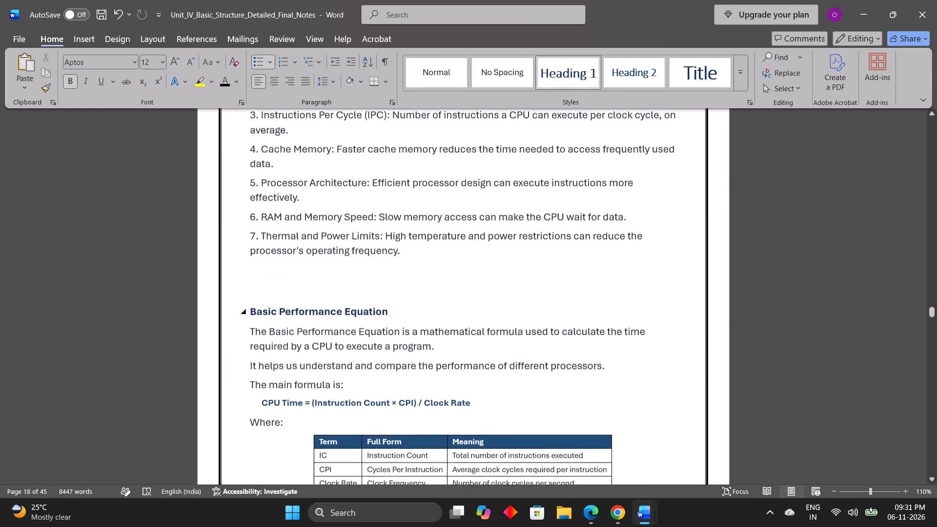
pyautogui.scroll(-2, 359, 321)
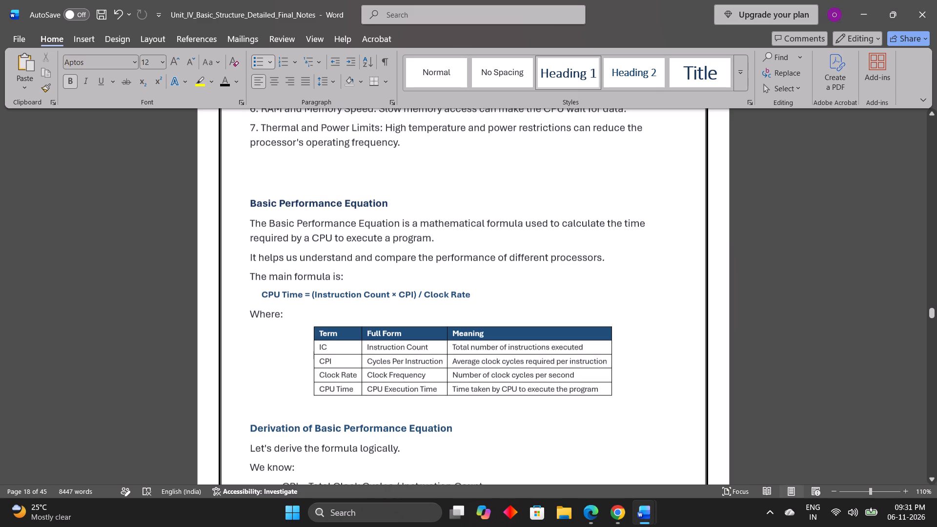
pyautogui.click(288, 208)
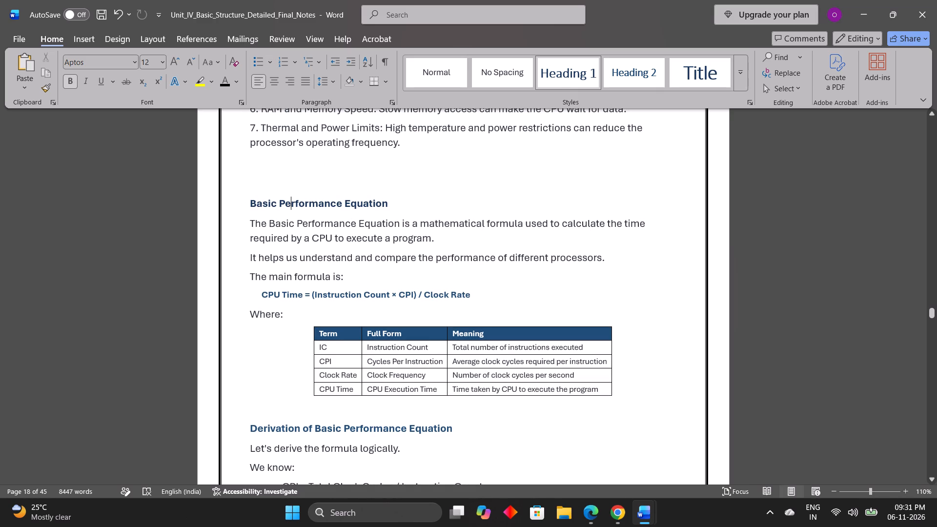
pyautogui.click(265, 66)
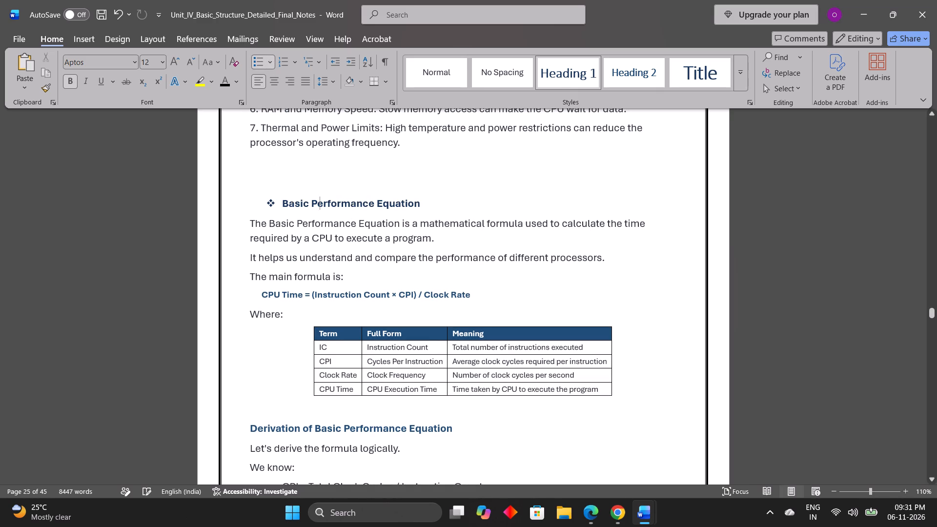
pyautogui.click(368, 359)
pyautogui.click(412, 294)
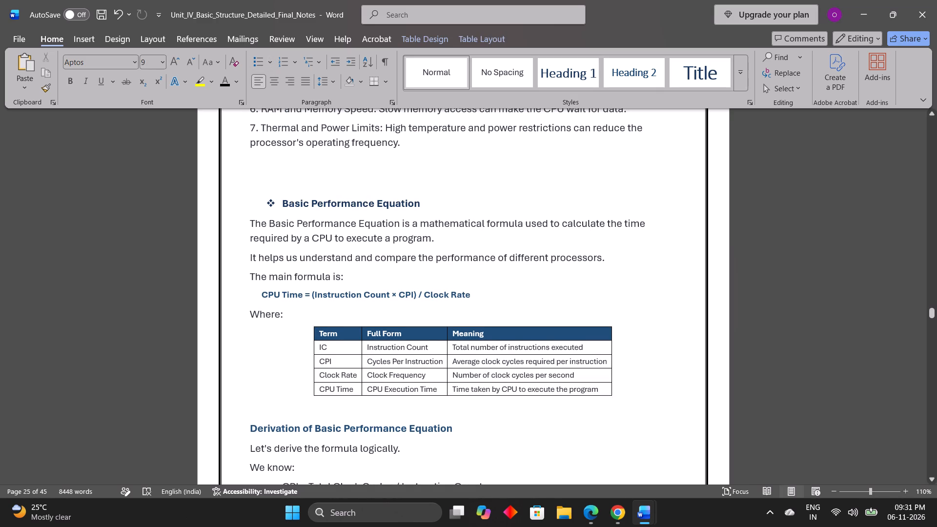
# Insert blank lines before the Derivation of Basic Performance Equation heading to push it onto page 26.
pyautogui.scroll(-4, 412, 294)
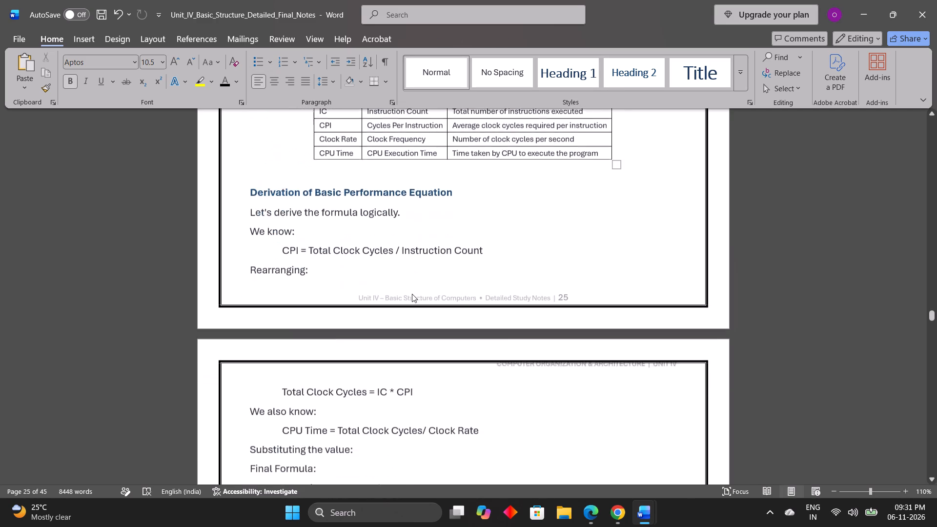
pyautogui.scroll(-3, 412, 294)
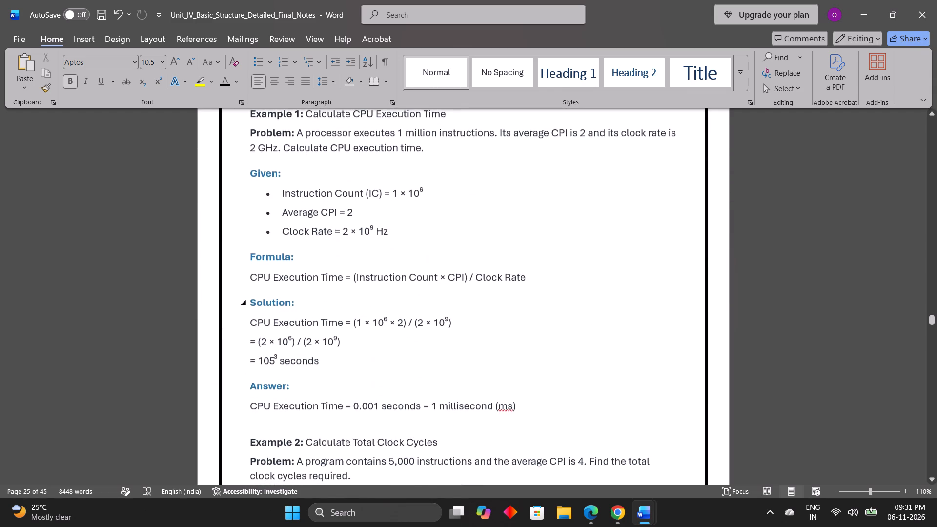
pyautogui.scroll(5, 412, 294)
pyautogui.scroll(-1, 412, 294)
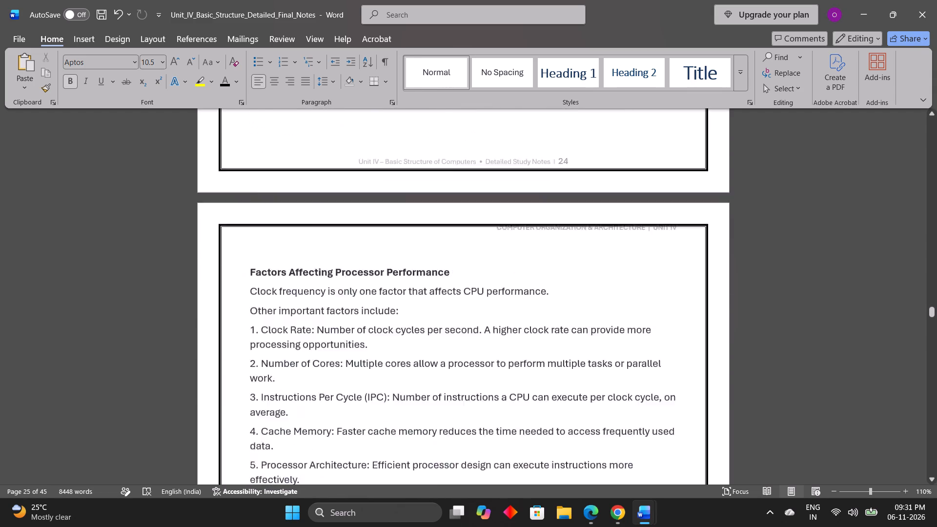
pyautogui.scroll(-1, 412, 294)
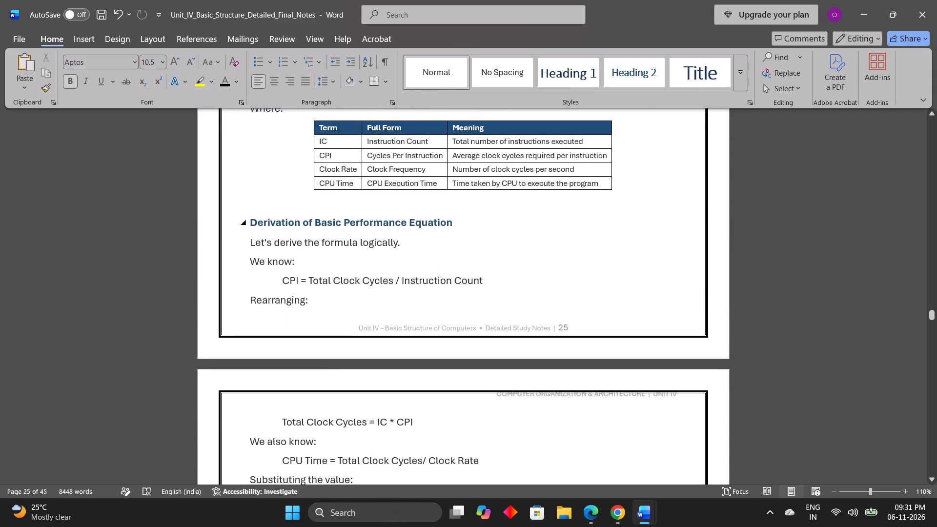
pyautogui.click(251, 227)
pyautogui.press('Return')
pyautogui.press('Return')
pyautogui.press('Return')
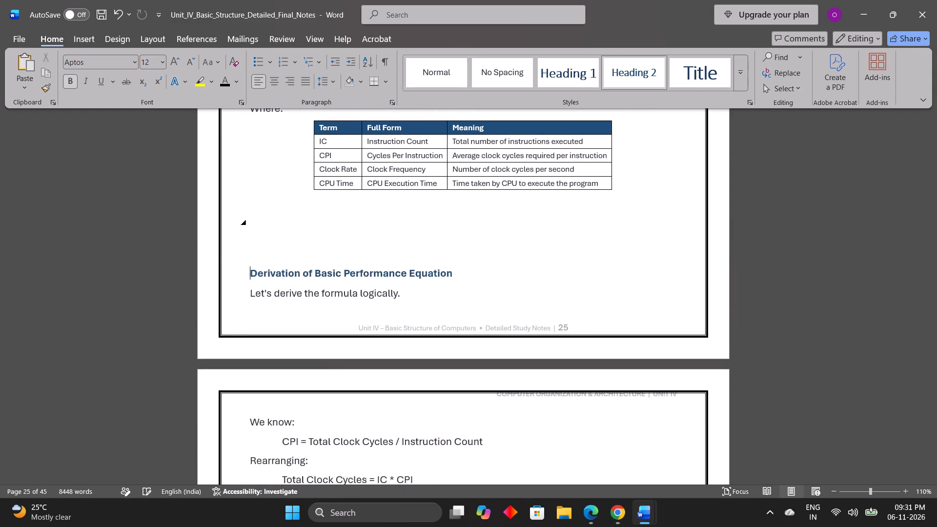
# Enlarge the Term, Full Form and Meaning table on page 25, making it slightly wider with noticeably taller rows.
pyautogui.scroll(1, 251, 227)
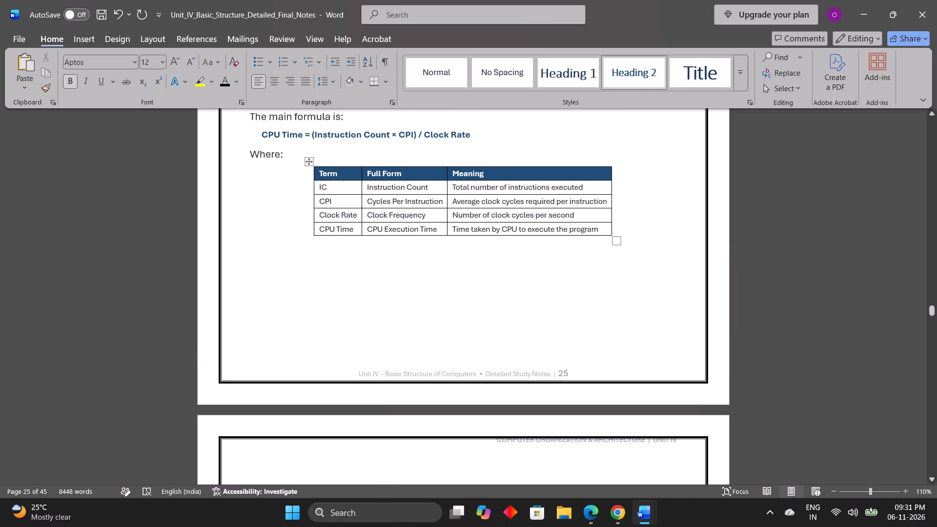
pyautogui.click(322, 164)
pyautogui.click(601, 236)
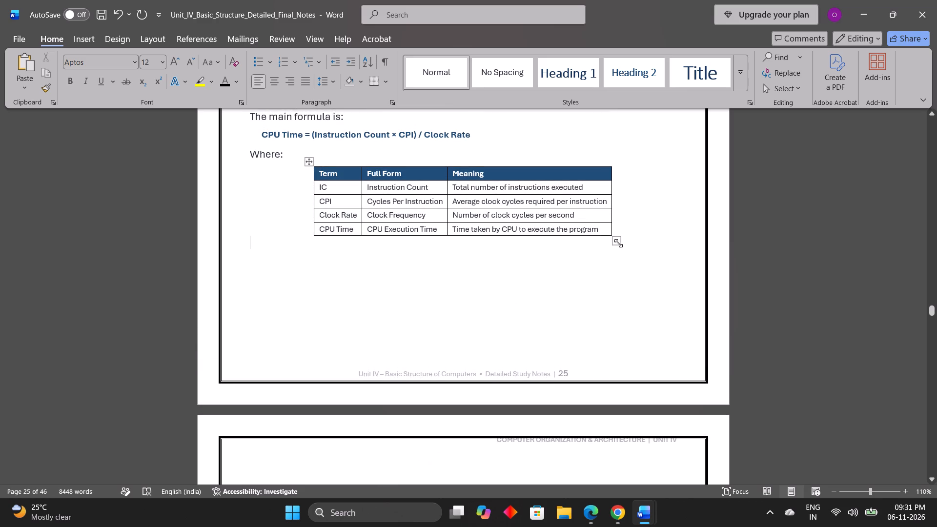
pyautogui.moveTo(616, 241); pyautogui.dragTo(636, 287)
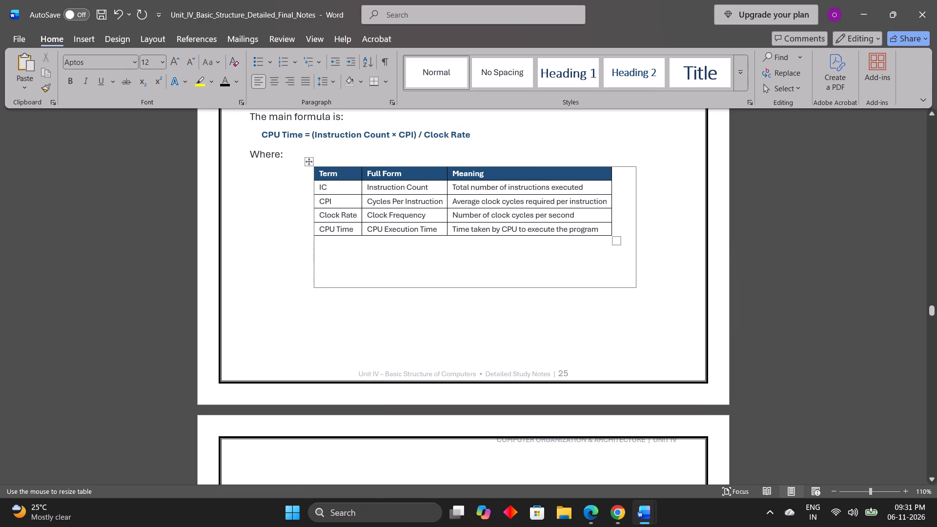
pyautogui.moveTo(636, 287); pyautogui.dragTo(632, 290)
pyautogui.click(493, 345)
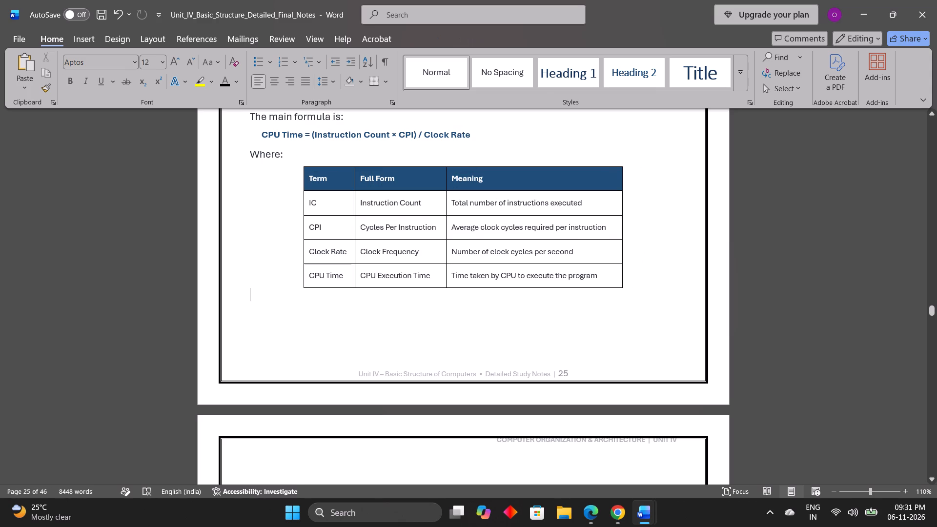
# Replace the blank lines before the Derivation of Basic Performance Equation heading with a page break, leaving no empty line above it.
pyautogui.scroll(-2, 493, 345)
pyautogui.click(354, 344)
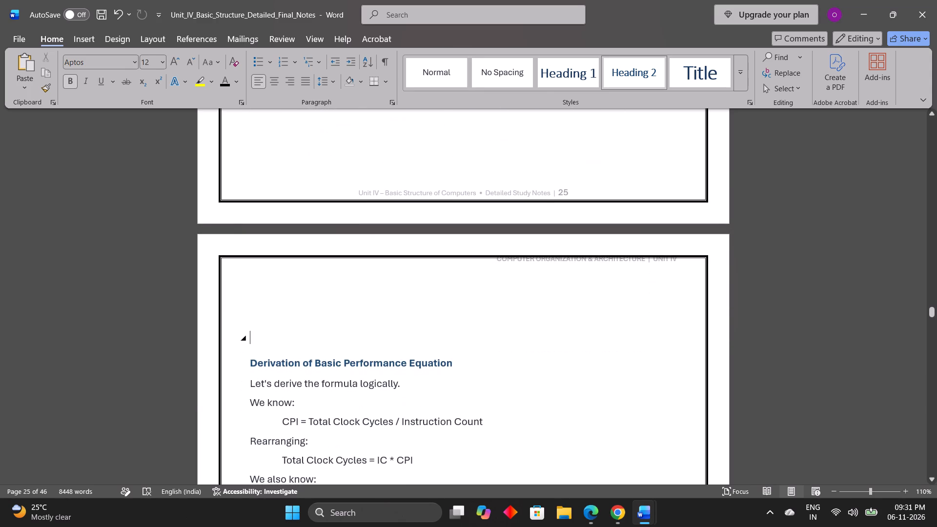
pyautogui.press('BackSpace')
pyautogui.press('BackSpace')
pyautogui.press('BackSpace')
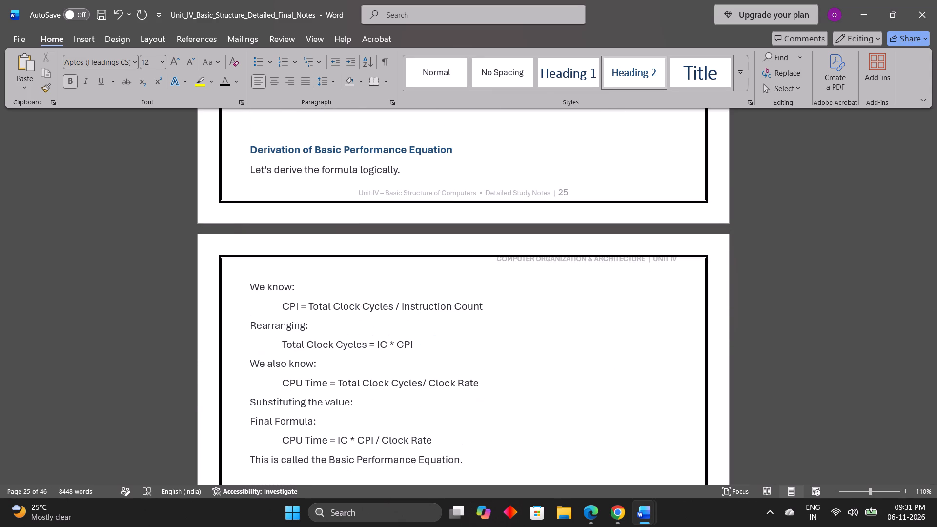
pyautogui.hotkey('ctrl', 'Return')
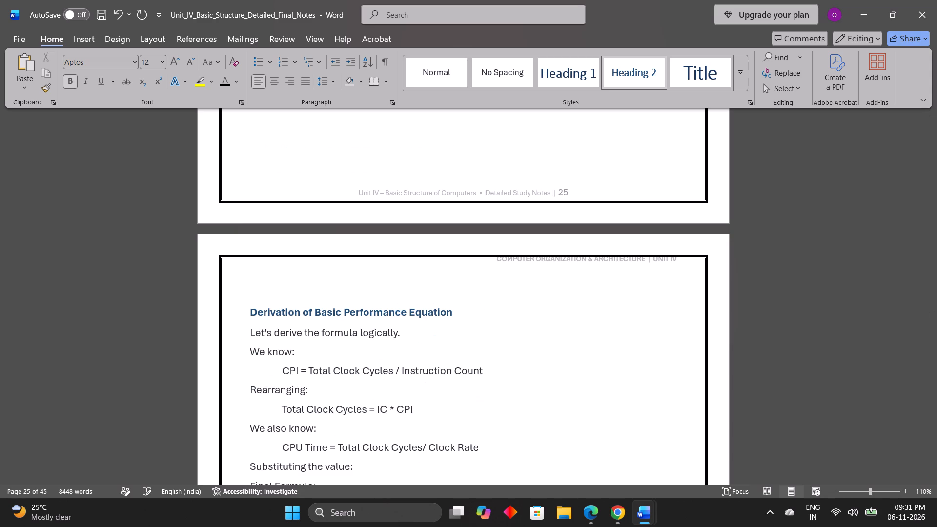
pyautogui.press('Delete')
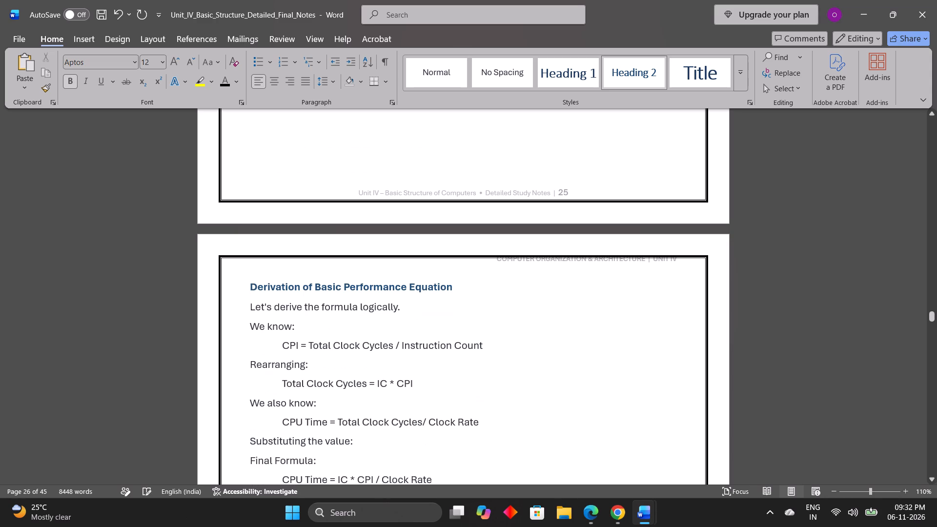
# Insert a page break before the Example 2: Calculate Total Clock Cycles line on page 26, leaving no empty line above it on the new page.
pyautogui.scroll(-3, 332, 354)
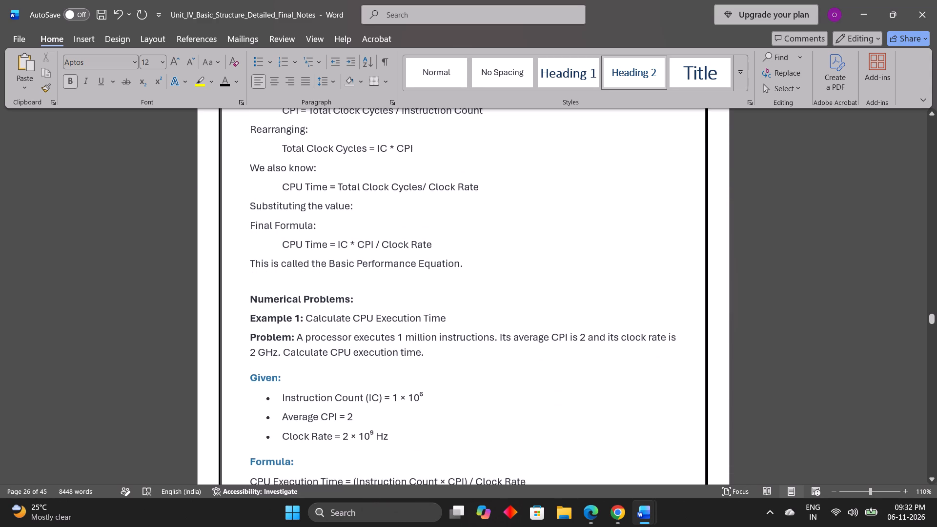
pyautogui.scroll(-2, 332, 354)
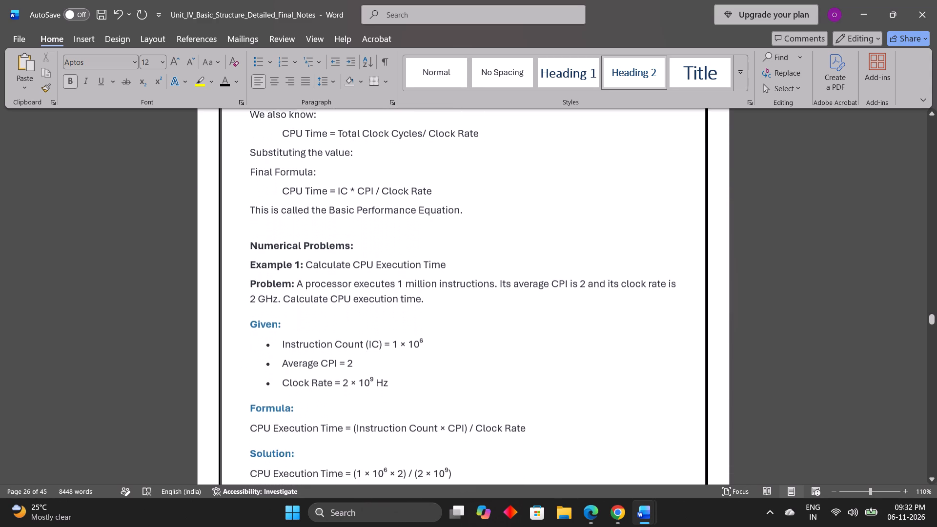
pyautogui.scroll(-3, 332, 354)
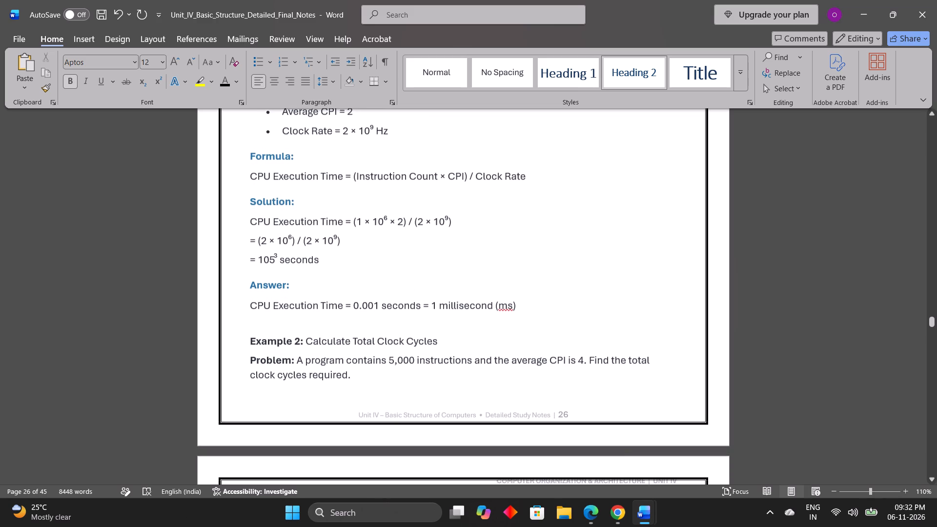
pyautogui.scroll(-2, 332, 354)
pyautogui.click(281, 303)
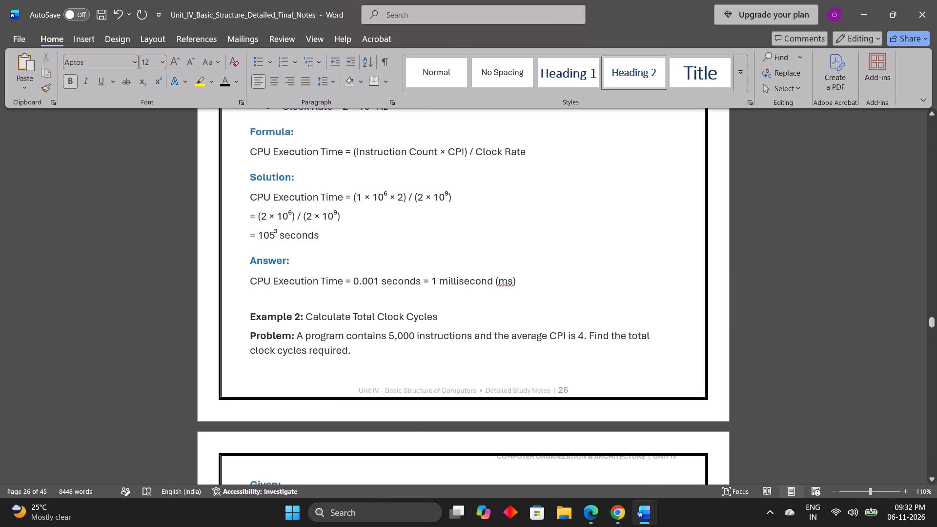
pyautogui.hotkey('ctrl', 'Return')
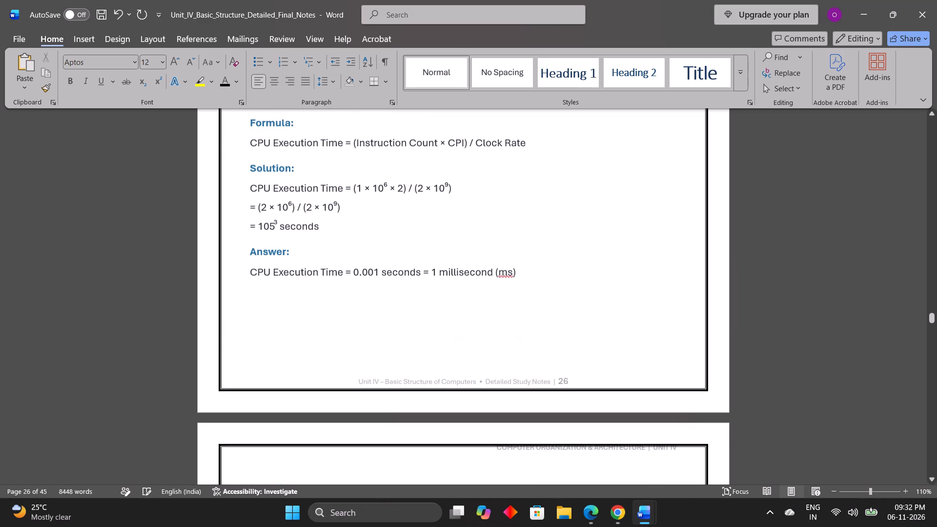
pyautogui.scroll(-1, 281, 303)
pyautogui.press('Delete')
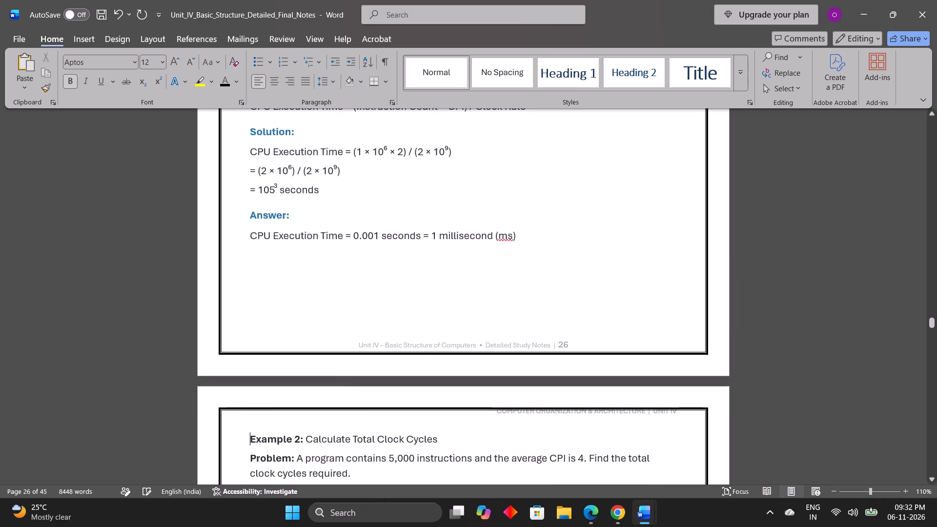
# Insert a blank line before the Performance Comparison Between Two Processors heading to push it from page 27 onto page 28.
pyautogui.scroll(-5, 281, 303)
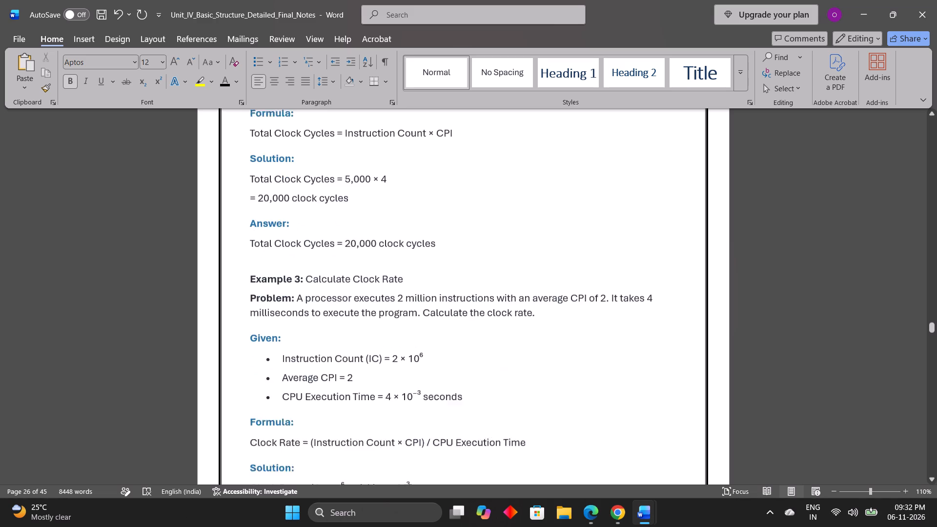
pyautogui.scroll(-1, 281, 303)
pyautogui.scroll(-1, 396, 341)
pyautogui.click(326, 330)
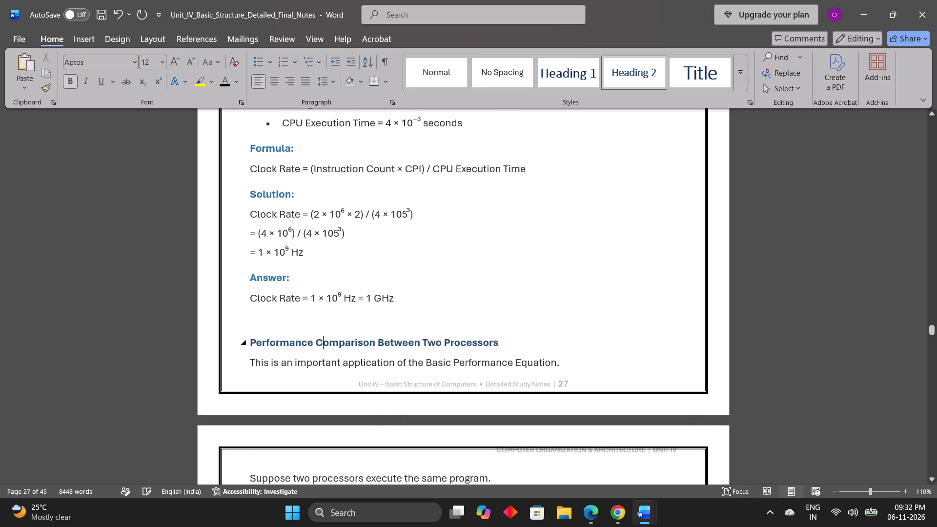
pyautogui.click(306, 324)
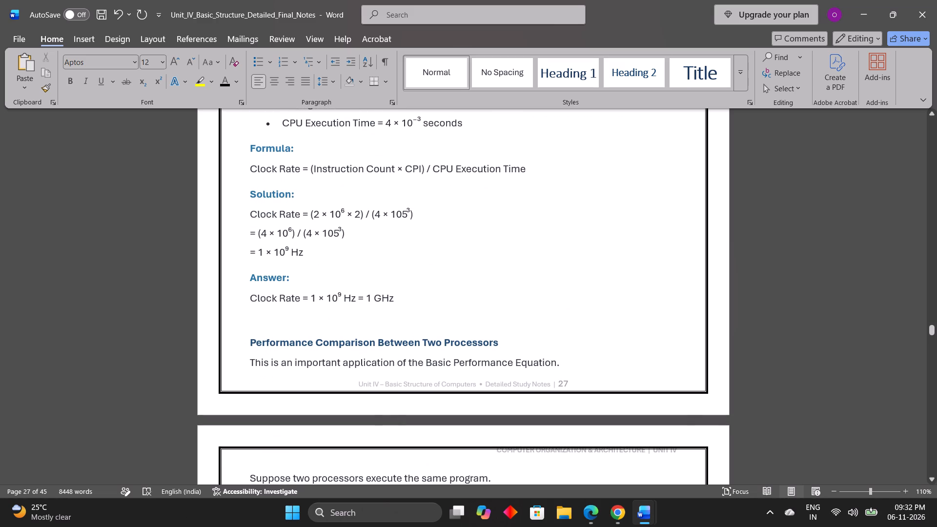
pyautogui.press('Return')
# Review the layout and page flow from Performance Comparison Between Two Processors through the Important CPU Performance Metrics section on page 29.
pyautogui.scroll(-1, 306, 324)
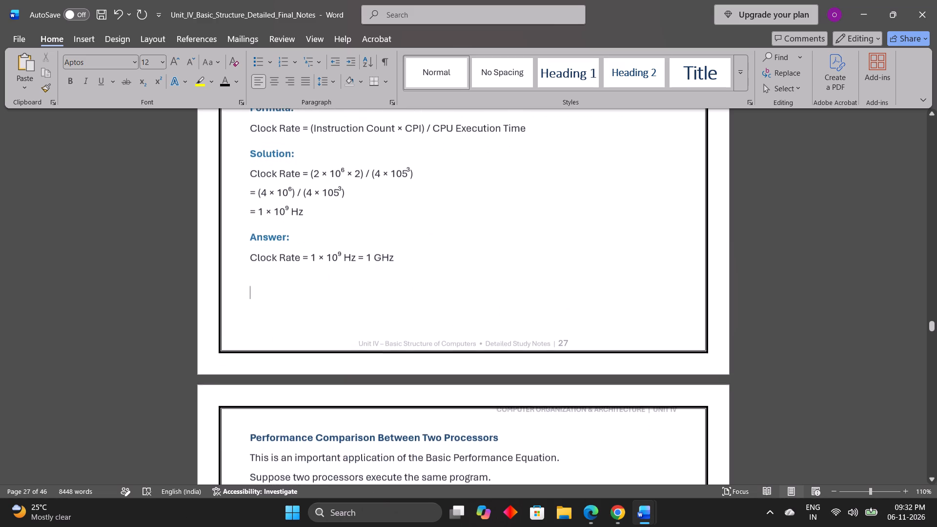
pyautogui.scroll(-2, 306, 324)
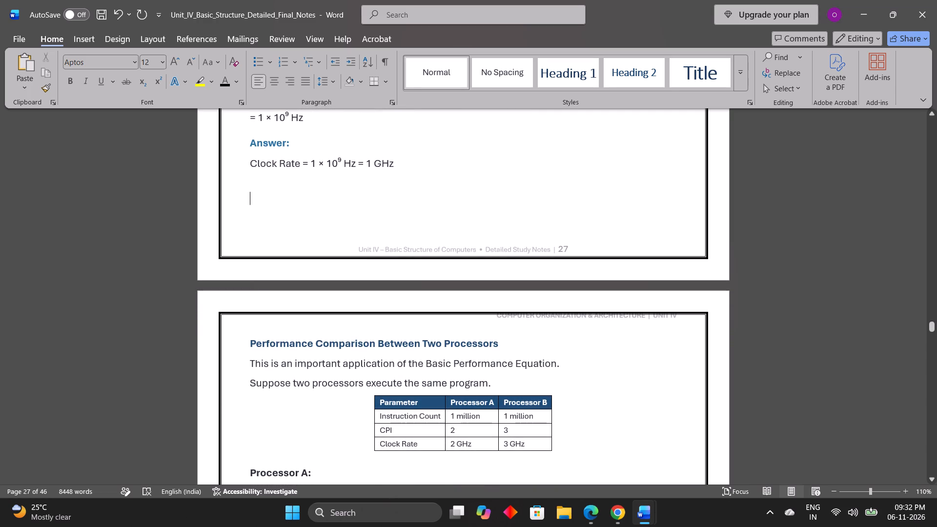
pyautogui.scroll(-1, 306, 324)
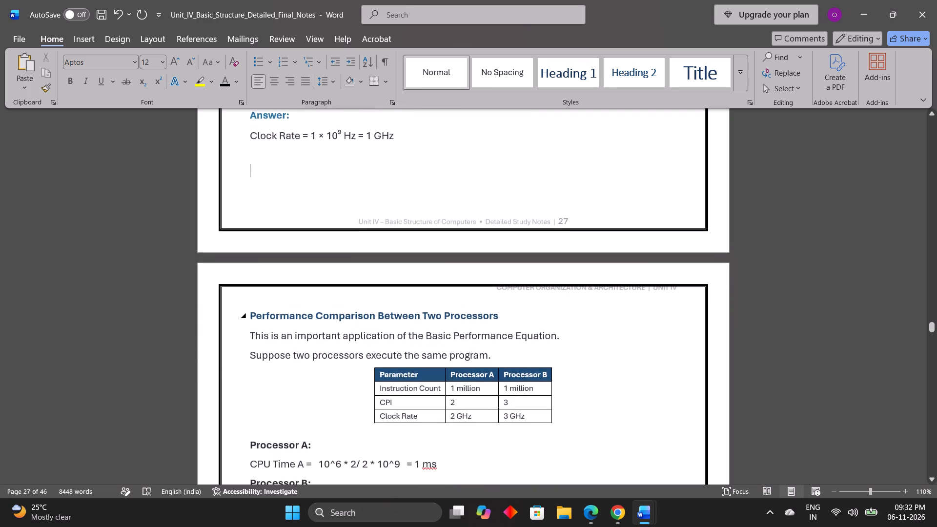
pyautogui.scroll(-4, 306, 324)
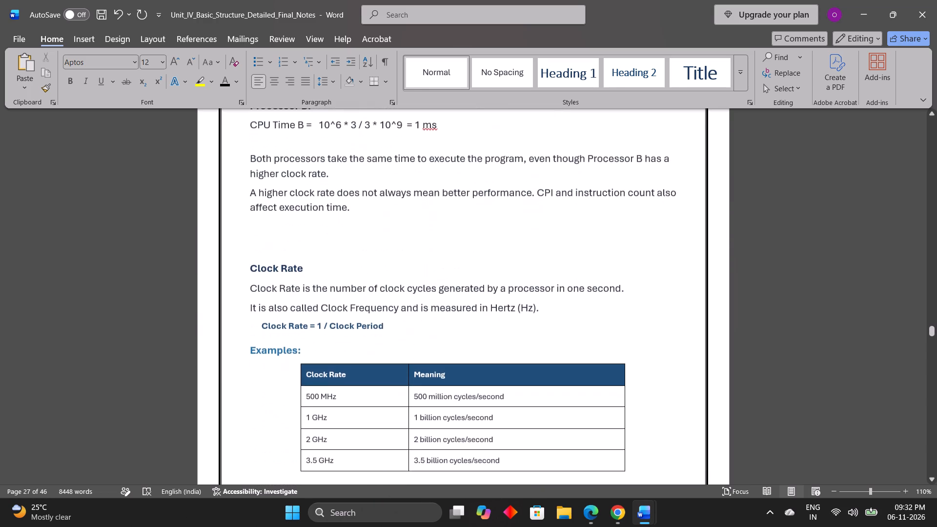
pyautogui.scroll(-3, 306, 324)
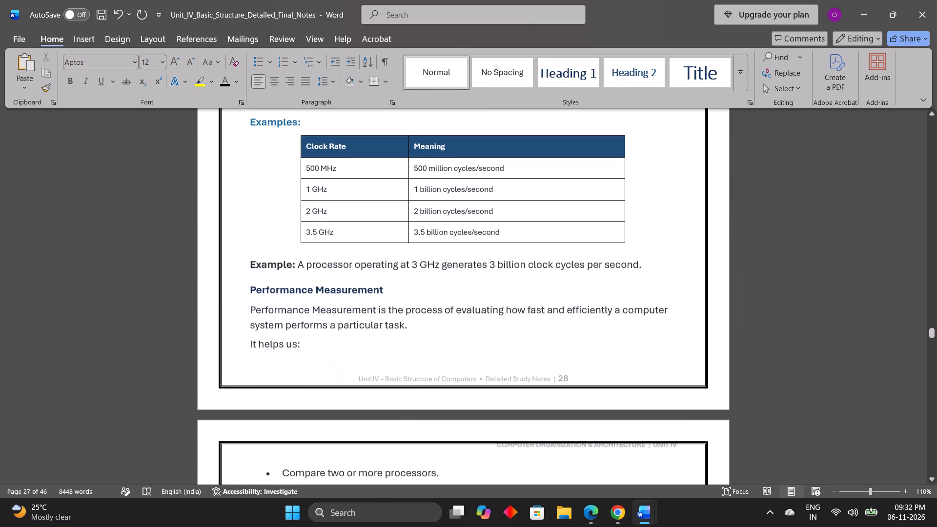
pyautogui.scroll(-2, 306, 324)
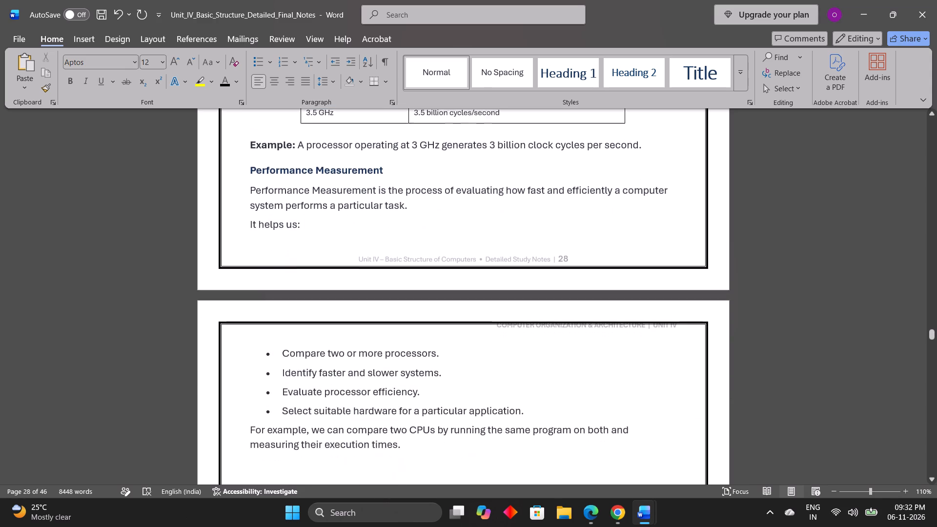
pyautogui.scroll(-3, 306, 324)
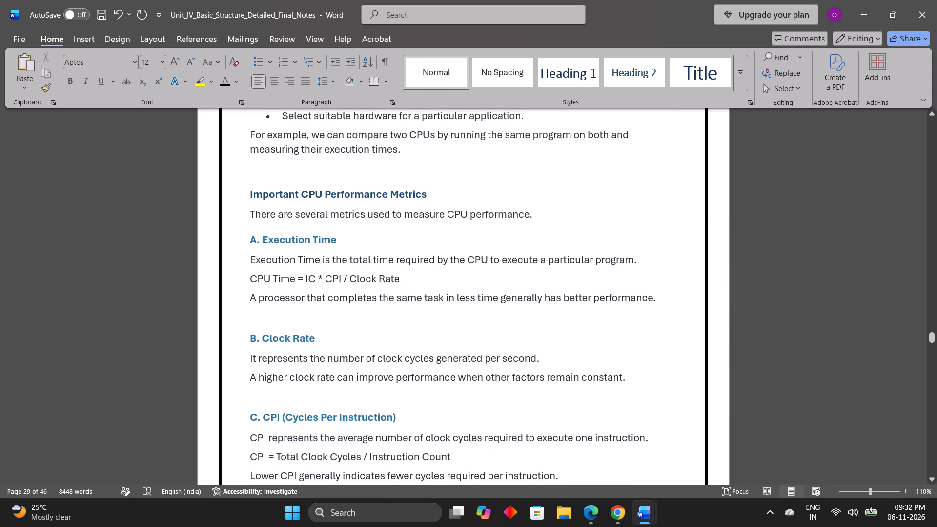
# Add the four-diamond bullet to the Clock Rate main heading on page 28.
pyautogui.scroll(3, 306, 324)
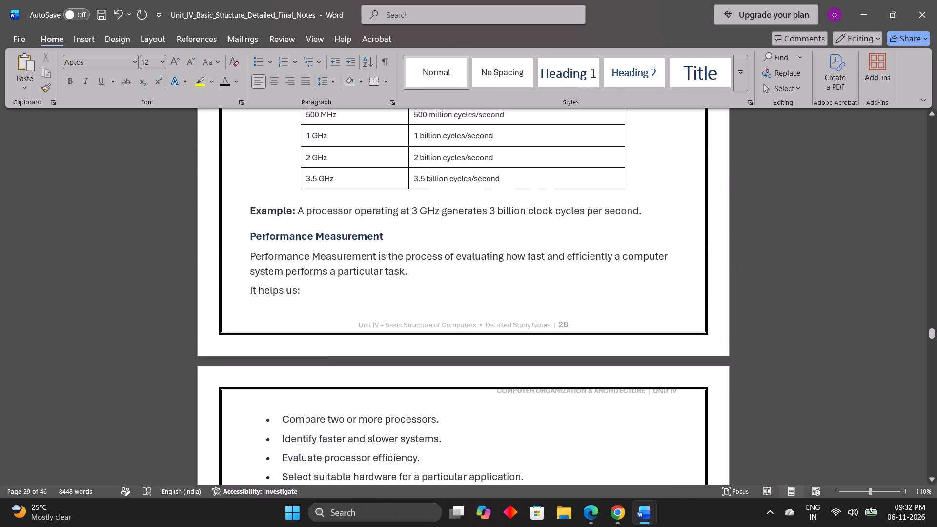
pyautogui.scroll(3, 306, 324)
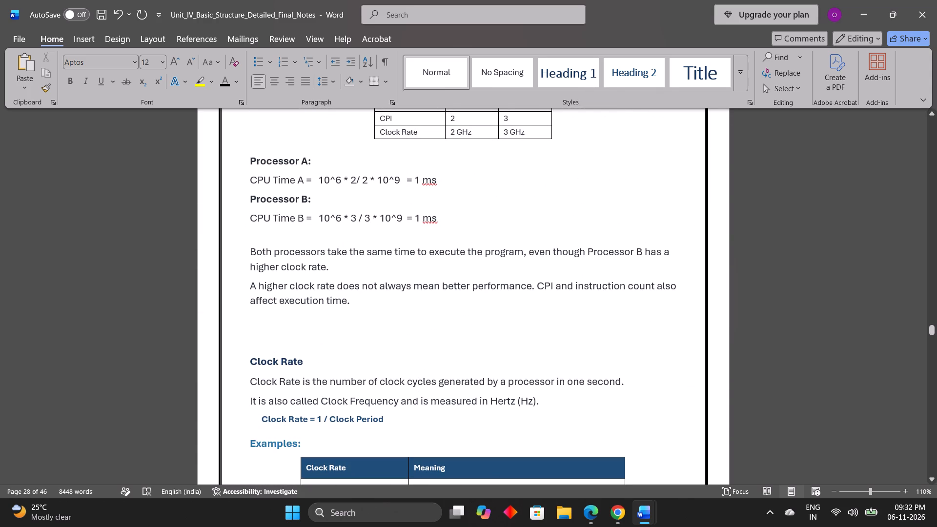
pyautogui.click(280, 366)
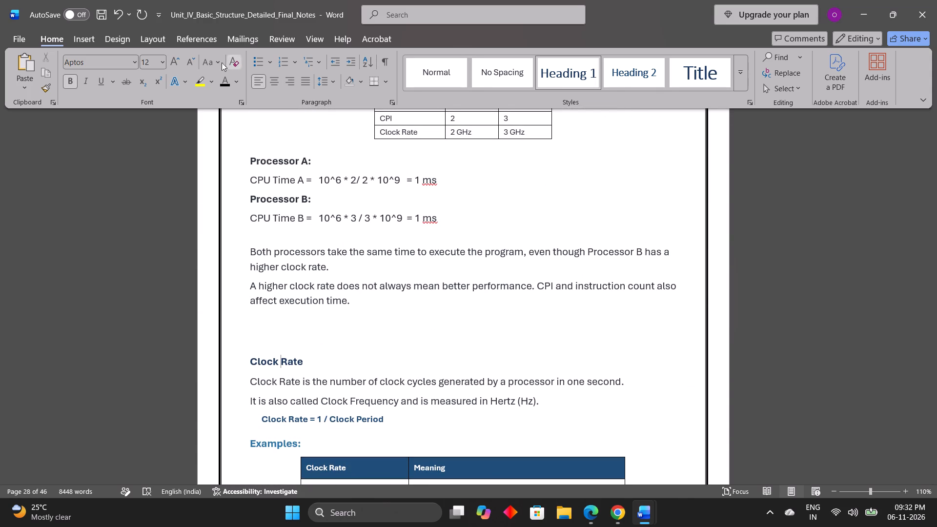
pyautogui.click(261, 56)
pyautogui.click(322, 293)
# Insert a page break before the Performance Measurement heading on page 28 so the section starts on page 29.
pyautogui.scroll(-3, 322, 293)
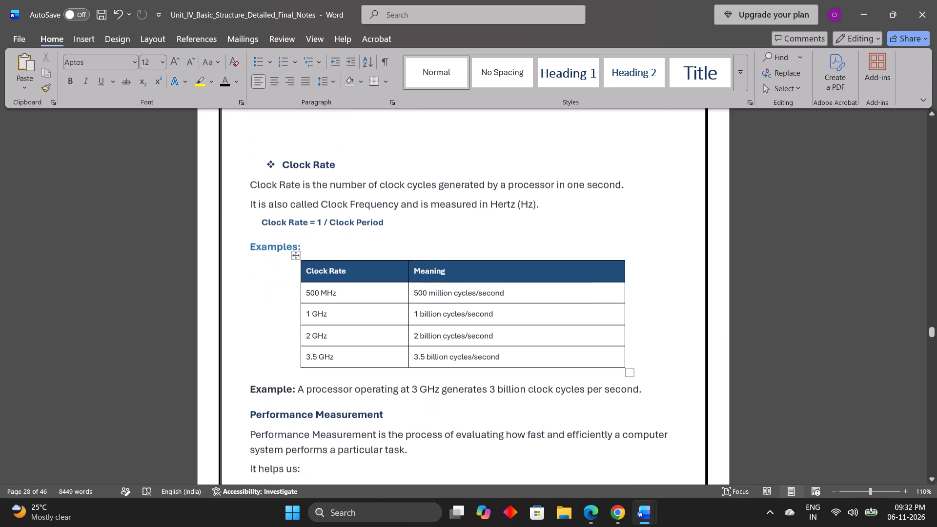
pyautogui.scroll(-2, 322, 293)
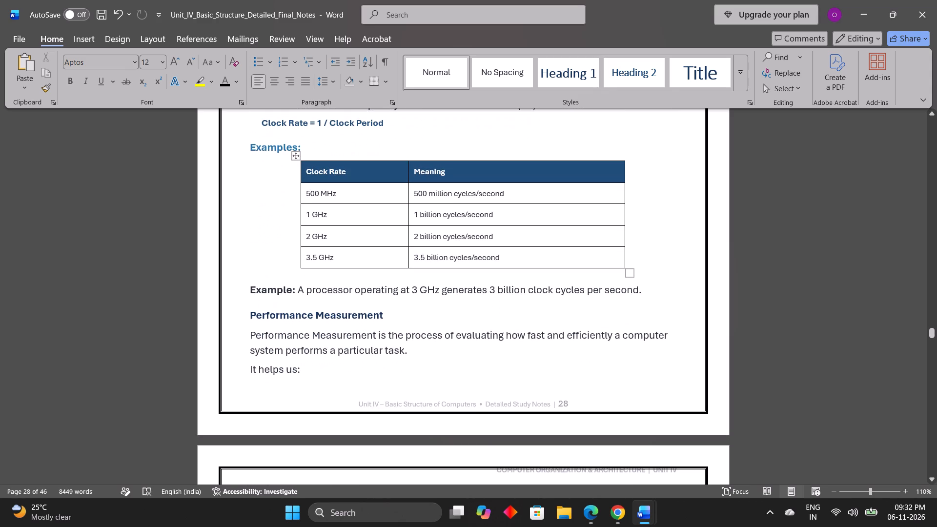
pyautogui.click(301, 310)
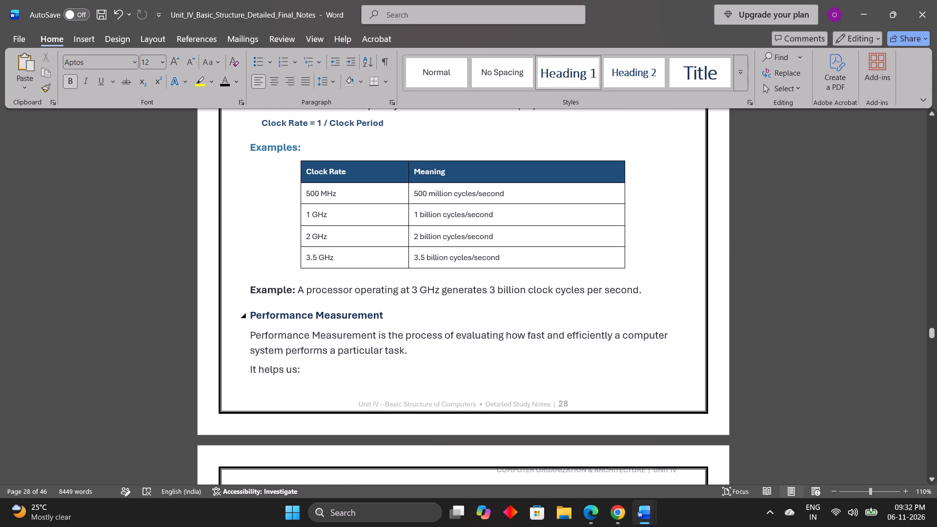
pyautogui.click(252, 311)
pyautogui.press('Return')
pyautogui.press('Return')
pyautogui.scroll(-1, 252, 311)
pyautogui.press('BackSpace')
pyautogui.hotkey('ctrl', 'Return')
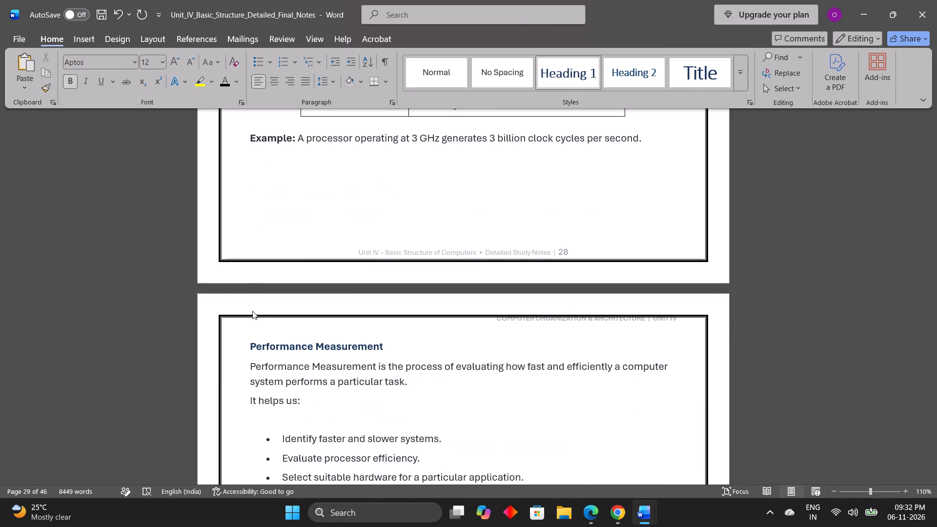
# Add the four-diamond bullet to the Performance Measurement main heading on page 29.
pyautogui.click(266, 349)
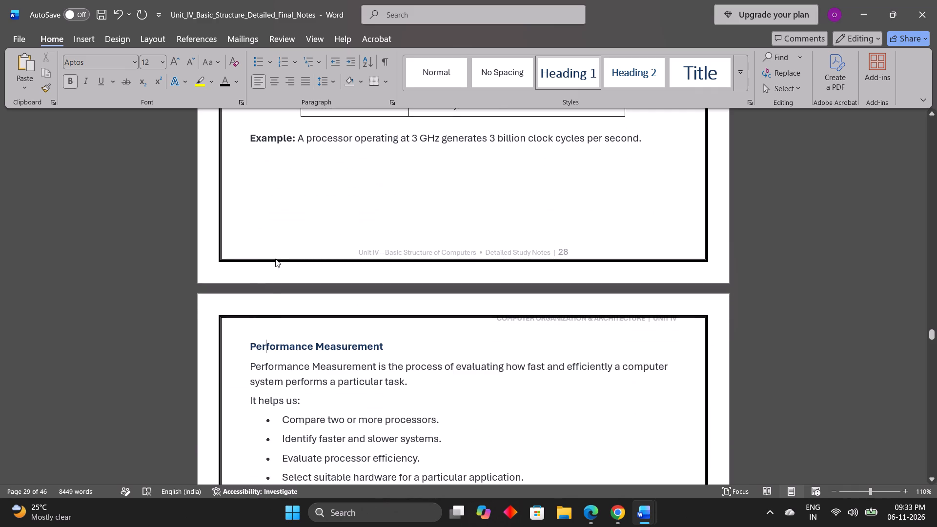
pyautogui.click(258, 58)
pyautogui.click(418, 433)
# Review the page flow from Performance Measurement on page 29 through the Percentage Improvement and CPU comparison factors sections on page 31.
pyautogui.scroll(-1, 418, 433)
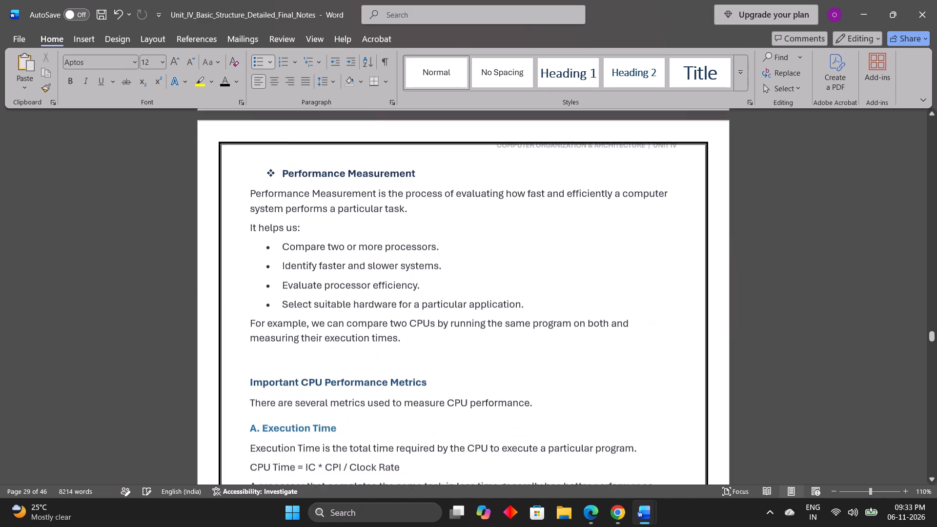
pyautogui.scroll(-2, 418, 433)
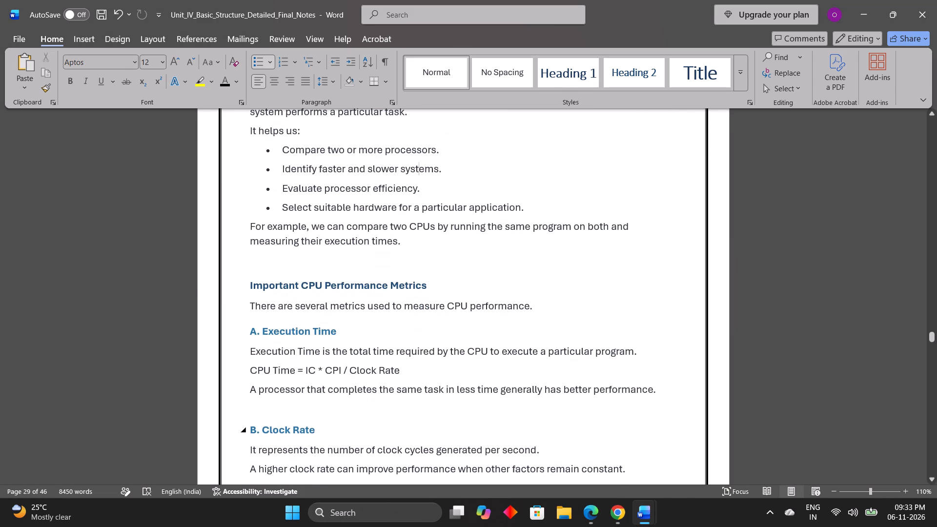
pyautogui.scroll(-1, 418, 433)
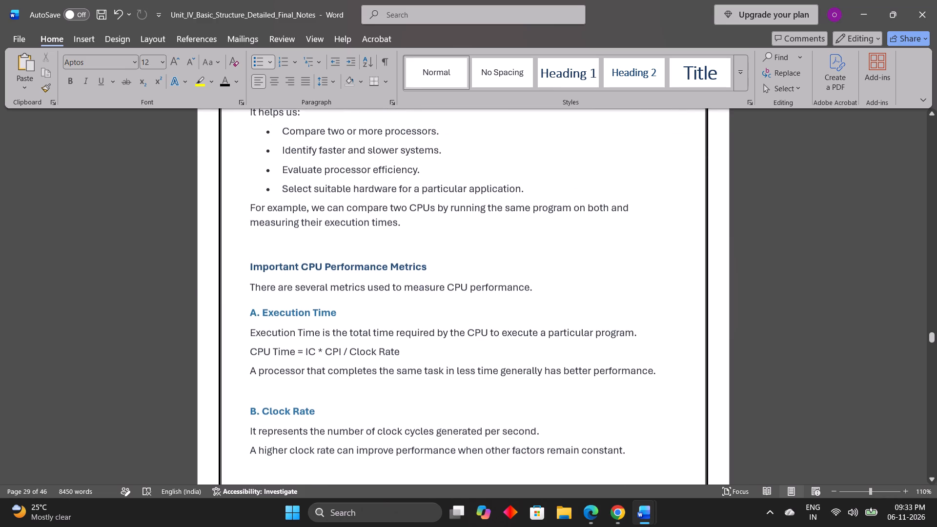
pyautogui.scroll(-2, 418, 433)
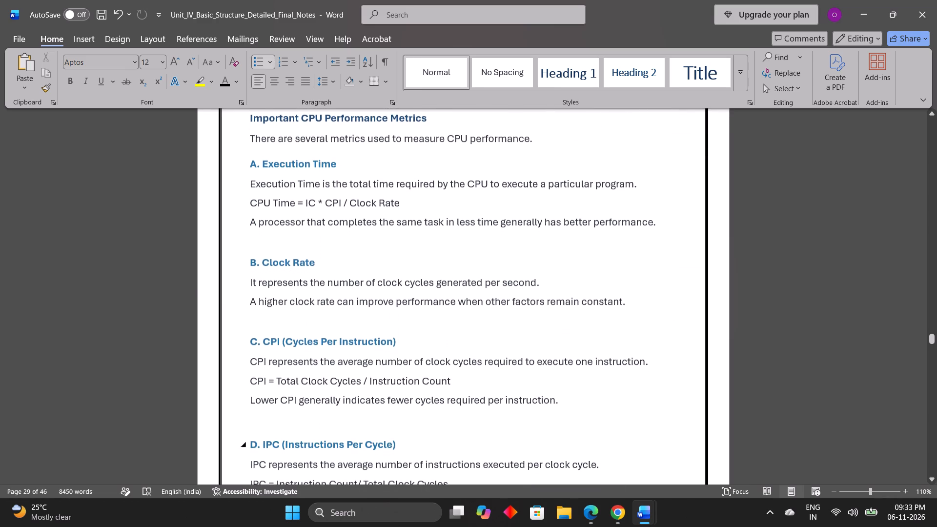
pyautogui.scroll(-4, 418, 433)
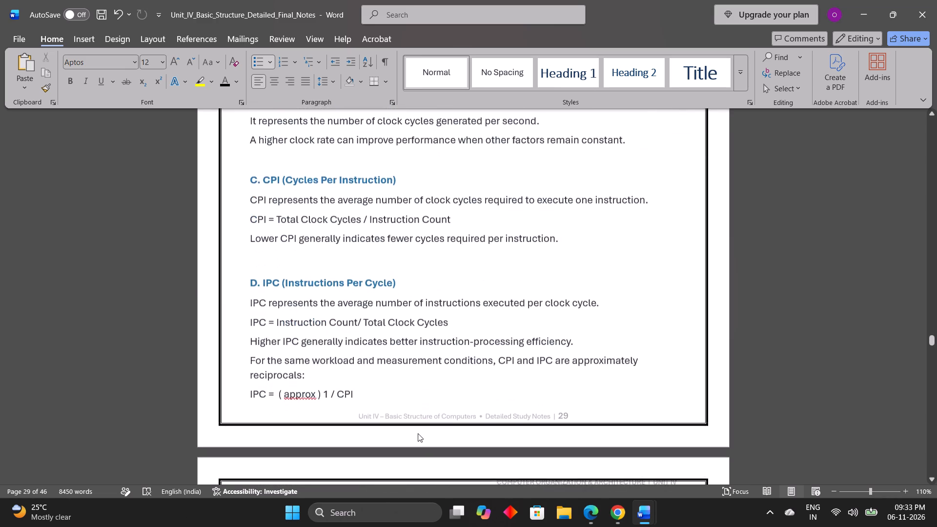
pyautogui.scroll(-4, 418, 433)
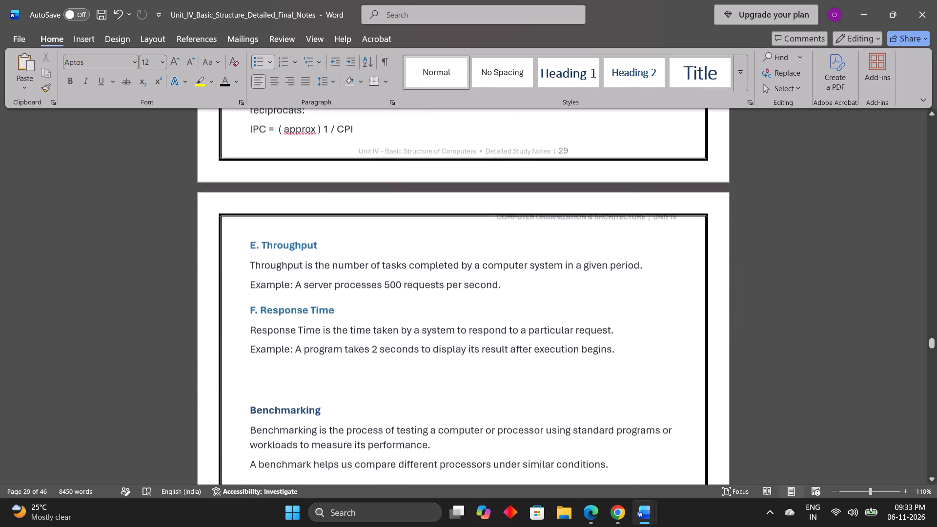
pyautogui.scroll(-6, 418, 433)
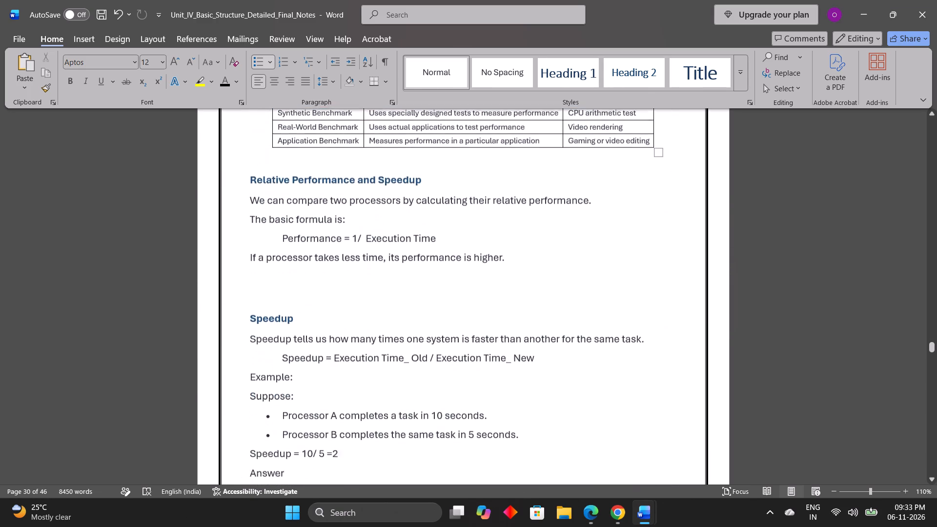
pyautogui.scroll(-3, 418, 433)
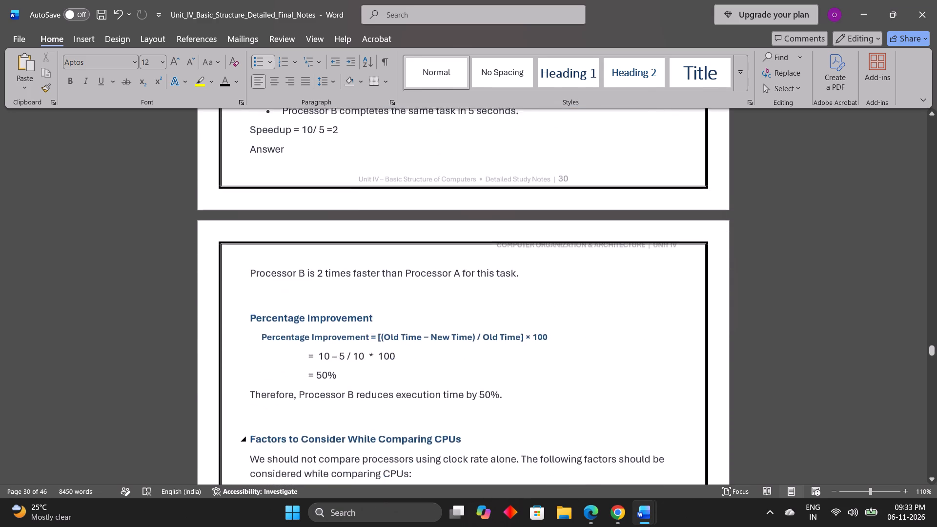
pyautogui.scroll(-1, 418, 433)
# Delete one blank line above the Speedup heading on page 30 to pull the example's answer text back onto that page.
pyautogui.scroll(4, 418, 433)
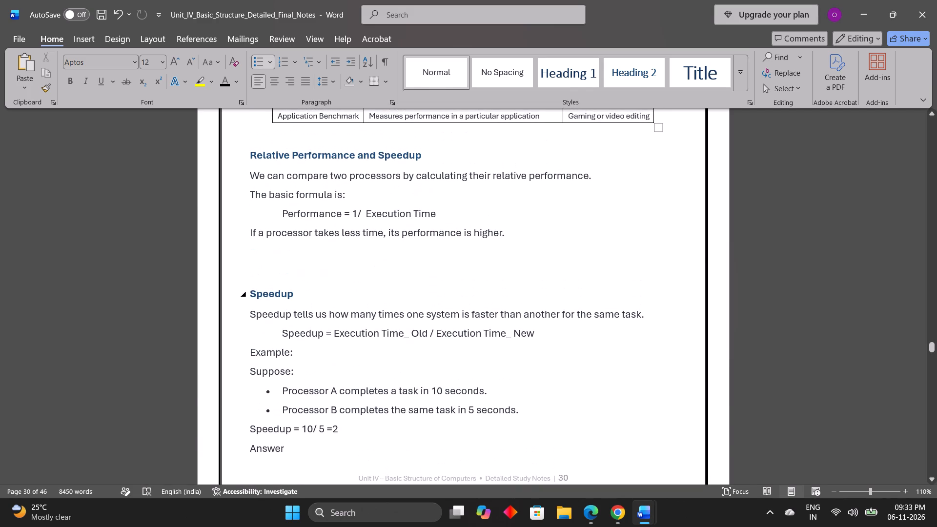
pyautogui.click(299, 261)
pyautogui.press('BackSpace')
# Place the cursor on the empty line above the Percentage Improvement heading at the start of page 31.
pyautogui.scroll(-1, 299, 261)
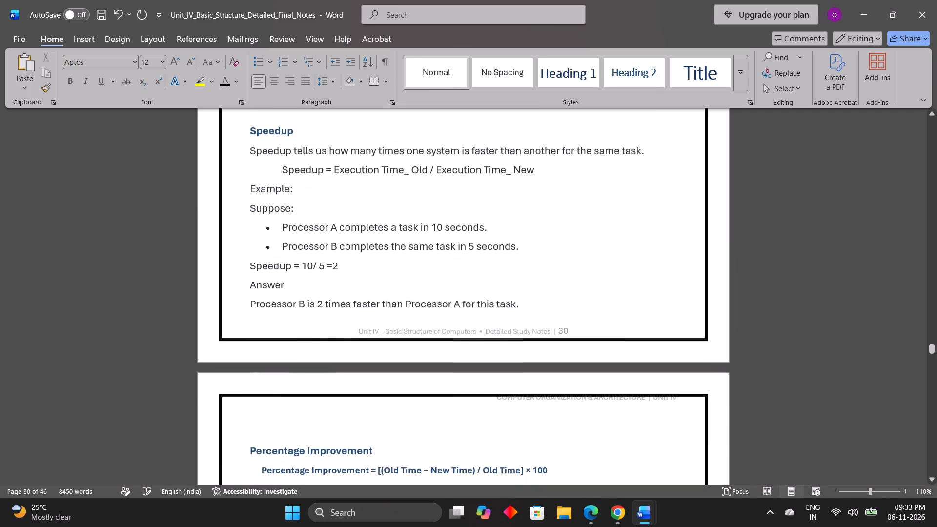
pyautogui.scroll(-1, 299, 261)
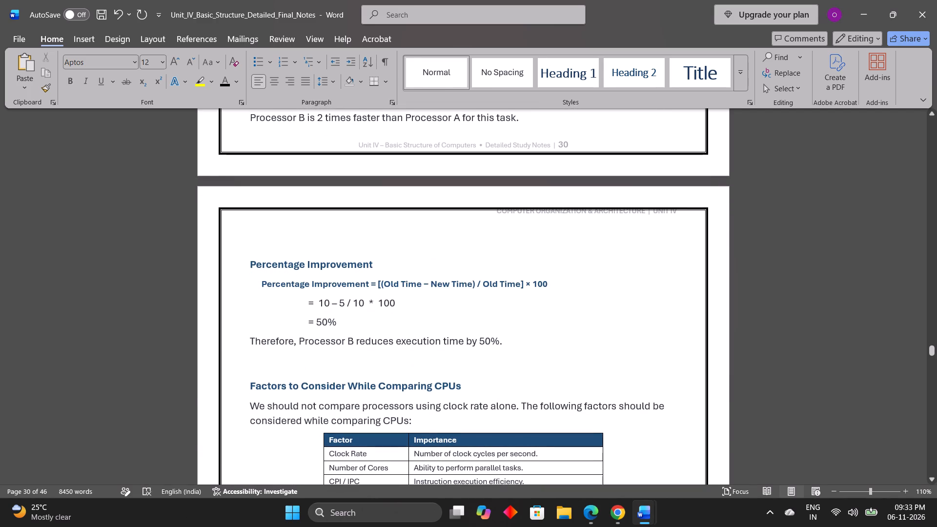
pyautogui.click(265, 240)
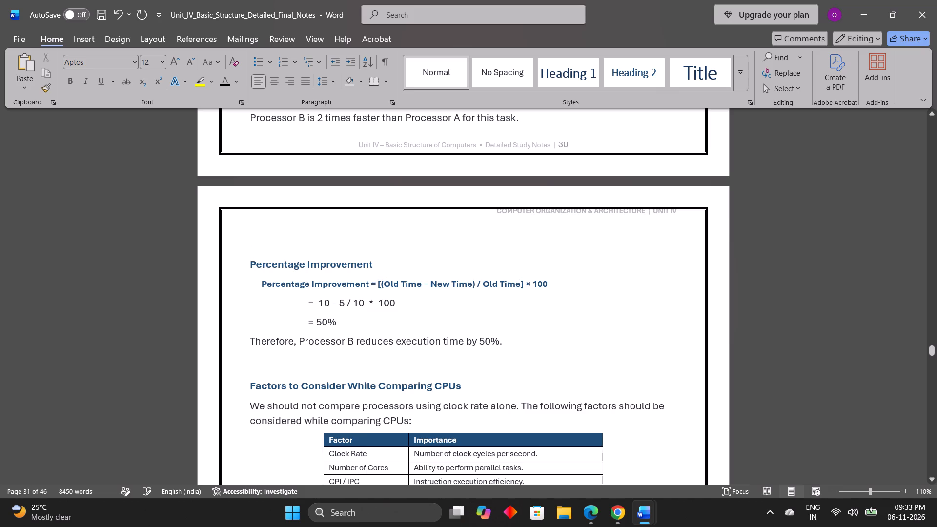
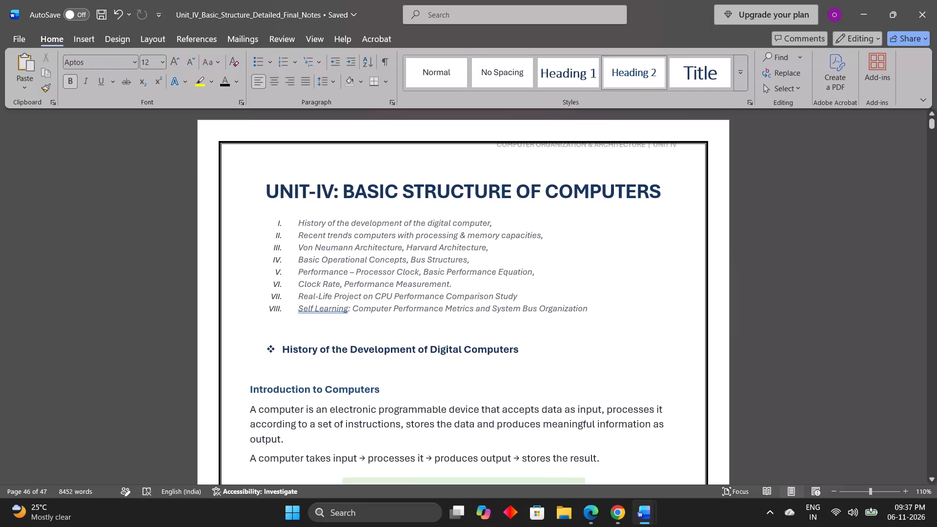
# Save the Unit IV notes document.
pyautogui.scroll(-20, 442, 313)
pyautogui.scroll(-20, 442, 313)
pyautogui.scroll(-20, 442, 313)
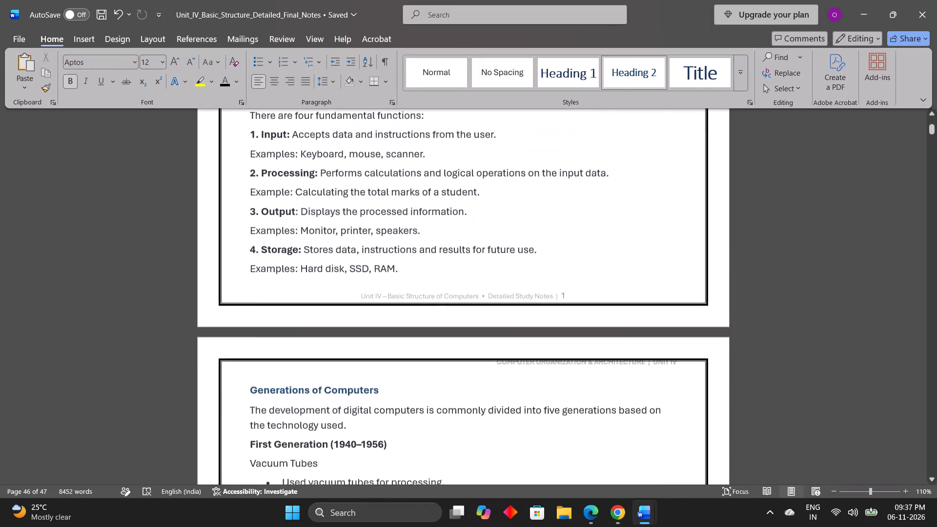
pyautogui.scroll(-20, 442, 313)
pyautogui.scroll(-20, 442, 313)
pyautogui.scroll(-20, 442, 313)
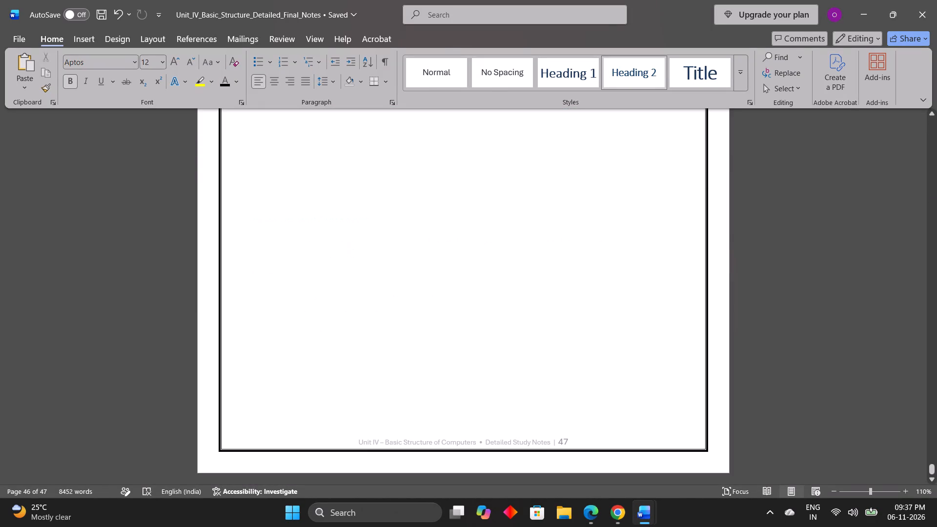
pyautogui.scroll(-3, 442, 313)
pyautogui.hotkey('ctrl', 's')
pyautogui.hotkey('ctrl', 's')
pyautogui.hotkey('ctrl', 's')
pyautogui.hotkey('ctrl', 's')
pyautogui.hotkey('ctrl', 's')
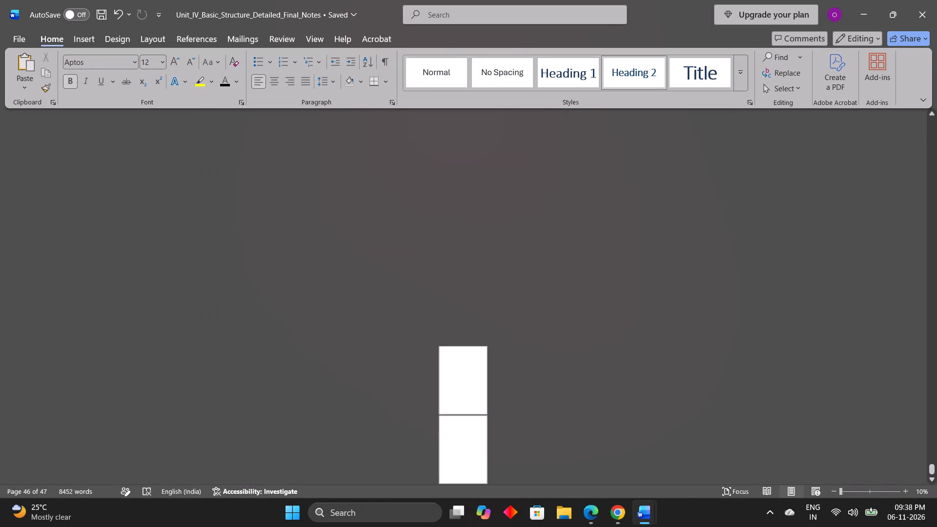
pyautogui.hotkey('ctrl', 's')
pyautogui.hotkey('ctrl', 's')
pyautogui.hotkey('ctrl', 's')
pyautogui.hotkey('ctrl', 's')
pyautogui.hotkey('ctrl', 's')
pyautogui.hotkey('ctrl', 's')
pyautogui.hotkey('ctrl', 's')
pyautogui.hotkey('ctrl', 's')
pyautogui.hotkey('ctrl', 's')
pyautogui.hotkey('ctrl', 's')
pyautogui.hotkey('ctrl', 's')
pyautogui.hotkey('ctrl', 's')
pyautogui.hotkey('ctrl', 's')
pyautogui.hotkey('ctrl', 's')
pyautogui.hotkey('ctrl', 's')
pyautogui.hotkey('ctrl', 's')
pyautogui.hotkey('ctrl', 's')
pyautogui.hotkey('ctrl', 's')
pyautogui.hotkey('ctrl', 's')
pyautogui.hotkey('ctrl', 's')
# Review the text and page flow from Introduction to Computers on page 1 through the five computer generations to the start of Recent Trends on page 3.
pyautogui.keyDown('ctrl'); pyautogui.scroll(5, 442, 313); pyautogui.keyUp('ctrl')
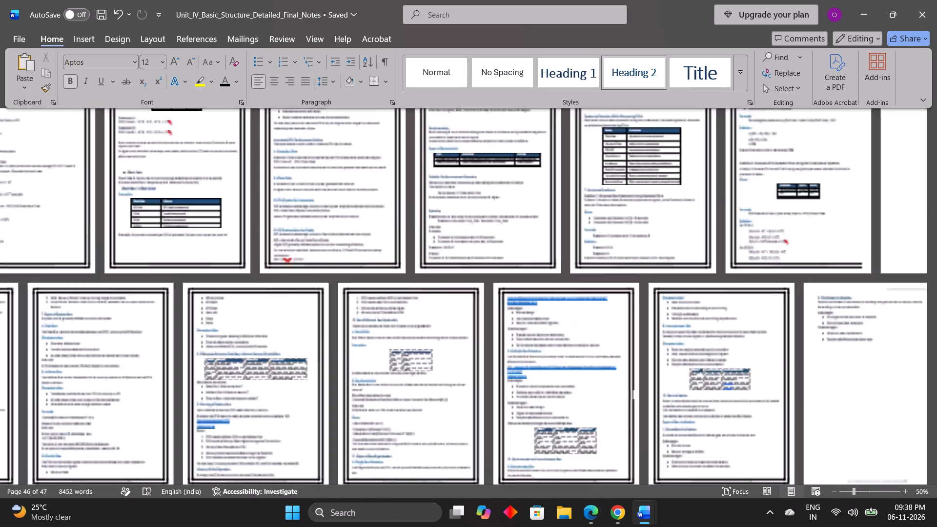
pyautogui.keyDown('ctrl'); pyautogui.scroll(6, 442, 313); pyautogui.keyUp('ctrl')
pyautogui.scroll(20, 442, 313)
pyautogui.scroll(10, 442, 313)
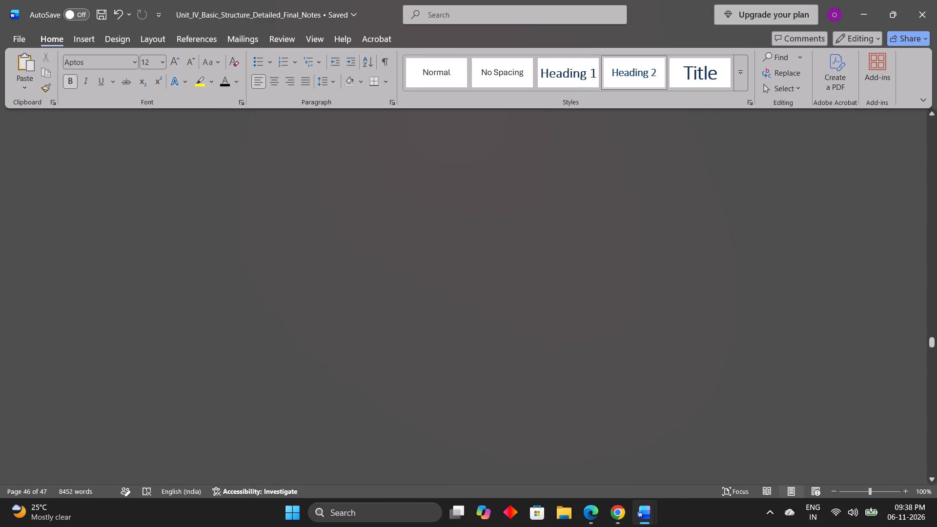
pyautogui.scroll(20, 442, 313)
pyautogui.scroll(20, 442, 313)
pyautogui.scroll(14, 442, 313)
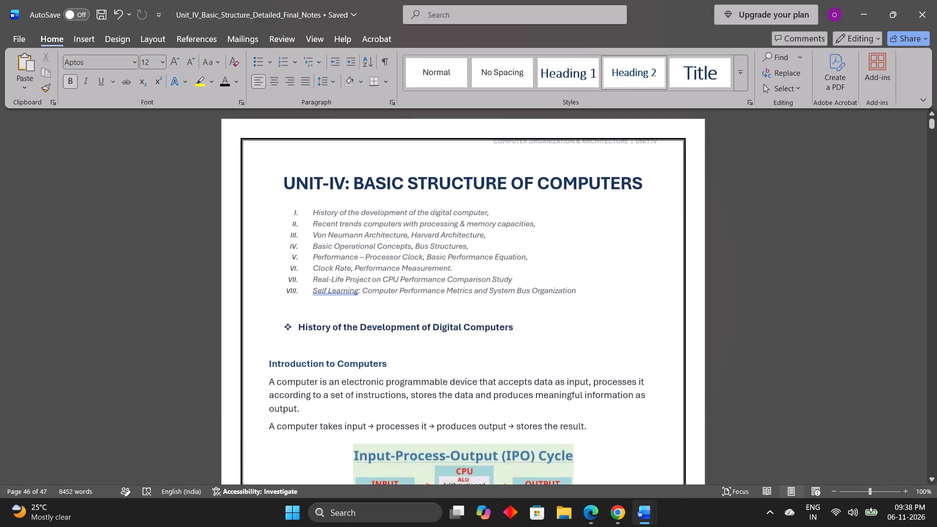
pyautogui.keyDown('ctrl'); pyautogui.scroll(2, 442, 313); pyautogui.keyUp('ctrl')
pyautogui.press('Down')
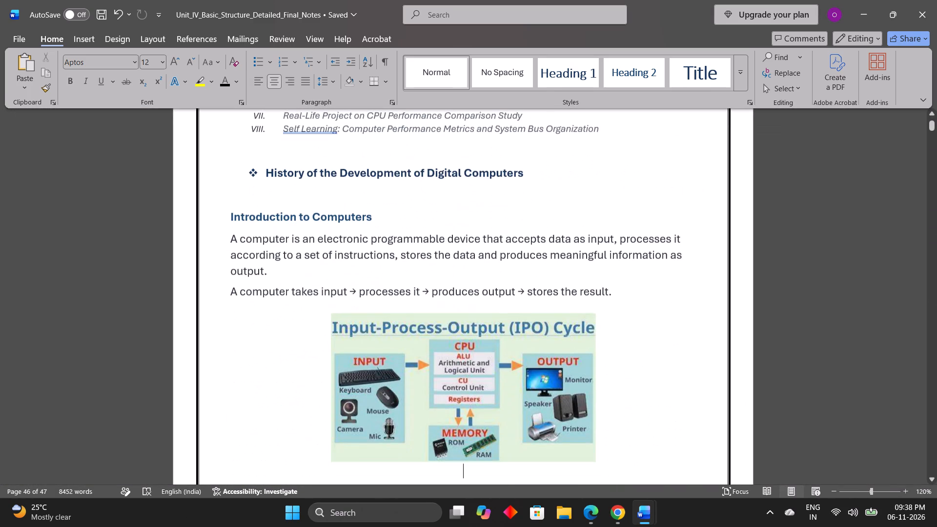
pyautogui.press('Down')
pyautogui.press('Down')
pyautogui.press('Down')
pyautogui.press('Down')
pyautogui.press('Down')
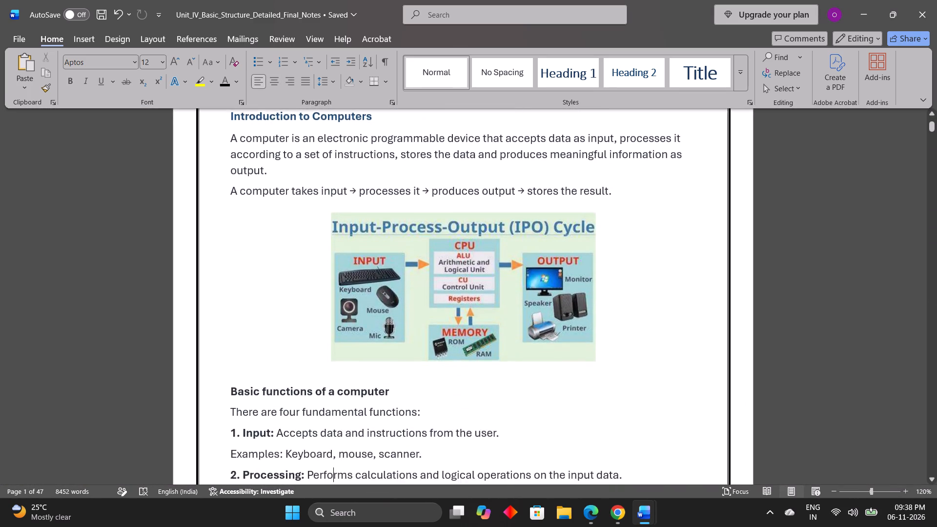
pyautogui.press('Down')
pyautogui.press('Down')
pyautogui.press('Down')
pyautogui.press('Down')
pyautogui.press('Down')
pyautogui.press('Down')
pyautogui.press('Down')
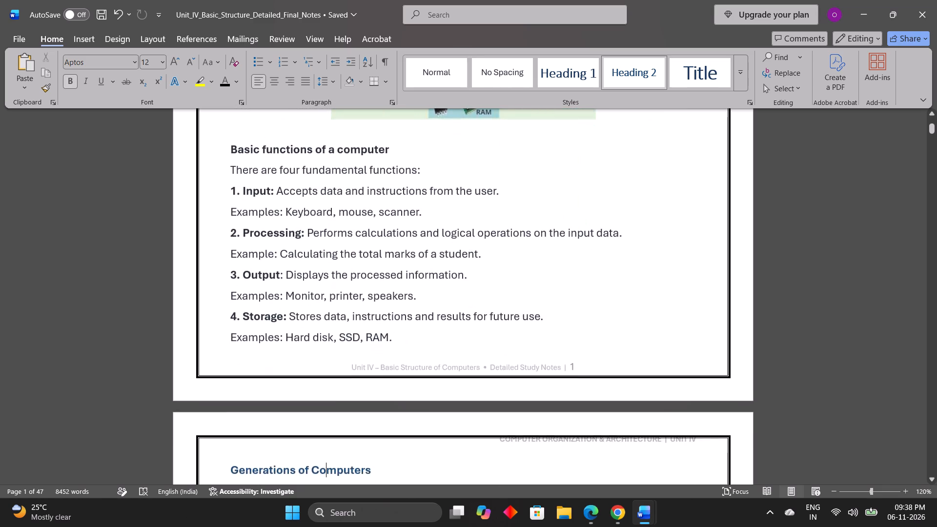
pyautogui.press('Down')
pyautogui.press('Down')
pyautogui.press('Down')
pyautogui.press('Down')
pyautogui.press('Down')
pyautogui.press('Down')
pyautogui.press('Down')
pyautogui.press('Down')
pyautogui.press('Down')
pyautogui.press('Down')
pyautogui.press('Down')
pyautogui.press('Down')
pyautogui.press('Down')
pyautogui.press('Down')
pyautogui.press('Down')
pyautogui.press('Down')
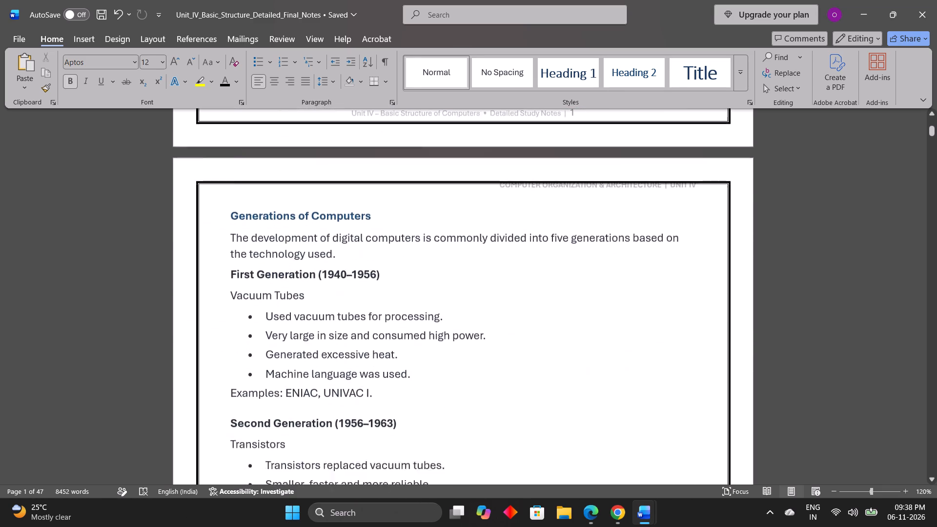
pyautogui.press('Down')
pyautogui.press('Down')
pyautogui.press('Down')
pyautogui.press('Down')
pyautogui.press('Up')
pyautogui.press('Up')
pyautogui.press('Up')
pyautogui.press('Up')
pyautogui.press('Up')
pyautogui.press('Up')
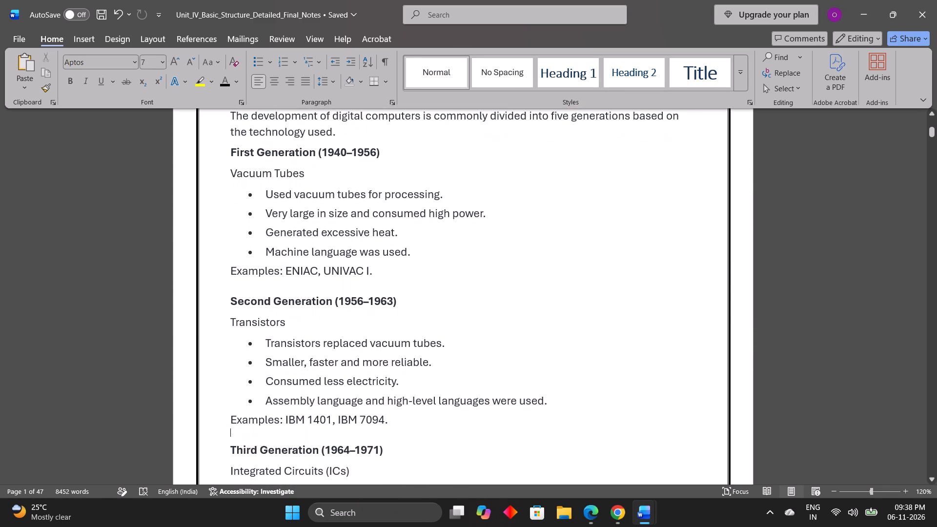
pyautogui.press('Down')
pyautogui.press('Down')
pyautogui.press('Down')
pyautogui.press('Down')
pyautogui.press('Down')
pyautogui.press('Down')
pyautogui.press('Down')
pyautogui.press('Down')
pyautogui.press('Down')
pyautogui.press('Down')
pyautogui.press('Down')
pyautogui.press('Down')
pyautogui.press('Down')
pyautogui.press('Down')
pyautogui.press('Down')
pyautogui.press('Down')
pyautogui.press('Down')
pyautogui.press('Down')
pyautogui.press('Down')
pyautogui.press('Down')
pyautogui.press('Down')
pyautogui.press('Down')
pyautogui.press('Down')
pyautogui.press('Down')
pyautogui.press('Down')
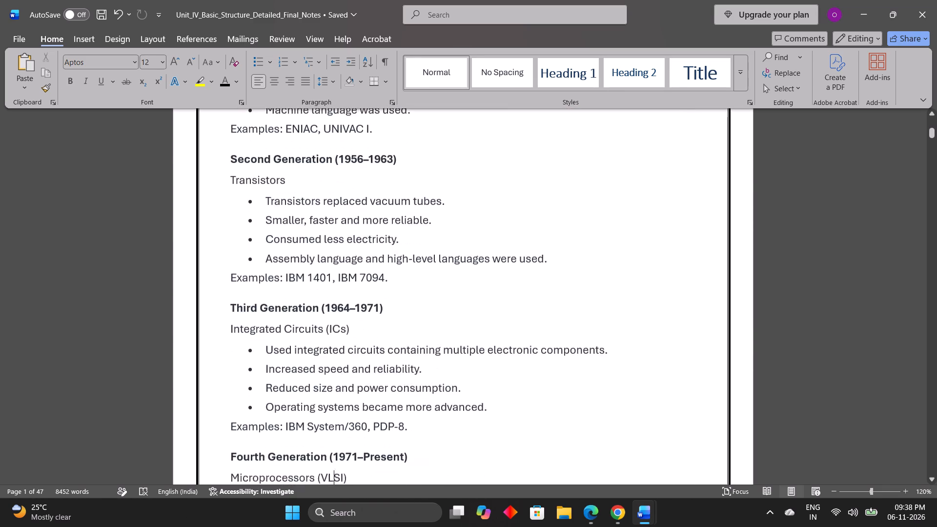
pyautogui.press('Down')
pyautogui.press('Down')
pyautogui.press('Down')
pyautogui.press('Down')
pyautogui.press('Down')
pyautogui.press('Down')
pyautogui.press('Down')
pyautogui.press('Down')
pyautogui.press('Down')
pyautogui.press('Down')
pyautogui.press('Down')
pyautogui.press('Down')
pyautogui.press('Down')
pyautogui.press('Down')
pyautogui.press('Down')
pyautogui.press('Down')
pyautogui.press('Down')
pyautogui.press('Down')
pyautogui.press('Down')
pyautogui.press('Down')
pyautogui.press('Down')
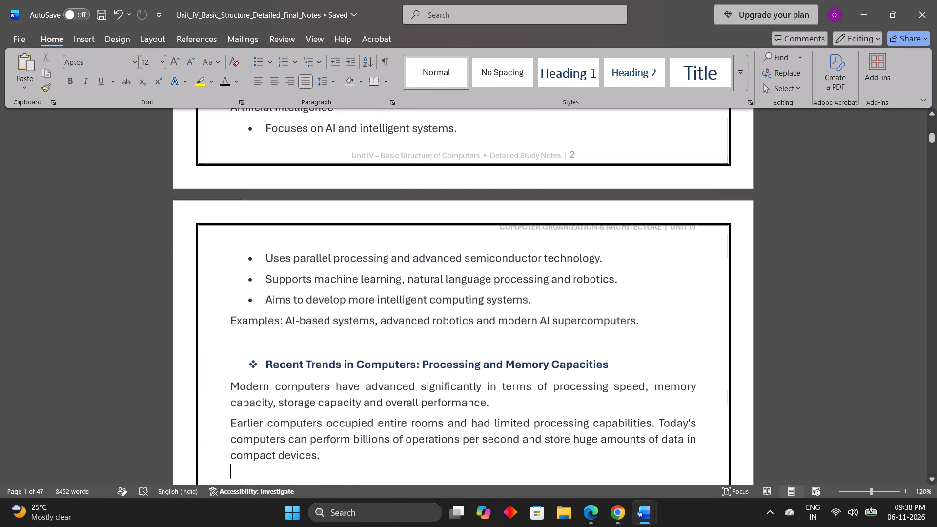
# Review the processor trends text, diagrams and unit table from Recent Trends on page 3 to the GPU section on page 4.
pyautogui.press('Down')
pyautogui.press('Down')
pyautogui.press('Down')
pyautogui.press('Down')
pyautogui.press('Down')
pyautogui.press('Down')
pyautogui.press('Down')
pyautogui.press('Down')
pyautogui.press('Down')
pyautogui.press('Down')
pyautogui.press('Down')
pyautogui.press('Down')
pyautogui.press('Down')
pyautogui.press('Down')
pyautogui.press('Down')
pyautogui.press('Down')
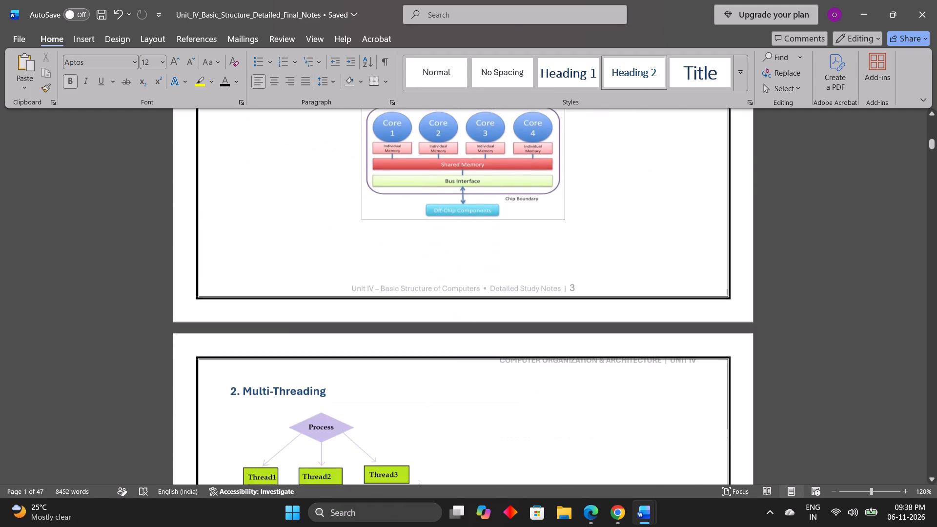
pyautogui.press('Down')
pyautogui.press('Down')
pyautogui.press('Down')
pyautogui.press('Down')
pyautogui.press('Down')
pyautogui.press('Down')
pyautogui.press('Down')
pyautogui.press('Down')
pyautogui.press('Down')
pyautogui.press('Down')
pyautogui.press('Down')
pyautogui.press('Down')
pyautogui.press('Down')
pyautogui.press('Down')
pyautogui.press('Down')
pyautogui.press('Down')
pyautogui.press('Down')
pyautogui.press('Down')
pyautogui.press('Down')
pyautogui.press('Down')
pyautogui.press('Down')
pyautogui.press('Down')
pyautogui.press('Down')
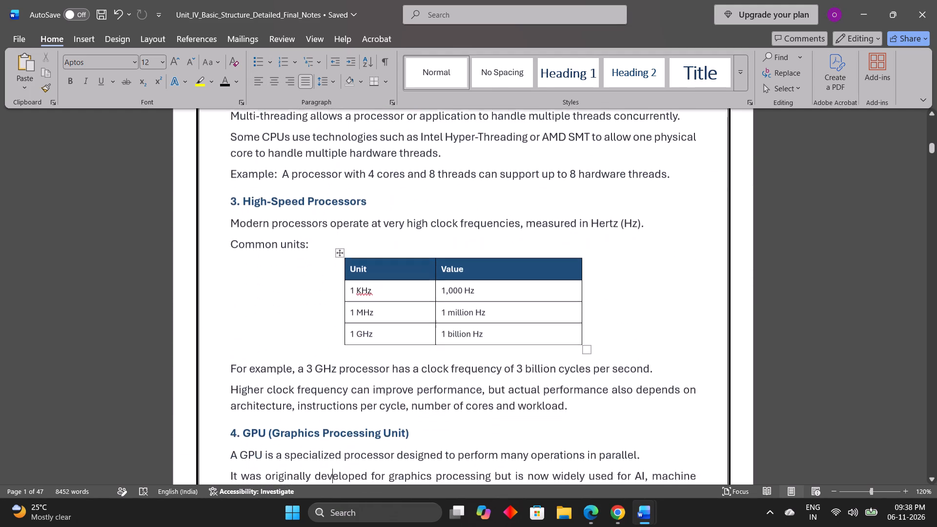
# Review the page flow from the GPU section on page 4 through the RAM section to the Cache Memory heading on page 5.
pyautogui.press('Down')
pyautogui.press('Down')
pyautogui.press('Down')
pyautogui.press('Down')
pyautogui.press('Down')
pyautogui.press('Down')
pyautogui.press('Down')
pyautogui.press('Down')
pyautogui.press('Down')
pyautogui.press('Down')
pyautogui.press('Down')
pyautogui.press('Down')
pyautogui.press('Down')
pyautogui.press('Down')
pyautogui.press('Down')
pyautogui.press('Down')
pyautogui.press('Down')
pyautogui.press('Down')
pyautogui.press('Down')
pyautogui.press('Down')
pyautogui.press('Down')
pyautogui.press('Down')
pyautogui.press('Down')
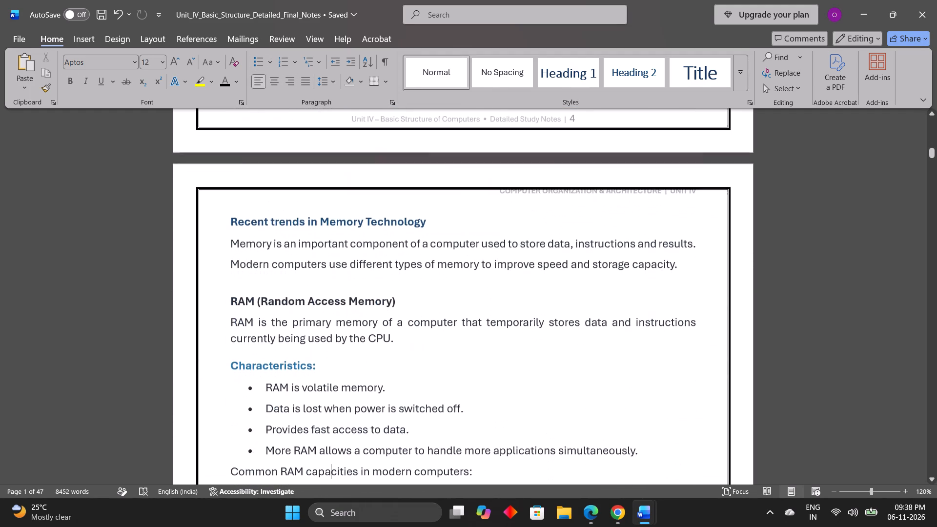
pyautogui.press('Down')
pyautogui.press('Down')
pyautogui.press('Down')
pyautogui.press('Down')
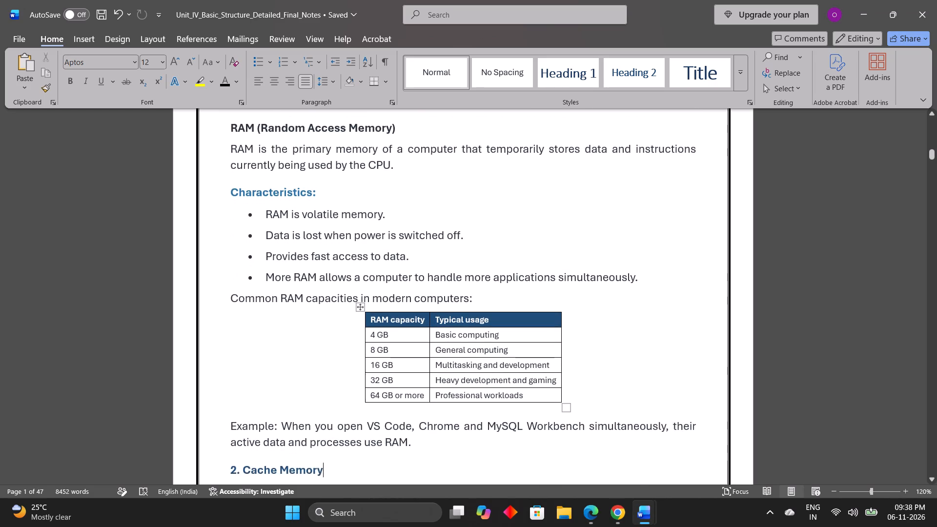
pyautogui.press('Down')
# Recheck the RAM capacity table and the page break between the NPU text on page 4 and Recent trends in Memory Technology.
pyautogui.press('Up')
pyautogui.press('Up')
pyautogui.press('Up')
pyautogui.press('Up')
pyautogui.press('Up')
pyautogui.press('Up')
pyautogui.press('Up')
pyautogui.press('Up')
pyautogui.press('Up')
pyautogui.press('Up')
pyautogui.press('Up')
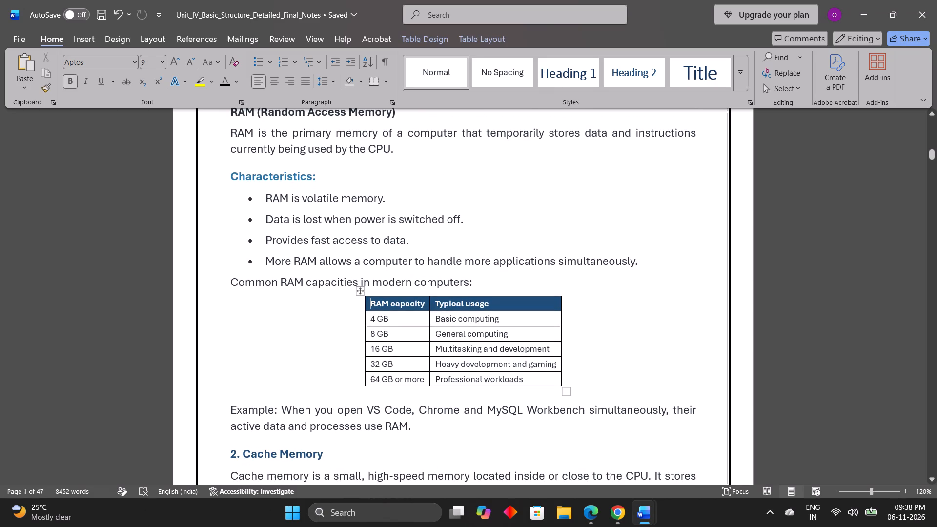
pyautogui.press('Up')
pyautogui.press('Up')
pyautogui.press('Up')
pyautogui.press('Up')
pyautogui.press('Up')
pyautogui.press('Up')
pyautogui.press('Up')
pyautogui.press('Up')
pyautogui.press('Up')
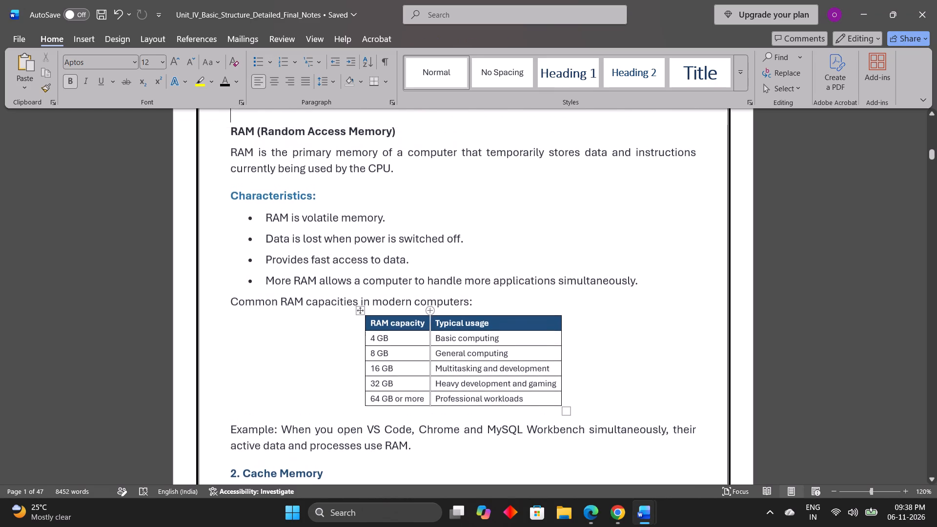
pyautogui.press('Up')
pyautogui.press('Up')
pyautogui.press('Up')
pyautogui.press('Up')
pyautogui.press('Up')
pyautogui.press('Down')
pyautogui.press('Down')
pyautogui.press('Down')
pyautogui.press('Down')
pyautogui.press('Down')
pyautogui.press('Down')
pyautogui.press('Down')
pyautogui.press('Down')
pyautogui.press('Down')
pyautogui.press('Down')
pyautogui.press('Down')
pyautogui.press('Down')
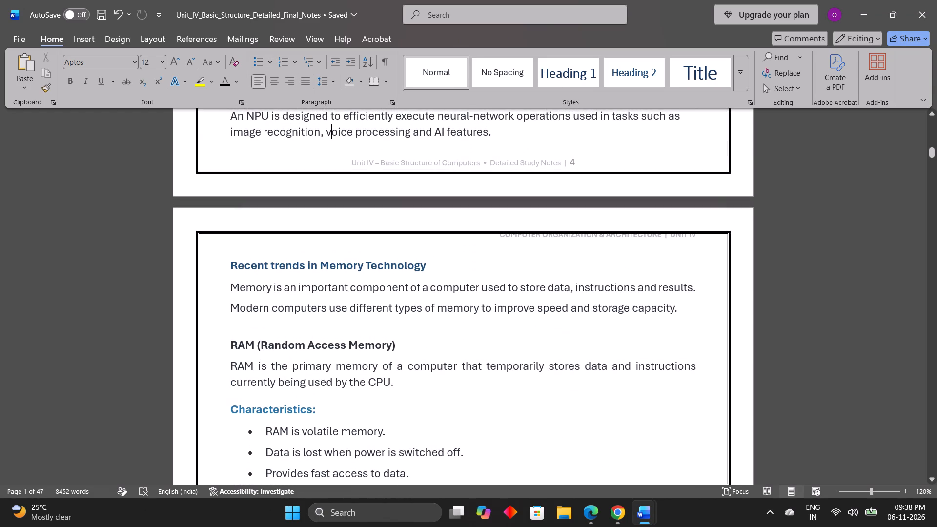
# Review the layout from Recent trends in Memory Technology on page 5 through the cache diagram to the L2 Cache heading on page 6.
pyautogui.press('Down')
pyautogui.press('Down')
pyautogui.press('Down')
pyautogui.press('Down')
pyautogui.press('Down')
pyautogui.press('Down')
pyautogui.press('Down')
pyautogui.press('Down')
pyautogui.press('Down')
pyautogui.press('Down')
pyautogui.press('Down')
pyautogui.press('Down')
pyautogui.press('Down')
pyautogui.press('Down')
pyautogui.press('Down')
pyautogui.press('Down')
pyautogui.press('Down')
pyautogui.press('Down')
pyautogui.press('Down')
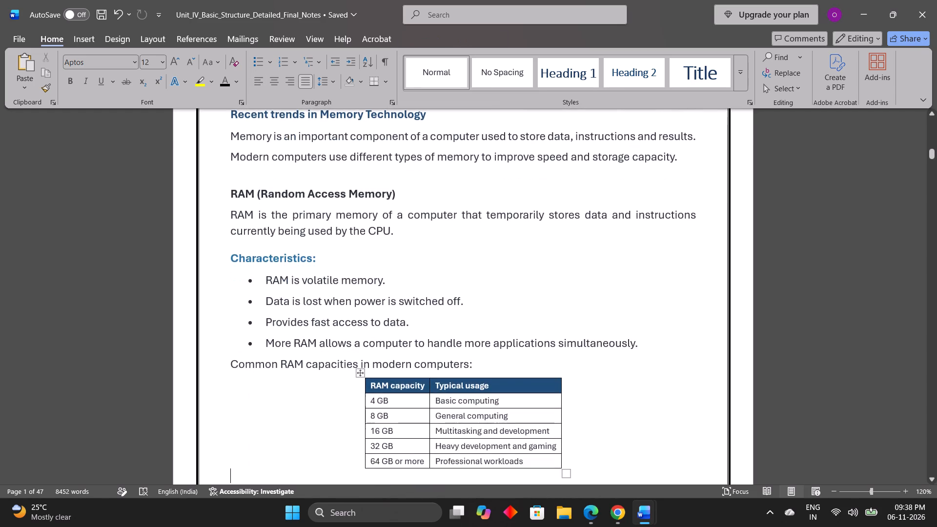
pyautogui.press('Down')
pyautogui.press('Down')
pyautogui.press('Down')
pyautogui.press('Down')
pyautogui.press('Down')
pyautogui.press('Down')
pyautogui.press('Down')
pyautogui.press('Down')
pyautogui.press('Down')
pyautogui.press('Down')
pyautogui.press('Down')
pyautogui.press('Down')
pyautogui.press('Down')
pyautogui.press('Down')
pyautogui.press('Down')
pyautogui.press('Down')
pyautogui.press('Down')
pyautogui.press('Down')
pyautogui.press('Down')
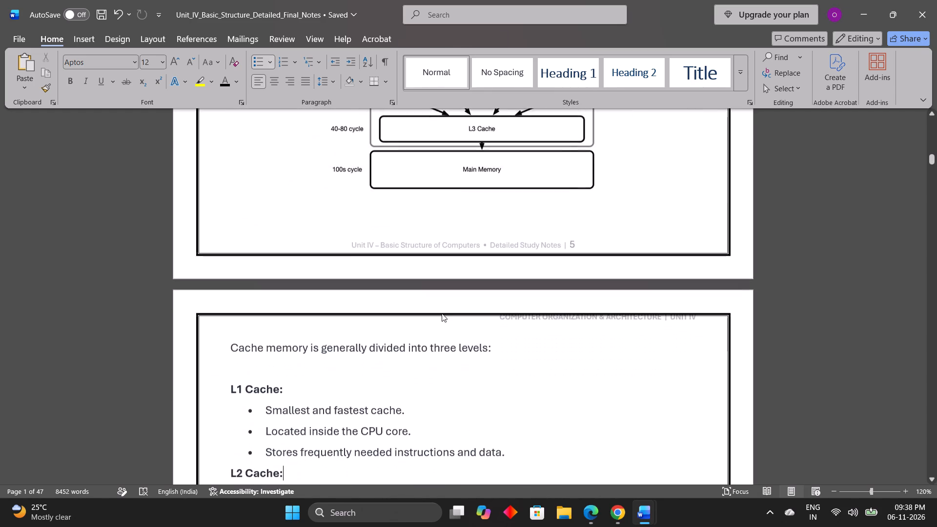
# Review page 6 from the L2 Cache section through the cache comparison table and Advanced RAM Technologies to the HDD bullets.
pyautogui.press('Down')
pyautogui.press('Down')
pyautogui.press('Down')
pyautogui.press('Down')
pyautogui.press('Down')
pyautogui.press('Down')
pyautogui.press('Down')
pyautogui.press('Down')
pyautogui.press('Down')
pyautogui.press('Down')
pyautogui.press('Down')
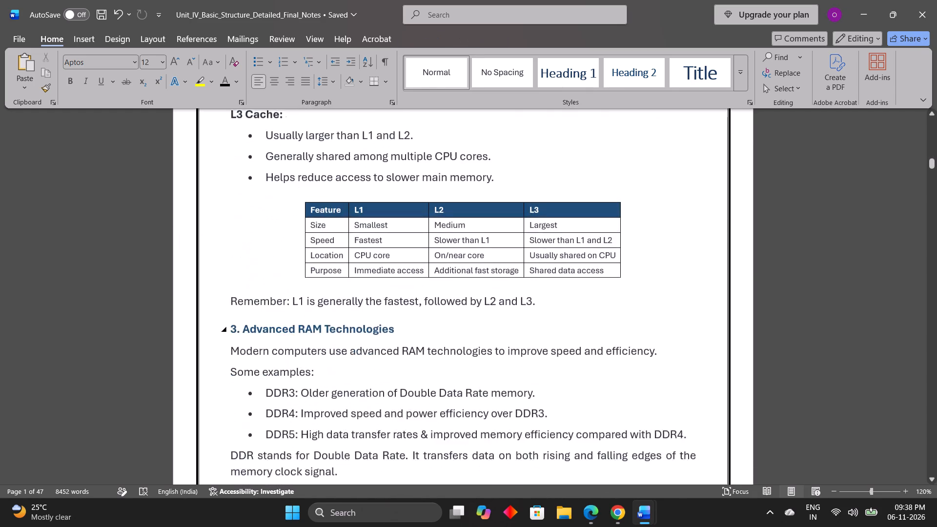
pyautogui.press('Down')
pyautogui.press('Down')
pyautogui.press('Down')
pyautogui.press('Down')
pyautogui.press('Down')
pyautogui.press('Down')
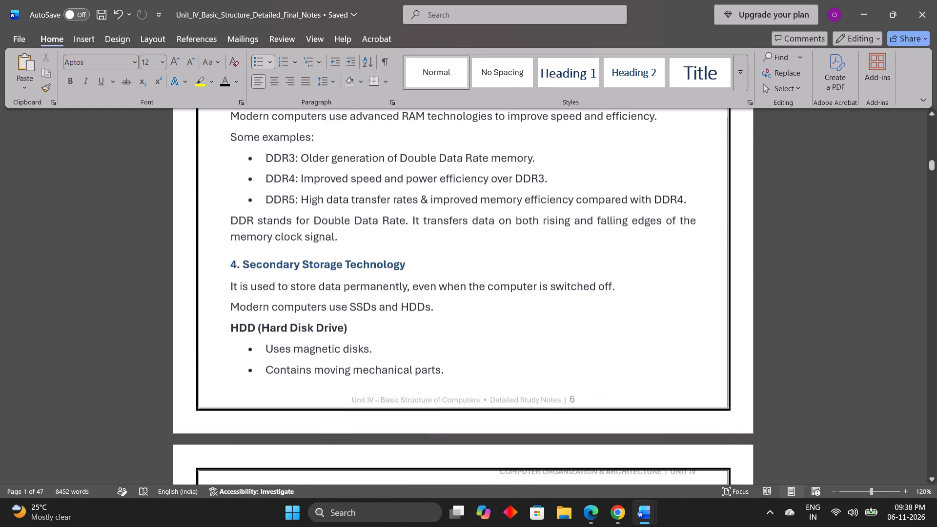
# Review the layout from the HDD bullets on page 6 through the SSD and memory hierarchy lists to the Von Neumann Architecture diagram.
pyautogui.press('Down')
pyautogui.press('Down')
pyautogui.press('Down')
pyautogui.press('Down')
pyautogui.press('Down')
pyautogui.press('Down')
pyautogui.press('Down')
pyautogui.press('Down')
pyautogui.press('Down')
pyautogui.press('Down')
pyautogui.press('Down')
pyautogui.press('Down')
pyautogui.press('Down')
pyautogui.press('Down')
pyautogui.press('Down')
pyautogui.press('Down')
pyautogui.press('Down')
pyautogui.press('Down')
pyautogui.press('Down')
pyautogui.press('Down')
pyautogui.press('Down')
pyautogui.press('Down')
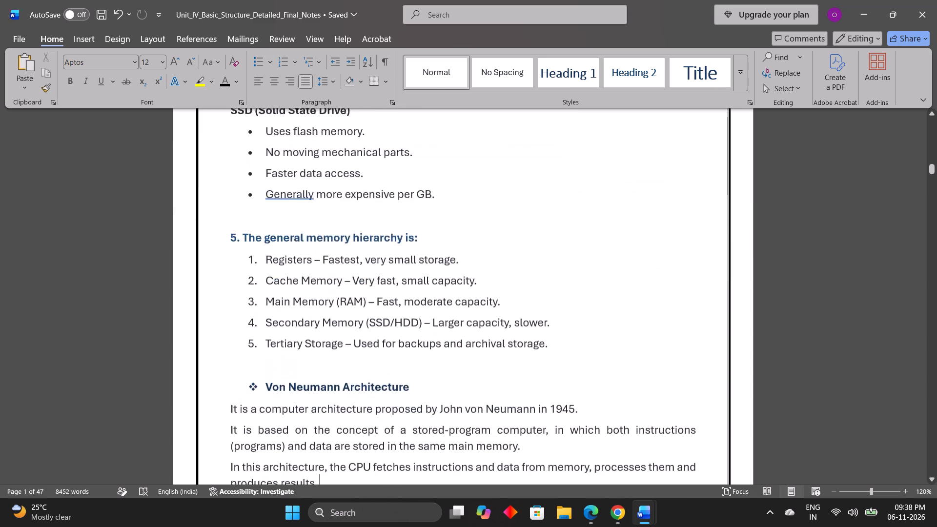
pyautogui.press('Down')
pyautogui.press('Down')
pyautogui.press('Down')
pyautogui.press('Down')
pyautogui.press('Down')
pyautogui.press('Down')
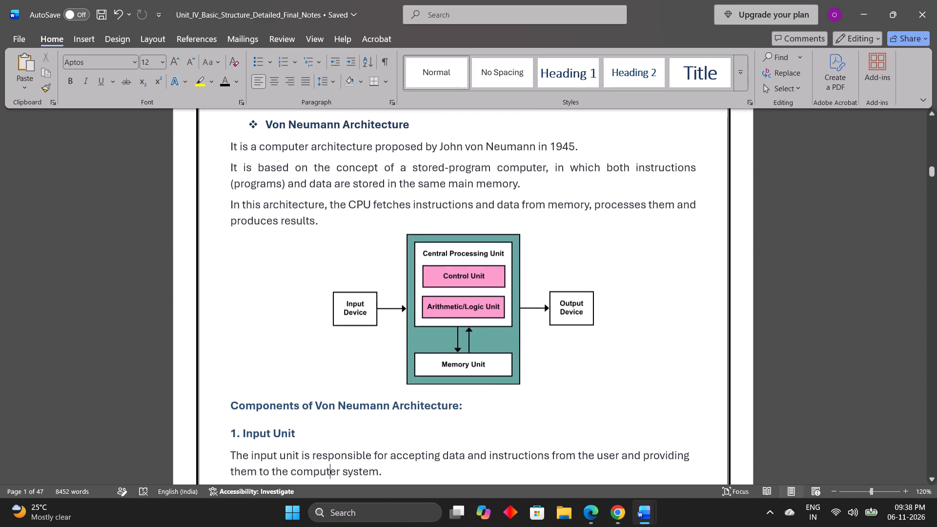
# Recheck the Von Neumann Architecture heading, introductory text, diagram and Input Unit section on page 7.
pyautogui.press('Up')
pyautogui.press('Up')
pyautogui.press('Up')
pyautogui.press('Up')
pyautogui.press('Up')
pyautogui.press('Up')
pyautogui.press('Up')
pyautogui.press('Up')
pyautogui.press('Up')
pyautogui.press('Up')
pyautogui.press('Up')
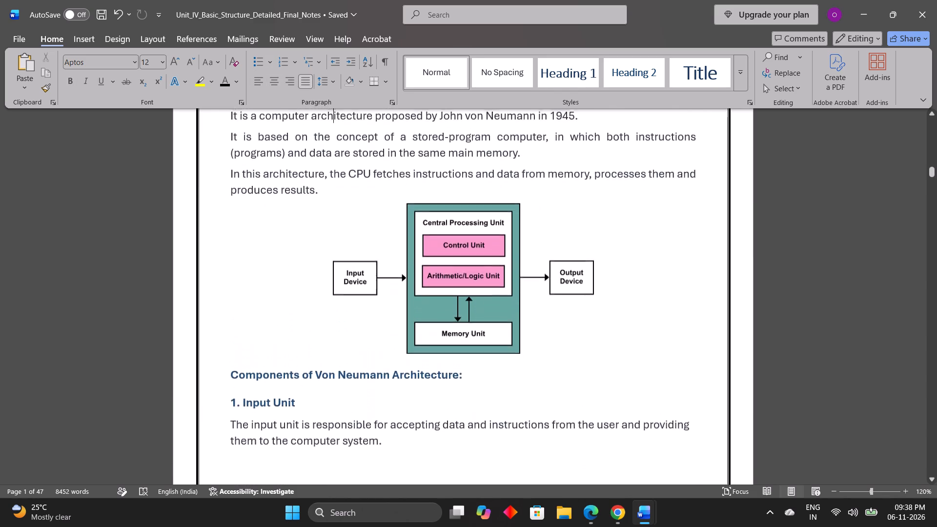
pyautogui.press('Up')
pyautogui.press('Down')
pyautogui.press('Down')
pyautogui.press('Down')
pyautogui.press('Up')
pyautogui.press('Up')
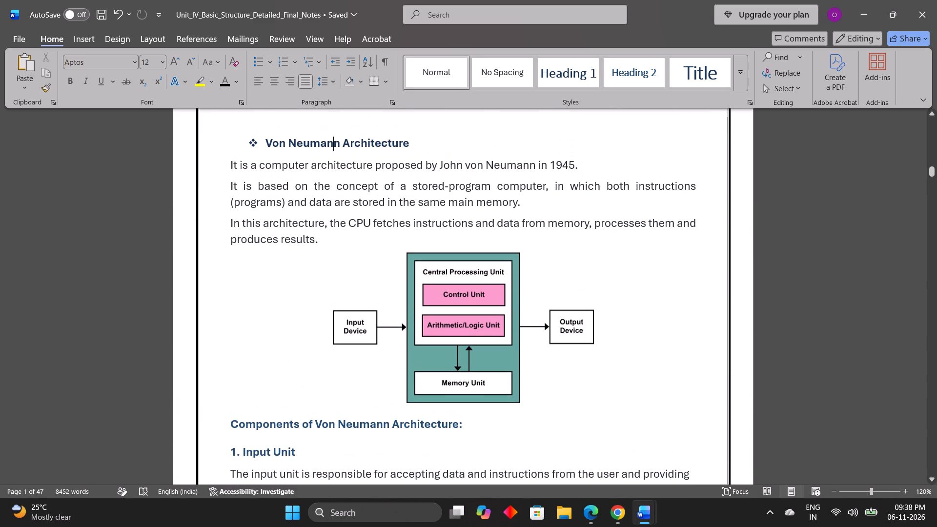
pyautogui.press('Up')
pyautogui.press('Up')
pyautogui.press('Down')
pyautogui.press('Down')
pyautogui.press('Down')
pyautogui.press('Down')
pyautogui.press('Down')
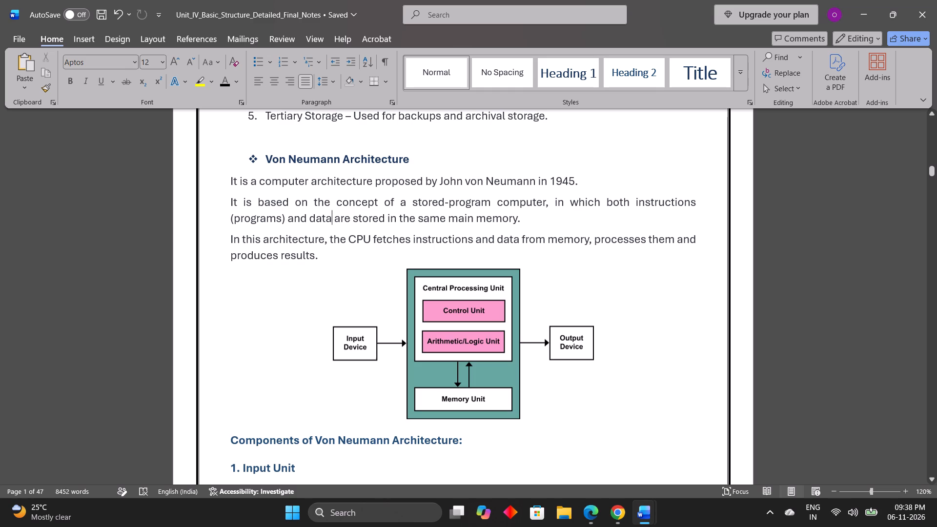
pyautogui.press('Down')
pyautogui.press('Down')
pyautogui.press('Down')
pyautogui.press('Down')
pyautogui.press('Down')
pyautogui.press('Down')
pyautogui.press('Down')
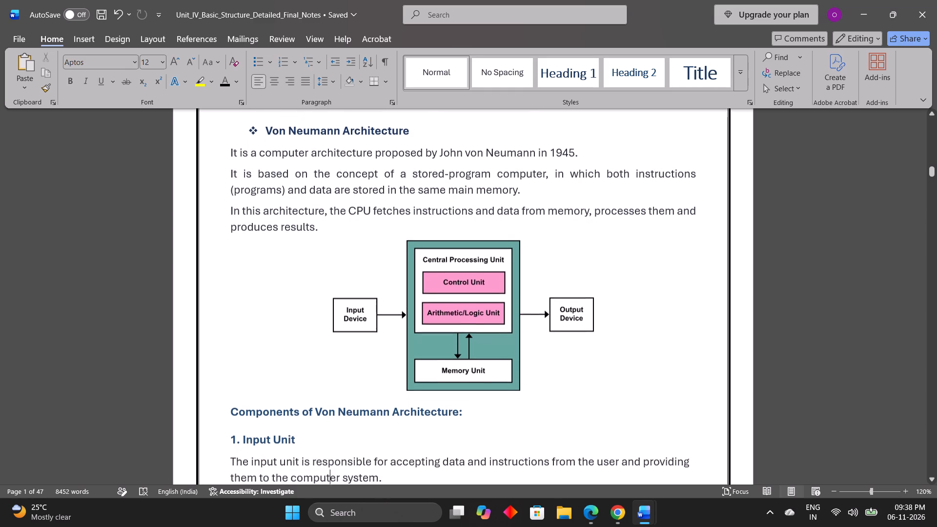
# Review the page break between Input Unit and Memory Unit, and the Memory Unit, ALU and Control Unit sections on page 8.
pyautogui.press('Down')
pyautogui.press('Down')
pyautogui.press('Down')
pyautogui.press('Down')
pyautogui.press('Down')
pyautogui.press('Down')
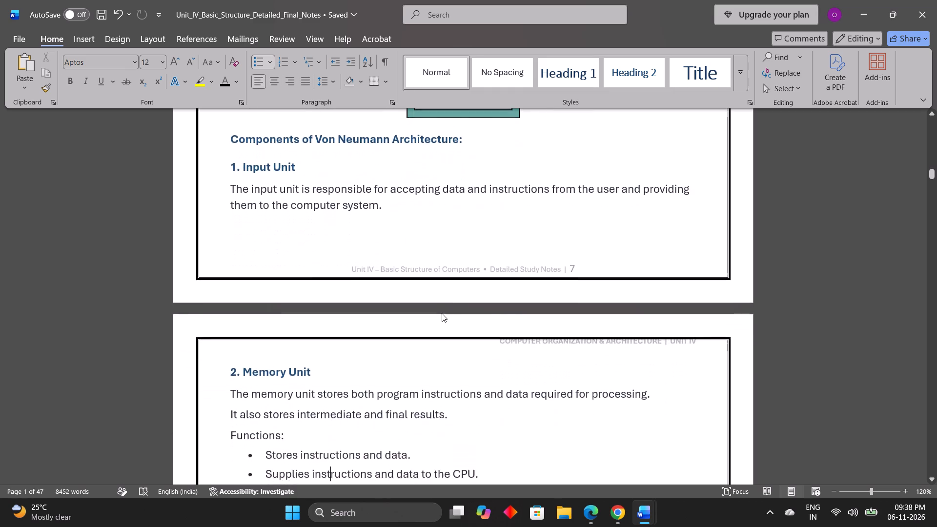
pyautogui.press('Down')
pyautogui.press('Down')
pyautogui.press('Down')
pyautogui.press('Down')
pyautogui.press('Down')
pyautogui.press('Down')
pyautogui.press('Down')
pyautogui.press('Down')
pyautogui.press('Down')
pyautogui.press('Down')
pyautogui.press('Down')
pyautogui.press('Down')
pyautogui.press('Down')
pyautogui.press('Down')
pyautogui.press('Down')
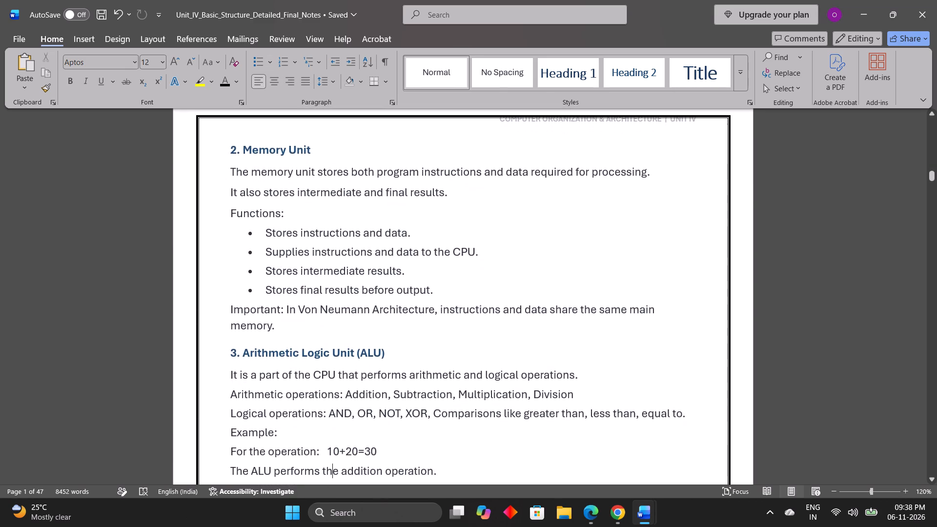
pyautogui.press('Down')
pyautogui.press('Down')
pyautogui.press('Down')
pyautogui.press('Down')
pyautogui.press('Down')
pyautogui.press('Down')
pyautogui.press('Down')
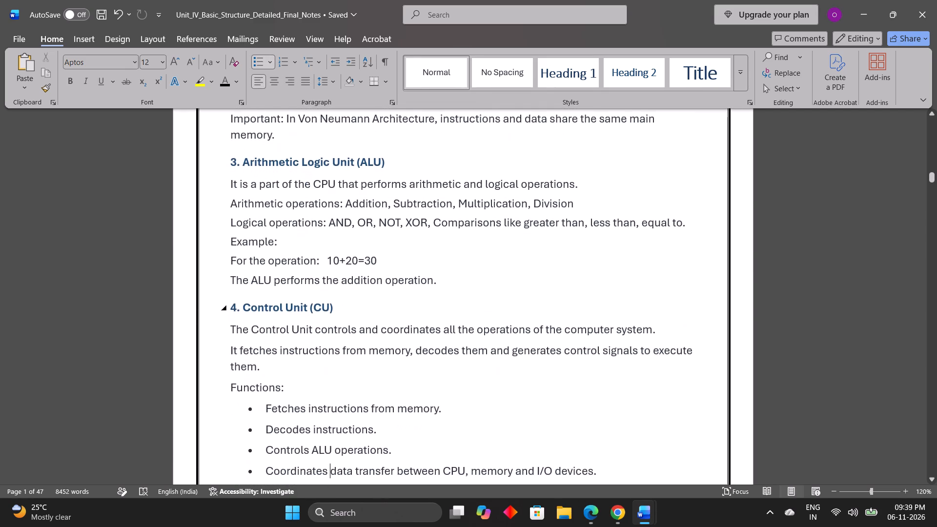
# Review the layout from the Control Unit functions and Output Unit on page 8 to the CPU registers table on page 9.
pyautogui.press('Down')
pyautogui.press('Down')
pyautogui.press('Down')
pyautogui.press('Down')
pyautogui.press('Down')
pyautogui.press('Down')
pyautogui.press('Down')
pyautogui.press('Down')
pyautogui.press('Down')
pyautogui.press('Down')
pyautogui.press('Down')
pyautogui.press('Down')
pyautogui.press('Down')
pyautogui.press('Down')
pyautogui.press('Down')
pyautogui.press('Down')
pyautogui.press('Down')
pyautogui.press('Down')
pyautogui.press('Down')
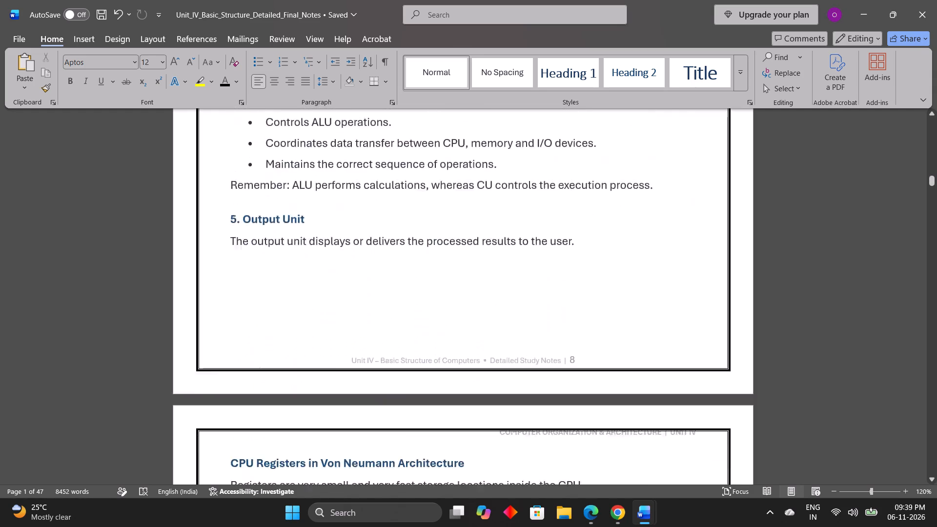
pyautogui.press('Down')
pyautogui.press('Down')
pyautogui.press('Down')
pyautogui.press('Down')
pyautogui.press('Down')
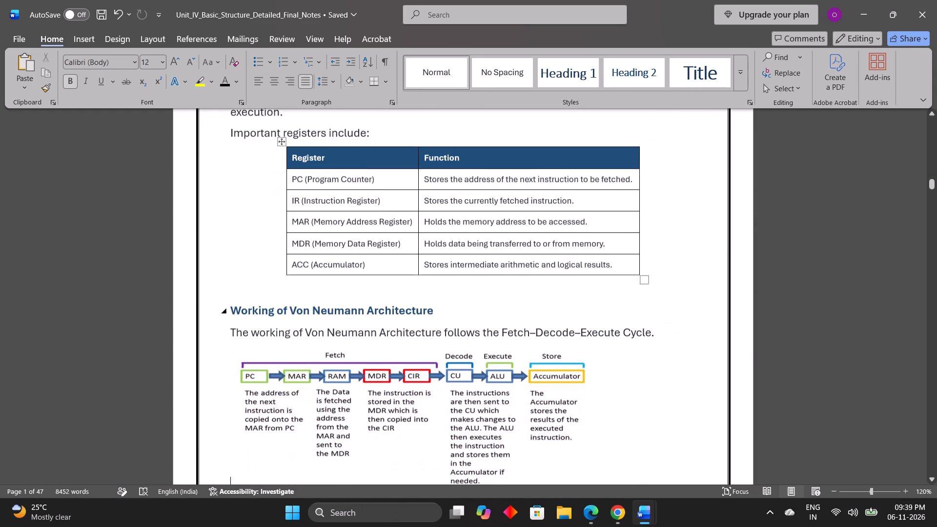
# Review the Fetch–Decode–Execute diagram and the Fetch, Decode, Execute and Store descriptions on page 9.
pyautogui.press('Down')
pyautogui.press('Down')
pyautogui.press('Down')
pyautogui.press('Down')
pyautogui.press('Down')
pyautogui.press('Down')
pyautogui.press('Down')
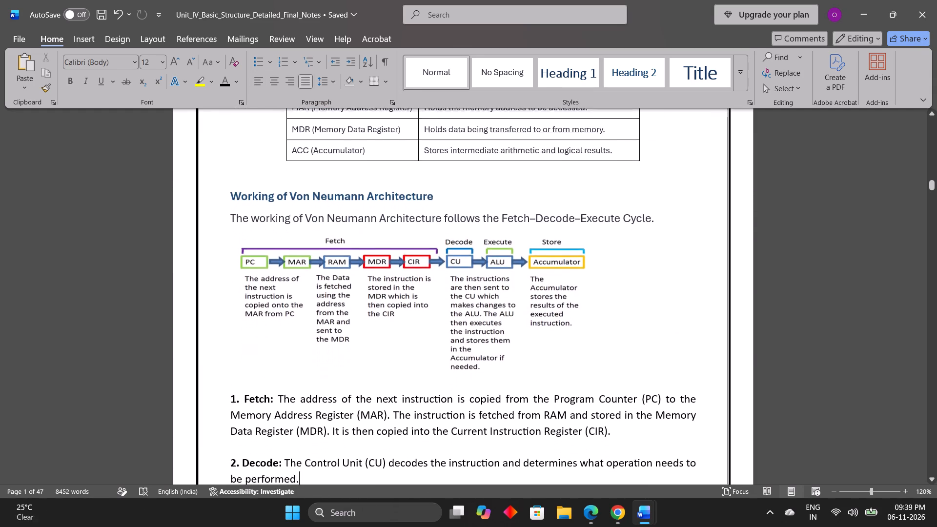
pyautogui.press('Down')
pyautogui.press('Down')
pyautogui.press('Down')
pyautogui.press('Down')
pyautogui.press('Down')
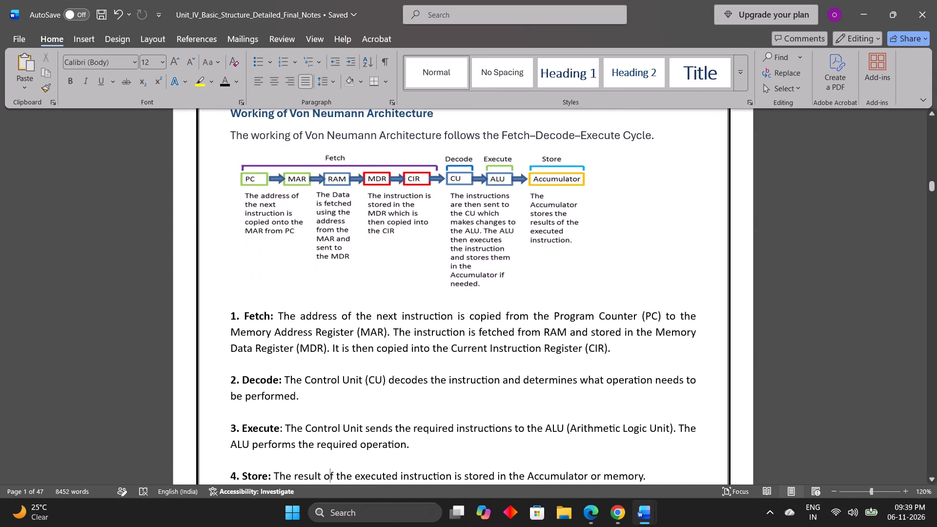
# Examine the Fetch description under Working of Von Neumann Architecture, covering the PC, MAR, MDR and CIR wording.
pyautogui.press('Up')
pyautogui.press('Up')
pyautogui.press('Up')
pyautogui.press('Up')
pyautogui.press('Up')
pyautogui.press('Up')
pyautogui.press('Up')
pyautogui.press('Up')
pyautogui.press('Up')
pyautogui.press('Up')
pyautogui.press('Right')
pyautogui.press('Right')
pyautogui.press('Right')
pyautogui.press('Right')
pyautogui.press('Right')
pyautogui.press('Right')
pyautogui.press('Right')
pyautogui.press('Right')
pyautogui.press('Right')
pyautogui.press('Right')
pyautogui.press('Right')
pyautogui.press('Right')
pyautogui.press('Right')
pyautogui.press('Right')
pyautogui.press('Right')
pyautogui.press('Right')
pyautogui.press('Right')
pyautogui.press('Right')
pyautogui.press('Right')
pyautogui.press('Right')
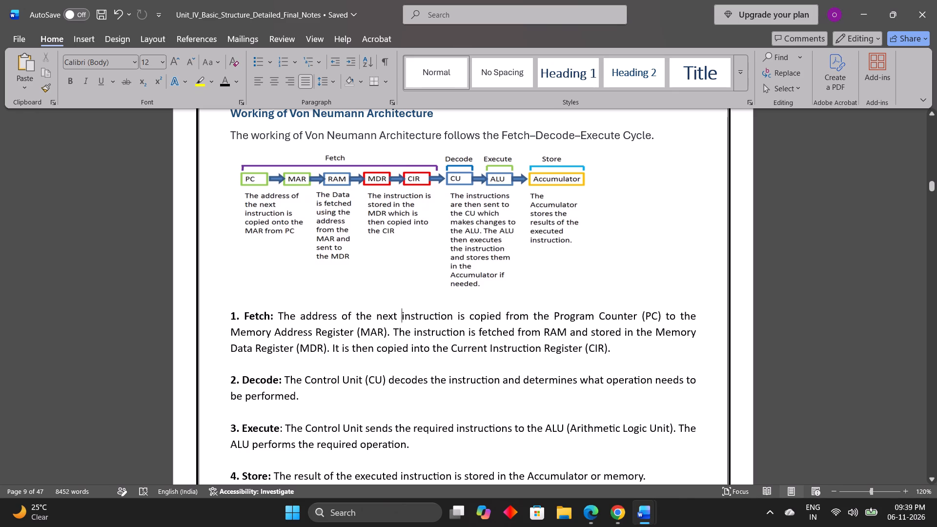
pyautogui.press('Down')
pyautogui.press('Down')
pyautogui.press('Up')
pyautogui.press('Up')
pyautogui.press('Up')
pyautogui.press('Down')
# Review the Fetch description under Working of Von Neumann Architecture, from the Program Counter wording to the MDR and CIR sentence.
pyautogui.press('Left')
pyautogui.press('Left')
pyautogui.press('Left')
pyautogui.press('Left')
pyautogui.press('Left')
pyautogui.press('Left')
pyautogui.press('Left')
pyautogui.press('Left')
pyautogui.press('Left')
pyautogui.press('Left')
pyautogui.press('Left')
pyautogui.press('Left')
pyautogui.press('Left')
pyautogui.press('Left')
pyautogui.press('Left')
pyautogui.press('Left')
pyautogui.press('Left')
pyautogui.press('Left')
pyautogui.press('Left')
pyautogui.press('Left')
pyautogui.press('Down')
pyautogui.press('Down')
pyautogui.press('Up')
pyautogui.press('Down')
pyautogui.press('Up')
pyautogui.press('Down')
# Review the Decode, Execute and Store descriptions below the Fetch paragraph on page 9.
pyautogui.press('Down')
pyautogui.press('Down')
pyautogui.press('Down')
pyautogui.press('Down')
pyautogui.press('Down')
pyautogui.press('Down')
pyautogui.press('Down')
pyautogui.press('Down')
# Review the page break after Store and the Von Neumann Bottleneck section leading into the Advantages heading on page 10.
pyautogui.press('Down')
pyautogui.press('Down')
pyautogui.press('Down')
pyautogui.press('Down')
pyautogui.press('Down')
pyautogui.press('Down')
pyautogui.press('Down')
pyautogui.press('Down')
pyautogui.press('Down')
pyautogui.press('Down')
pyautogui.press('Down')
pyautogui.press('Down')
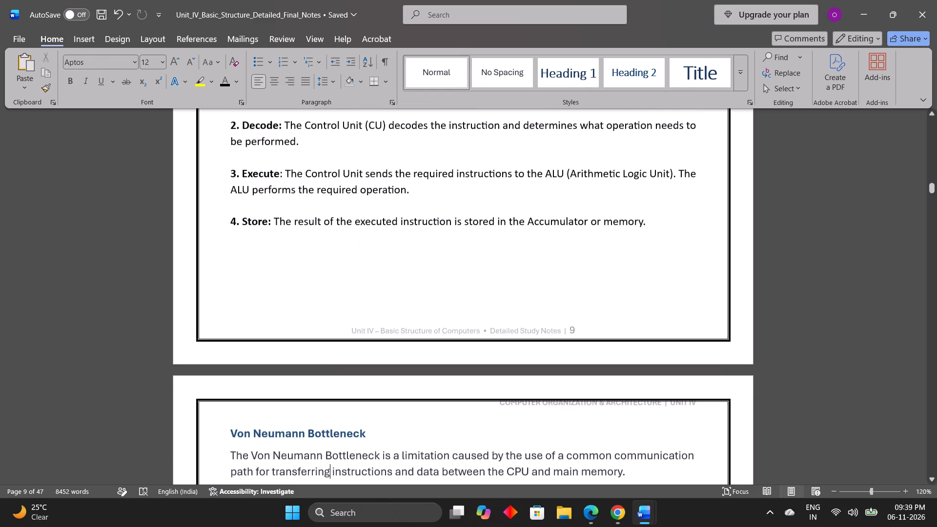
pyautogui.press('Down')
pyautogui.press('Down')
pyautogui.press('Down')
pyautogui.press('Down')
pyautogui.press('Down')
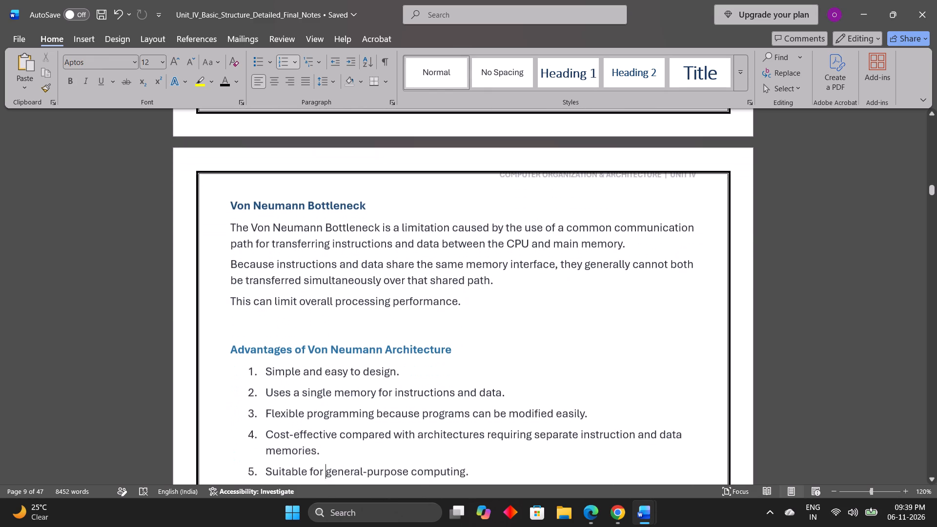
pyautogui.press('Down')
pyautogui.press('Up')
pyautogui.press('Up')
pyautogui.press('Up')
pyautogui.press('Up')
pyautogui.press('Up')
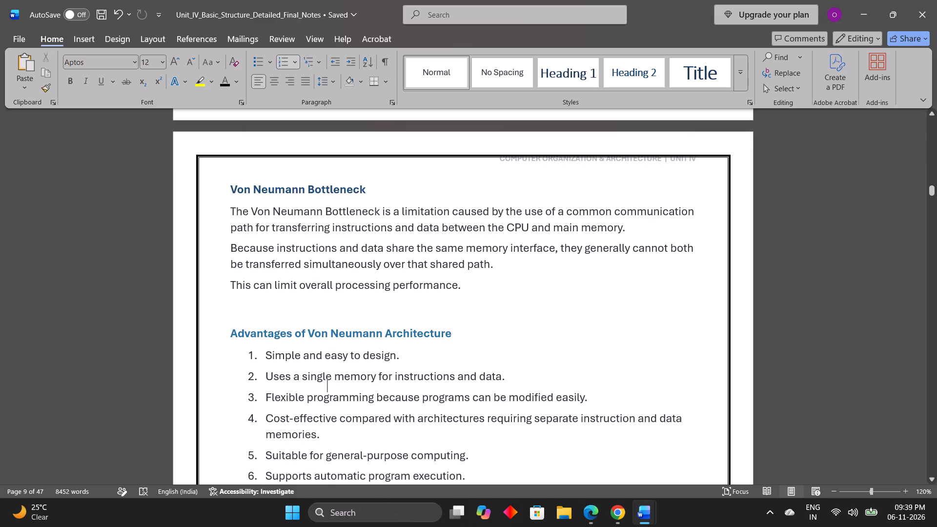
pyautogui.press('Up')
pyautogui.press('Up')
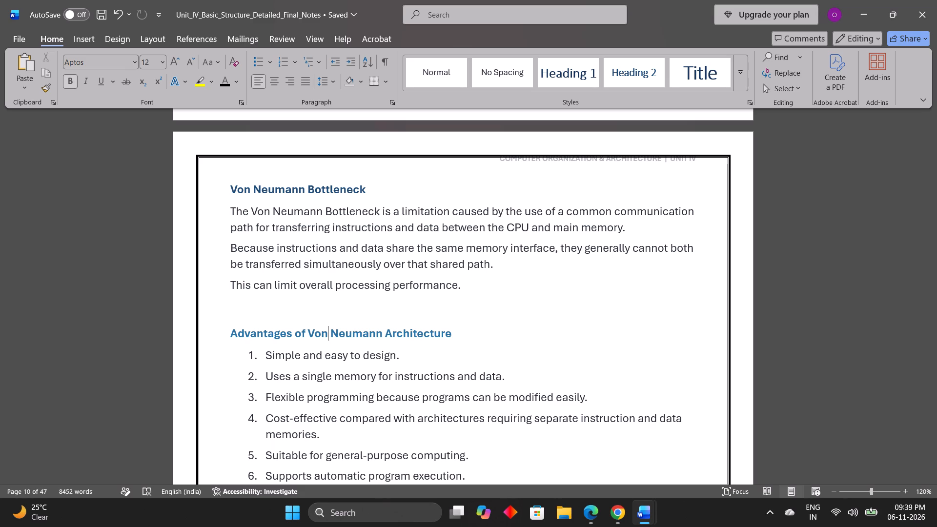
# Review the numbered advantages and disadvantages of Von Neumann Architecture on page 10, down to the Harvard Architecture heading.
pyautogui.press('Down')
pyautogui.press('Down')
pyautogui.press('Down')
pyautogui.press('Down')
pyautogui.press('Down')
pyautogui.press('Down')
pyautogui.press('Down')
pyautogui.press('Down')
pyautogui.press('Down')
pyautogui.press('Down')
pyautogui.press('Down')
pyautogui.press('Down')
pyautogui.press('Down')
pyautogui.press('Down')
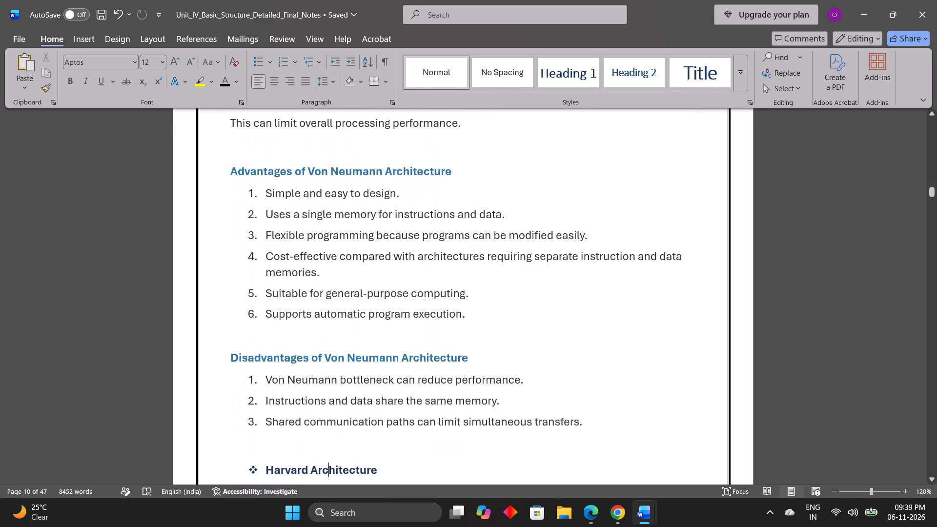
# Review the Harvard Architecture introduction and its block diagram at the end of page 10.
pyautogui.press('Down')
pyautogui.press('Down')
pyautogui.press('Down')
pyautogui.press('Down')
pyautogui.press('Down')
pyautogui.press('Down')
pyautogui.press('Down')
pyautogui.press('Down')
pyautogui.press('Down')
pyautogui.press('Down')
pyautogui.press('Down')
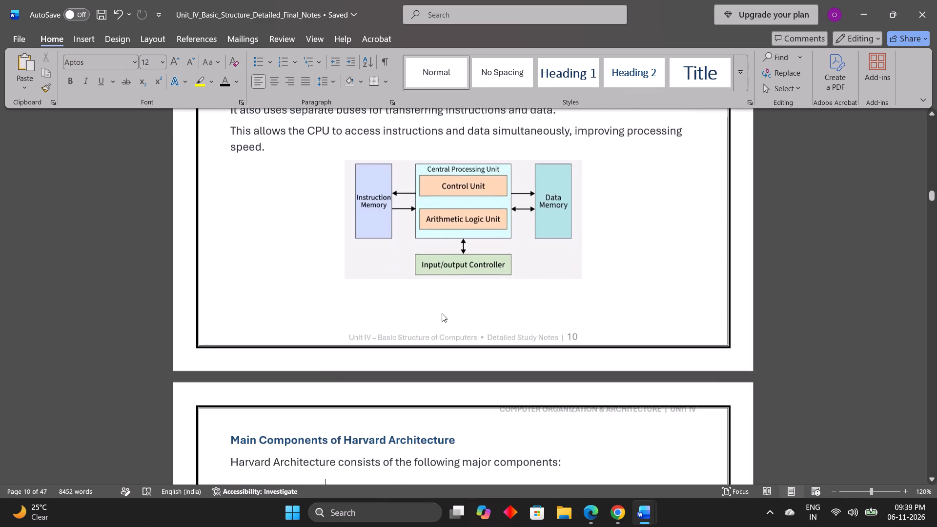
# Review the CPU, Instruction Memory and Data Memory components of Harvard Architecture on page 11.
pyautogui.press('Down')
pyautogui.press('Down')
pyautogui.press('Down')
pyautogui.press('Down')
pyautogui.press('Down')
pyautogui.press('Down')
pyautogui.press('Down')
pyautogui.press('Down')
pyautogui.press('Down')
pyautogui.press('Down')
pyautogui.press('Down')
pyautogui.press('Down')
pyautogui.press('Down')
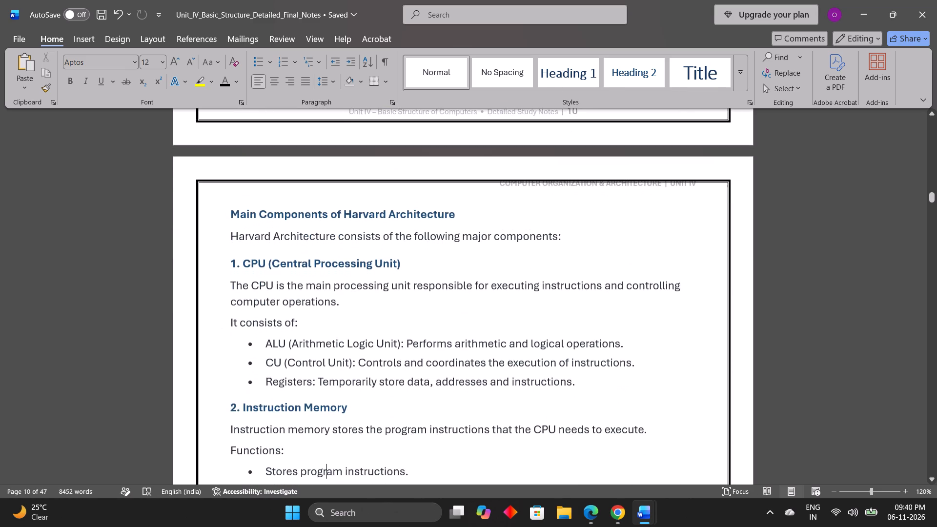
pyautogui.press('Down')
pyautogui.press('Down')
pyautogui.press('Down')
pyautogui.press('Down')
pyautogui.press('Down')
pyautogui.press('Down')
pyautogui.press('Down')
pyautogui.press('Down')
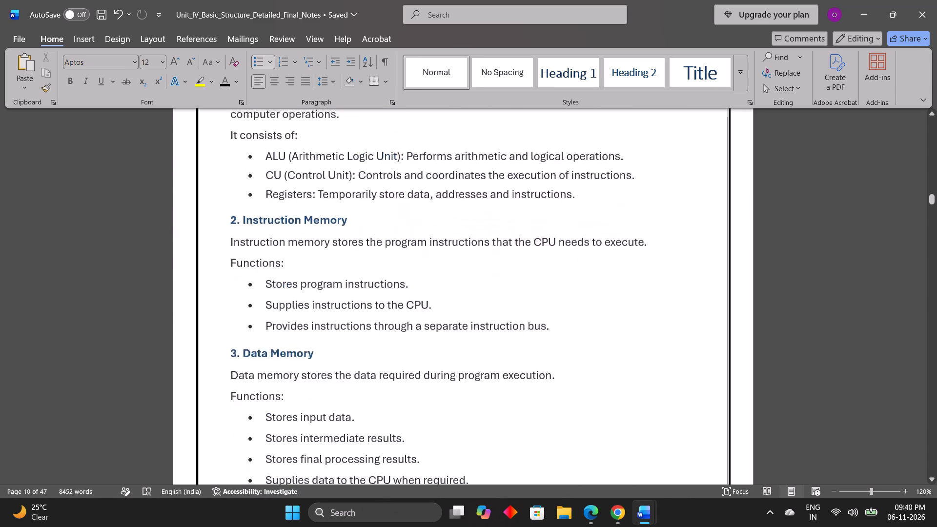
# Review the Data Memory note, Instruction Bus, Data Bus and Input/Output Units sections and the page break after them on page 11.
pyautogui.press('Down')
pyautogui.press('Down')
pyautogui.press('Down')
pyautogui.press('Down')
pyautogui.press('Down')
pyautogui.press('Down')
pyautogui.press('Down')
pyautogui.press('Down')
pyautogui.press('Down')
pyautogui.press('Down')
pyautogui.press('Down')
pyautogui.press('Down')
pyautogui.press('Down')
pyautogui.press('Down')
pyautogui.press('Down')
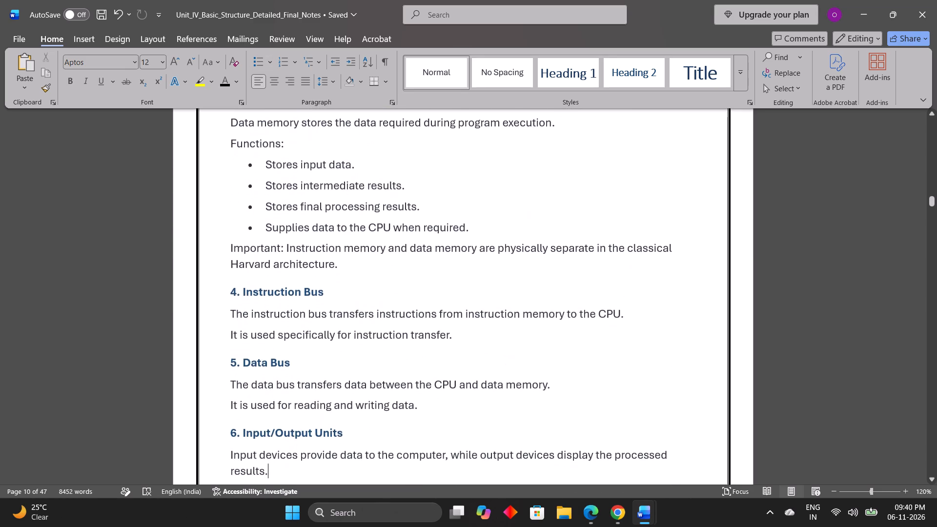
pyautogui.press('Down')
pyautogui.press('Up')
pyautogui.press('Up')
pyautogui.press('Up')
pyautogui.press('Up')
pyautogui.press('Up')
pyautogui.press('Up')
pyautogui.press('Up')
pyautogui.press('Up')
pyautogui.press('Up')
pyautogui.press('Up')
pyautogui.press('Up')
pyautogui.press('Up')
pyautogui.press('Up')
pyautogui.press('Up')
pyautogui.press('Up')
pyautogui.press('Up')
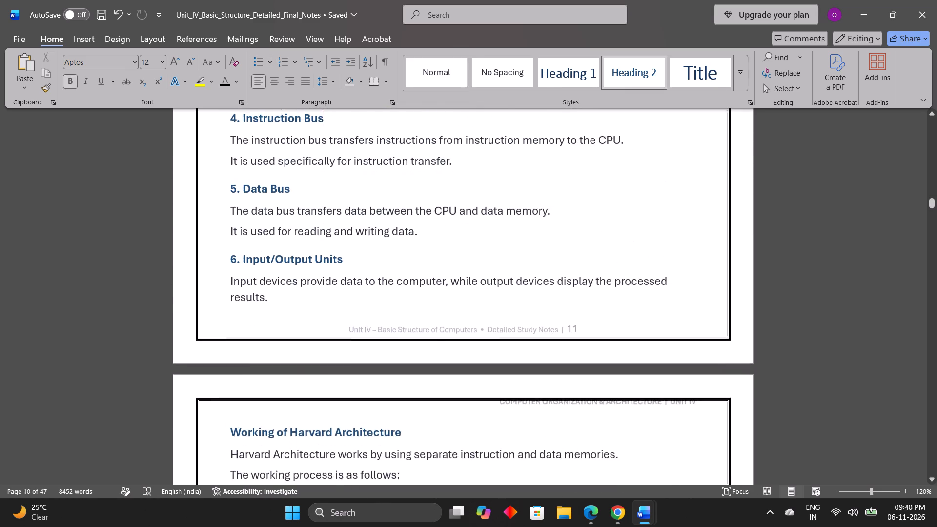
# Review the Working of Harvard Architecture section on page 12, covering its diagram, the Instruction Fetch bullets and the Instruction Decode line.
pyautogui.press('Down')
pyautogui.press('Down')
pyautogui.press('Down')
pyautogui.press('Down')
pyautogui.press('Down')
pyautogui.press('Down')
pyautogui.press('Down')
pyautogui.press('Down')
pyautogui.press('Down')
pyautogui.press('Down')
pyautogui.press('Down')
pyautogui.press('Down')
pyautogui.press('Down')
pyautogui.press('Down')
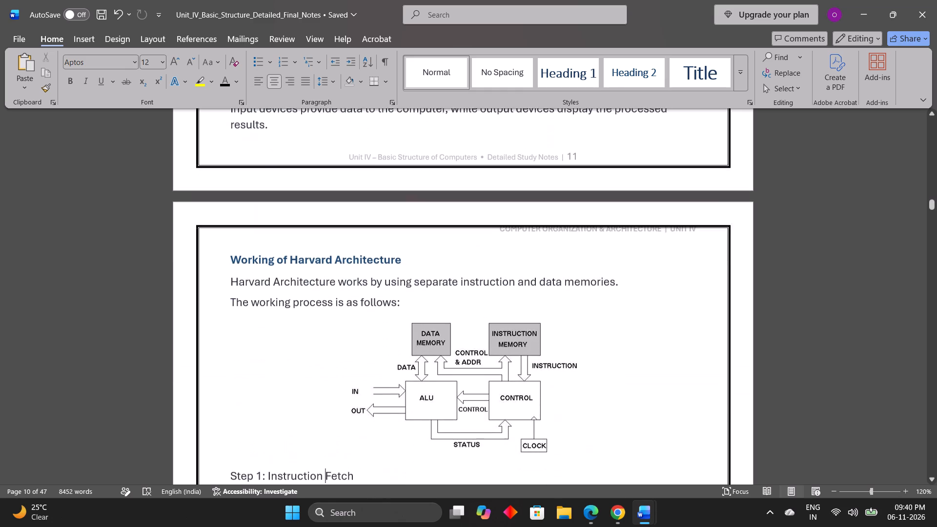
pyautogui.press('Down')
pyautogui.press('Down')
pyautogui.press('Down')
pyautogui.press('Down')
pyautogui.press('Down')
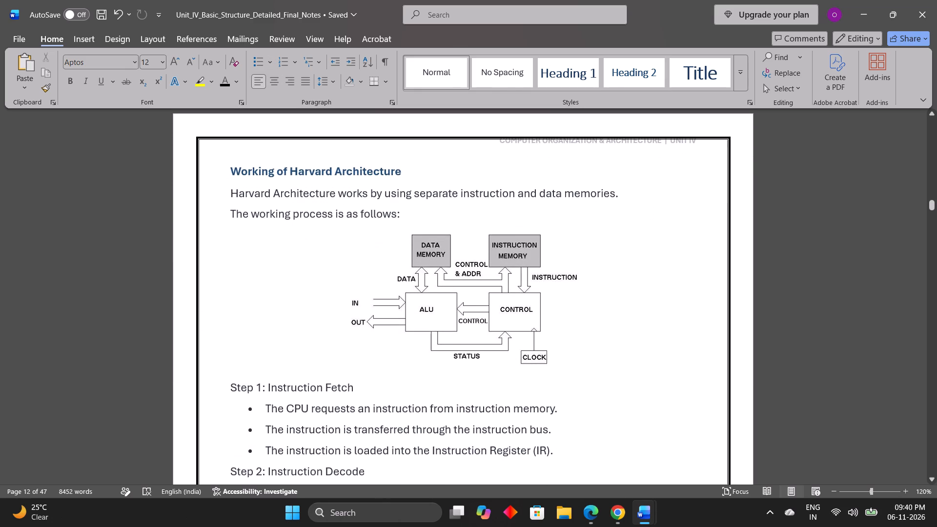
# Review Steps 2 to 5 of the Working of Harvard Architecture section on page 12, from Instruction Decode through Next Instruction.
pyautogui.press('Down')
pyautogui.press('Down')
pyautogui.press('Down')
pyautogui.press('Down')
pyautogui.press('Down')
pyautogui.press('Down')
pyautogui.press('Down')
pyautogui.press('Down')
pyautogui.press('Down')
pyautogui.press('Down')
pyautogui.press('Down')
pyautogui.press('Down')
pyautogui.press('Down')
pyautogui.press('Down')
pyautogui.press('Down')
pyautogui.press('Down')
pyautogui.press('Down')
pyautogui.press('Down')
pyautogui.press('Down')
pyautogui.press('Down')
pyautogui.press('Down')
pyautogui.press('Down')
pyautogui.press('Down')
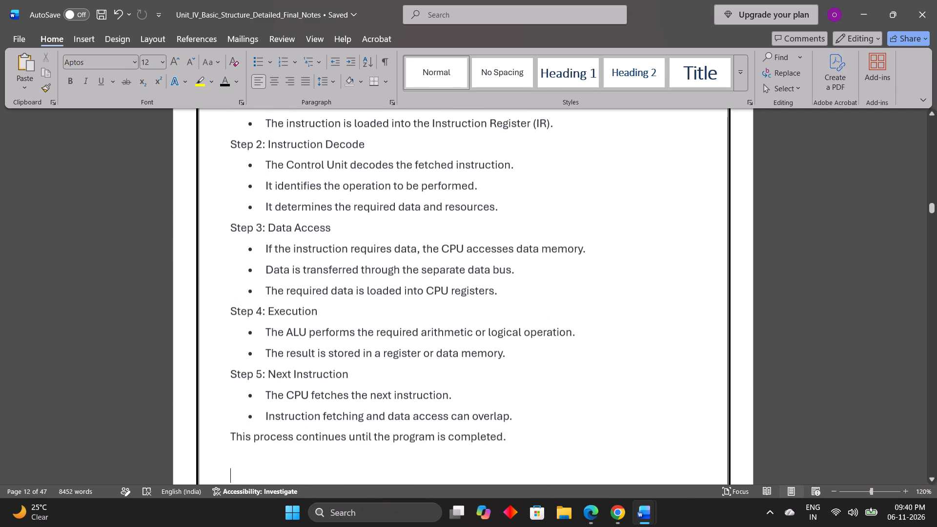
# Review the page break after page 12 and the Advantages and Disadvantages of Harvard Architecture lists on page 13.
pyautogui.press('Down')
pyautogui.press('Down')
pyautogui.press('Down')
pyautogui.press('Down')
pyautogui.press('Down')
pyautogui.press('Down')
pyautogui.press('Down')
pyautogui.press('Down')
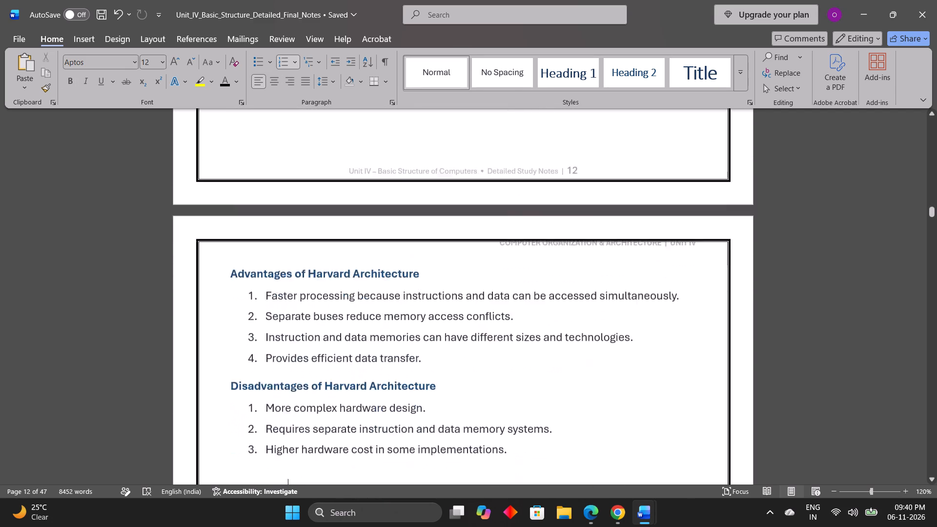
# Review the Basic Operational Concepts section on page 13, including its numbered list of major operations.
pyautogui.press('Down')
pyautogui.press('Down')
pyautogui.press('Down')
pyautogui.press('Down')
pyautogui.press('Down')
pyautogui.press('Down')
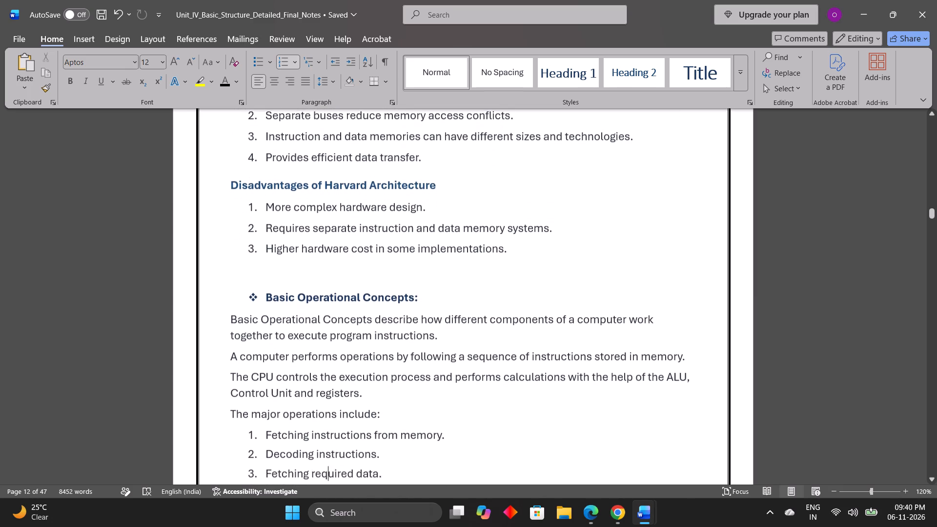
pyautogui.press('Down')
pyautogui.press('Down')
pyautogui.press('Down')
pyautogui.press('Down')
pyautogui.press('Down')
pyautogui.press('Down')
pyautogui.press('Down')
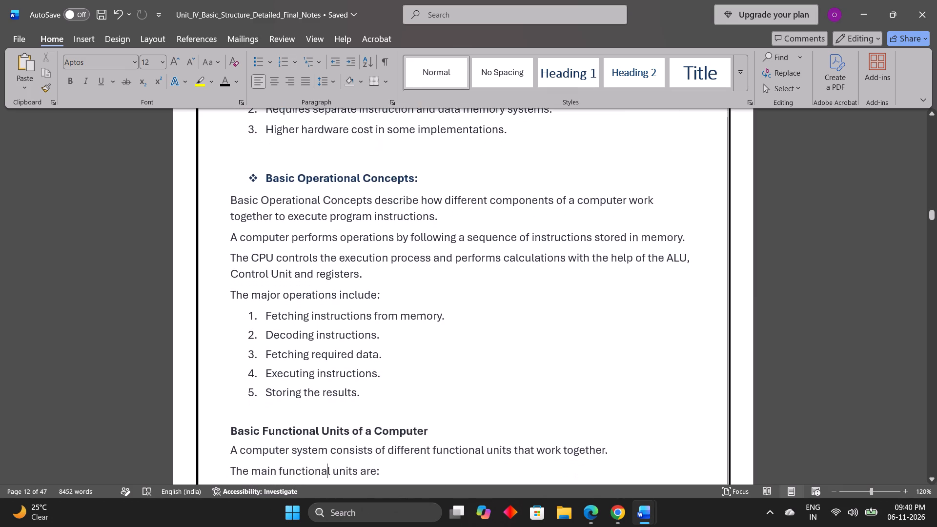
# Check the page break between the functional units list on page 13 and the computer components block diagram on page 14.
pyautogui.press('Down')
pyautogui.press('Down')
pyautogui.press('Down')
pyautogui.press('Down')
pyautogui.press('Down')
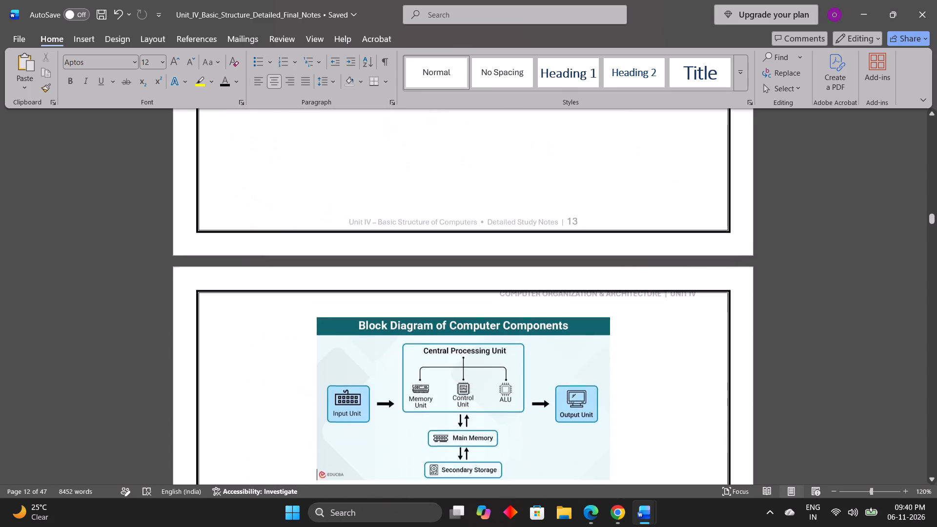
pyautogui.press('Up')
pyautogui.press('Up')
pyautogui.press('Up')
pyautogui.press('Up')
pyautogui.press('Up')
pyautogui.press('Up')
pyautogui.press('Up')
pyautogui.press('Up')
pyautogui.press('Up')
pyautogui.press('Up')
pyautogui.press('Up')
pyautogui.press('Up')
pyautogui.press('Up')
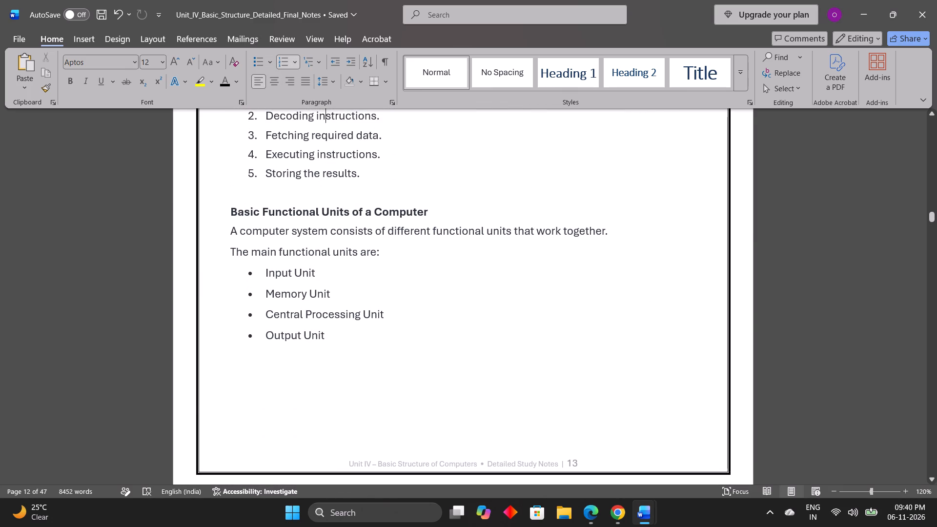
# Recheck the Basic Functional Units of a Computer section and its bullets on page 13, continuing to the block diagram.
pyautogui.press('Down')
pyautogui.press('Down')
pyautogui.press('Down')
pyautogui.press('Down')
pyautogui.press('Down')
pyautogui.press('Down')
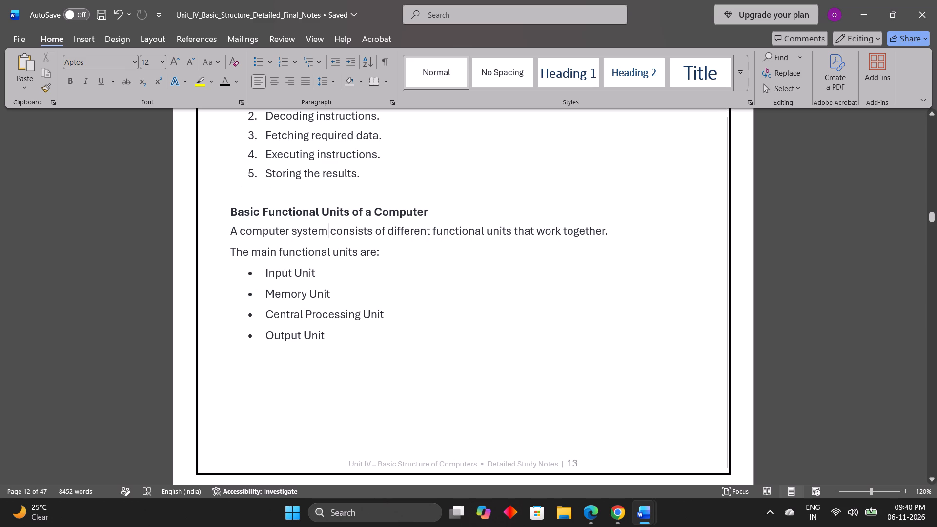
pyautogui.press('Down')
pyautogui.press('Down')
pyautogui.press('Down')
pyautogui.press('Down')
pyautogui.press('Down')
pyautogui.press('Down')
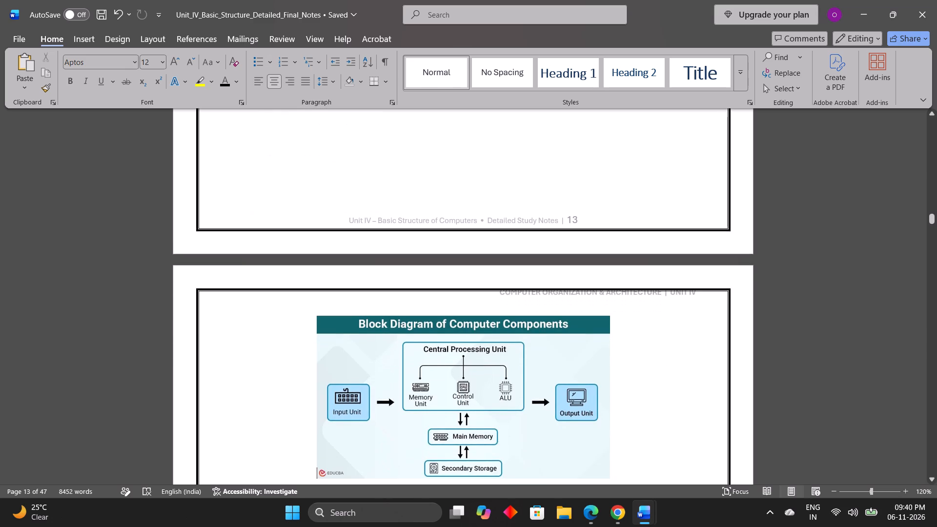
# Review the Block Diagram of Computer Components and the Input Unit and Memory Unit sections on page 14.
pyautogui.press('Down')
pyautogui.press('Down')
pyautogui.press('Down')
pyautogui.press('Down')
pyautogui.press('Down')
pyautogui.press('Down')
pyautogui.press('Down')
pyautogui.press('Down')
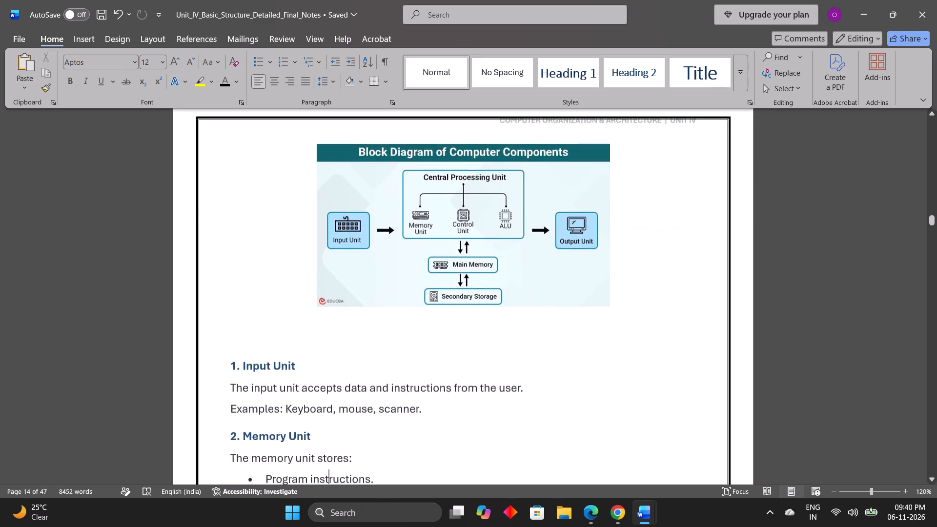
pyautogui.press('Down')
pyautogui.press('Down')
pyautogui.press('Down')
pyautogui.press('Down')
pyautogui.press('Down')
pyautogui.press('Down')
pyautogui.press('Down')
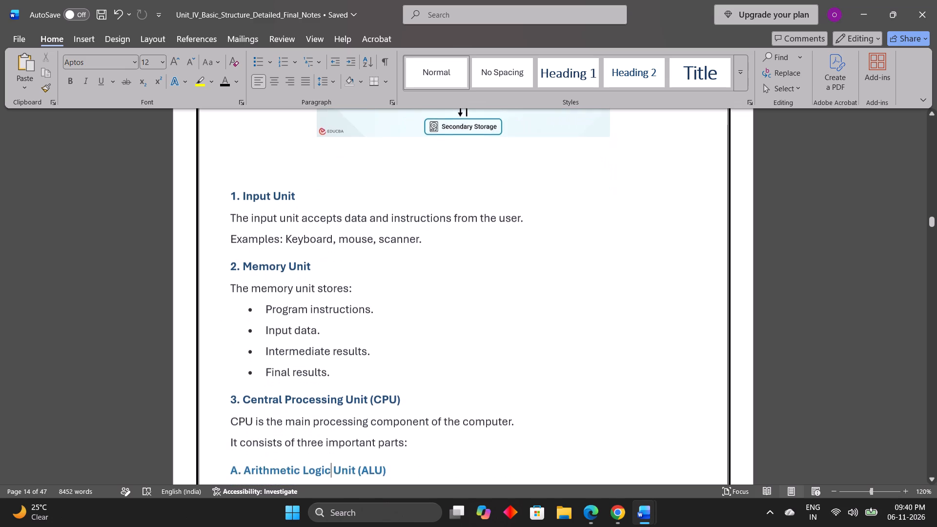
# Review the ALU, Control Unit, Registers and Output Unit sections and the page break at the end of page 14.
pyautogui.press('Down')
pyautogui.press('Down')
pyautogui.press('Down')
pyautogui.press('Down')
pyautogui.press('Down')
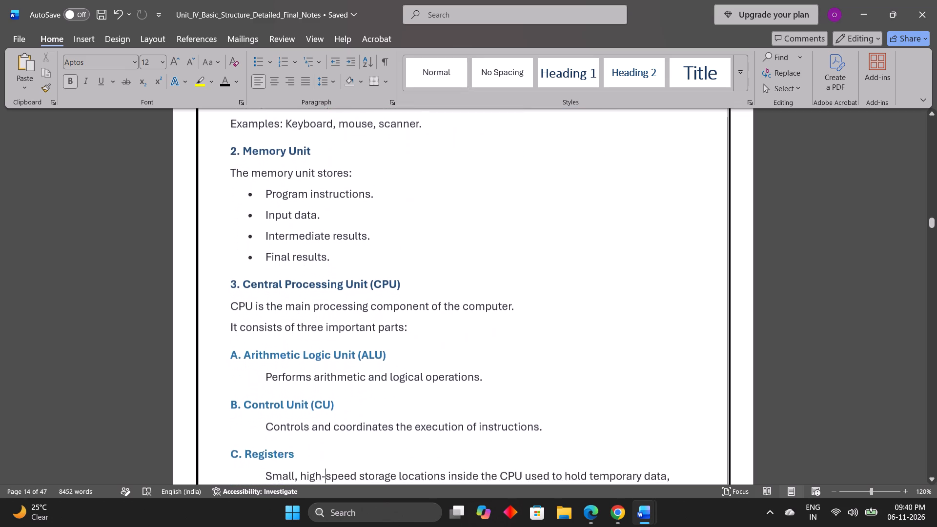
pyautogui.press('Down')
pyautogui.press('Down')
pyautogui.press('Down')
pyautogui.press('Down')
pyautogui.press('Down')
pyautogui.press('Down')
pyautogui.press('Down')
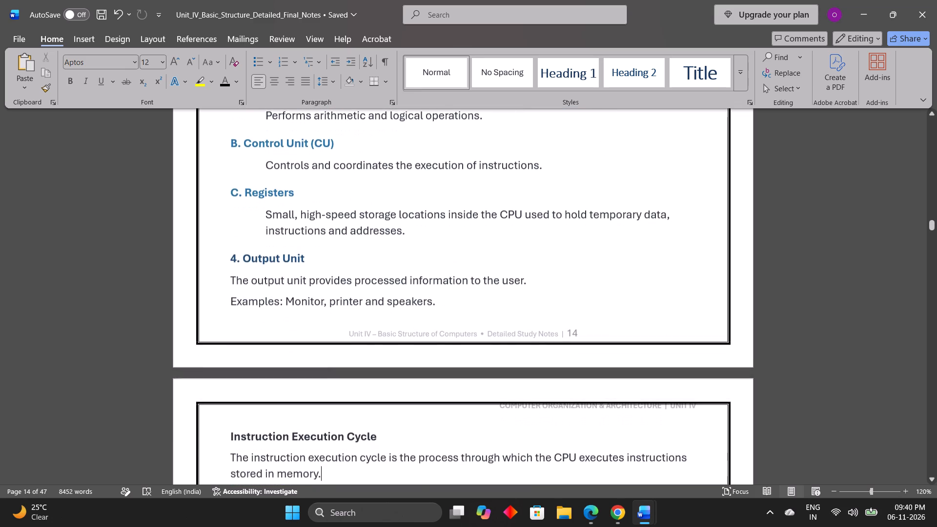
# Review the Instruction Execution Cycle introduction and its fetch, decode and execute diagram on page 15.
pyautogui.press('Down')
pyautogui.press('Down')
pyautogui.press('Down')
pyautogui.press('Down')
pyautogui.press('Down')
pyautogui.press('Down')
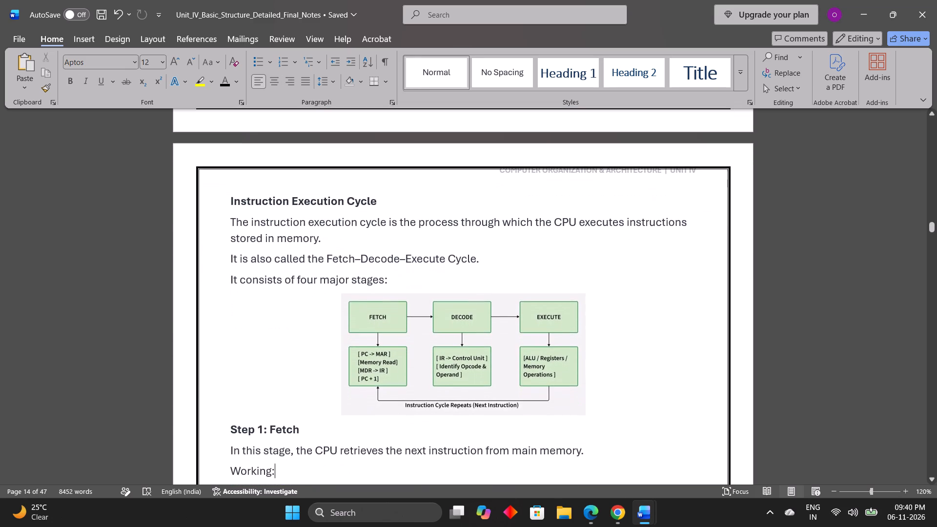
pyautogui.press('Down')
pyautogui.press('Down')
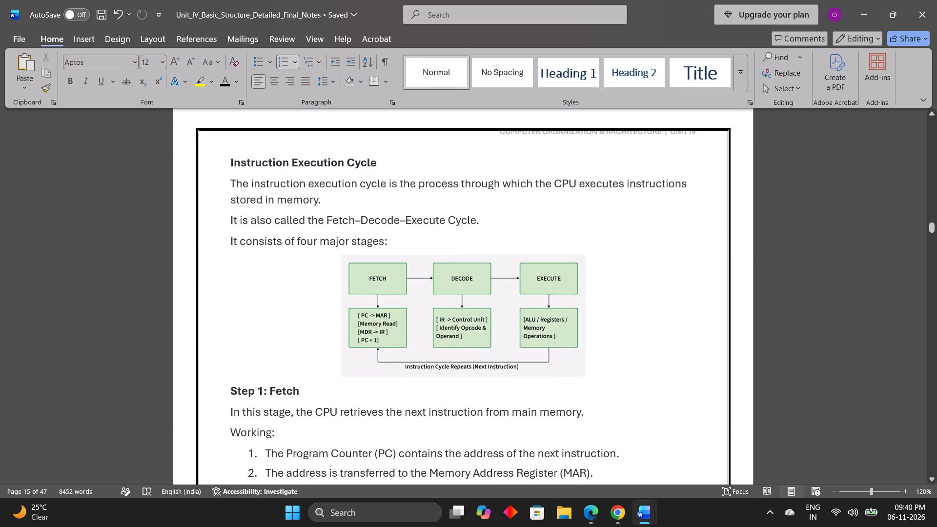
# Review the Step 1: Fetch section and its numbered working list on page 15.
pyautogui.press('Down')
pyautogui.press('Down')
pyautogui.press('Down')
pyautogui.press('Down')
pyautogui.press('Down')
pyautogui.press('Down')
pyautogui.press('Down')
pyautogui.press('Down')
pyautogui.press('Down')
pyautogui.press('Down')
pyautogui.press('Down')
pyautogui.press('Down')
pyautogui.press('Down')
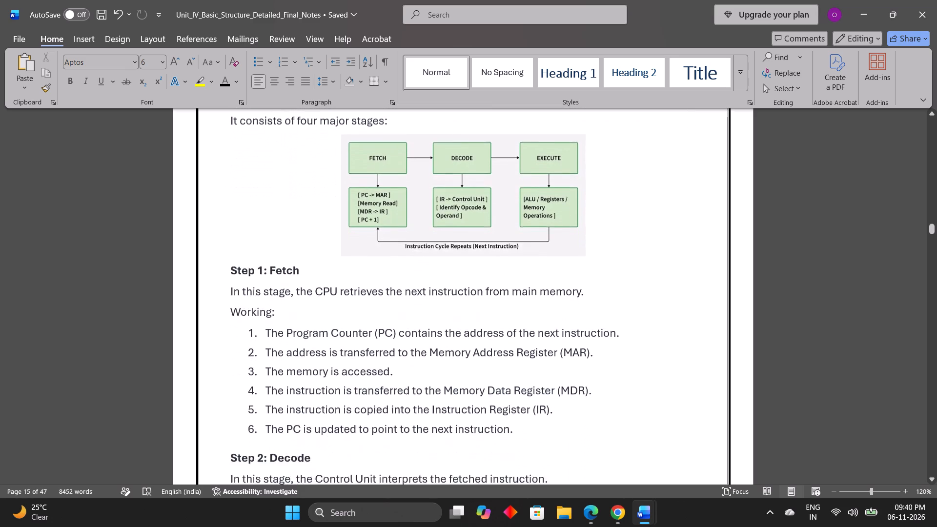
# Review the Step 2: Decode section on page 15, including its working list and the ADD R1, R2 example.
pyautogui.press('Down')
pyautogui.press('Down')
pyautogui.press('Down')
pyautogui.press('Down')
pyautogui.press('Down')
pyautogui.press('Down')
pyautogui.press('Down')
pyautogui.press('Down')
pyautogui.press('Down')
pyautogui.press('Down')
pyautogui.press('Down')
pyautogui.press('Down')
pyautogui.press('Down')
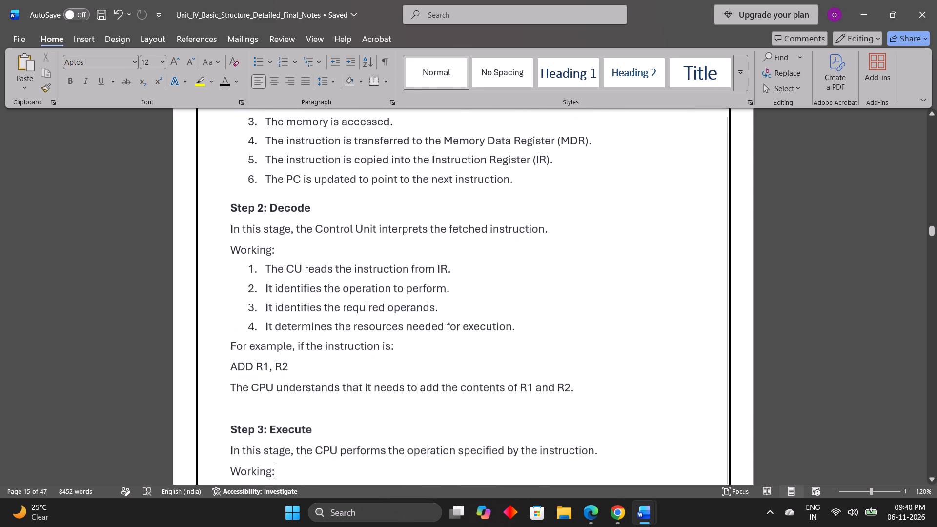
# Review the Step 3: Execute list across the page 15 to 16 break and the Step 4: Store / Write Back section.
pyautogui.press('Down')
pyautogui.press('Down')
pyautogui.press('Down')
pyautogui.press('Down')
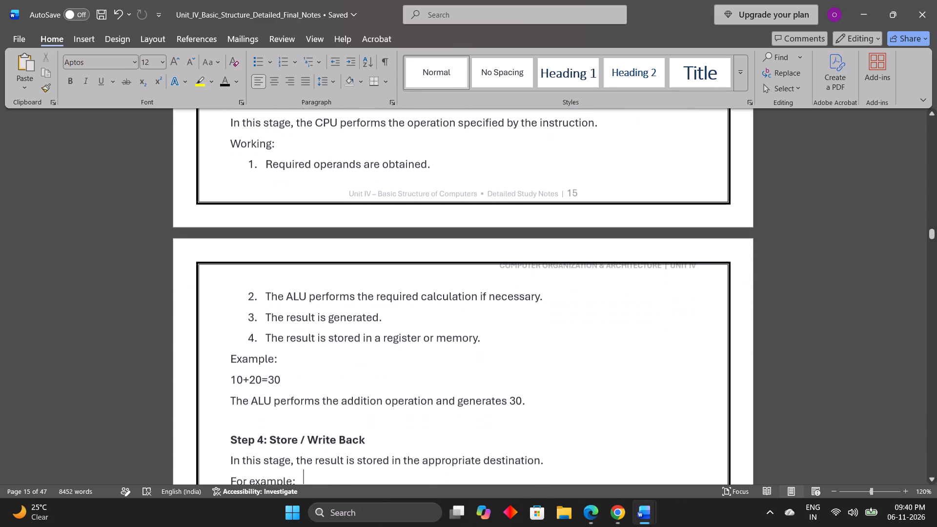
pyautogui.press('Down')
pyautogui.press('Down')
pyautogui.press('Down')
pyautogui.press('Down')
pyautogui.press('Down')
pyautogui.press('Down')
pyautogui.press('Down')
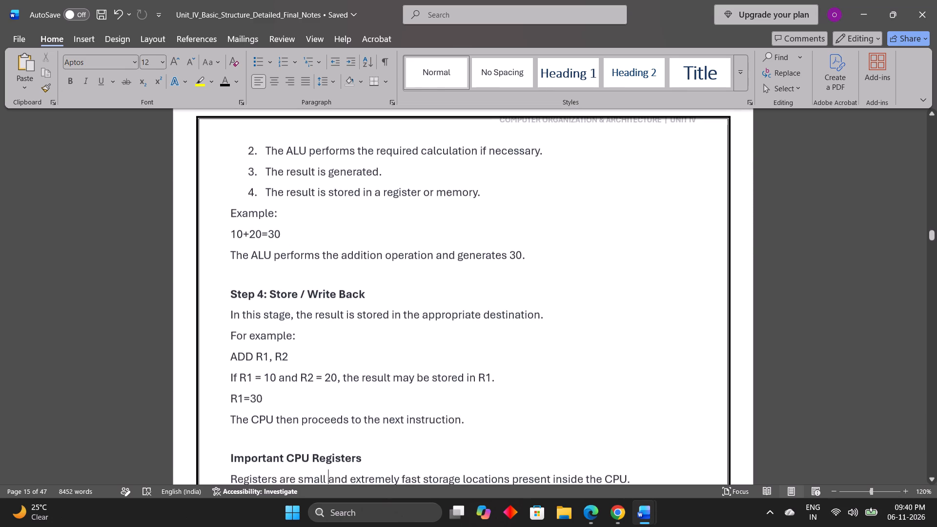
# Review the Important CPU Registers introduction, the Program Counter section and the start of the Instruction Register section on page 16.
pyautogui.press('Down')
pyautogui.press('Down')
pyautogui.press('Down')
pyautogui.press('Down')
pyautogui.press('Down')
pyautogui.press('Down')
pyautogui.press('Down')
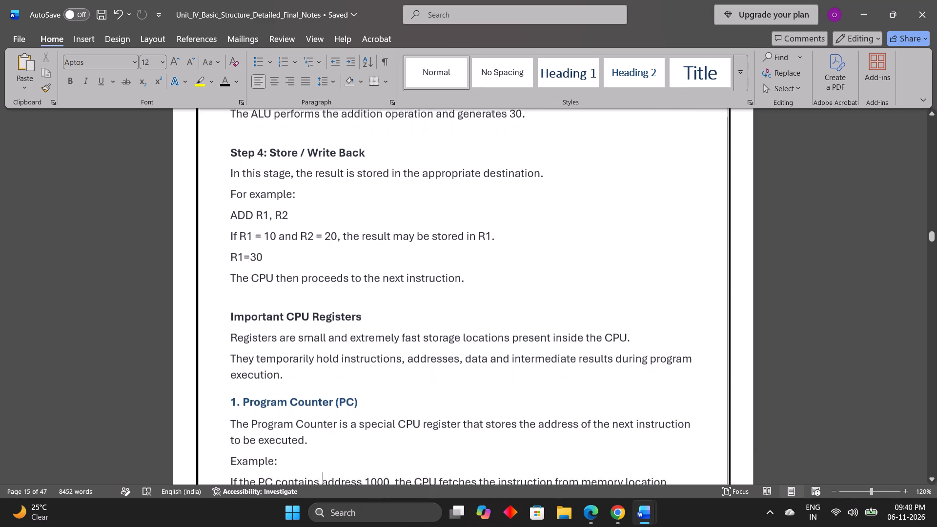
pyautogui.press('Down')
pyautogui.press('Down')
pyautogui.press('Down')
pyautogui.press('Down')
pyautogui.press('Down')
pyautogui.press('Down')
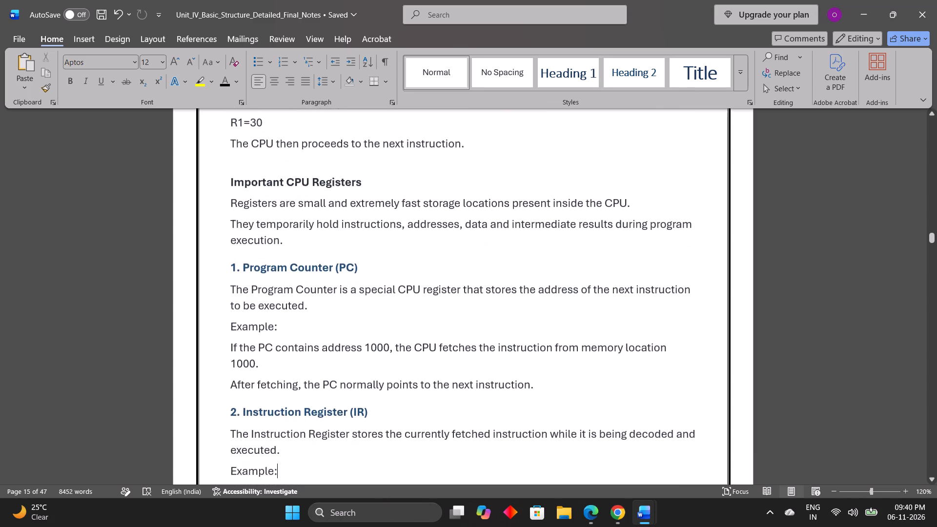
# Review the Instruction Register example and the Memory Address Register section across the page 16 to 17 break.
pyautogui.press('Down')
pyautogui.press('Down')
pyautogui.press('Down')
pyautogui.press('Down')
pyautogui.press('Down')
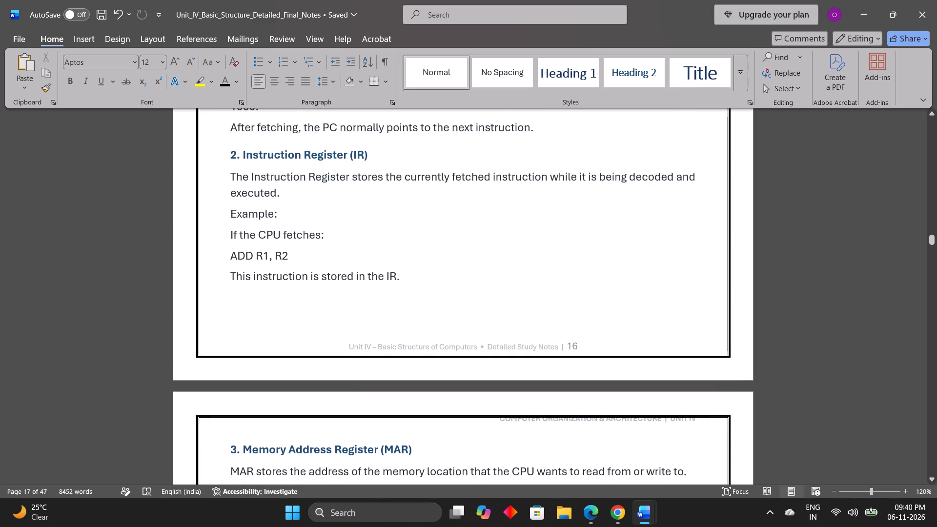
pyautogui.press('Down')
pyautogui.press('Down')
pyautogui.press('Down')
pyautogui.press('Down')
pyautogui.press('Down')
pyautogui.press('Down')
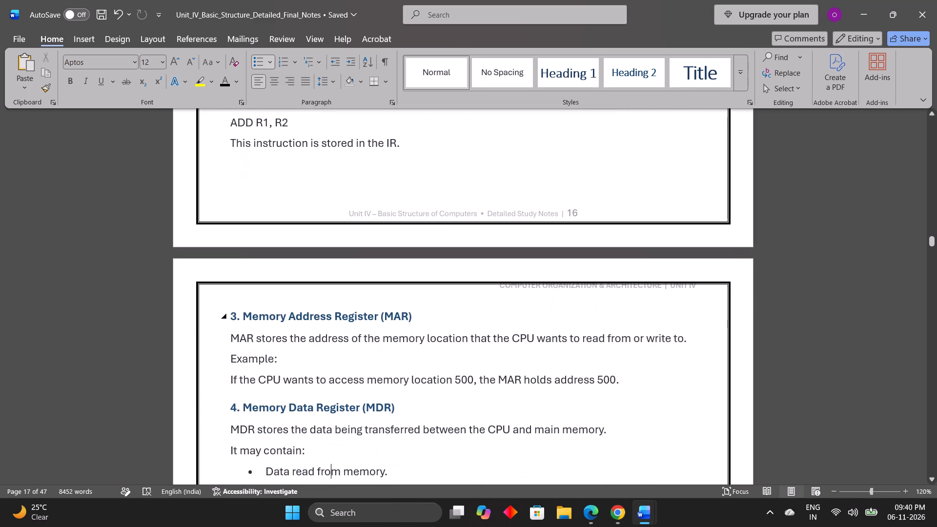
# Review the Memory Data Register and Accumulator sections on page 17, down to the Basic Memory Operations introduction.
pyautogui.press('Down')
pyautogui.press('Down')
pyautogui.press('Down')
pyautogui.press('Down')
pyautogui.press('Down')
pyautogui.press('Down')
pyautogui.press('Down')
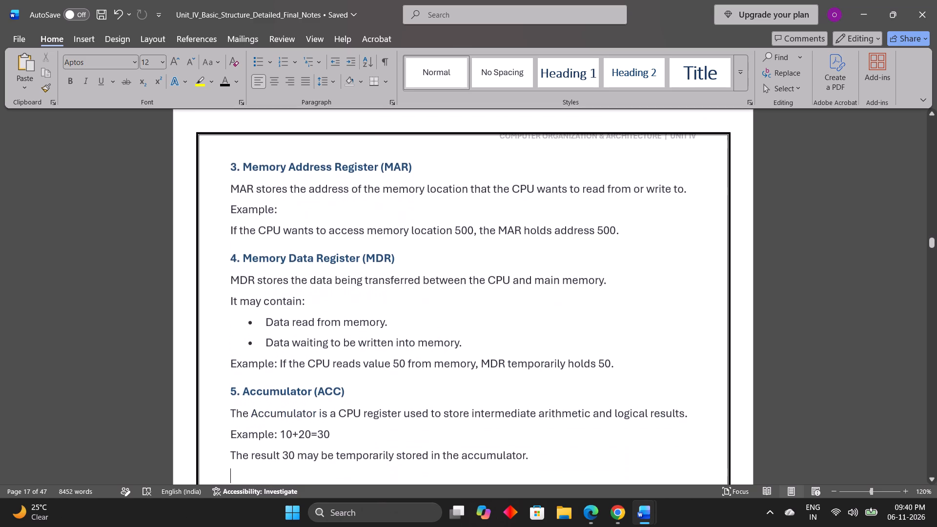
pyautogui.press('Down')
pyautogui.press('Down')
pyautogui.press('Down')
pyautogui.press('Down')
pyautogui.press('Down')
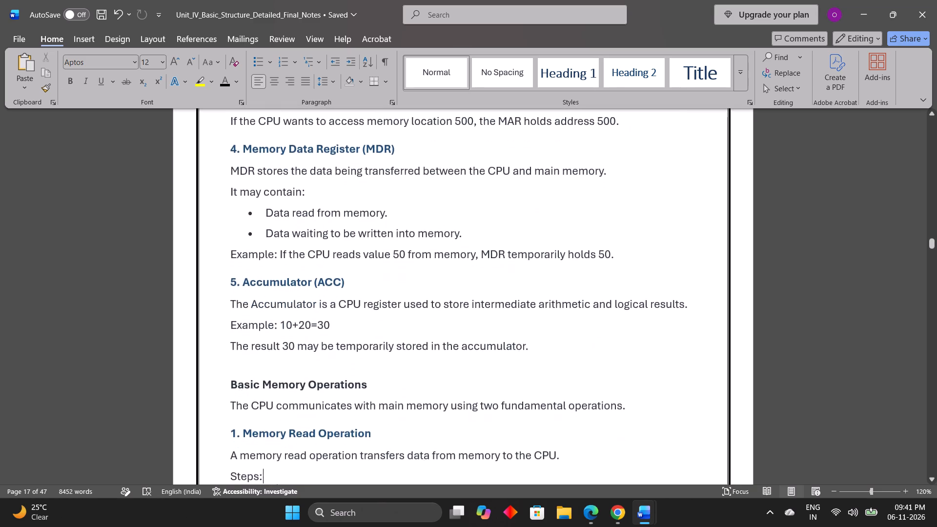
# Review the numbered steps of the Memory Read Operation and Memory Write Operation sections on page 17.
pyautogui.press('Down')
pyautogui.press('Down')
pyautogui.press('Down')
pyautogui.press('Down')
pyautogui.press('Down')
pyautogui.press('Down')
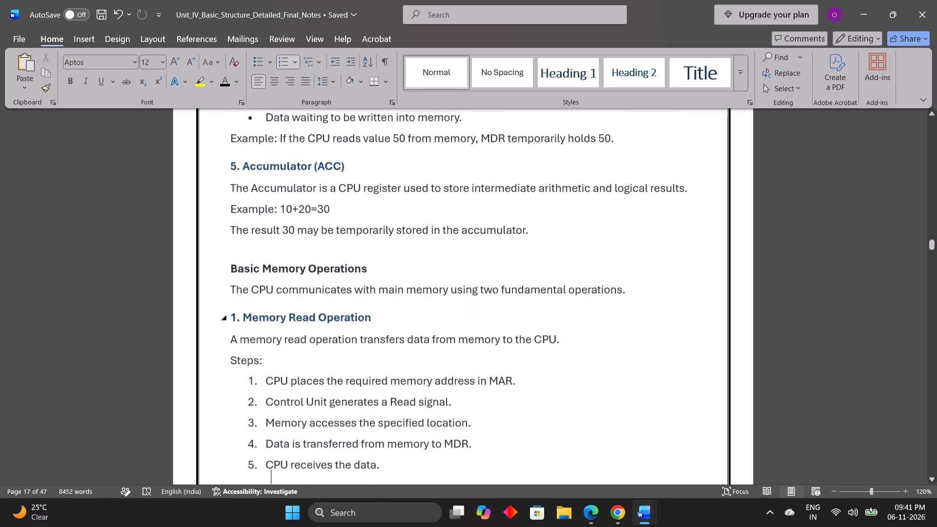
pyautogui.press('Down')
pyautogui.press('Down')
pyautogui.press('Down')
pyautogui.press('Down')
pyautogui.press('Down')
pyautogui.press('Down')
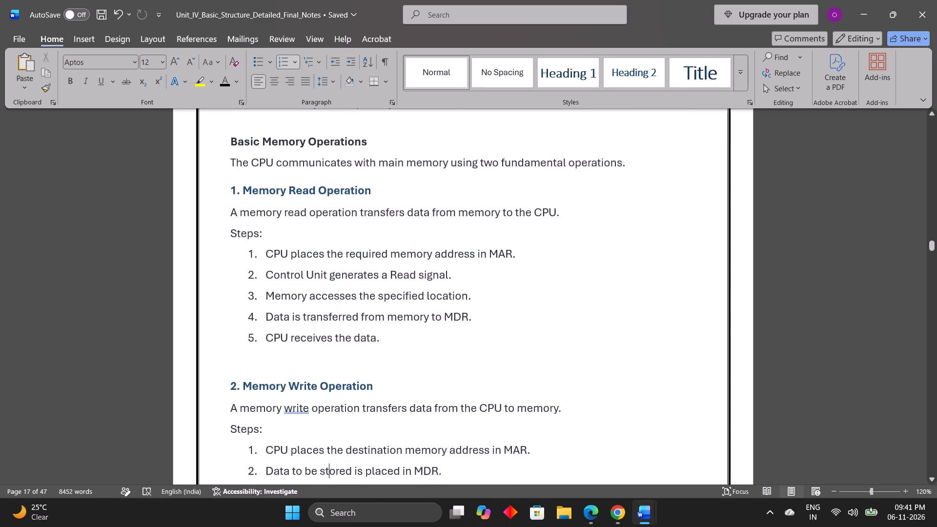
pyautogui.press('Down')
pyautogui.press('Down')
# Review the Types of Instructions introduction and the Data Transfer Instructions section with its MOV R1, R2 example on page 18.
pyautogui.press('Down')
pyautogui.press('Down')
pyautogui.press('Down')
pyautogui.press('Down')
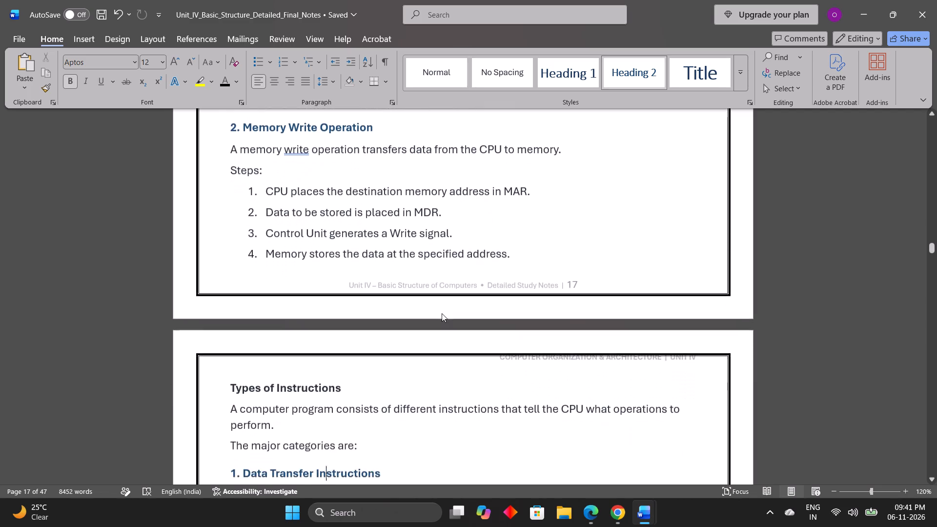
pyautogui.press('Down')
pyautogui.press('Down')
pyautogui.press('Down')
pyautogui.press('Down')
pyautogui.press('Down')
pyautogui.press('Down')
pyautogui.press('Down')
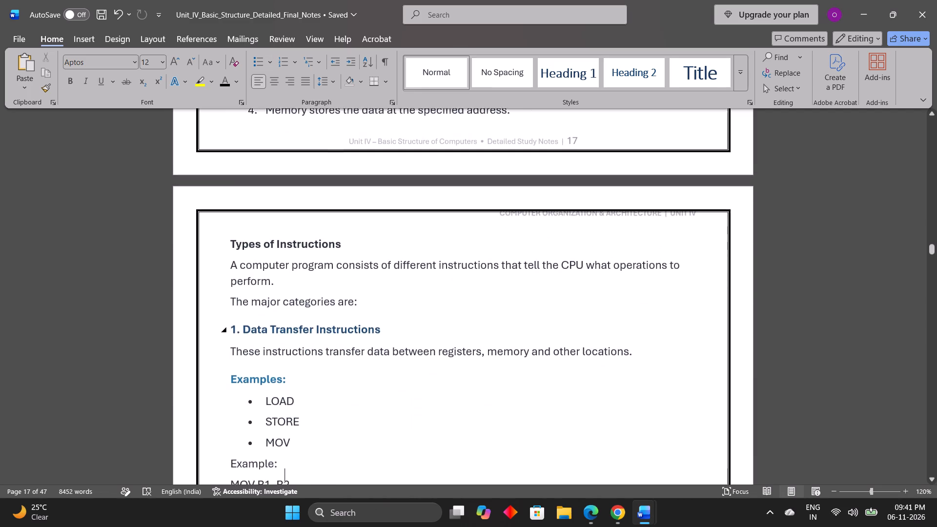
pyautogui.press('Down')
pyautogui.press('Down')
# Review the Arithmetic Instructions section on page 18, including its bulleted examples and ADD R1, R2.
pyautogui.press('Down')
pyautogui.press('Down')
pyautogui.press('Down')
pyautogui.press('Down')
pyautogui.press('Down')
pyautogui.press('Down')
pyautogui.press('Down')
pyautogui.press('Down')
pyautogui.press('Down')
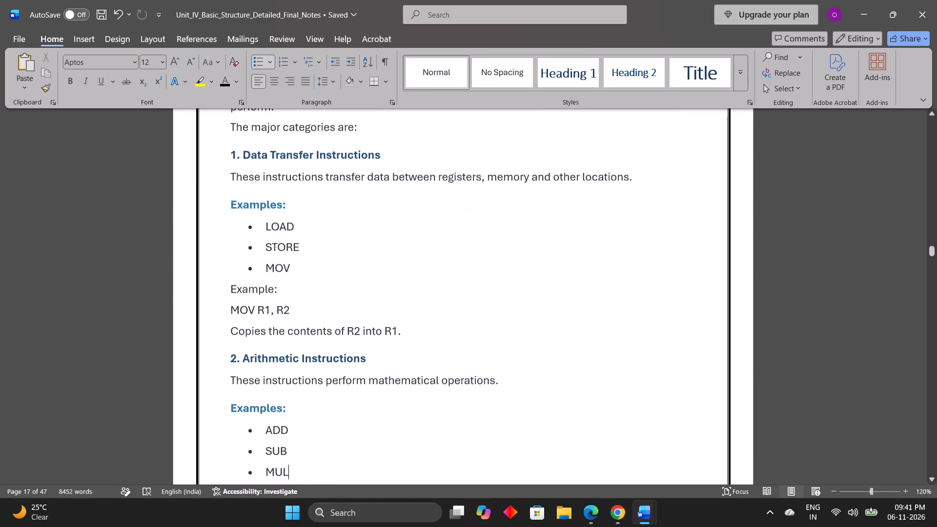
pyautogui.press('Down')
pyautogui.press('Down')
# Review the Bus Structures and System Bus Organization section from its component list across the page 18 to 19 break.
pyautogui.press('Down')
pyautogui.press('Down')
pyautogui.press('Down')
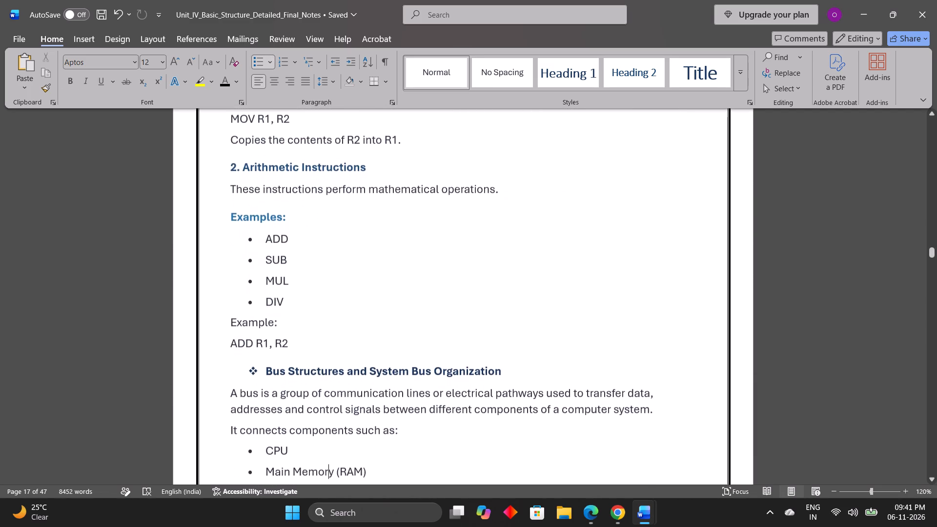
pyautogui.press('Down')
pyautogui.press('Down')
pyautogui.press('Down')
pyautogui.press('Down')
pyautogui.press('Down')
pyautogui.press('Down')
pyautogui.press('Down')
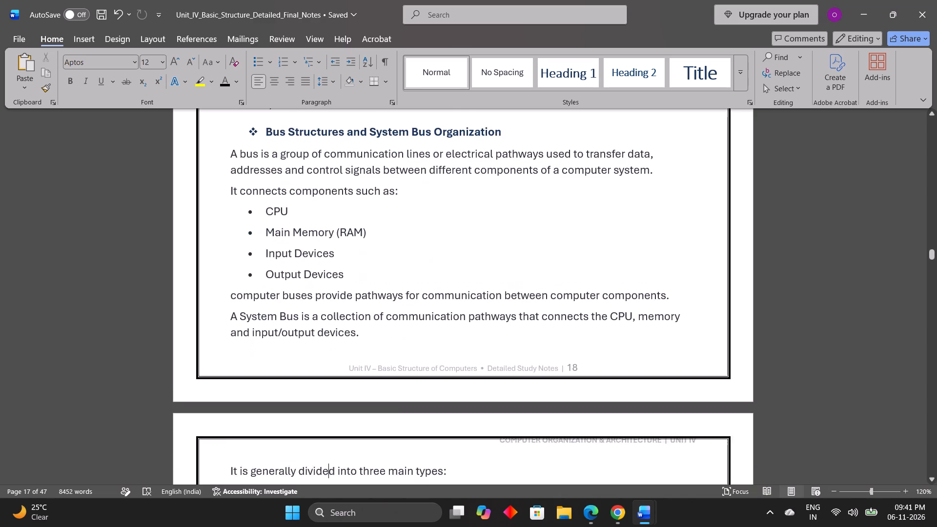
pyautogui.press('Up')
pyautogui.press('Up')
pyautogui.press('Down')
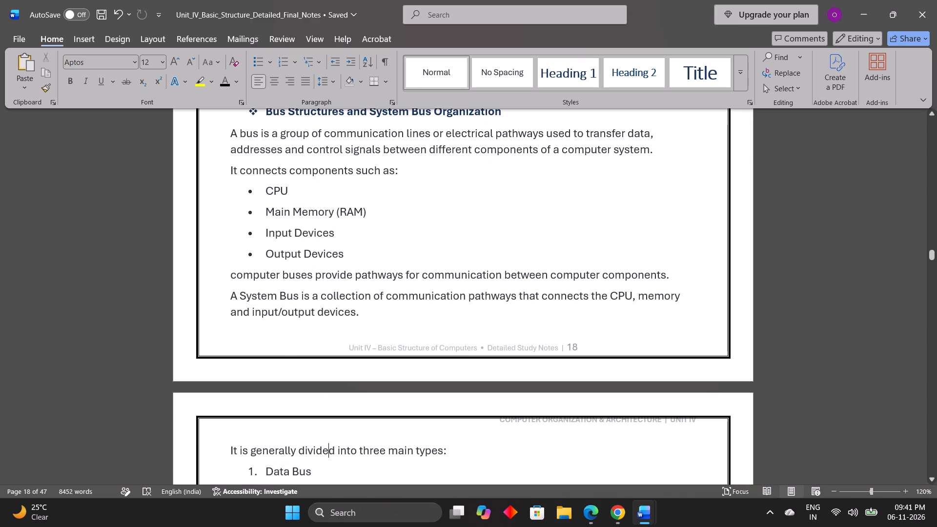
# Recheck the layout of page 18 from Types of Instructions through the Bus Structures and System Bus Organization text.
pyautogui.press('Up')
pyautogui.press('Up')
pyautogui.press('Up')
pyautogui.press('Up')
pyautogui.press('Up')
pyautogui.press('Up')
pyautogui.press('Up')
pyautogui.press('Up')
pyautogui.press('Up')
pyautogui.press('Up')
pyautogui.press('Down')
pyautogui.press('Down')
pyautogui.scroll(3, 442, 313)
pyautogui.scroll(-1, 442, 313)
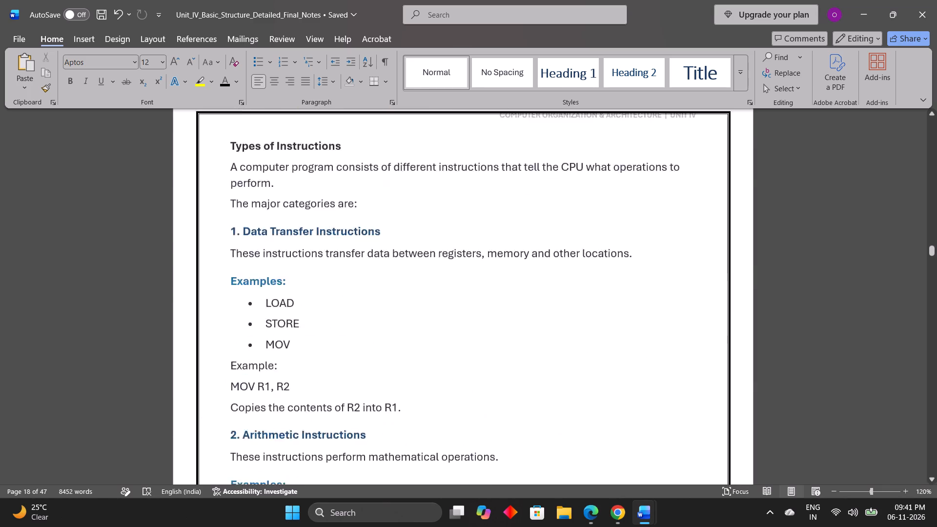
pyautogui.scroll(-1, 442, 313)
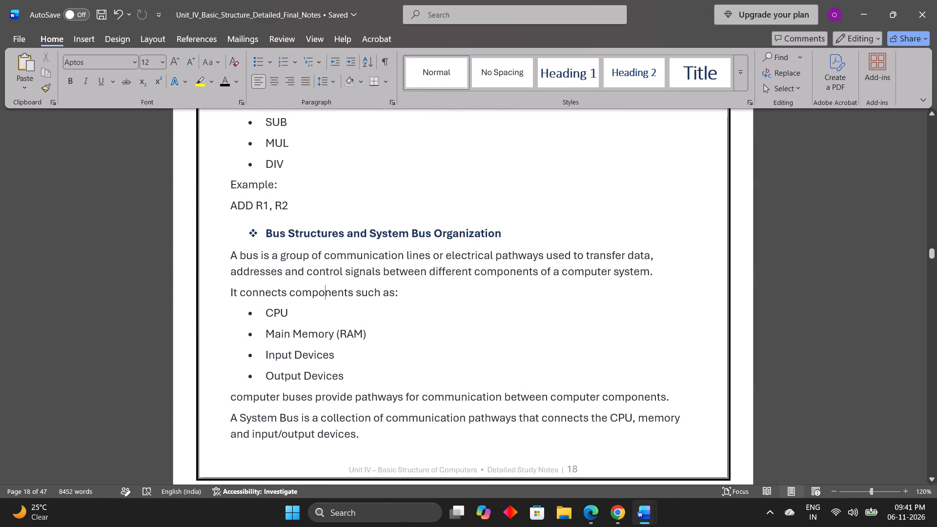
# Justify the paragraph defining a bus under the Bus Structures and System Bus Organization heading.
pyautogui.moveTo(309, 256); pyautogui.dragTo(388, 283)
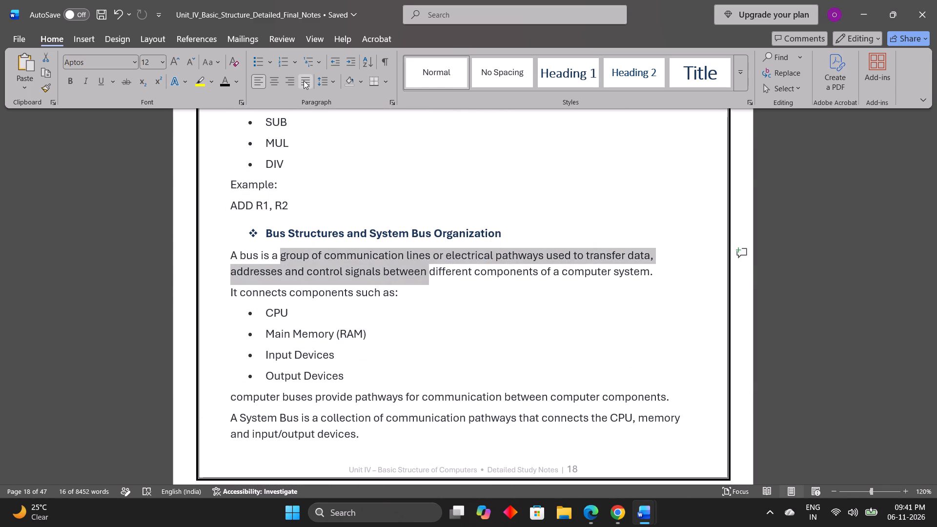
pyautogui.click(304, 81)
pyautogui.click(406, 295)
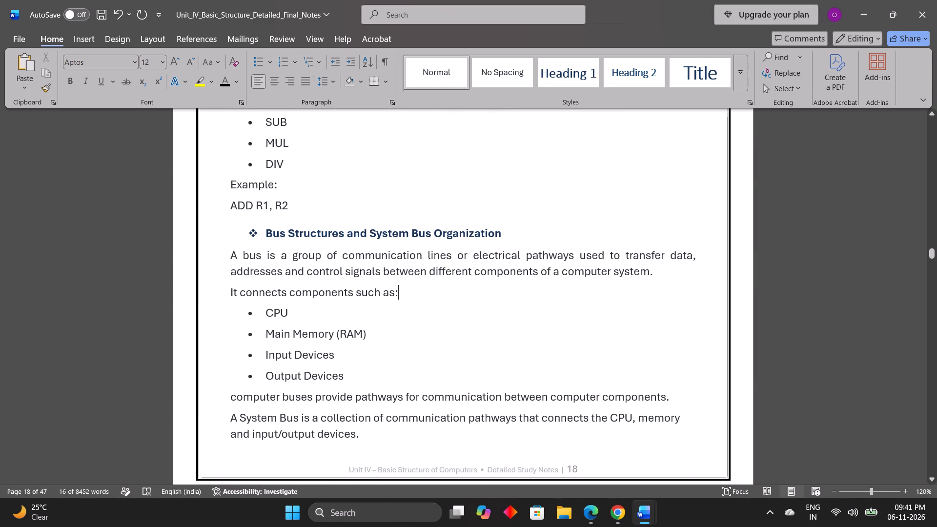
# Review the system bus diagram, bus type sections, Working of System Bus steps and Bus Width text on pages 18 to 20.
pyautogui.scroll(-1, 406, 295)
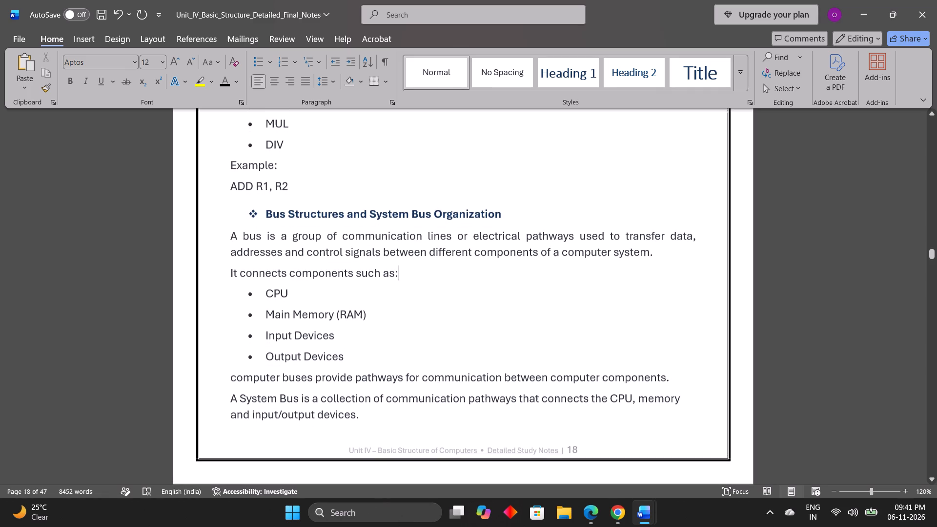
pyautogui.click(344, 192)
pyautogui.scroll(-1, 344, 192)
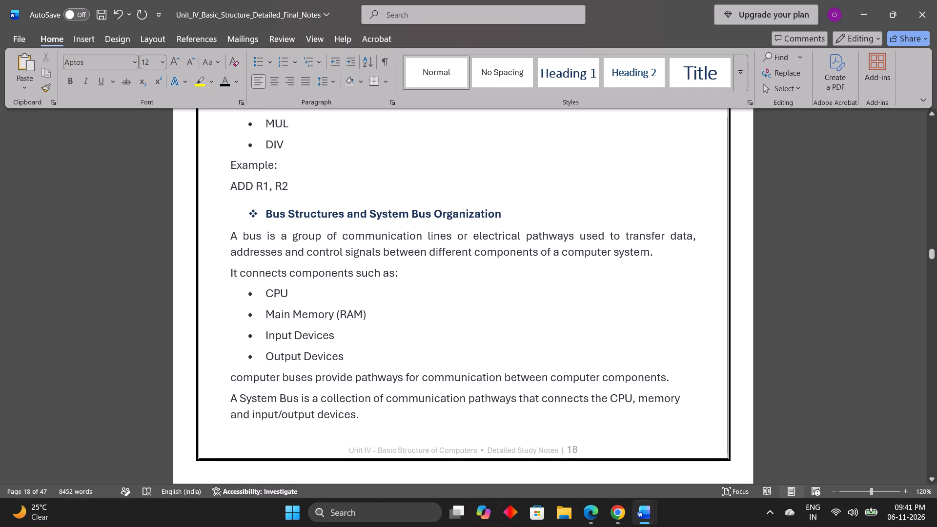
pyautogui.scroll(-1, 344, 192)
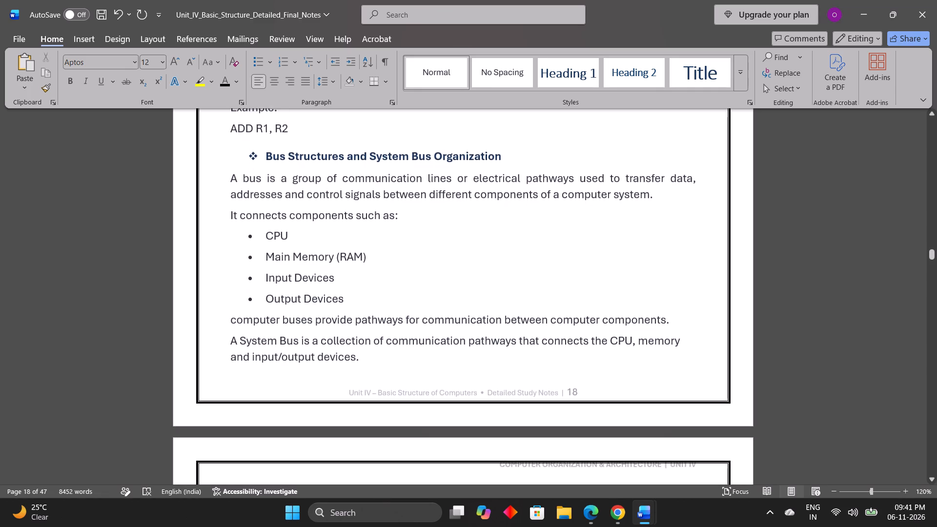
pyautogui.scroll(-4, 319, 215)
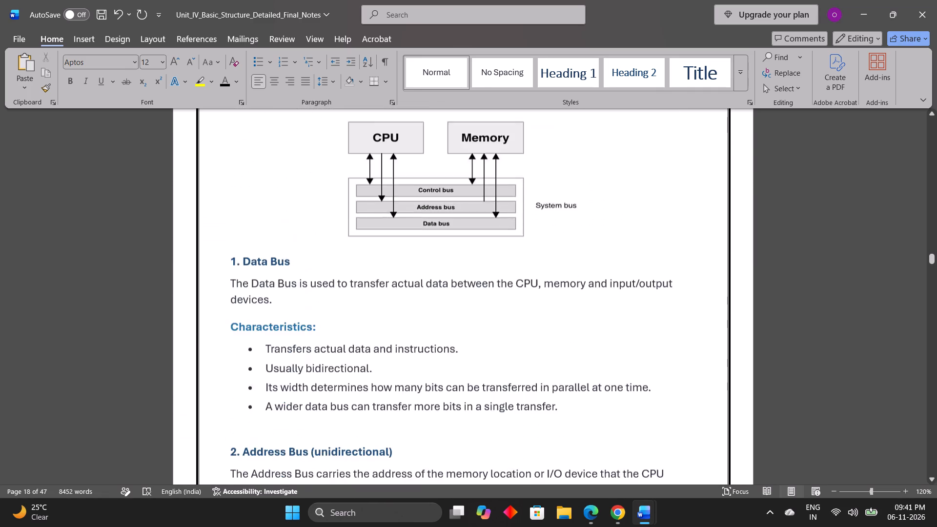
pyautogui.scroll(-4, 319, 215)
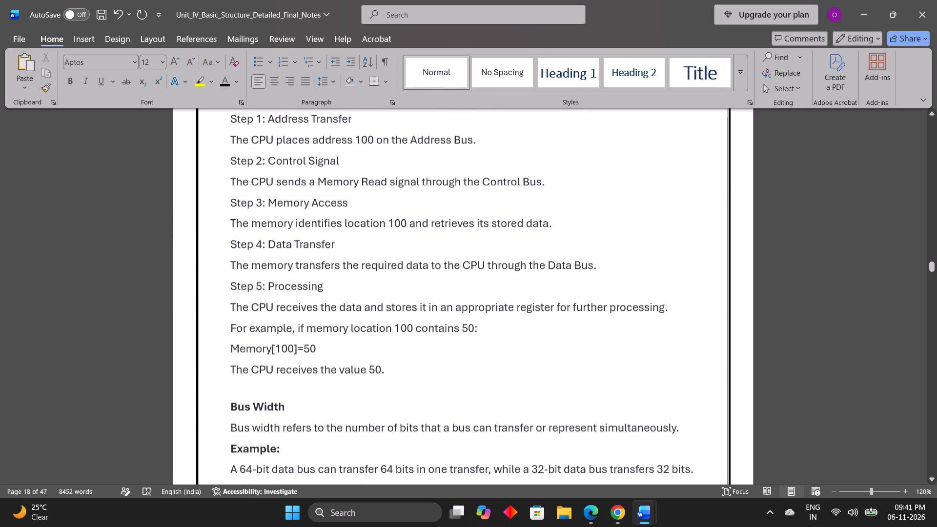
pyautogui.scroll(-1, 319, 215)
pyautogui.scroll(1, 319, 215)
pyautogui.scroll(-1, 319, 215)
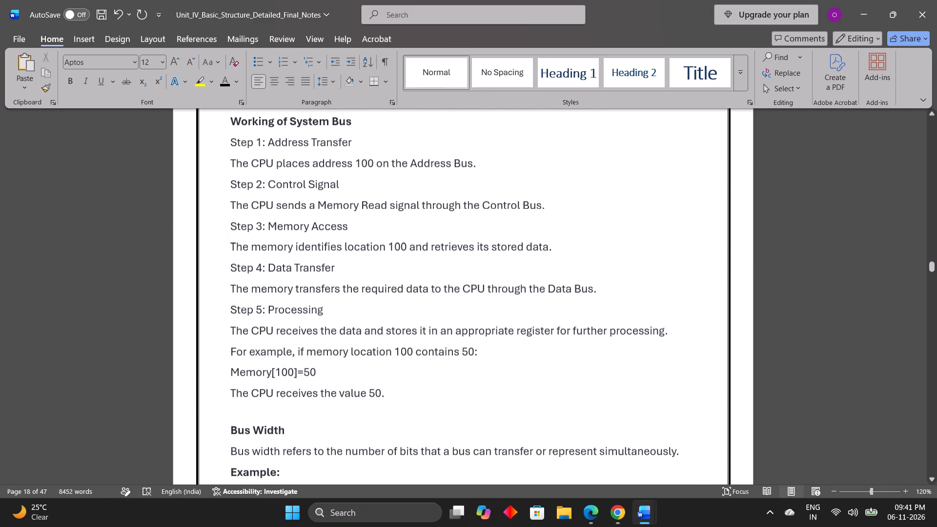
pyautogui.scroll(-2, 319, 215)
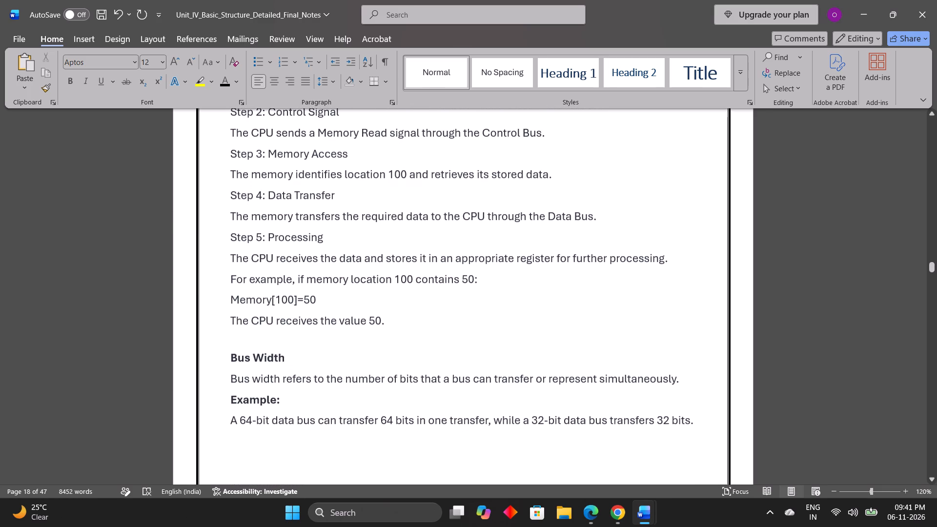
pyautogui.scroll(-1, 319, 215)
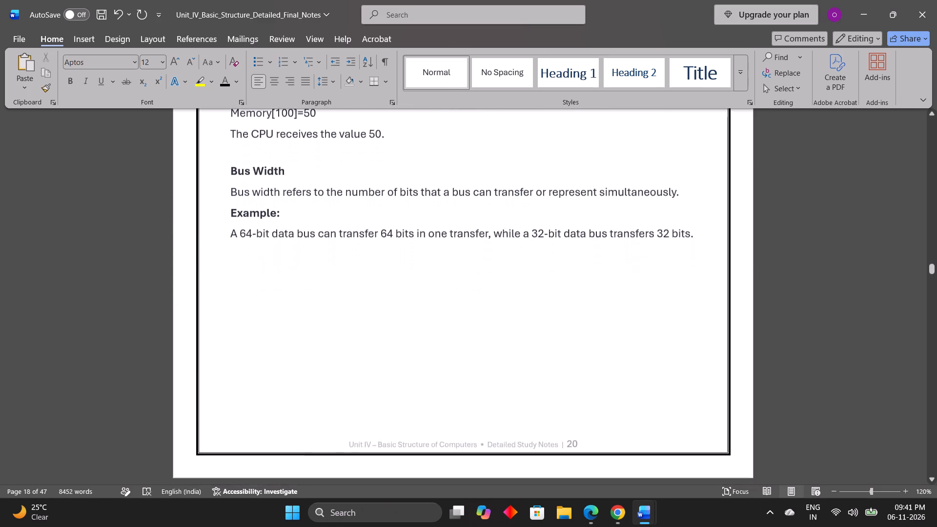
pyautogui.scroll(-1, 319, 215)
pyautogui.scroll(1, 319, 215)
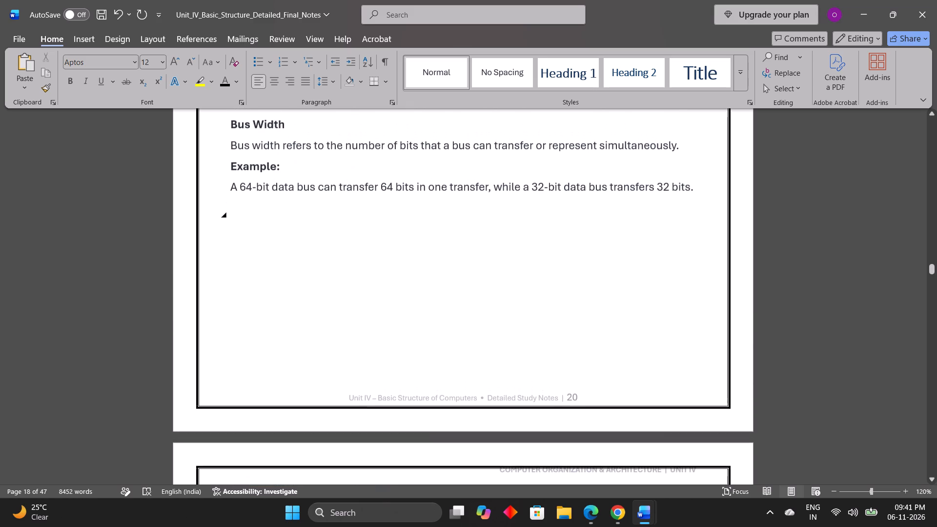
# Reread the Bus Width definition and its 64-bit versus 32-bit data bus example on page 20.
pyautogui.scroll(1, 319, 215)
pyautogui.moveTo(271, 164); pyautogui.dragTo(467, 162)
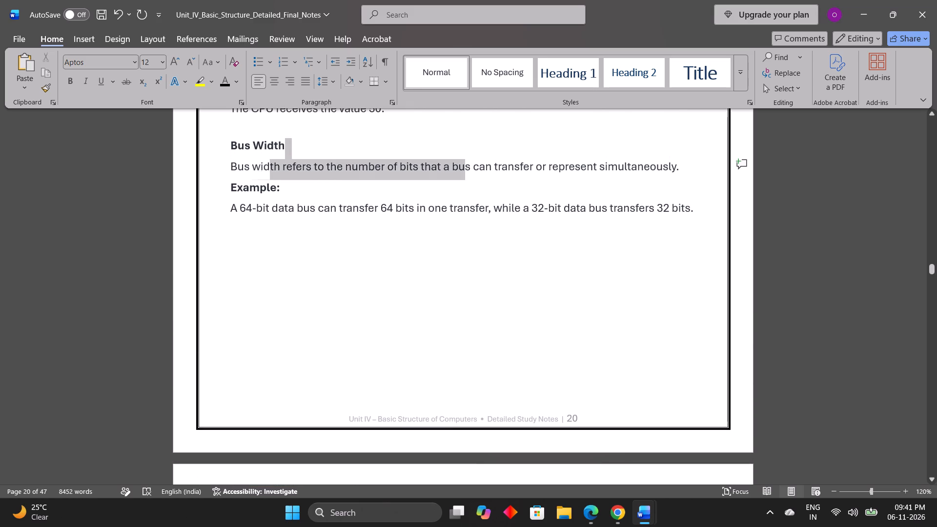
pyautogui.moveTo(467, 162); pyautogui.dragTo(507, 160)
pyautogui.click(507, 160)
pyautogui.moveTo(538, 163); pyautogui.dragTo(559, 163)
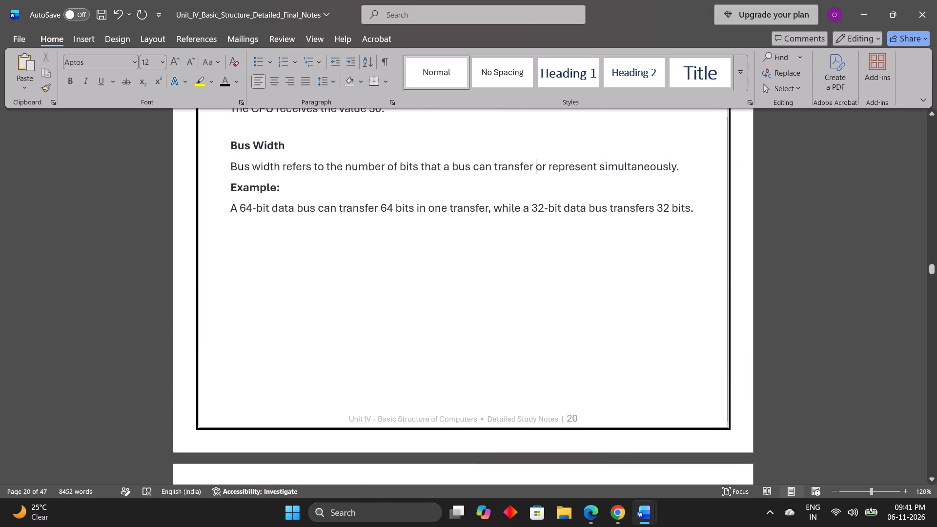
pyautogui.moveTo(559, 163); pyautogui.dragTo(605, 163)
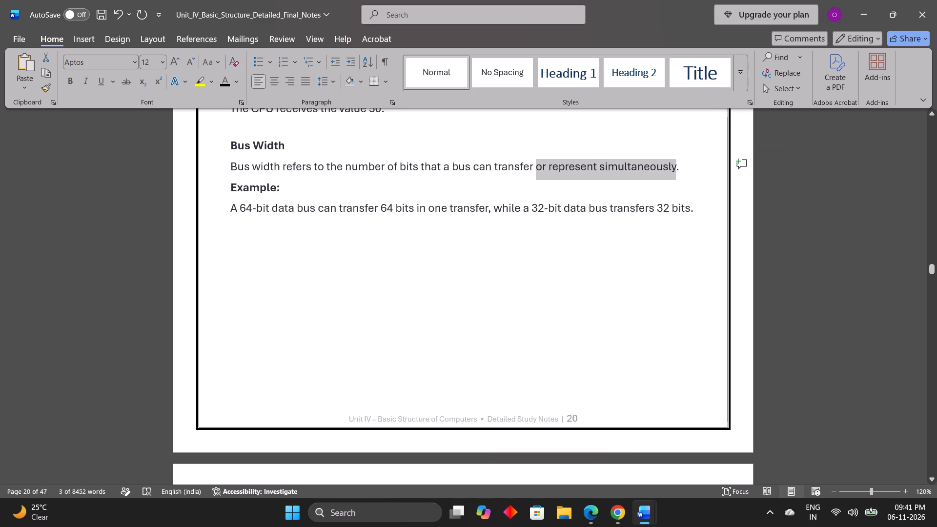
pyautogui.moveTo(346, 173); pyautogui.dragTo(600, 169)
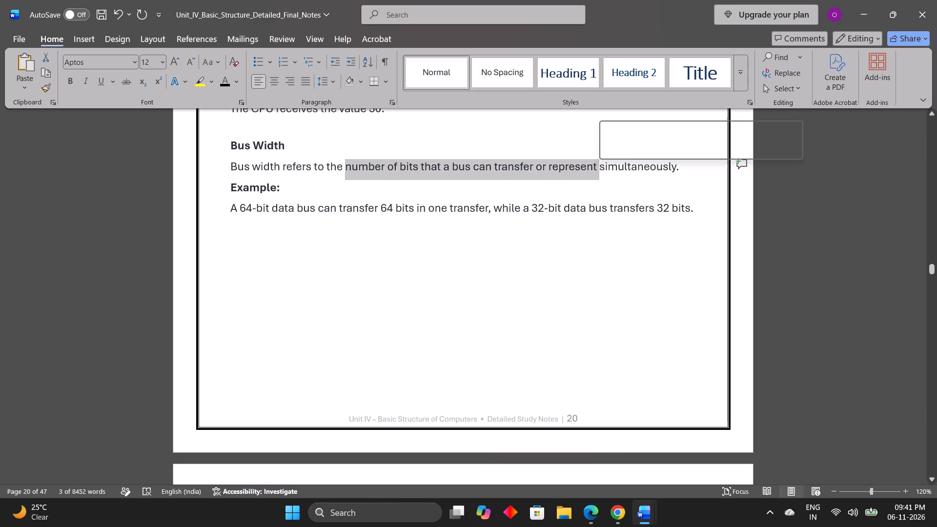
pyautogui.click(600, 169)
pyautogui.moveTo(614, 169); pyautogui.dragTo(713, 178)
pyautogui.click(713, 178)
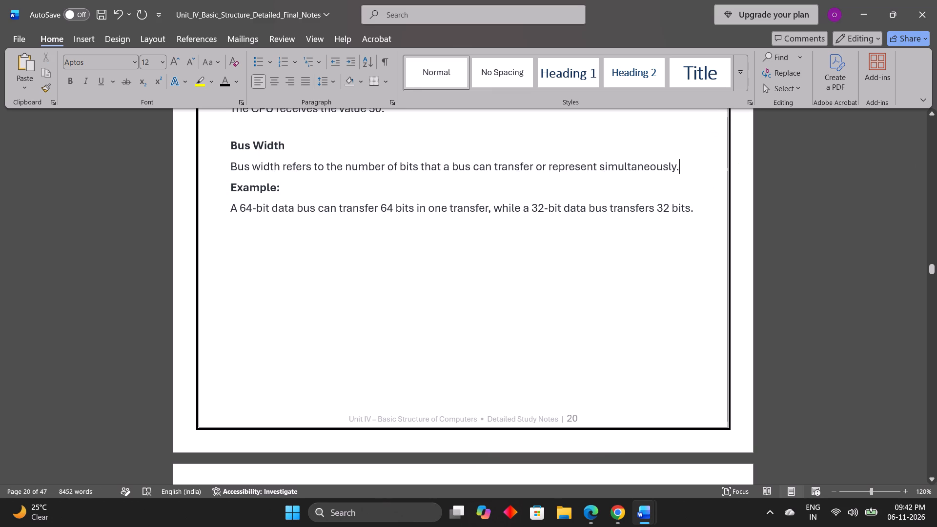
pyautogui.moveTo(240, 199); pyautogui.dragTo(579, 212)
pyautogui.click(579, 212)
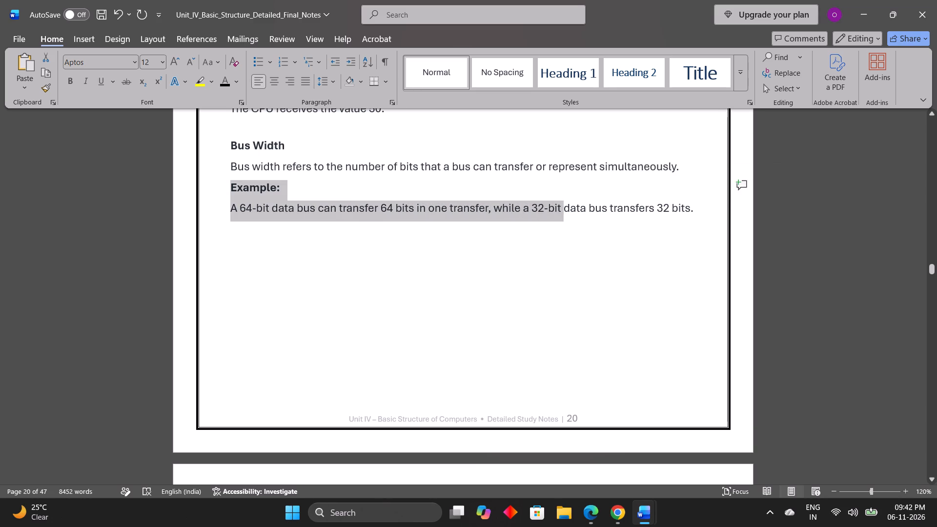
pyautogui.click(381, 275)
# Review the Types of Bus Structures introduction and the Single Bus Structure text, diagram and Working steps on page 21.
pyautogui.scroll(-2, 381, 275)
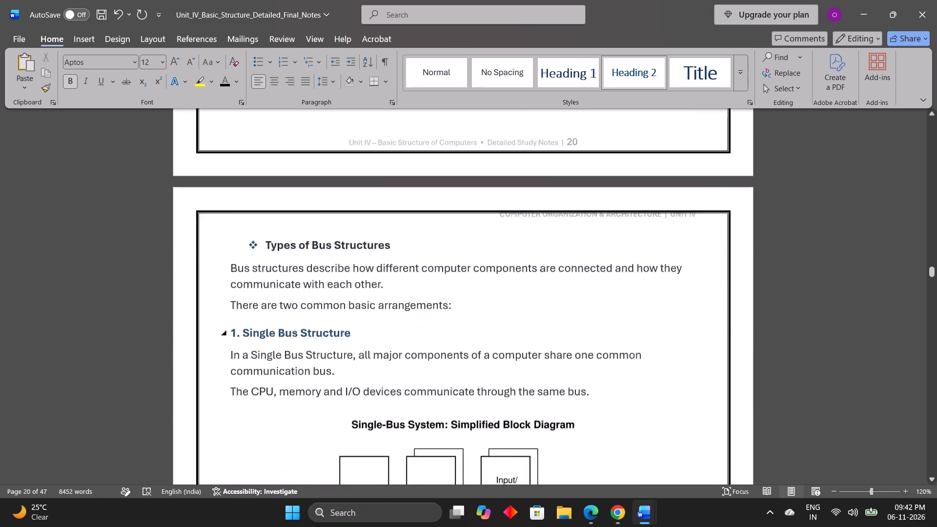
pyautogui.scroll(-1, 381, 275)
pyautogui.moveTo(277, 142); pyautogui.dragTo(400, 426)
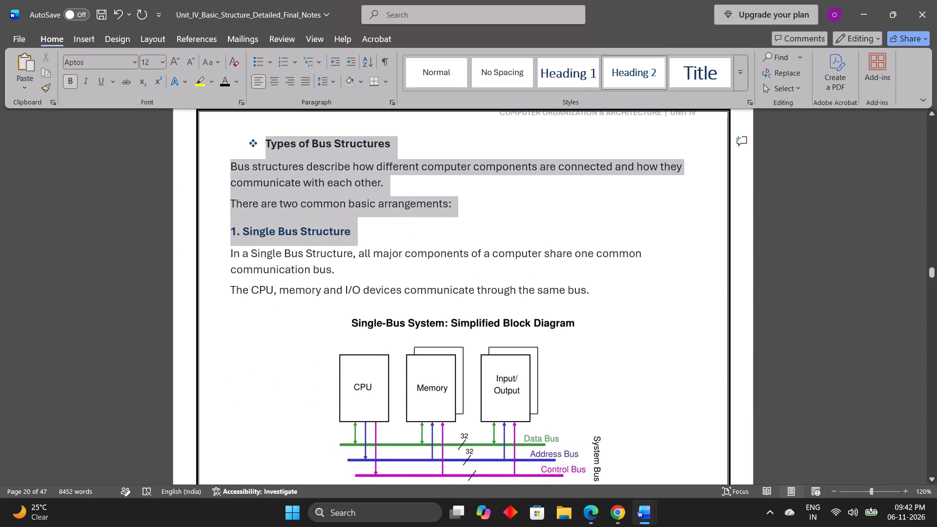
pyautogui.moveTo(400, 426); pyautogui.dragTo(401, 448)
pyautogui.click(468, 270)
pyautogui.scroll(-2, 468, 270)
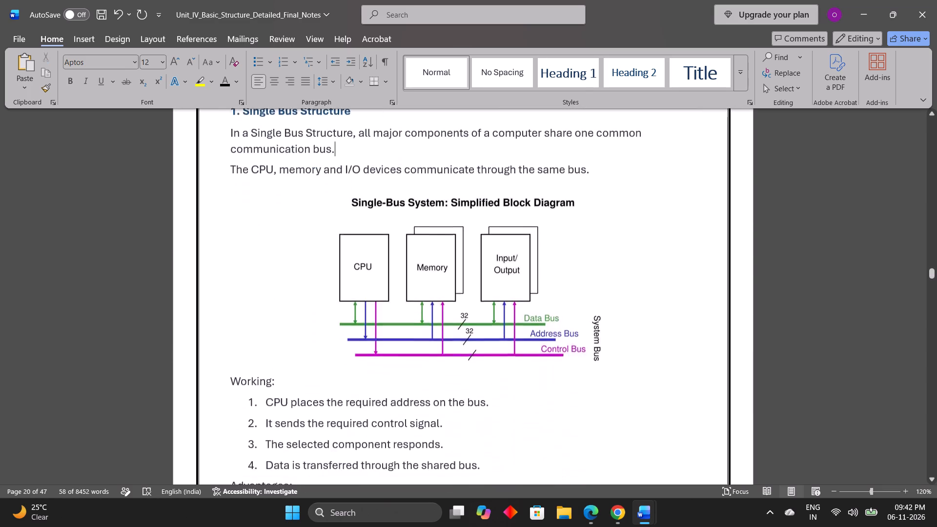
pyautogui.scroll(-3, 468, 270)
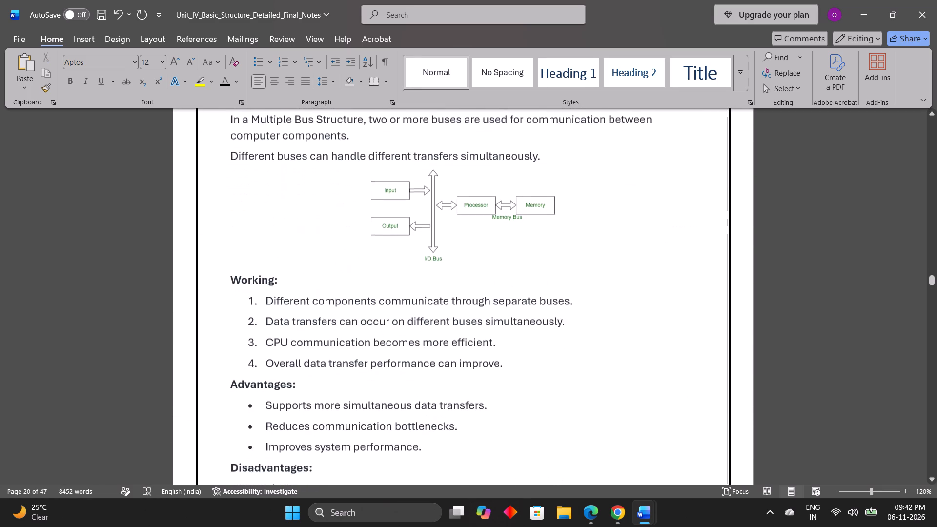
# Read the Multiple Bus Structure description and check its I/O bus and memory bus diagram on page 22.
pyautogui.scroll(-2, 468, 270)
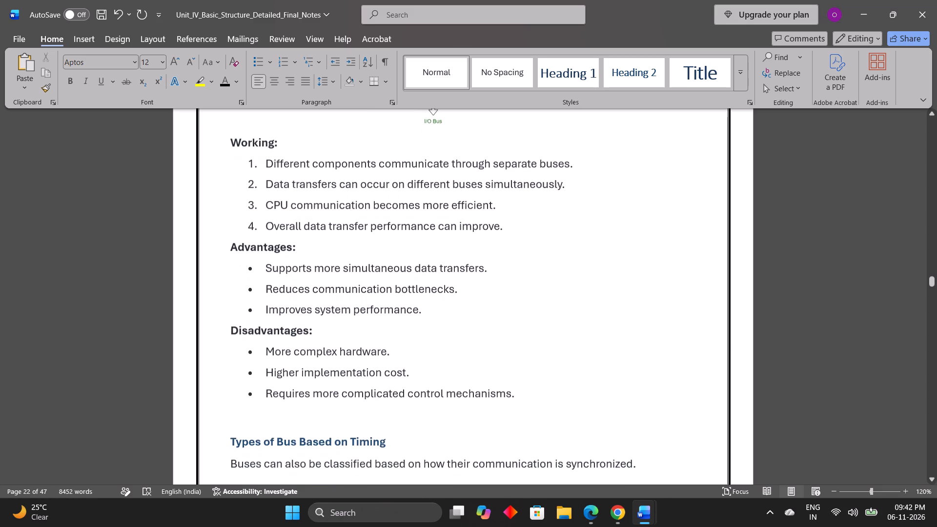
pyautogui.scroll(-1, 468, 270)
pyautogui.scroll(1, 468, 270)
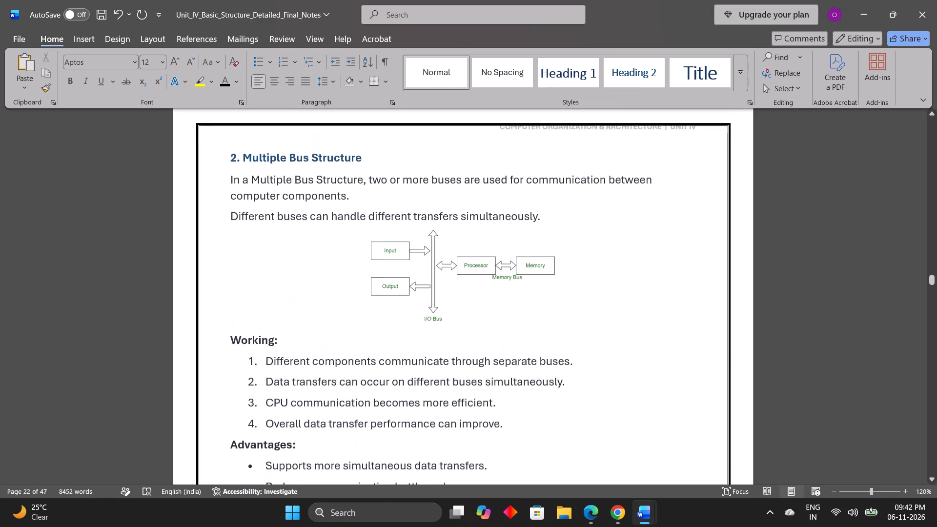
pyautogui.scroll(1, 468, 270)
pyautogui.moveTo(413, 186); pyautogui.dragTo(607, 203)
pyautogui.click(607, 203)
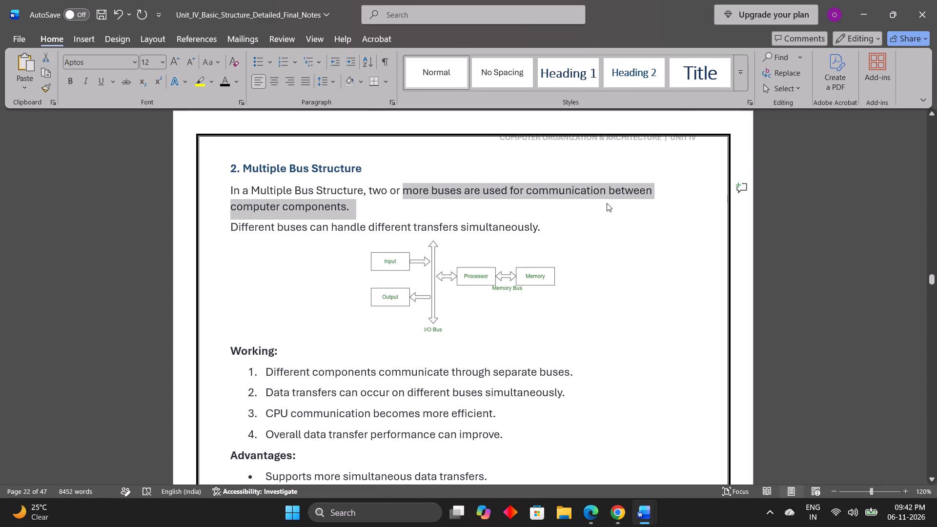
pyautogui.click(247, 207)
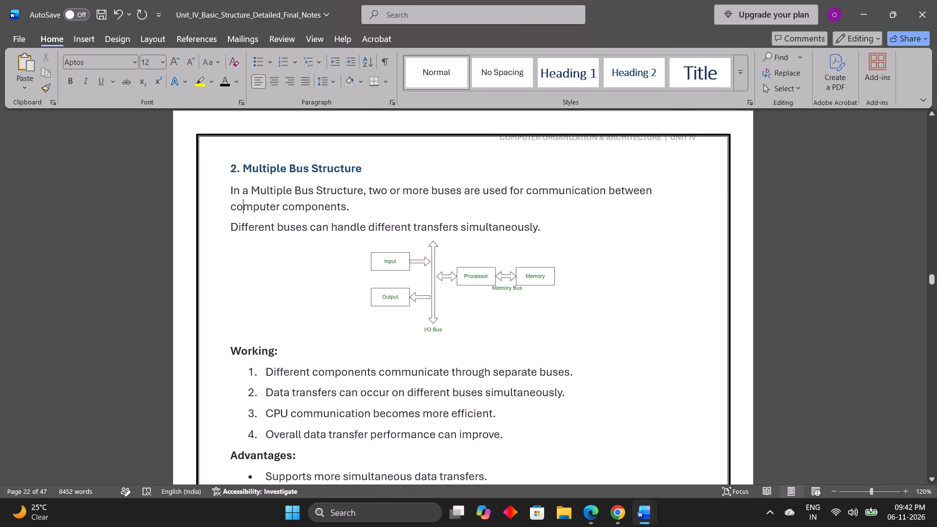
pyautogui.moveTo(239, 218); pyautogui.dragTo(501, 241)
pyautogui.click(501, 241)
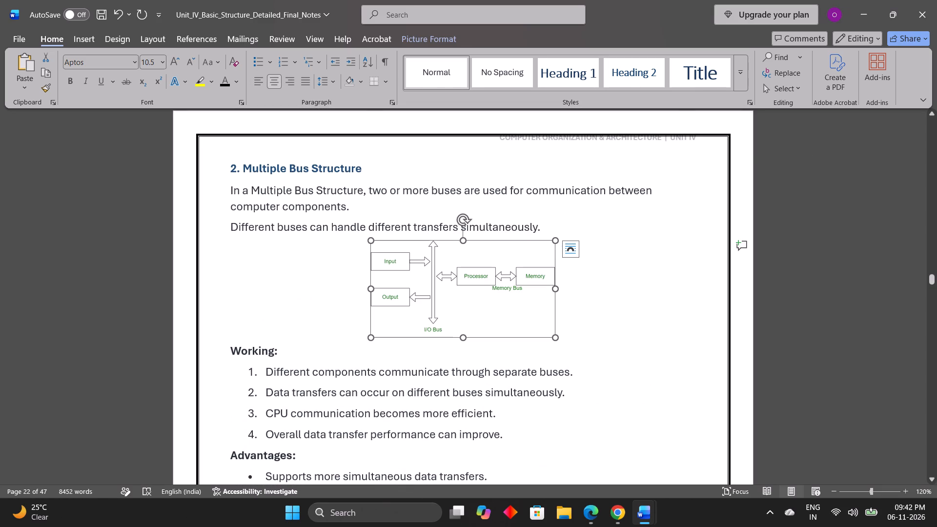
pyautogui.click(466, 367)
# Read through the four numbered Working steps under Multiple Bus Structure on page 22.
pyautogui.scroll(-1, 466, 367)
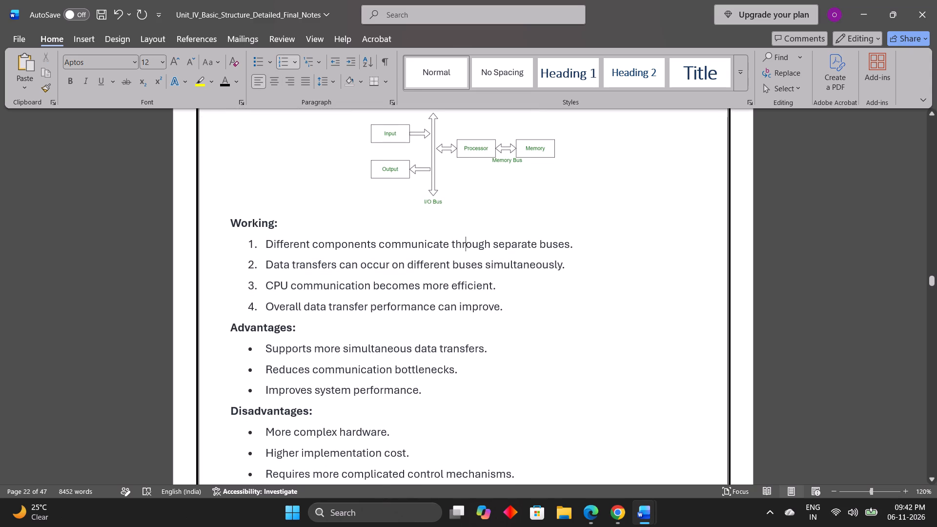
pyautogui.moveTo(235, 216); pyautogui.dragTo(307, 240)
pyautogui.click(307, 240)
pyautogui.moveTo(278, 247); pyautogui.dragTo(317, 248)
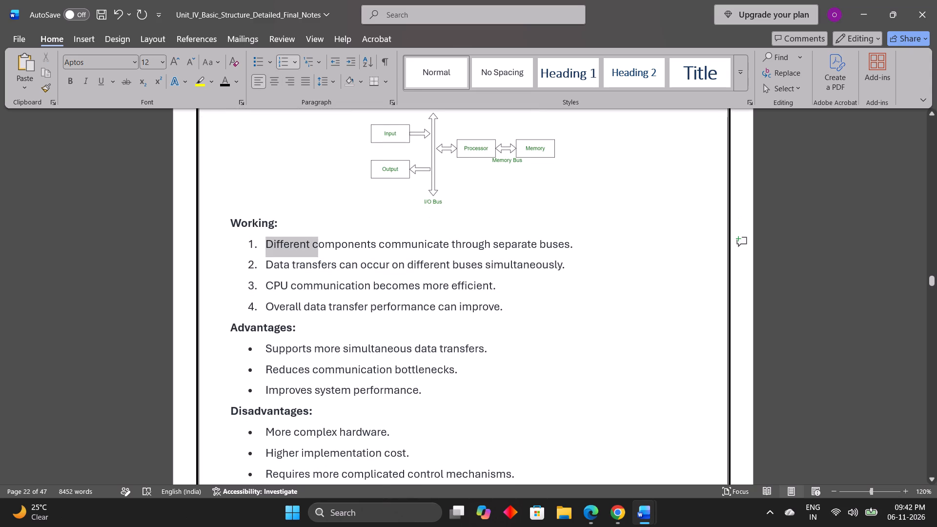
pyautogui.moveTo(317, 248); pyautogui.dragTo(465, 252)
pyautogui.click(465, 252)
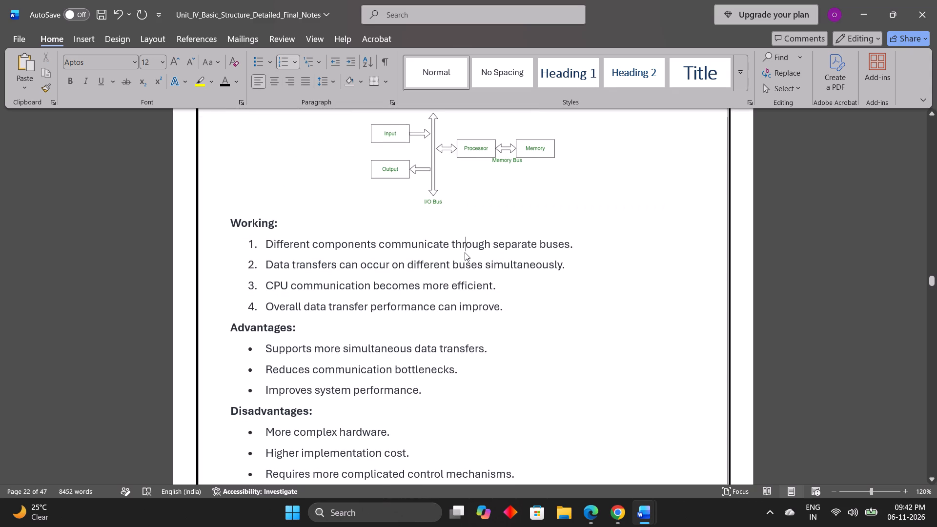
pyautogui.moveTo(465, 252); pyautogui.dragTo(598, 239)
pyautogui.click(598, 239)
pyautogui.moveTo(260, 267); pyautogui.dragTo(577, 291)
pyautogui.click(577, 291)
pyautogui.moveTo(283, 263); pyautogui.dragTo(437, 272)
pyautogui.click(437, 272)
pyautogui.moveTo(393, 269); pyautogui.dragTo(507, 274)
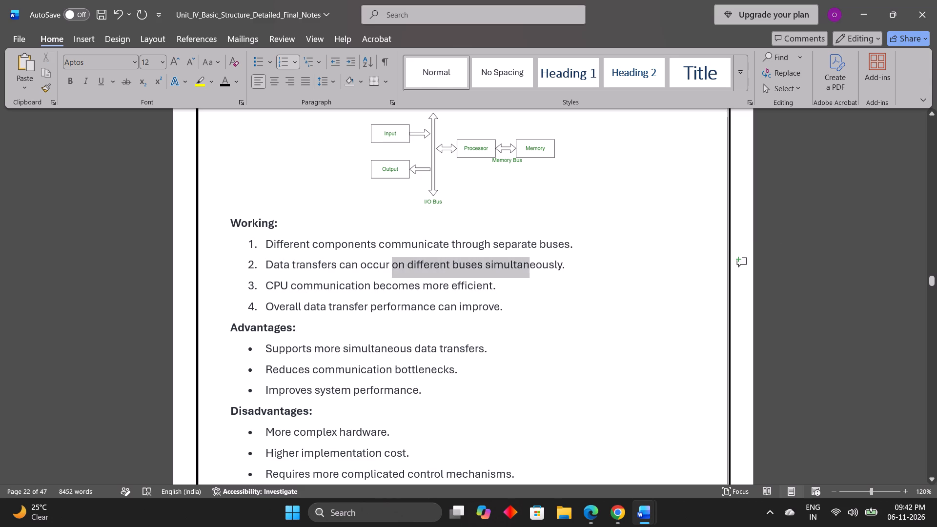
pyautogui.moveTo(507, 274); pyautogui.dragTo(516, 274)
pyautogui.click(446, 275)
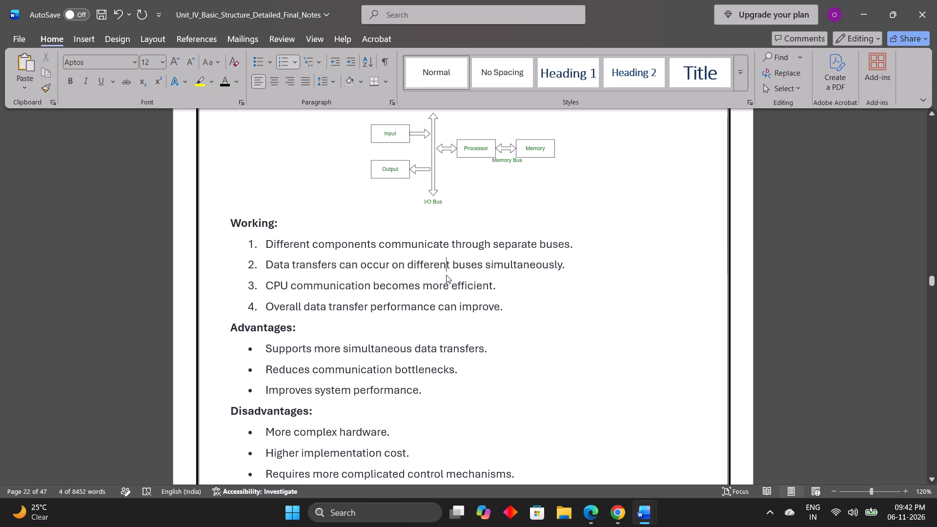
pyautogui.moveTo(274, 288); pyautogui.dragTo(327, 288)
pyautogui.moveTo(327, 288); pyautogui.dragTo(424, 282)
pyautogui.moveTo(448, 294); pyautogui.dragTo(507, 294)
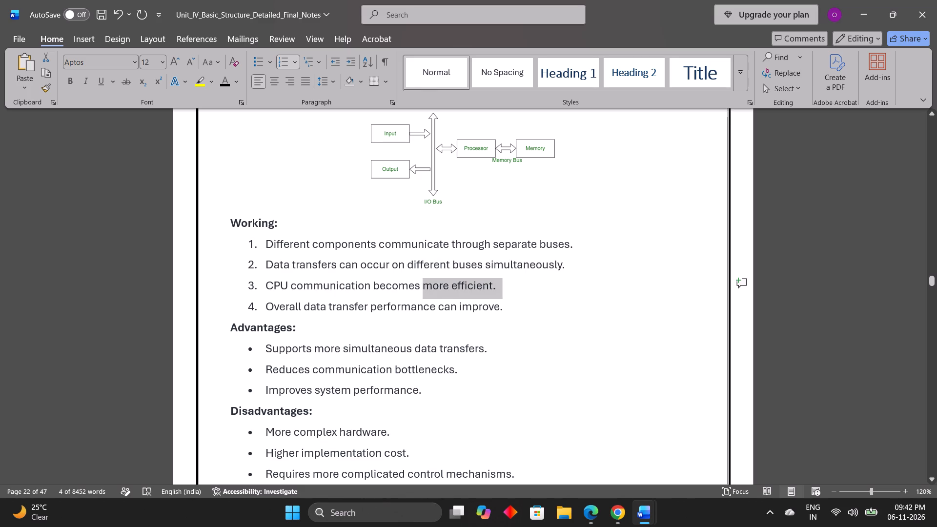
pyautogui.click(507, 294)
pyautogui.moveTo(275, 304); pyautogui.dragTo(464, 314)
pyautogui.click(464, 314)
pyautogui.click(386, 347)
# Check the Multiple Bus Structure advantages and disadvantages, and reread the Types of Bus Based on Timing heading and introductory sentence.
pyautogui.scroll(-1, 386, 347)
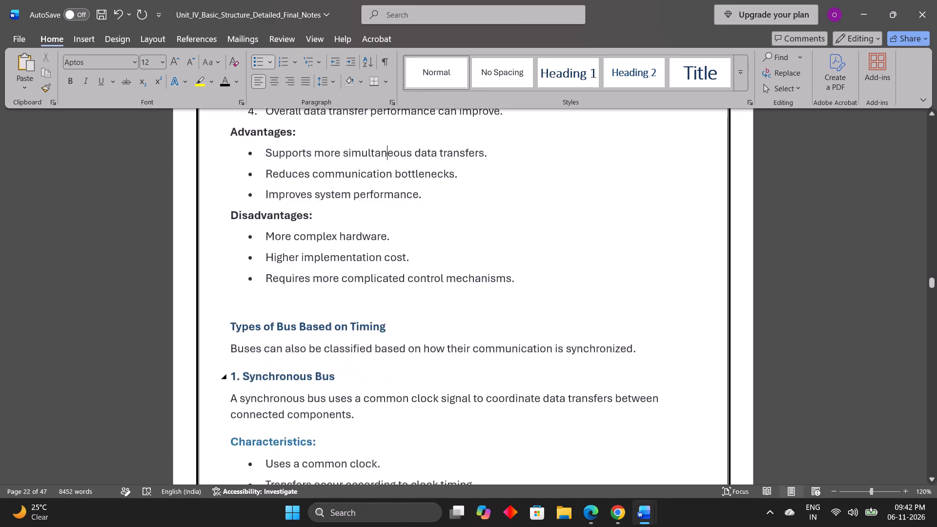
pyautogui.scroll(-1, 386, 347)
pyautogui.scroll(1, 386, 347)
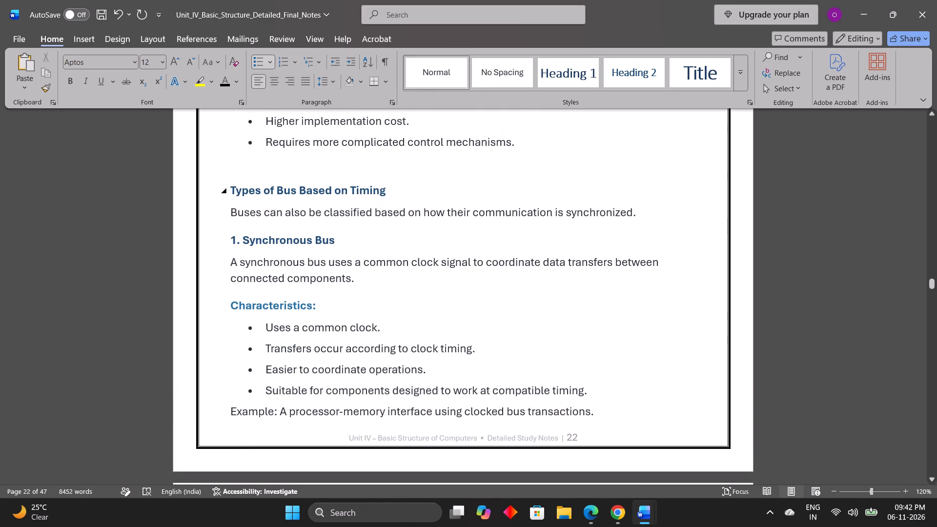
pyautogui.moveTo(242, 190); pyautogui.dragTo(336, 207)
pyautogui.click(336, 207)
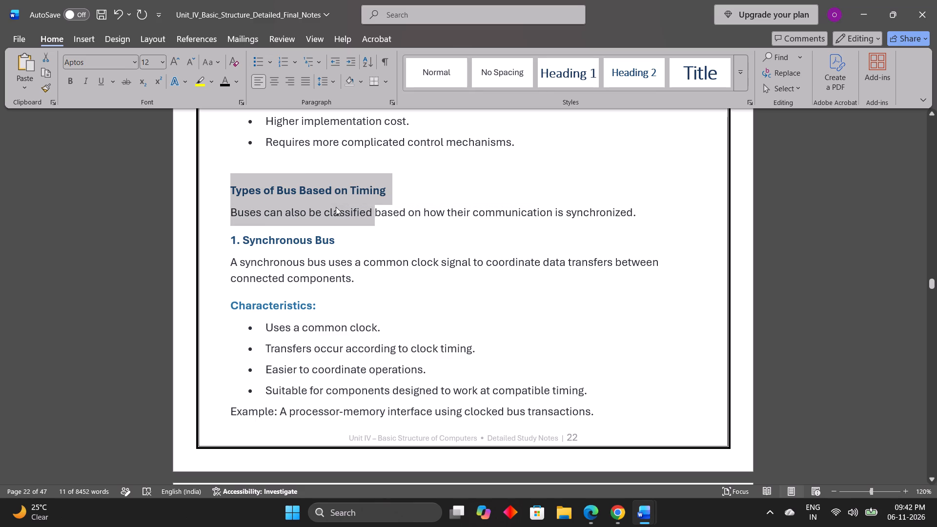
pyautogui.moveTo(273, 187); pyautogui.dragTo(345, 187)
pyautogui.click(345, 187)
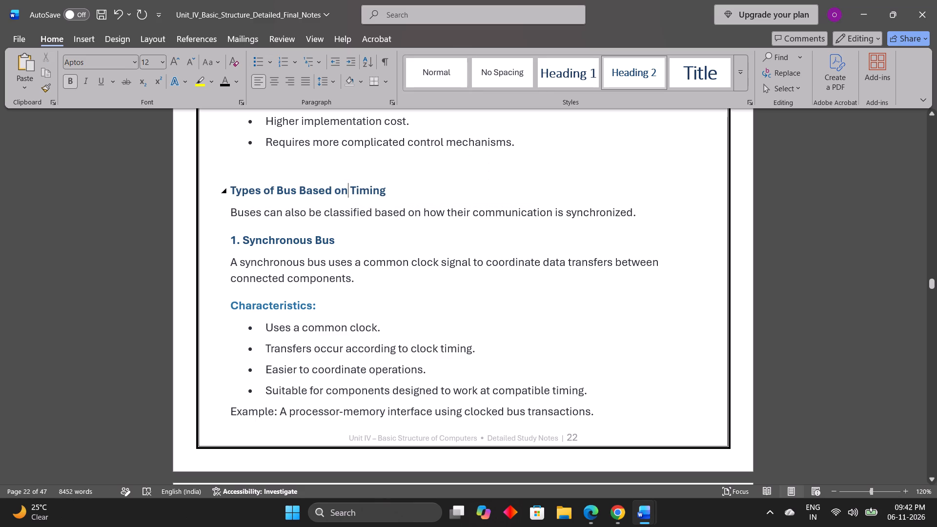
pyautogui.moveTo(253, 212); pyautogui.dragTo(324, 213)
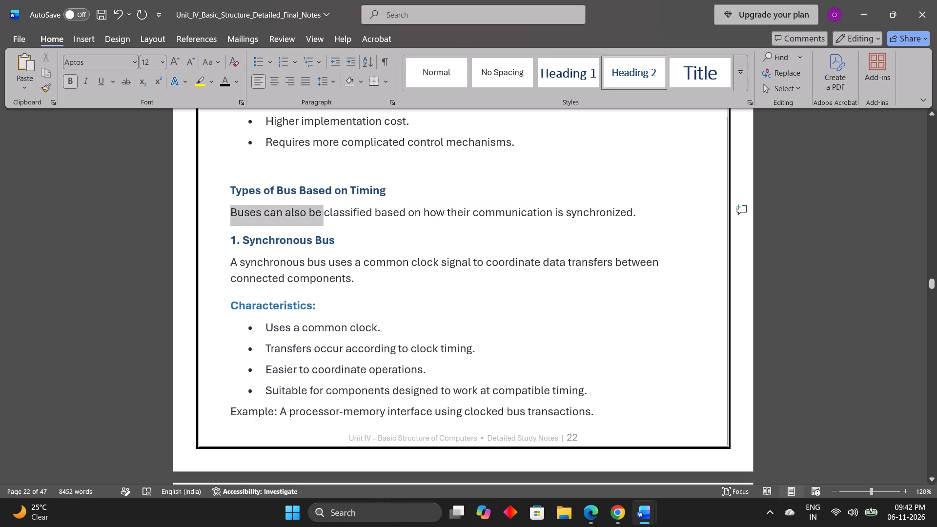
pyautogui.moveTo(324, 213); pyautogui.dragTo(420, 217)
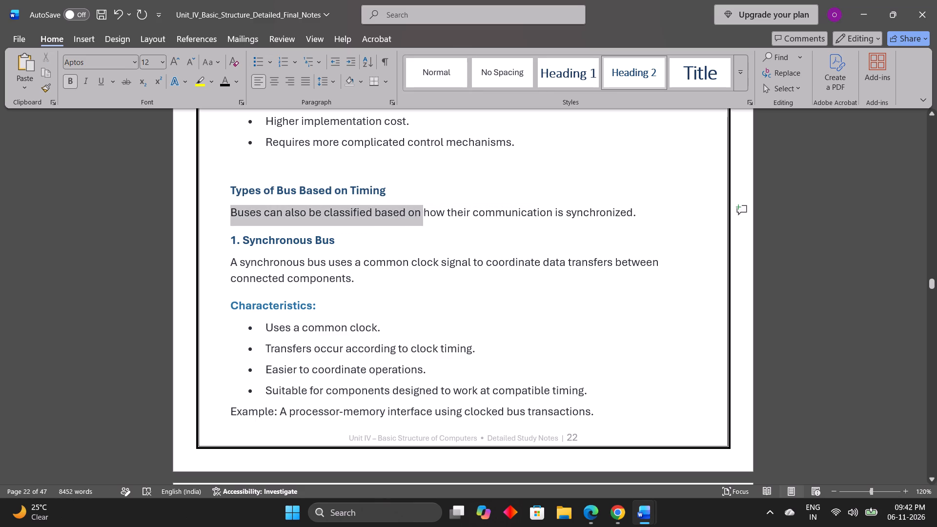
pyautogui.moveTo(420, 217); pyautogui.dragTo(614, 208)
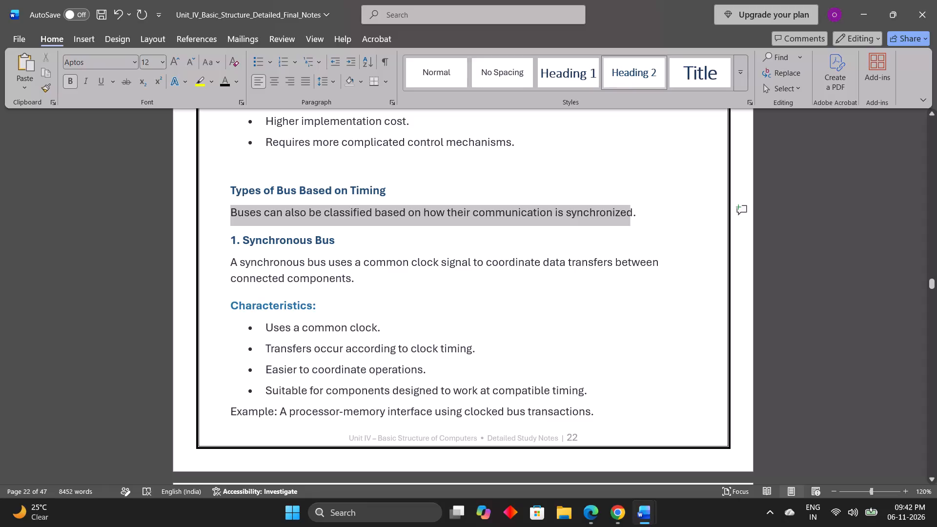
pyautogui.moveTo(614, 208); pyautogui.dragTo(617, 207)
pyautogui.click(363, 254)
# Examine the Synchronous Bus heading, its definition paragraph and the page break that follows the section on page 22.
pyautogui.scroll(-1, 363, 254)
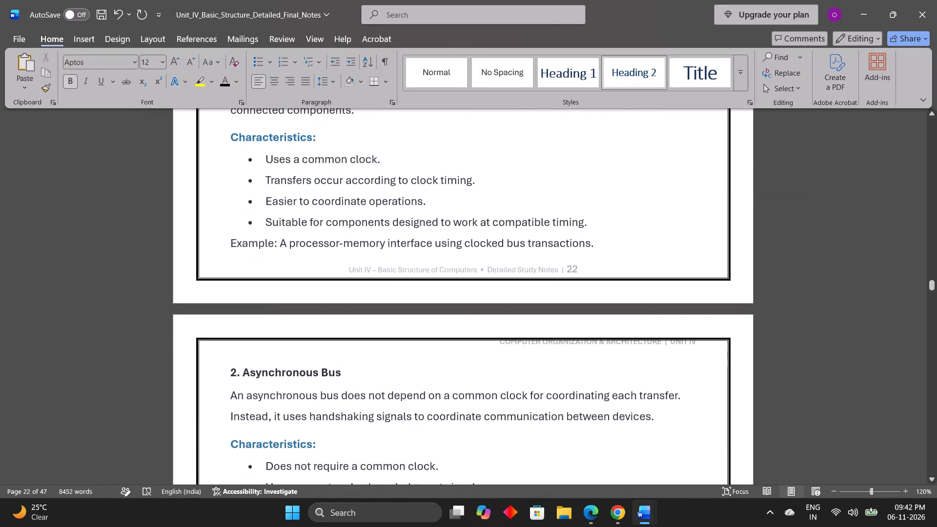
pyautogui.scroll(1, 363, 254)
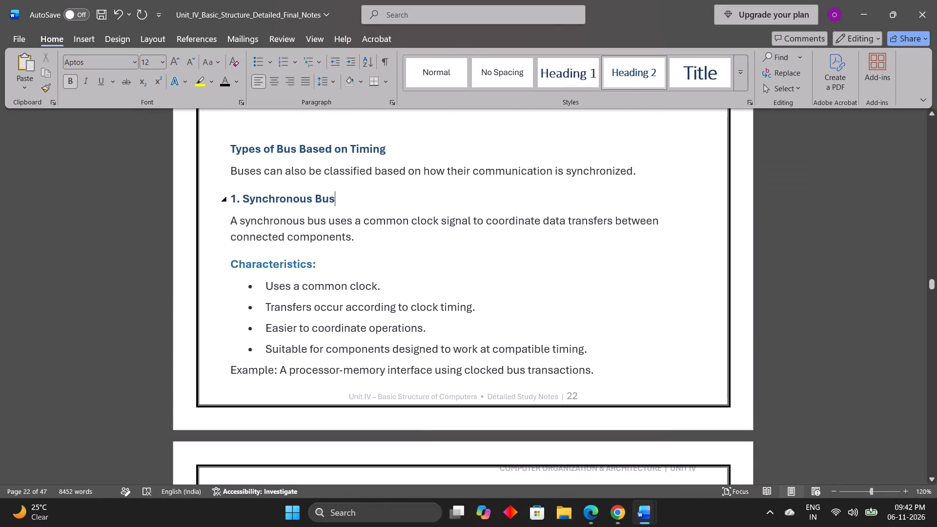
pyautogui.click(262, 198)
pyautogui.click(246, 197)
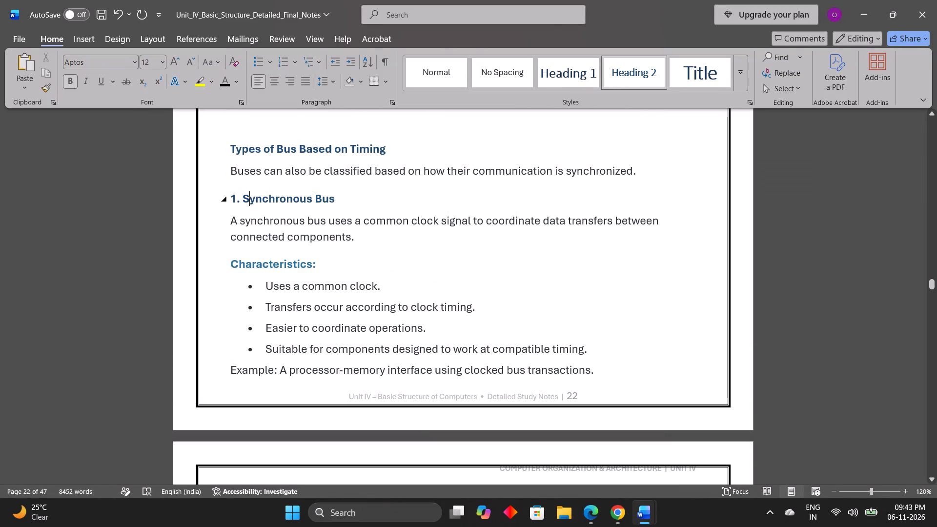
pyautogui.click(245, 197)
pyautogui.moveTo(248, 196); pyautogui.dragTo(320, 203)
pyautogui.click(320, 203)
pyautogui.moveTo(233, 223); pyautogui.dragTo(349, 224)
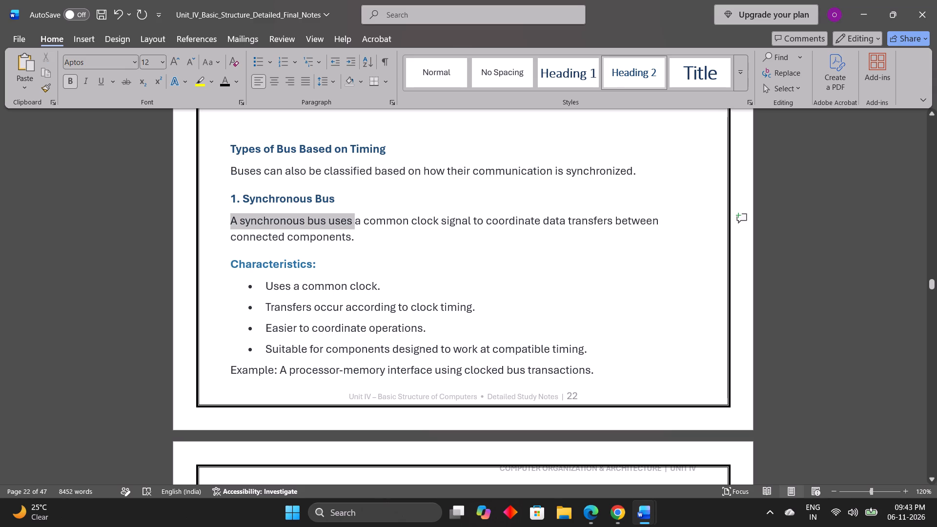
pyautogui.moveTo(349, 224); pyautogui.dragTo(512, 239)
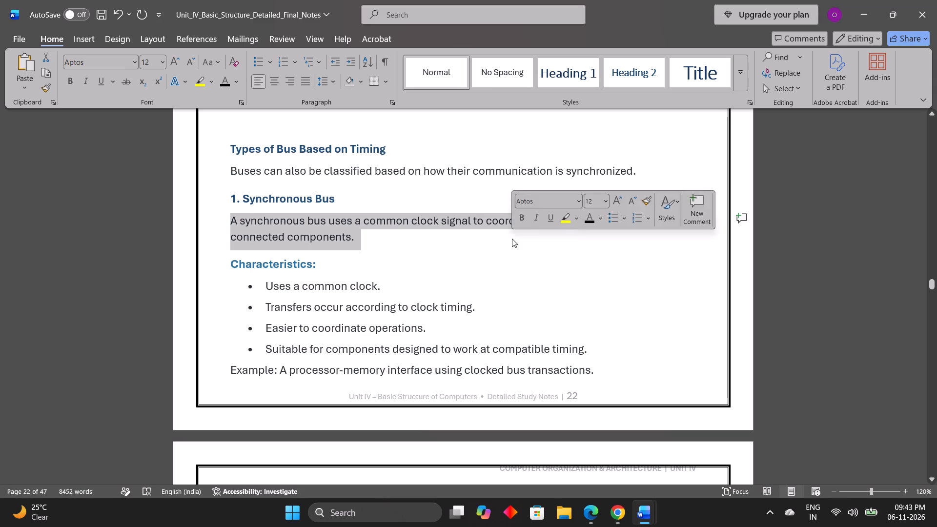
pyautogui.click(512, 239)
# Read the Asynchronous Bus heading and its two-line description of clock-free handshaking on page 23.
pyautogui.scroll(-1, 512, 239)
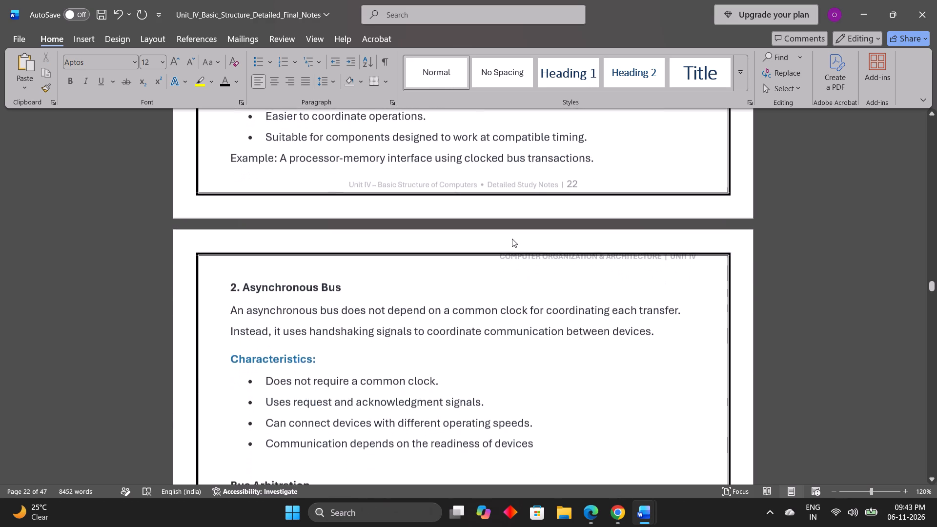
pyautogui.scroll(-1, 512, 239)
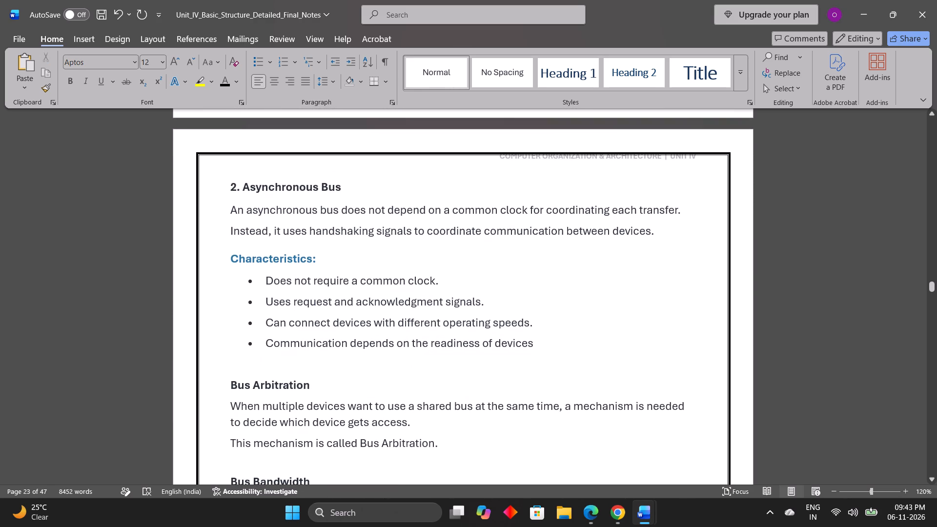
pyautogui.moveTo(262, 223); pyautogui.dragTo(326, 229)
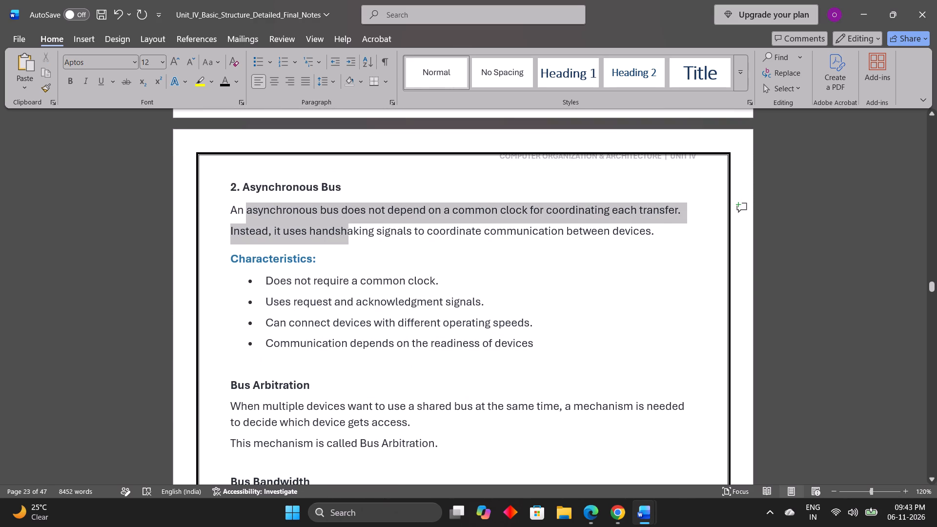
pyautogui.moveTo(326, 229); pyautogui.dragTo(199, 217)
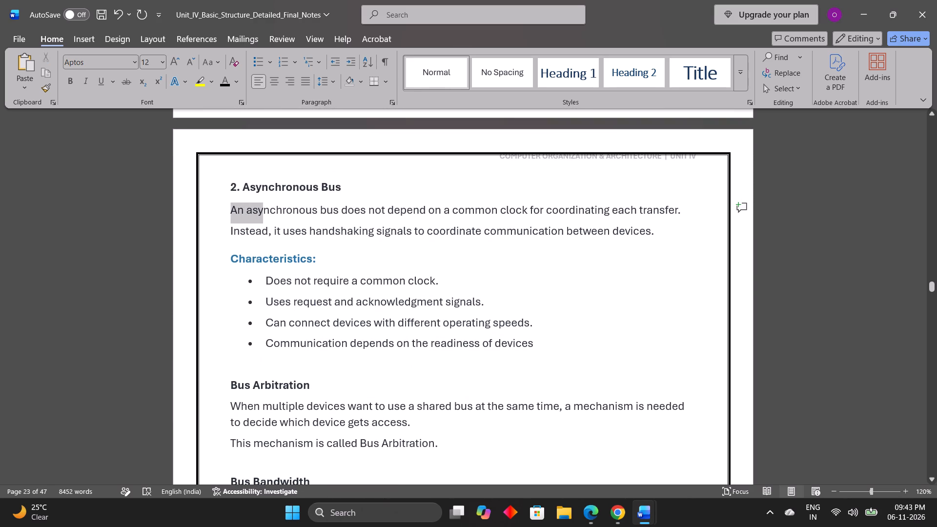
pyautogui.moveTo(199, 217); pyautogui.dragTo(262, 235)
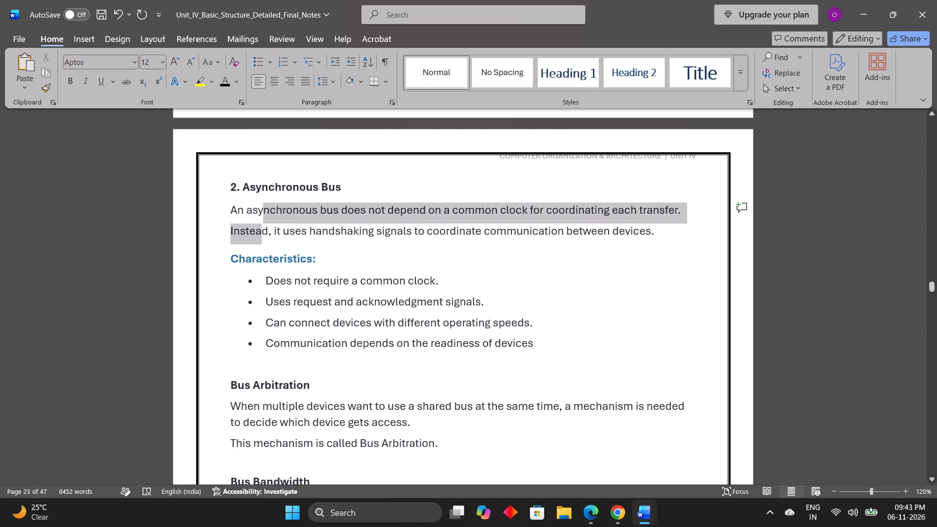
pyautogui.moveTo(262, 235); pyautogui.dragTo(551, 255)
pyautogui.click(551, 255)
# Read through the four bulleted Characteristics of the Asynchronous Bus on page 23.
pyautogui.scroll(-1, 551, 255)
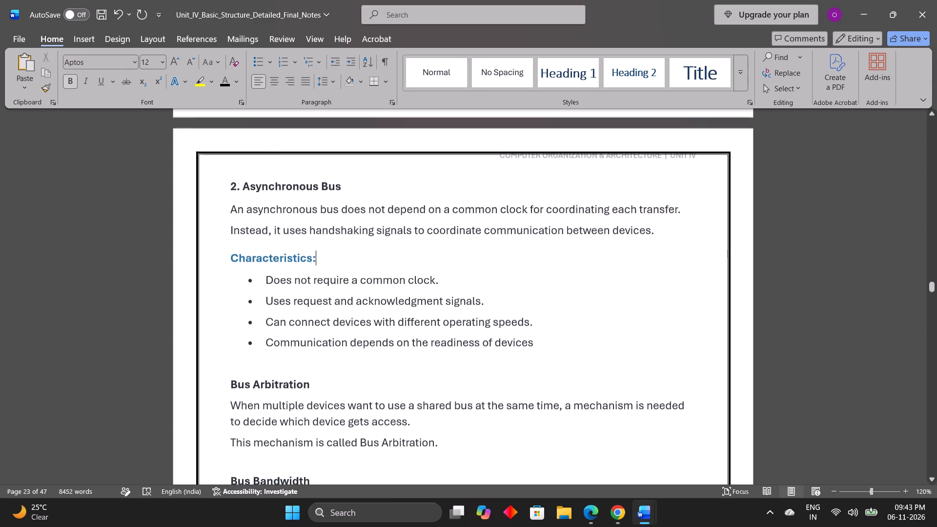
pyautogui.scroll(-1, 551, 255)
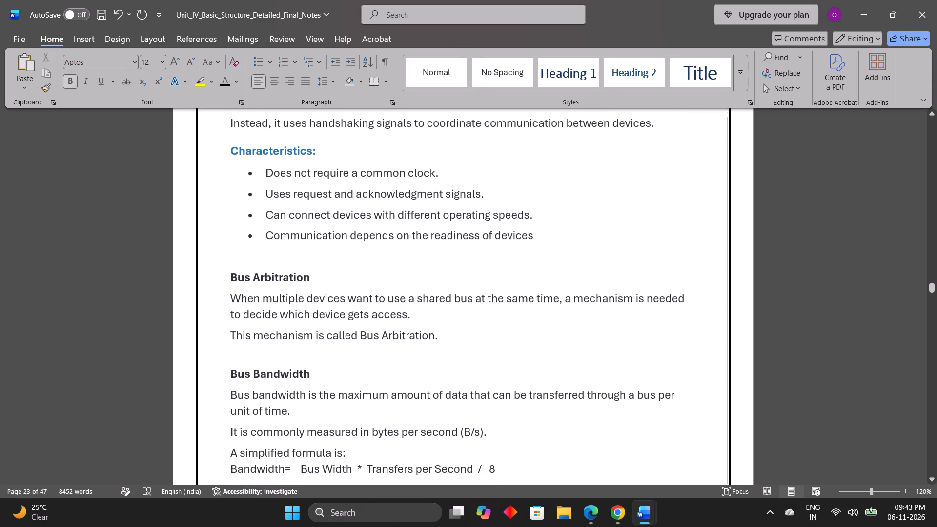
pyautogui.moveTo(290, 172); pyautogui.dragTo(469, 206)
pyautogui.click(469, 206)
pyautogui.moveTo(308, 203); pyautogui.dragTo(462, 218)
pyautogui.click(462, 218)
pyautogui.moveTo(341, 220); pyautogui.dragTo(496, 229)
pyautogui.moveTo(496, 229); pyautogui.dragTo(310, 231)
pyautogui.click(310, 231)
pyautogui.click(279, 270)
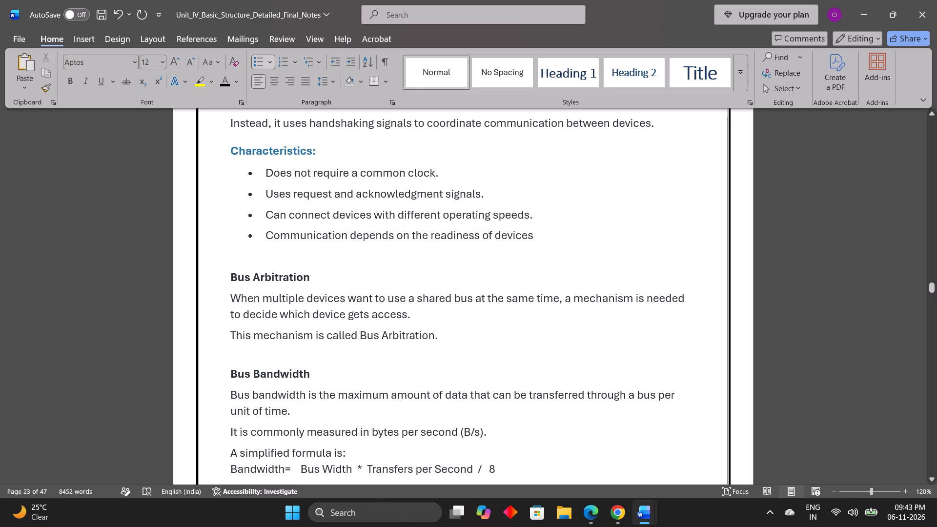
# Examine the Bus Arbitration heading and its explanation of how devices get access to a shared bus.
pyautogui.scroll(-2, 279, 270)
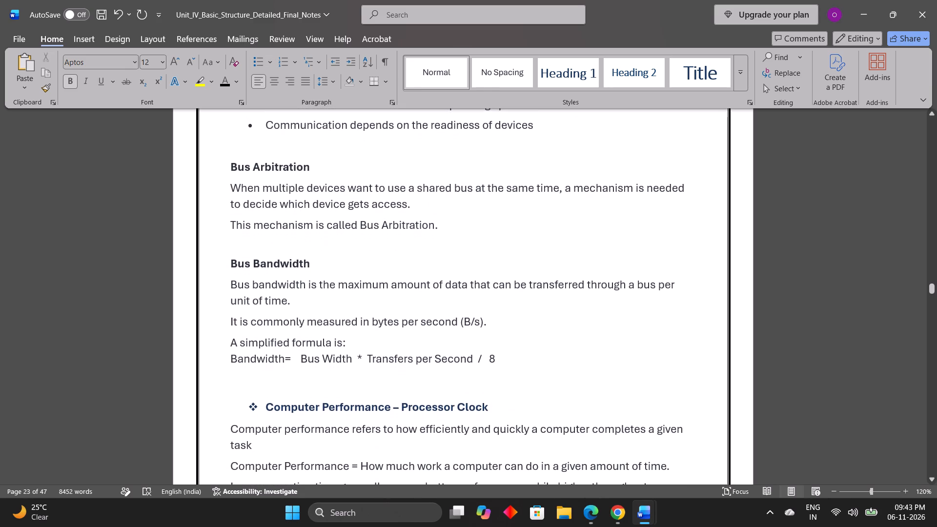
pyautogui.moveTo(260, 165); pyautogui.dragTo(297, 165)
pyautogui.click(297, 165)
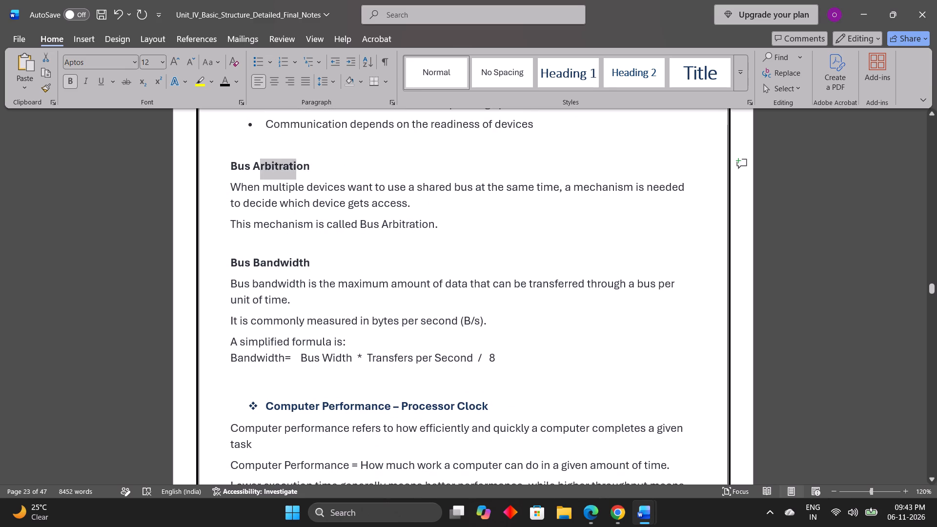
pyautogui.moveTo(247, 182); pyautogui.dragTo(436, 186)
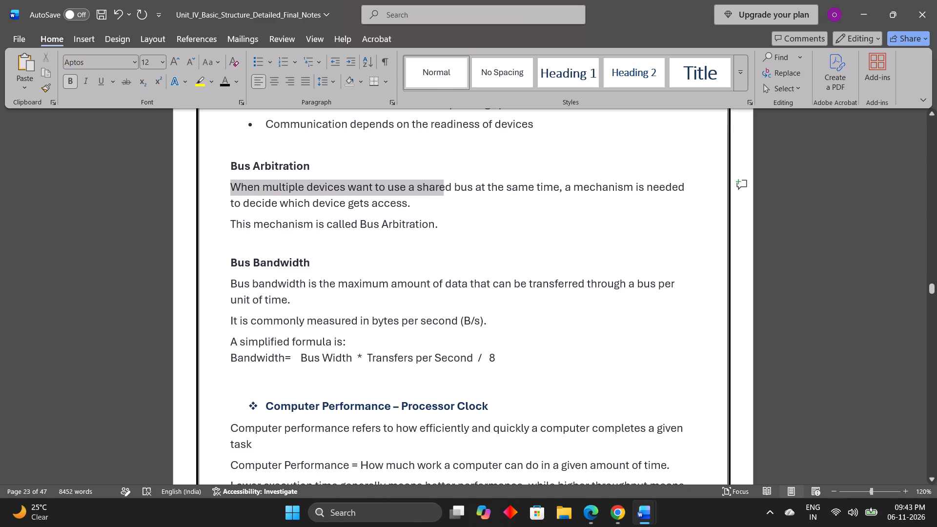
pyautogui.moveTo(436, 186); pyautogui.dragTo(561, 185)
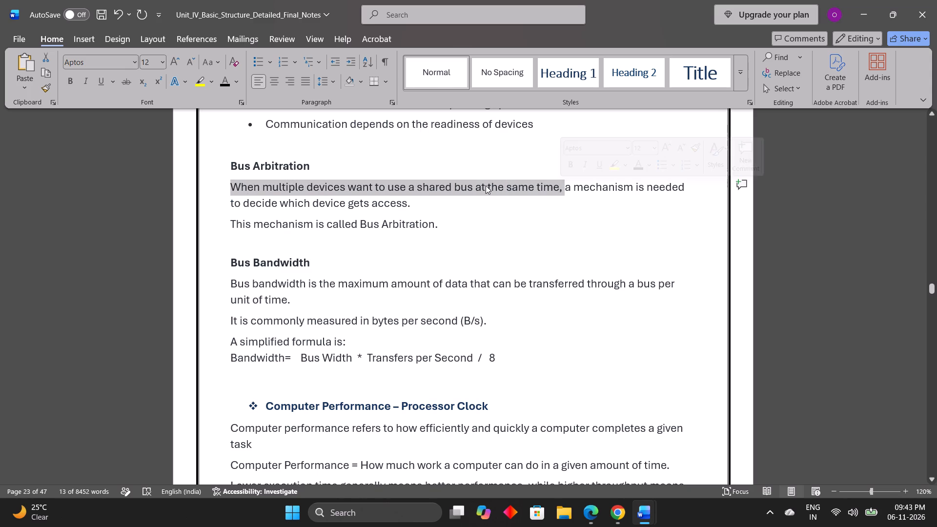
pyautogui.click(486, 185)
pyautogui.moveTo(373, 192); pyautogui.dragTo(481, 193)
pyautogui.click(481, 193)
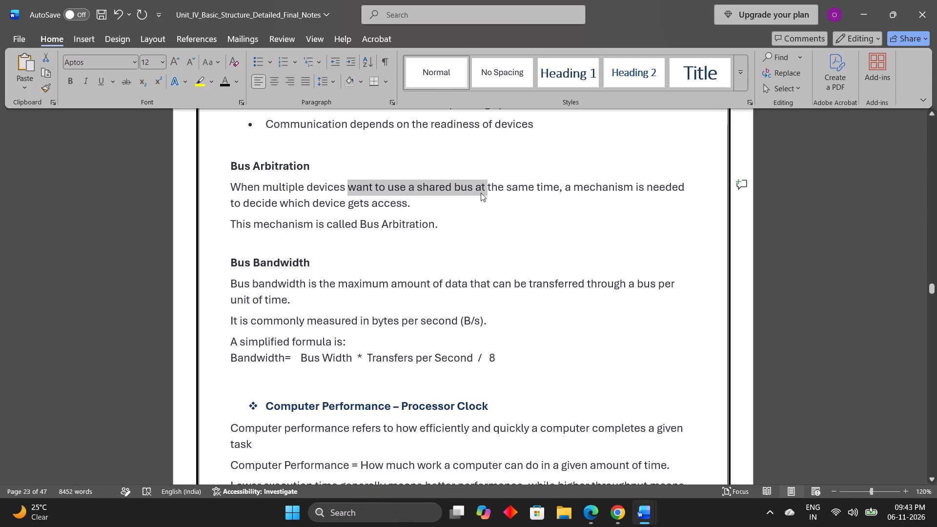
pyautogui.moveTo(525, 189); pyautogui.dragTo(632, 201)
pyautogui.click(632, 201)
pyautogui.click(462, 217)
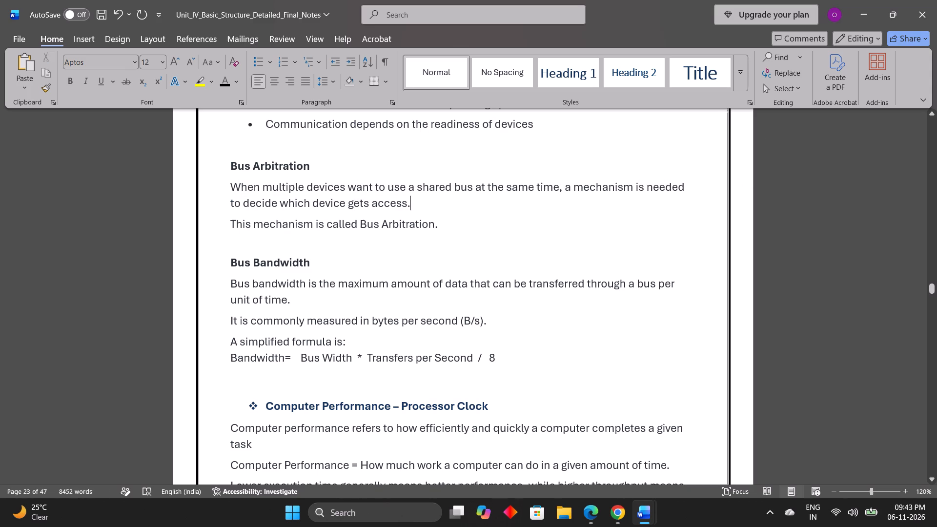
# Check the Bus Bandwidth section, including its definition, unit of measurement and simplified formula.
pyautogui.scroll(-1, 462, 217)
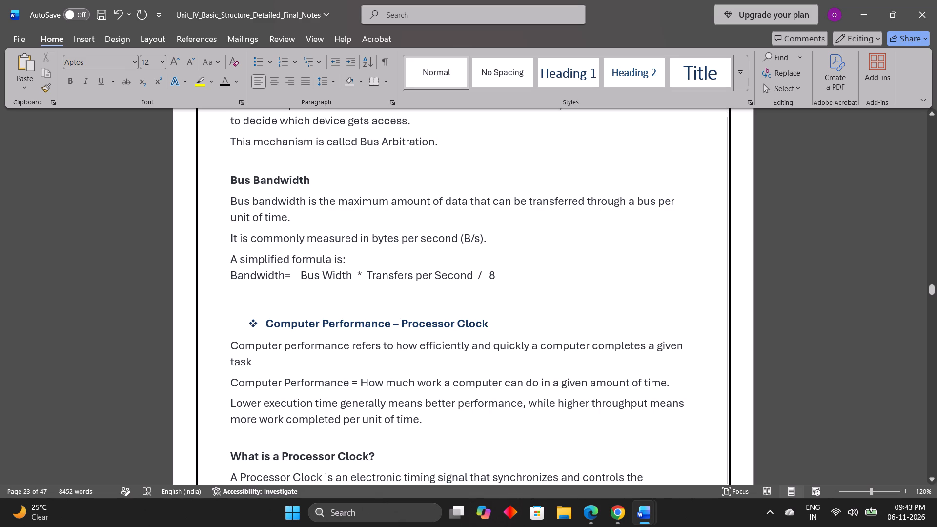
pyautogui.moveTo(255, 183); pyautogui.dragTo(292, 186)
pyautogui.click(292, 186)
pyautogui.moveTo(248, 193); pyautogui.dragTo(325, 204)
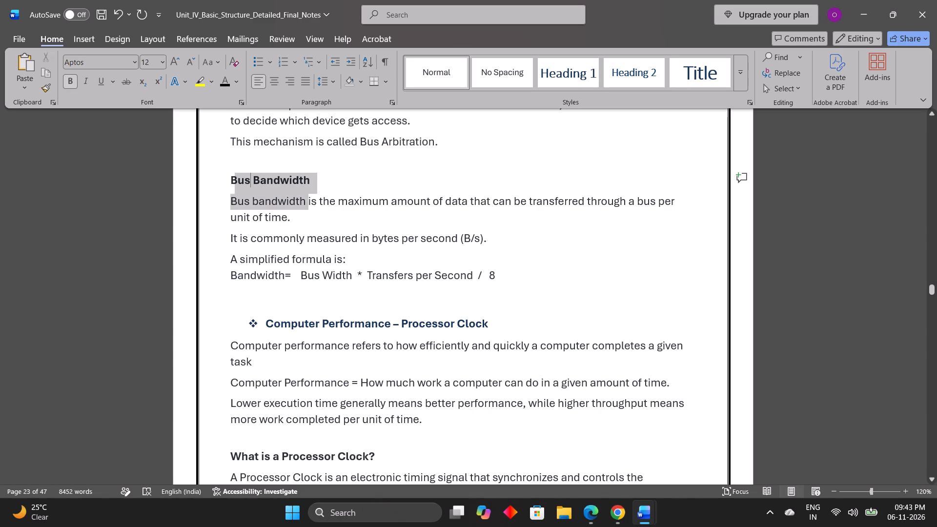
pyautogui.moveTo(325, 204); pyautogui.dragTo(529, 236)
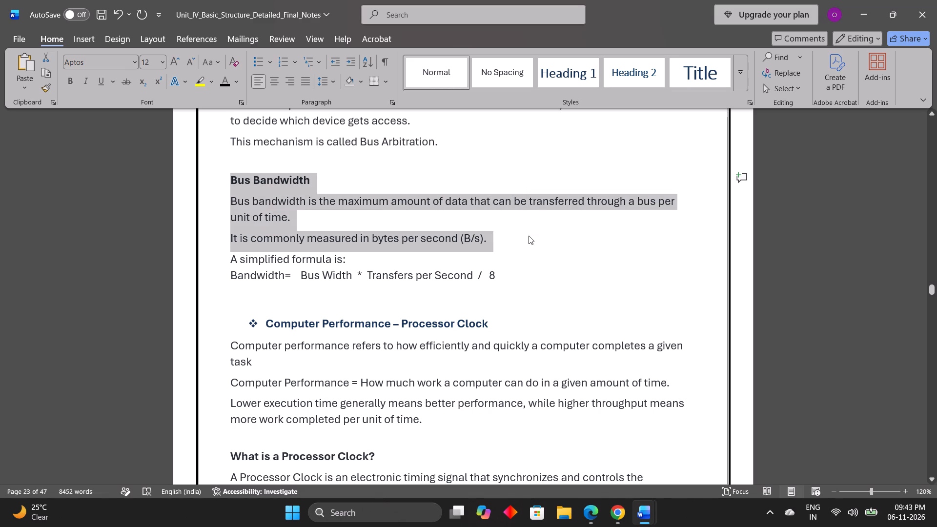
pyautogui.click(529, 236)
pyautogui.moveTo(402, 257); pyautogui.dragTo(473, 278)
pyautogui.click(473, 278)
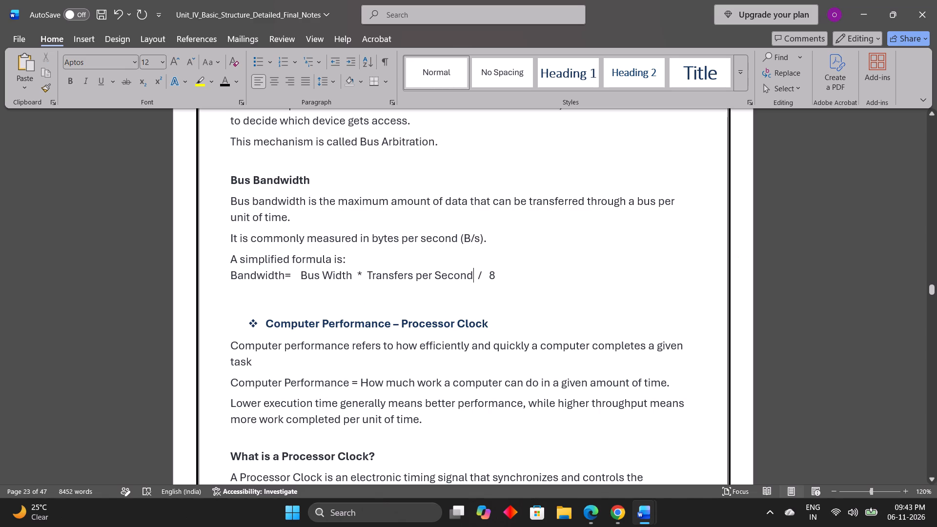
# Make the words "simplified formula" in the Bus Bandwidth section underlined and bold.
pyautogui.doubleClick(361, 267)
pyautogui.moveTo(231, 261); pyautogui.dragTo(255, 260)
pyautogui.click(281, 265)
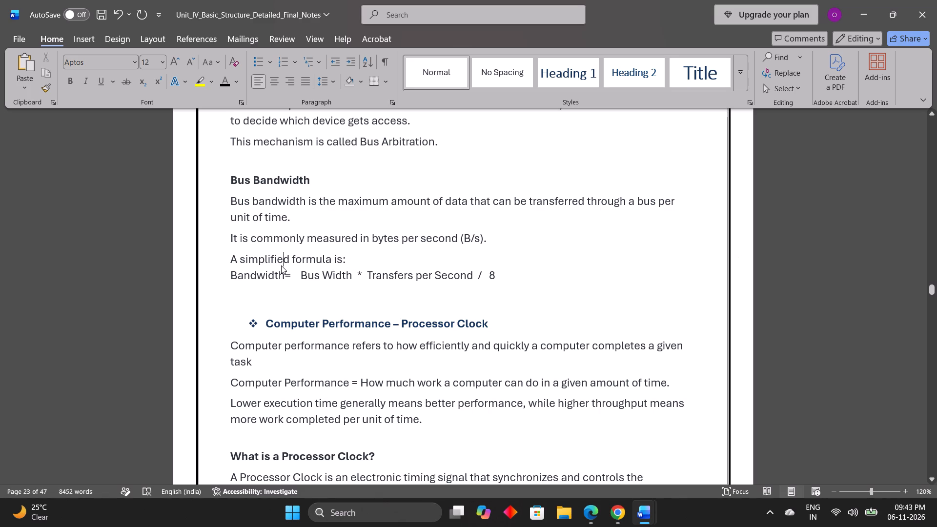
pyautogui.doubleClick(261, 261)
pyautogui.click(295, 264)
pyautogui.moveTo(245, 260); pyautogui.dragTo(312, 261)
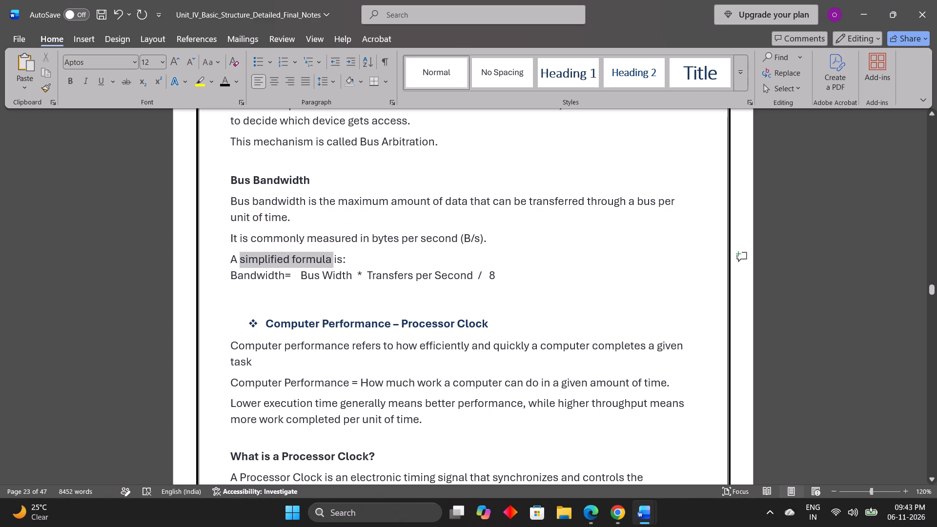
pyautogui.moveTo(312, 261); pyautogui.dragTo(312, 261)
pyautogui.moveTo(329, 261); pyautogui.dragTo(257, 263)
pyautogui.moveTo(257, 263); pyautogui.dragTo(257, 263)
pyautogui.click(291, 245)
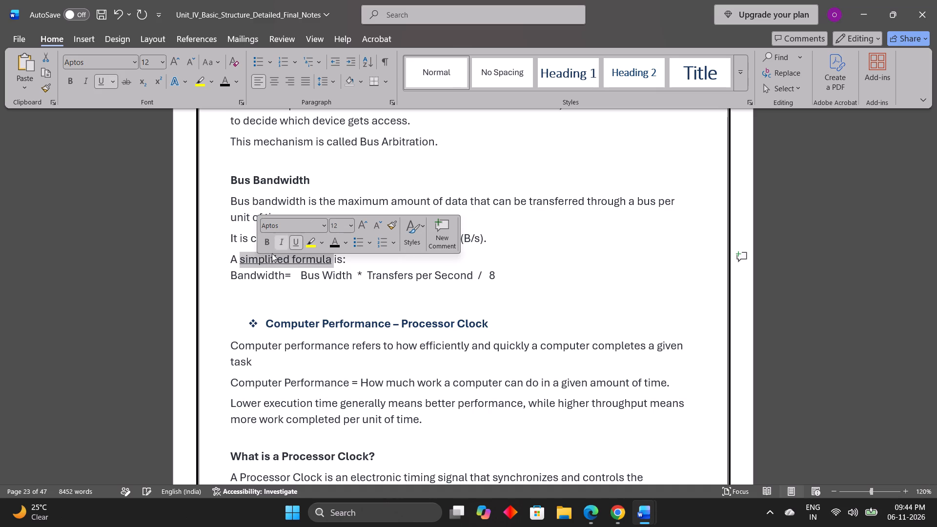
pyautogui.click(264, 244)
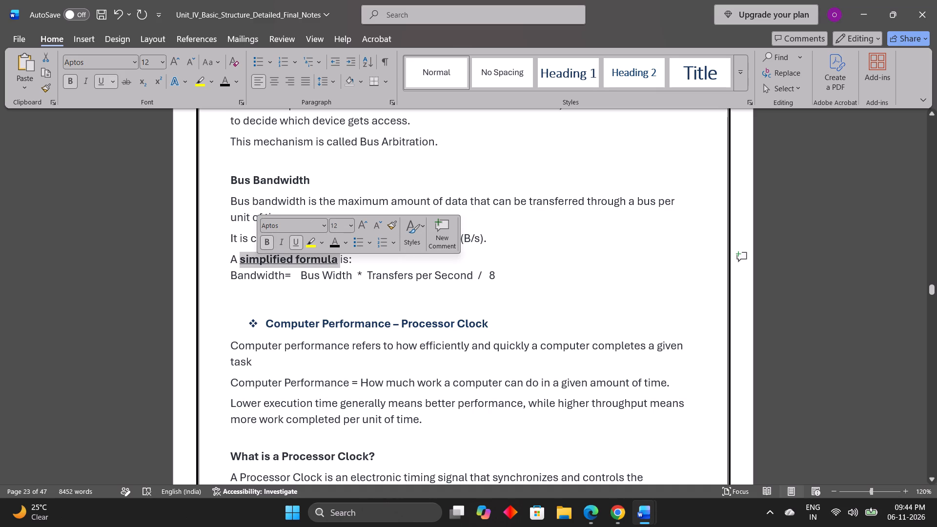
# Apply a solid round bullet to the "A simplified formula is:" paragraph under Bus Bandwidth.
pyautogui.click(234, 256)
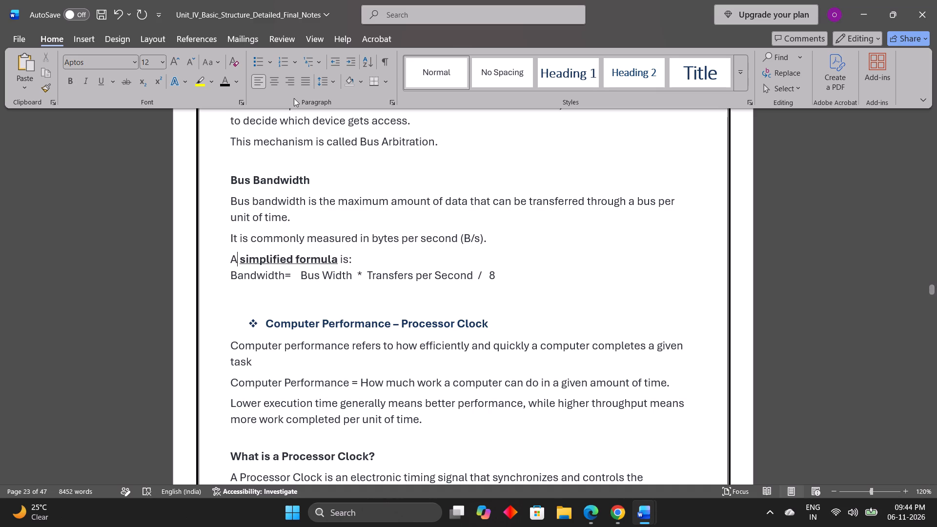
pyautogui.click(269, 63)
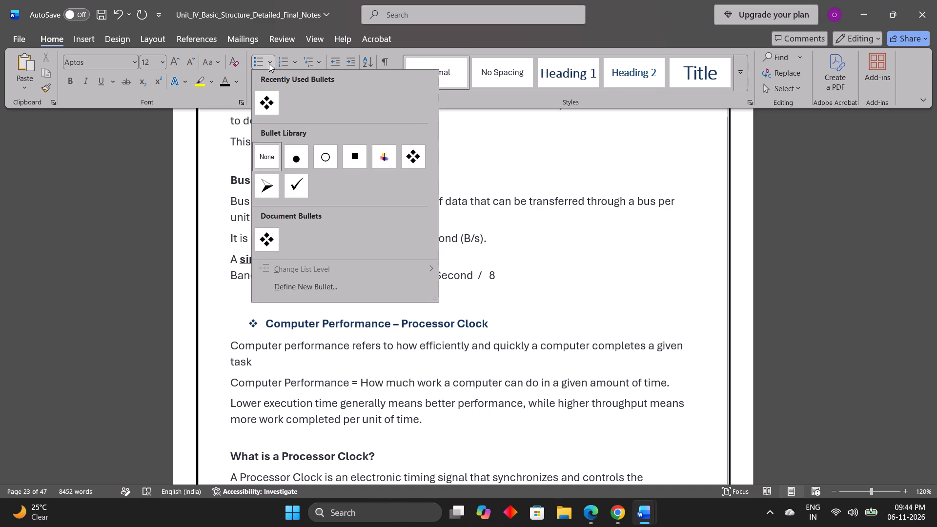
pyautogui.click(296, 164)
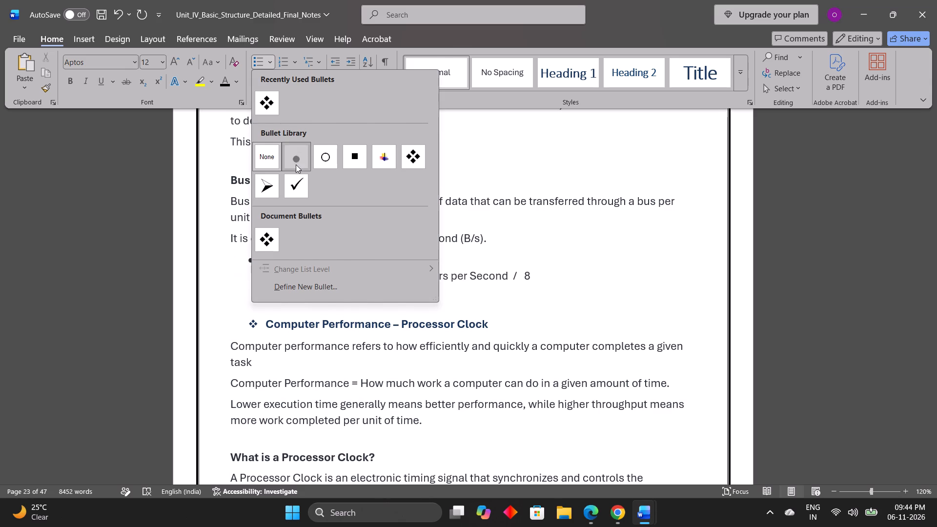
# Indent the Bandwidth formula line by one tab and add an unbulleted blank line between it and "A simplified formula is:".
pyautogui.click(262, 273)
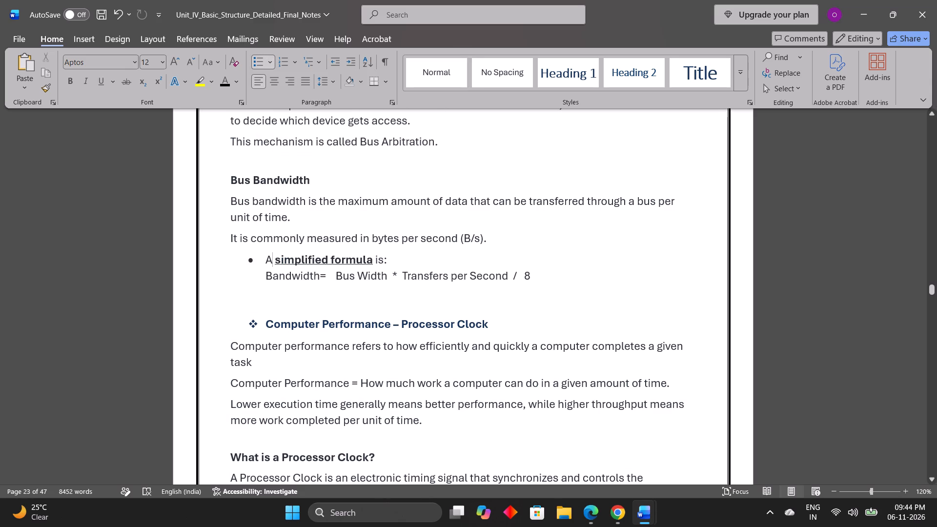
pyautogui.press('Tab')
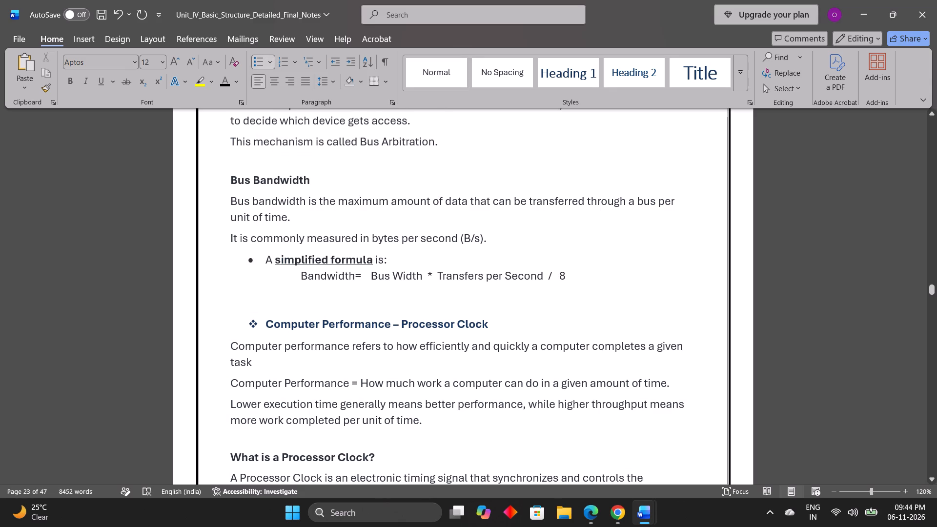
pyautogui.click(387, 263)
pyautogui.press('Return')
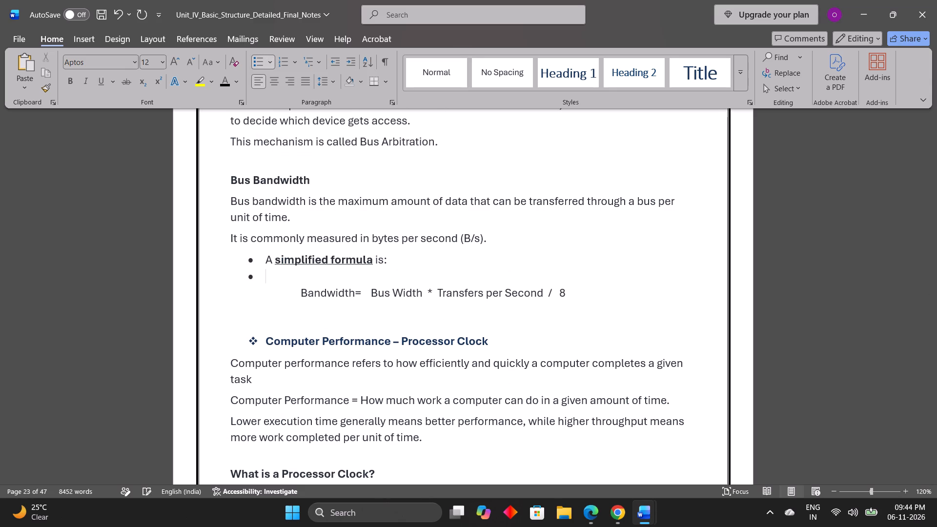
pyautogui.press('BackSpace')
# Remove the underline from the words "simplified formula" in the bulleted line.
pyautogui.moveTo(370, 257); pyautogui.dragTo(364, 258)
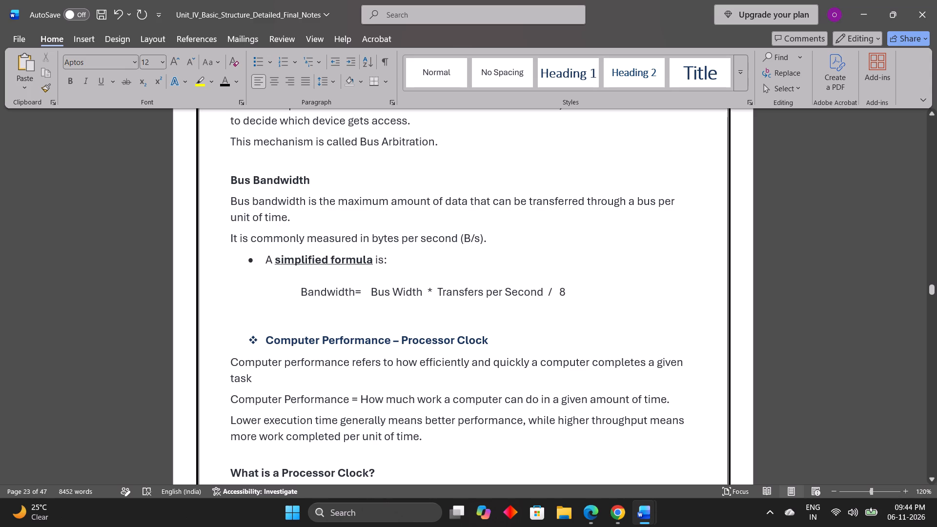
pyautogui.moveTo(364, 258); pyautogui.dragTo(287, 261)
pyautogui.click(323, 242)
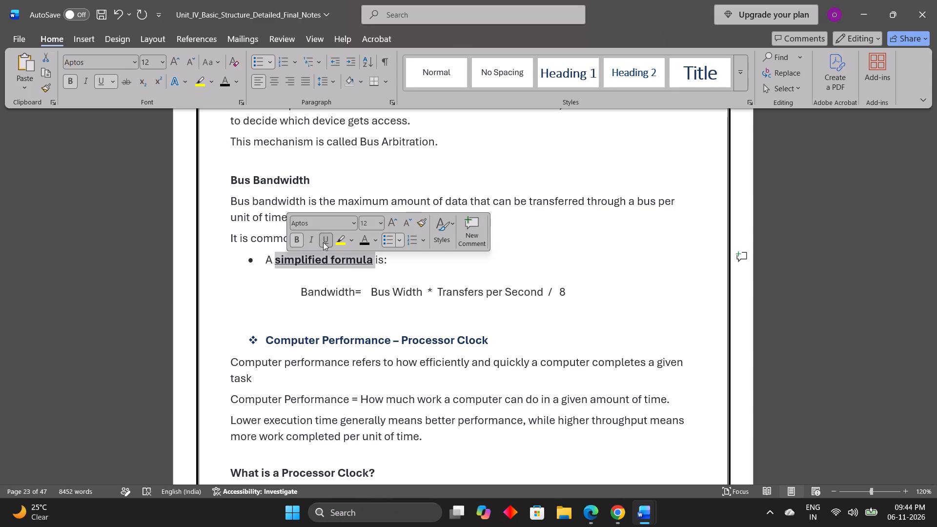
# Reduce the font size to 7 on the blank line above the Bandwidth formula.
pyautogui.click(325, 287)
pyautogui.click(332, 277)
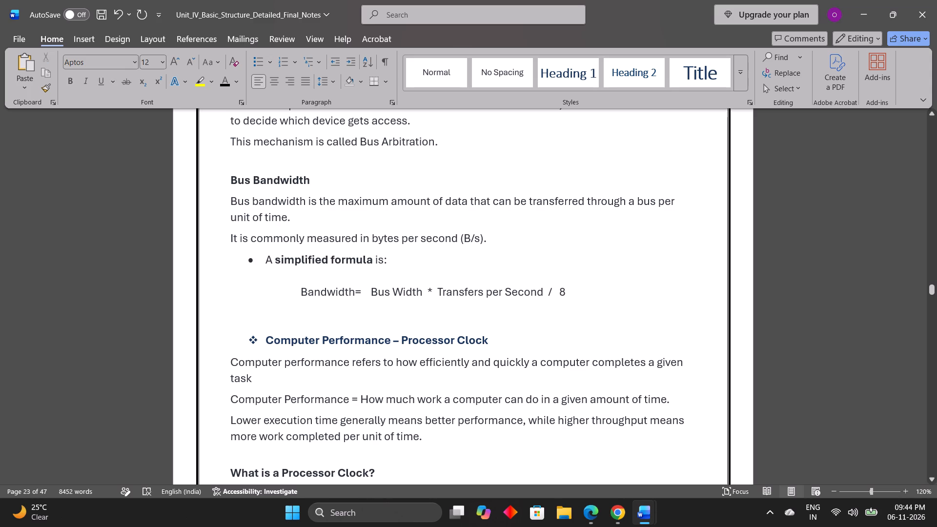
pyautogui.tripleClick(194, 61)
pyautogui.doubleClick(194, 61)
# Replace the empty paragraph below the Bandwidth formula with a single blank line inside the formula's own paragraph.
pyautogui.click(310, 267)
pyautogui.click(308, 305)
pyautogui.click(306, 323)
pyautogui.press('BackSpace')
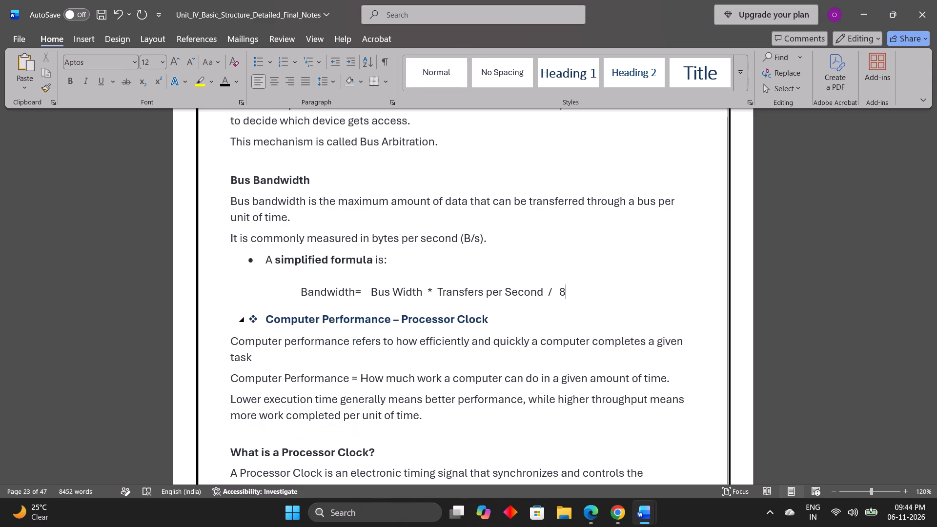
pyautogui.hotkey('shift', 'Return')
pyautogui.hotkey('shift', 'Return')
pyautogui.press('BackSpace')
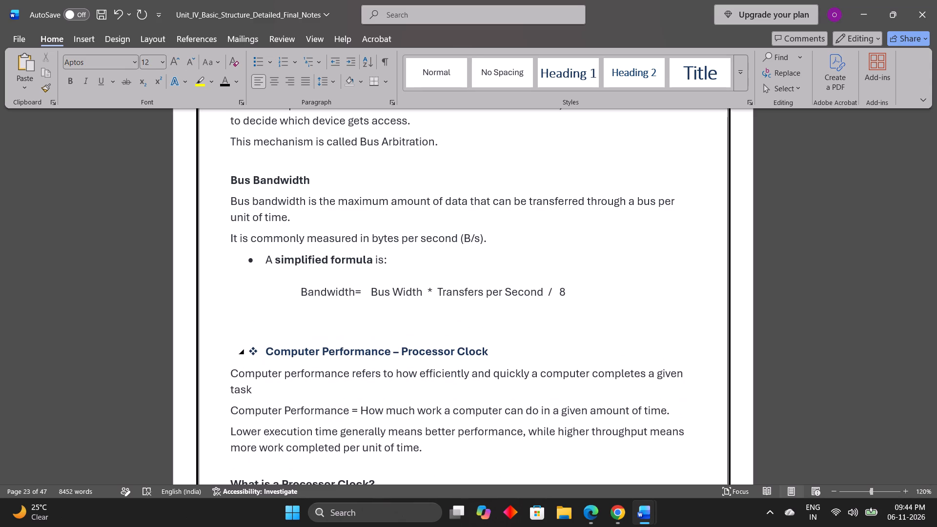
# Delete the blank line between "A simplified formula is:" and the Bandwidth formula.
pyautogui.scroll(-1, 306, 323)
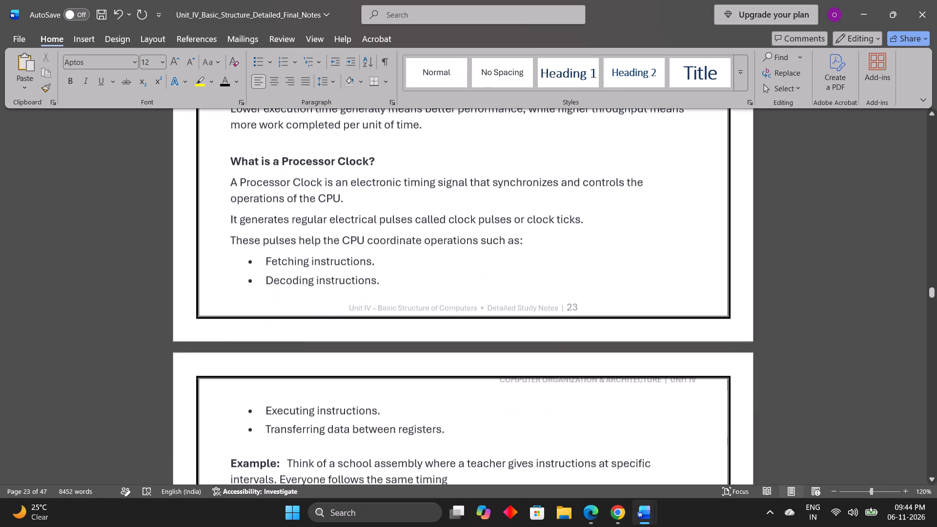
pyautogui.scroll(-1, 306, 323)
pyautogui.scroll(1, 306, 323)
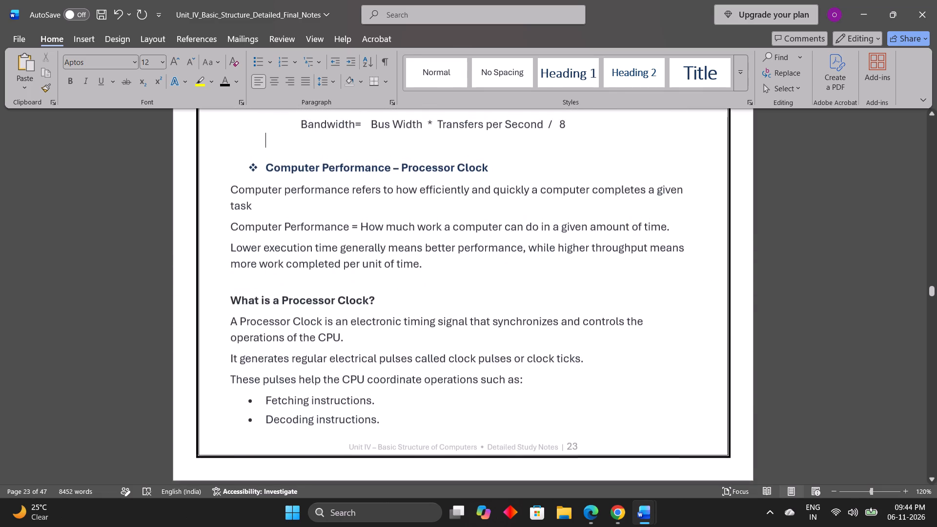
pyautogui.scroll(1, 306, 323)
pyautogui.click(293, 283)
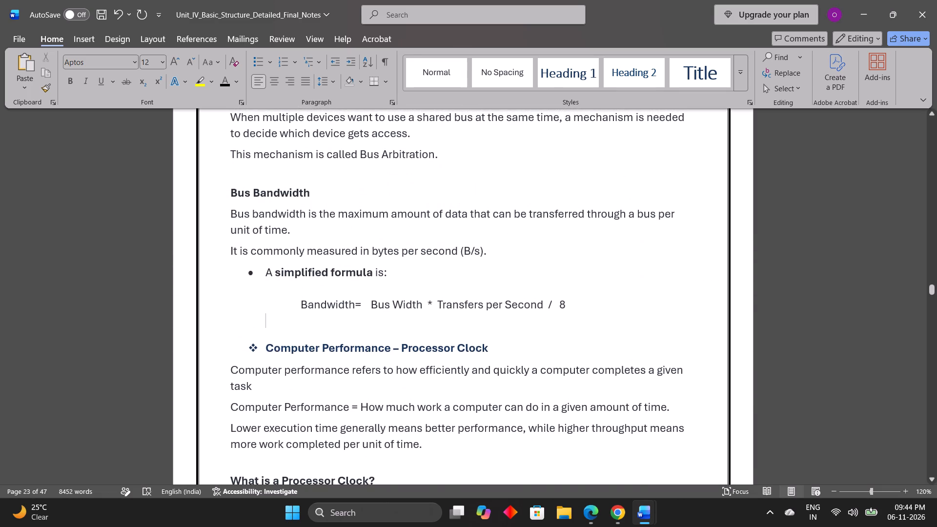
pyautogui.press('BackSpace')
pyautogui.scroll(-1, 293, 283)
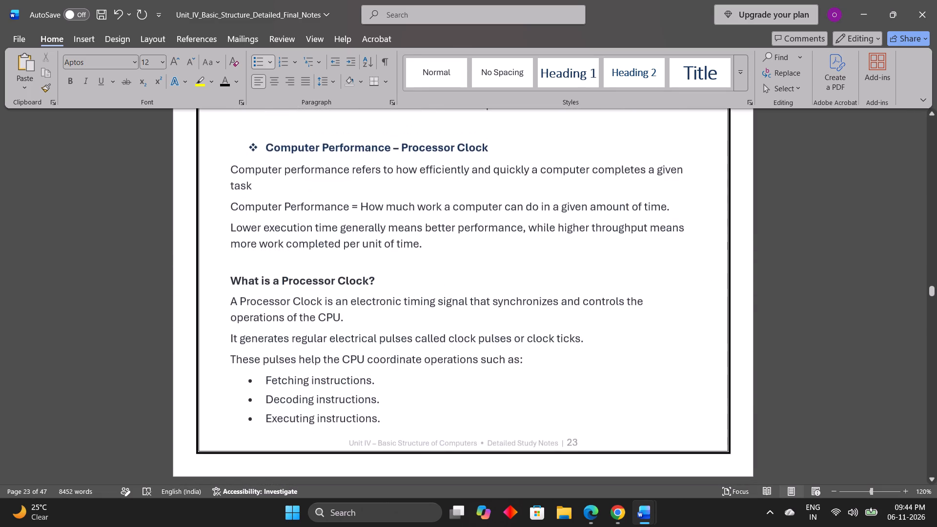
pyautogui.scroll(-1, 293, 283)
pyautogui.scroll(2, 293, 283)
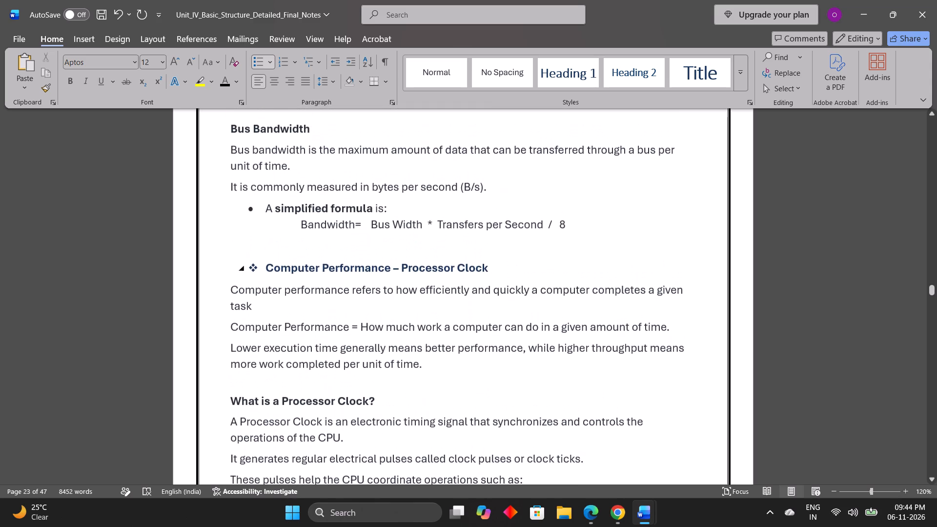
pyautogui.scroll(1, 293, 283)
# Undo the recent formula spacing, indent, bullet and emphasis edits under Bus Bandwidth, back to plain, unbulleted "A simplified formula is:" text.
pyautogui.hotkey('ctrl', 'z')
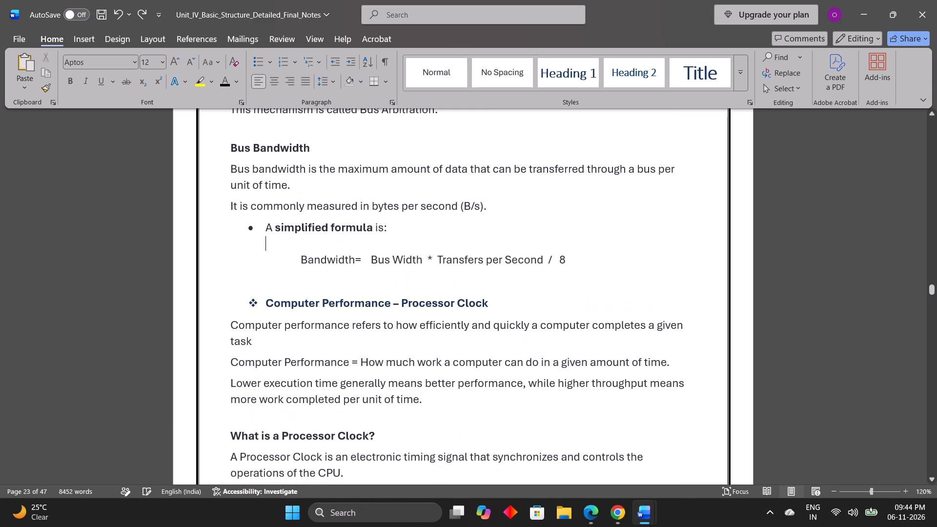
pyautogui.hotkey('ctrl', 'z')
pyautogui.hotkey('ctrl', 'z')
pyautogui.hotkey('ctrl', 'z')
pyautogui.hotkey('ctrl', 'z')
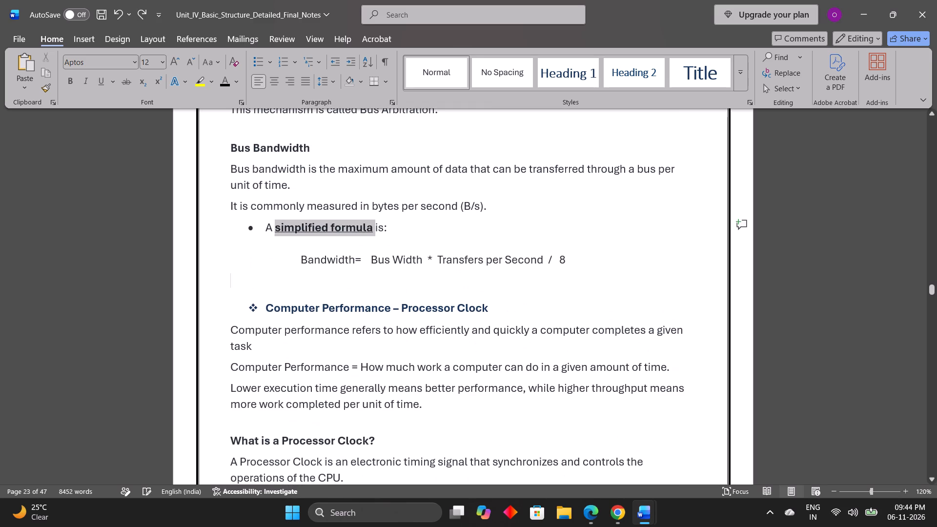
pyautogui.hotkey('ctrl', 'z')
pyautogui.hotkey('ctrl', 'z')
pyautogui.hotkey('ctrl', 'z')
pyautogui.hotkey('ctrl', 'z')
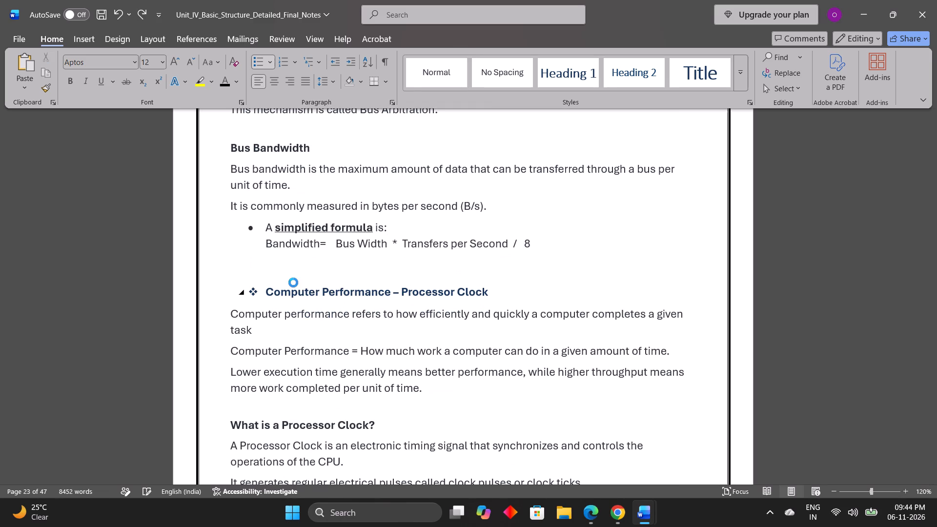
pyautogui.hotkey('ctrl', 'z')
pyautogui.hotkey('ctrl', 'z')
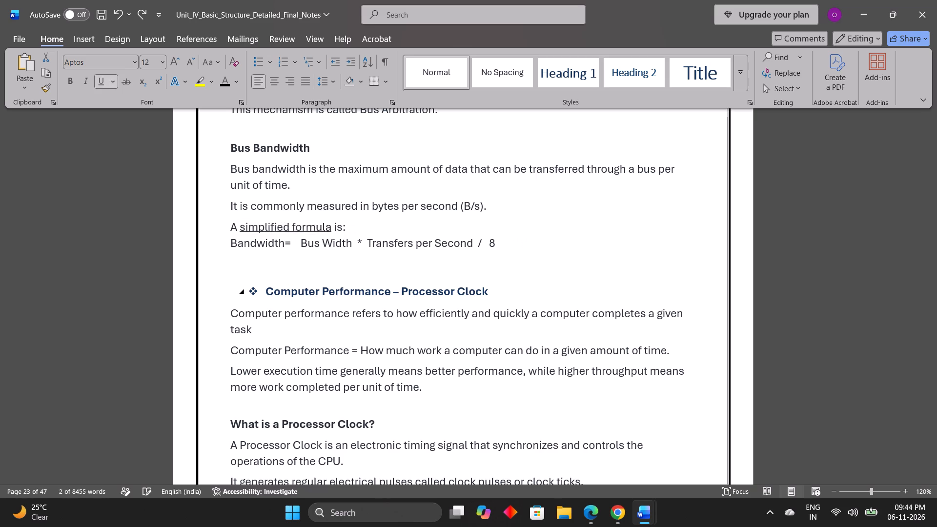
# Indent the Bandwidth formula line by two tabs.
pyautogui.click(301, 268)
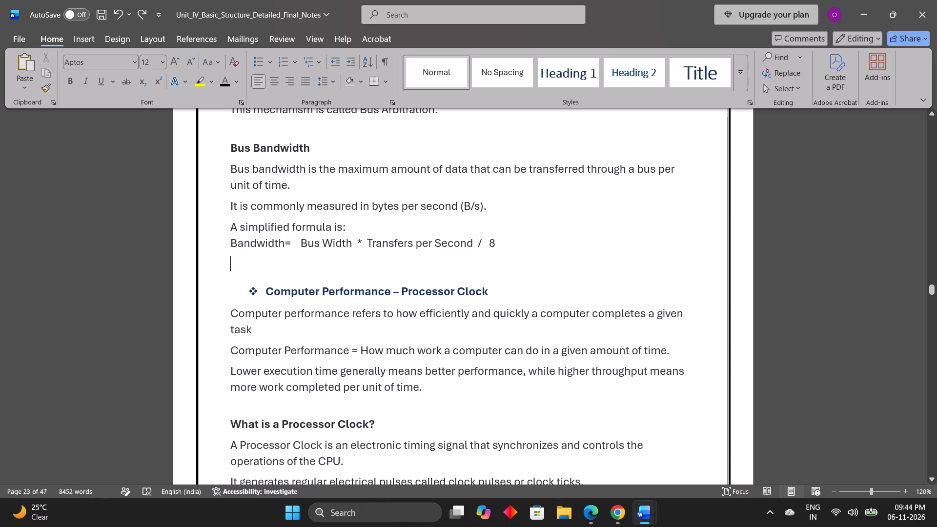
pyautogui.click(236, 241)
pyautogui.click(229, 240)
pyautogui.press('Tab')
pyautogui.press('Tab')
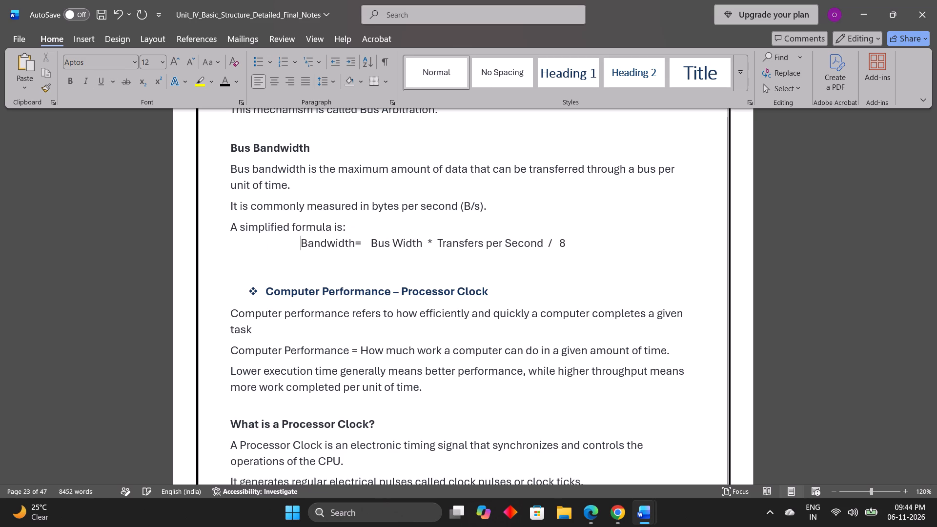
# Add an arrowhead bullet to the "A simplified formula is:" paragraph using the automatic ">" list format.
pyautogui.click(226, 225)
pyautogui.write('>')
pyautogui.press('space')
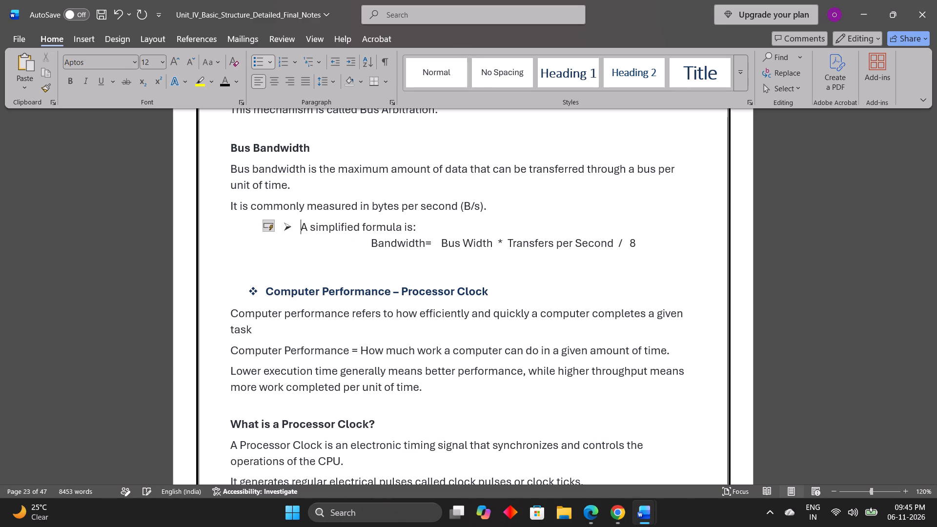
# Reduce the arrowhead bullet's indent so it sits closer to the left text margin, near the Computer Performance heading's bullet.
pyautogui.click(369, 245)
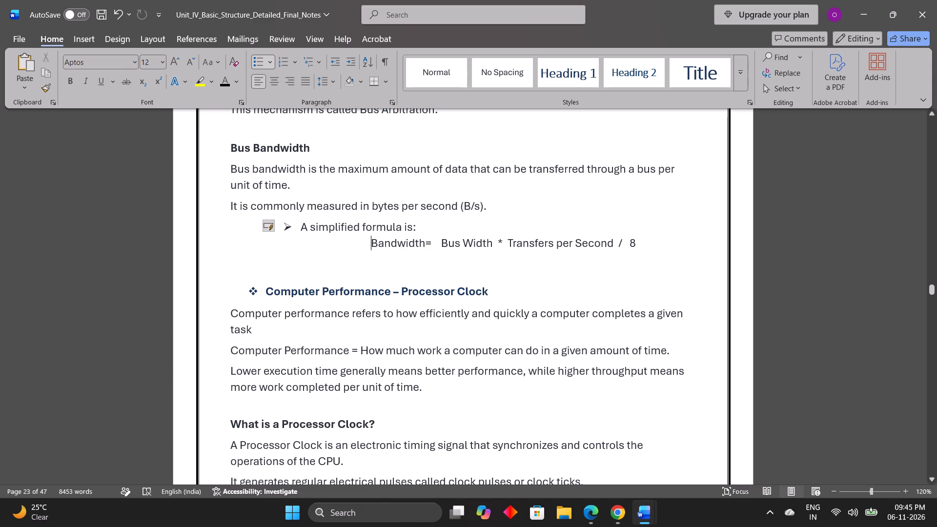
pyautogui.doubleClick(286, 226)
pyautogui.moveTo(286, 226); pyautogui.dragTo(262, 227)
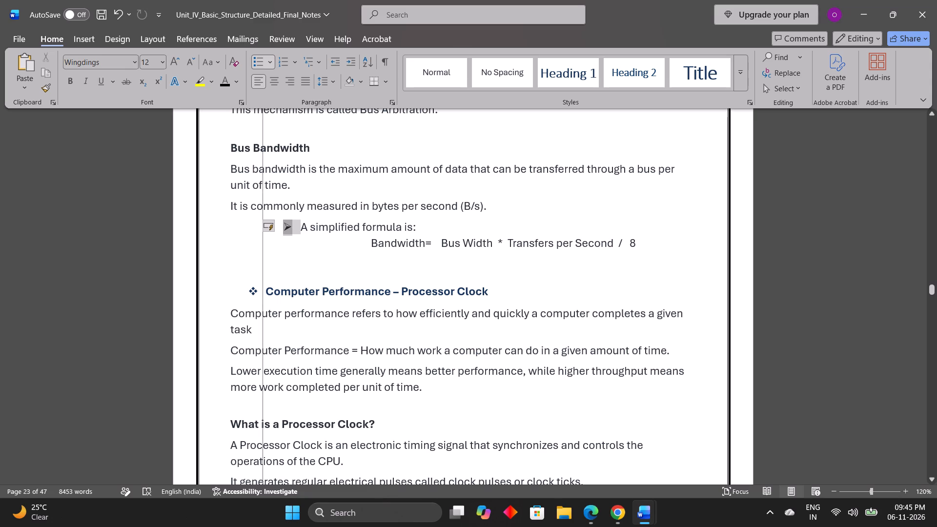
pyautogui.moveTo(262, 227); pyautogui.dragTo(259, 229)
pyautogui.click(284, 252)
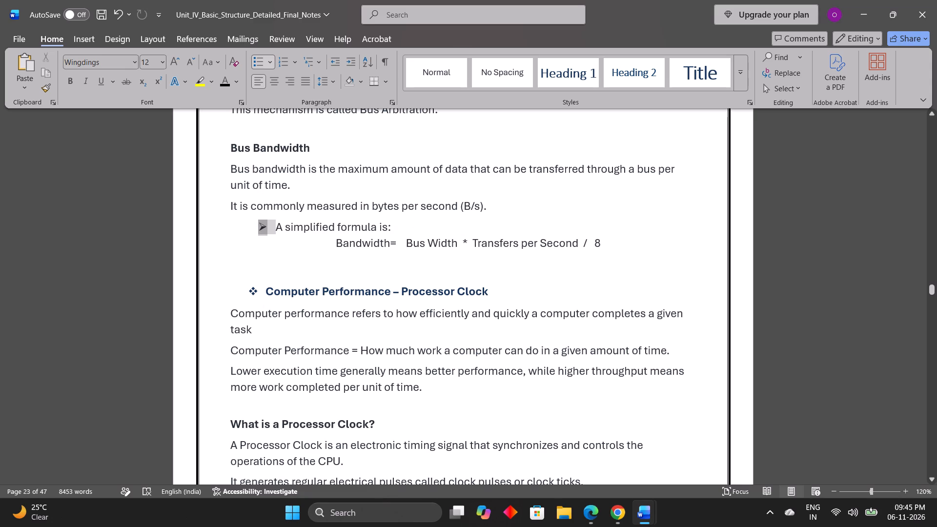
# Replace the empty paragraph below the Bandwidth formula with one blank line inside the bulleted paragraph.
pyautogui.click(302, 294)
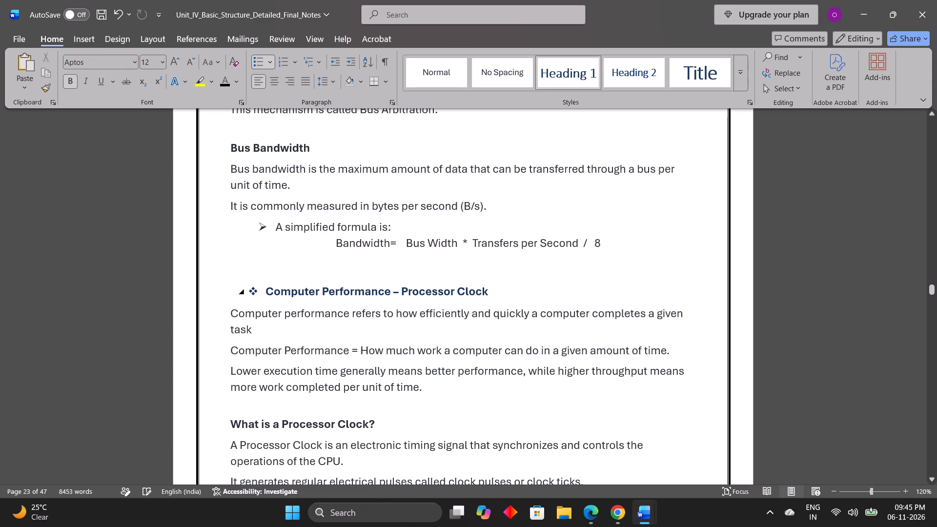
pyautogui.click(316, 276)
pyautogui.click(319, 273)
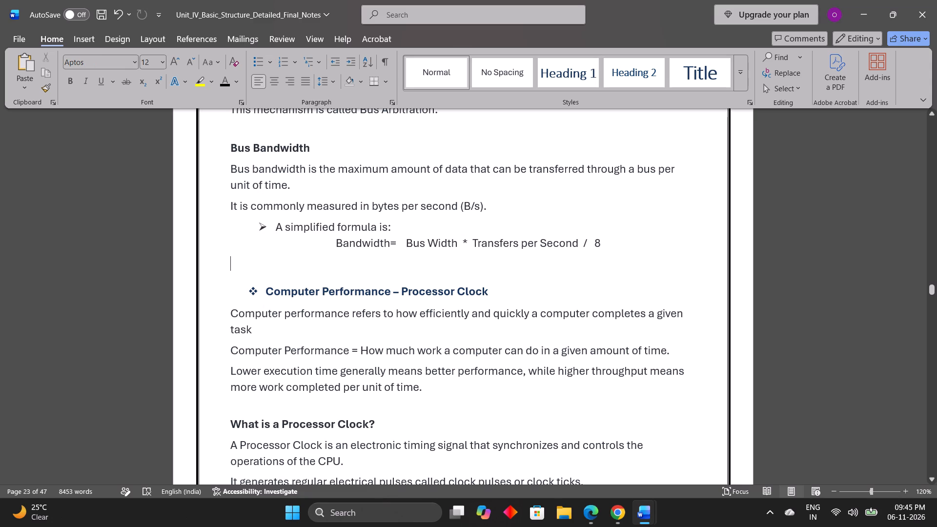
pyautogui.press('BackSpace')
pyautogui.hotkey('shift', 'Return')
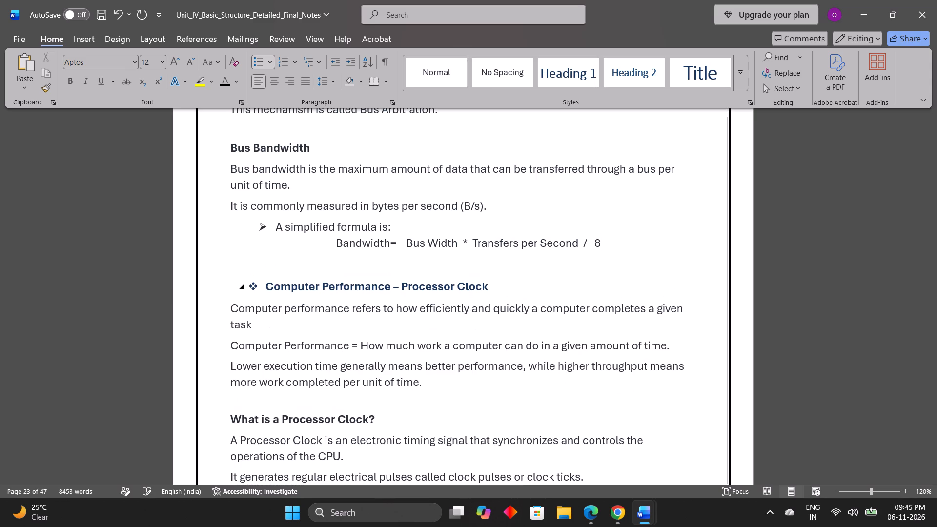
pyautogui.scroll(-2, 319, 273)
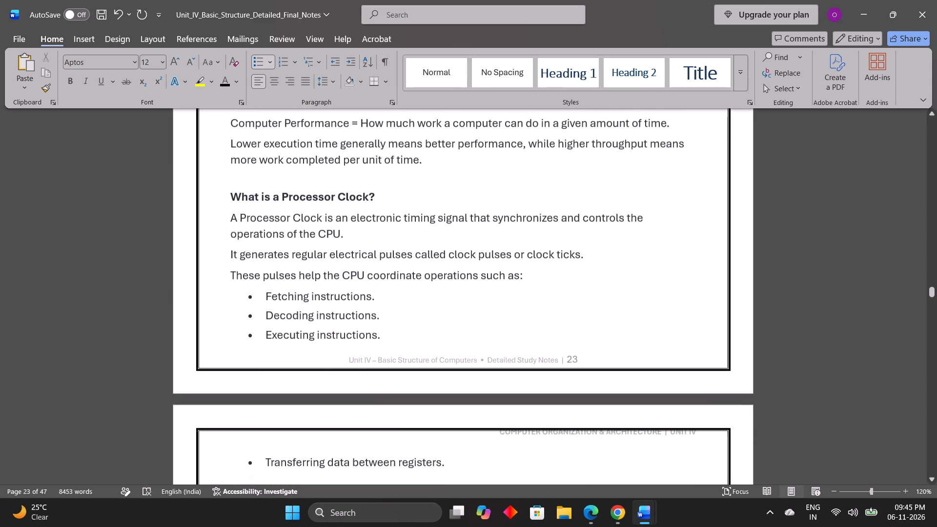
pyautogui.scroll(2, 319, 273)
pyautogui.click(331, 305)
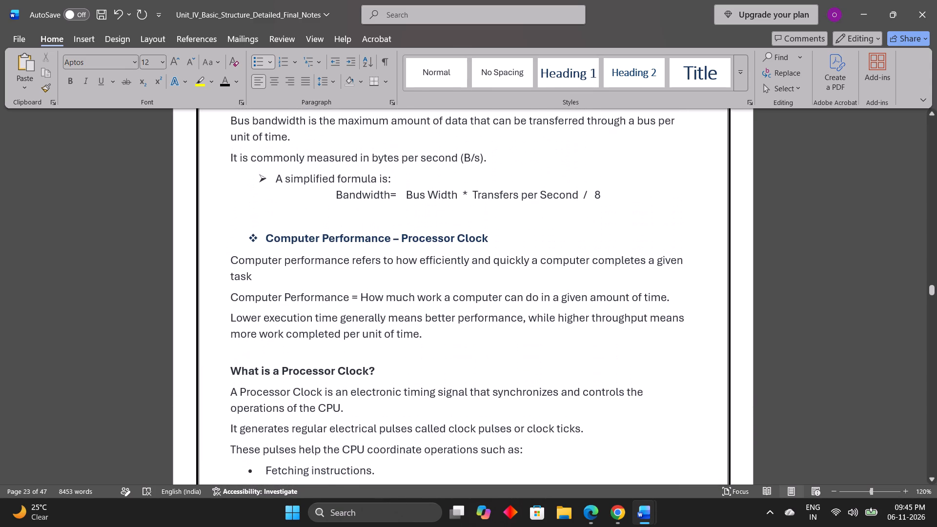
# Insert a blank line above the "What is a Clock Cycle?" heading, after "work in coordination.".
pyautogui.scroll(-1, 331, 305)
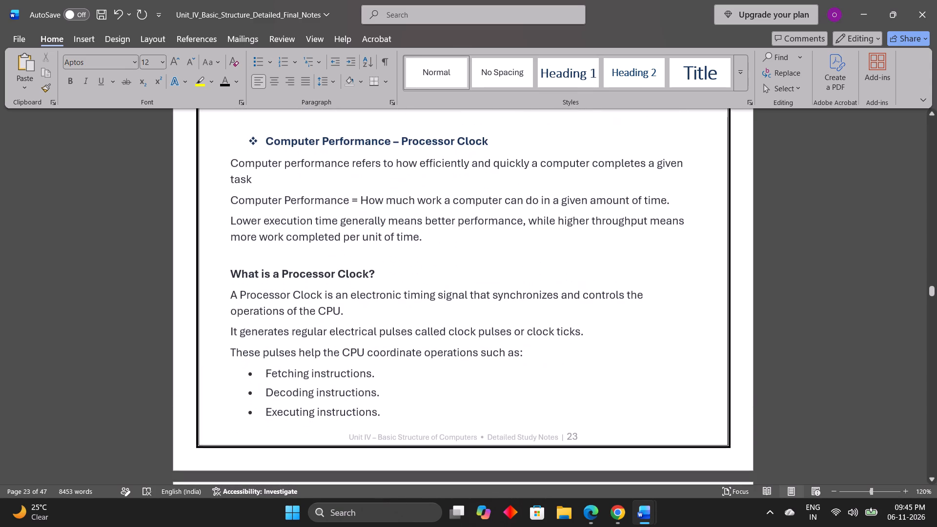
pyautogui.scroll(-1, 331, 305)
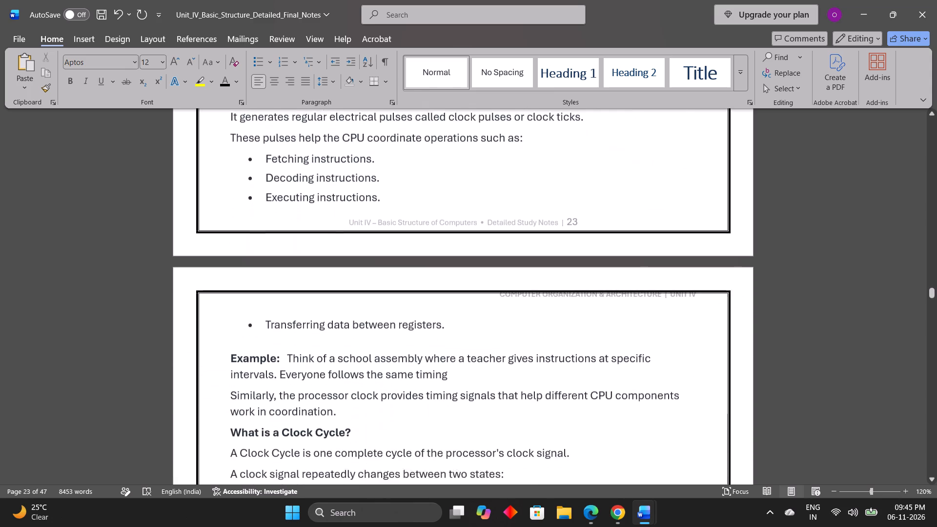
pyautogui.scroll(-2, 331, 305)
pyautogui.scroll(1, 331, 305)
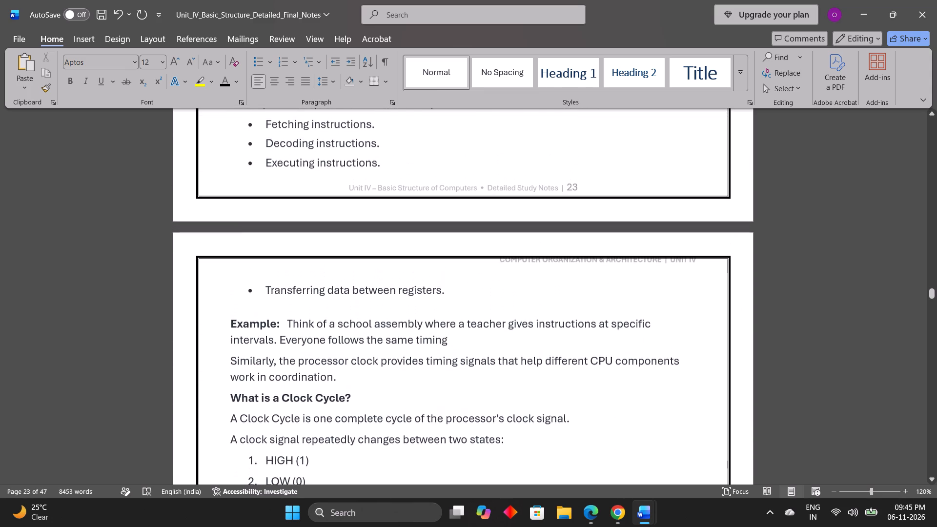
pyautogui.scroll(1, 331, 305)
pyautogui.scroll(-1, 331, 305)
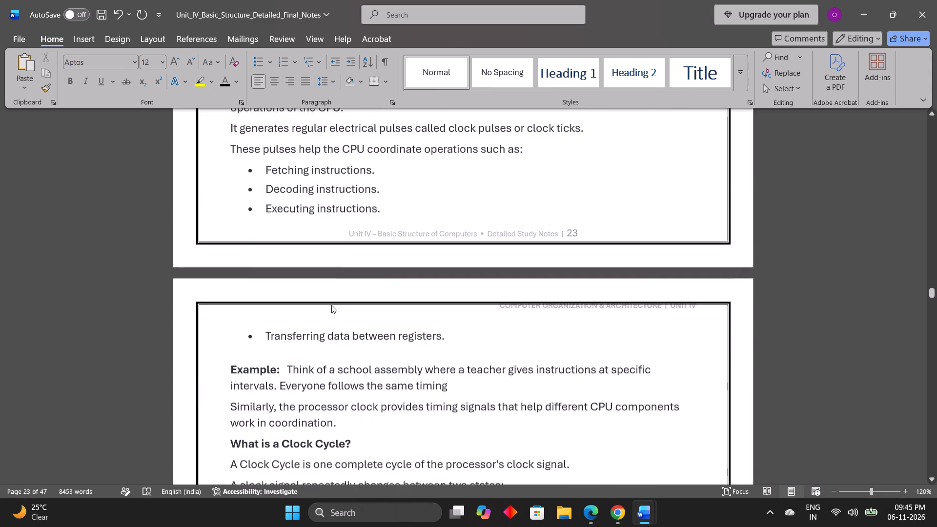
pyautogui.scroll(-2, 331, 305)
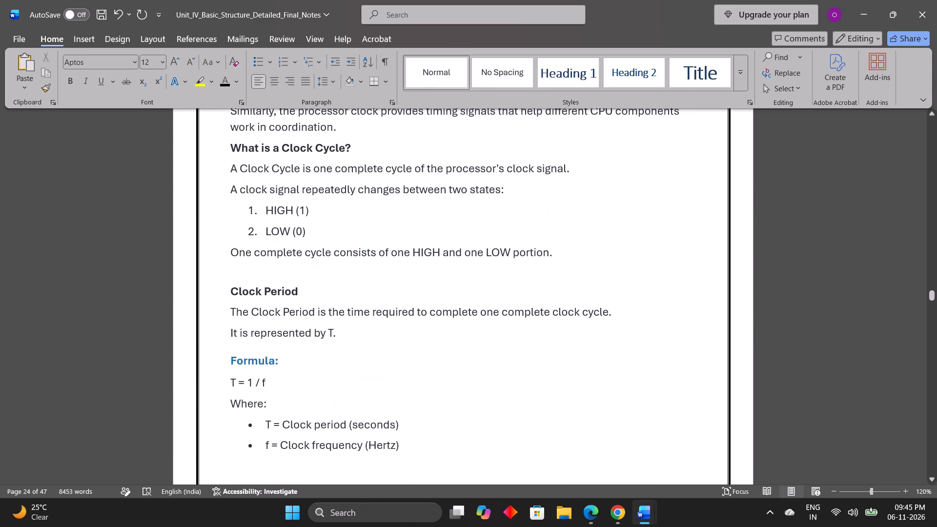
pyautogui.click(375, 133)
pyautogui.hotkey('shift', 'Return')
# Justify the Processor Clock definition paragraph below the "What is a Processor Clock?" heading.
pyautogui.scroll(1, 375, 133)
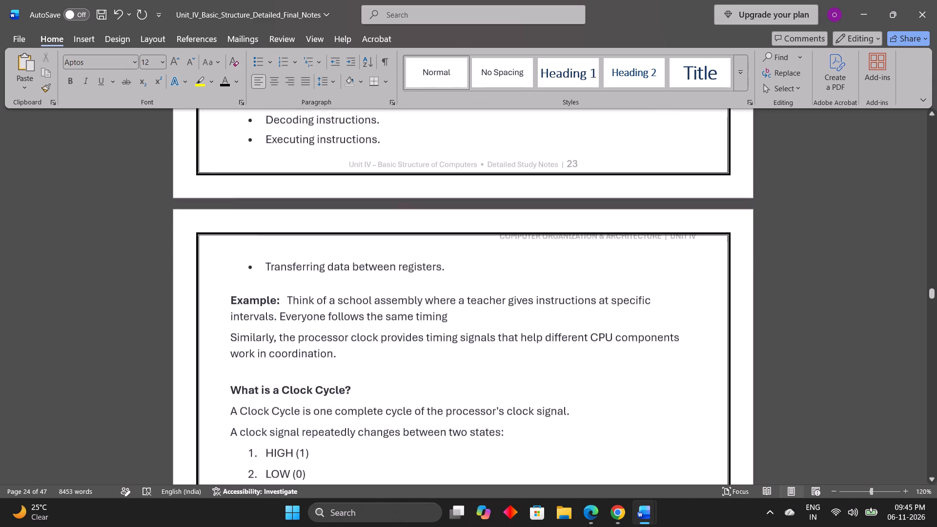
pyautogui.scroll(2, 375, 133)
pyautogui.scroll(-1, 375, 133)
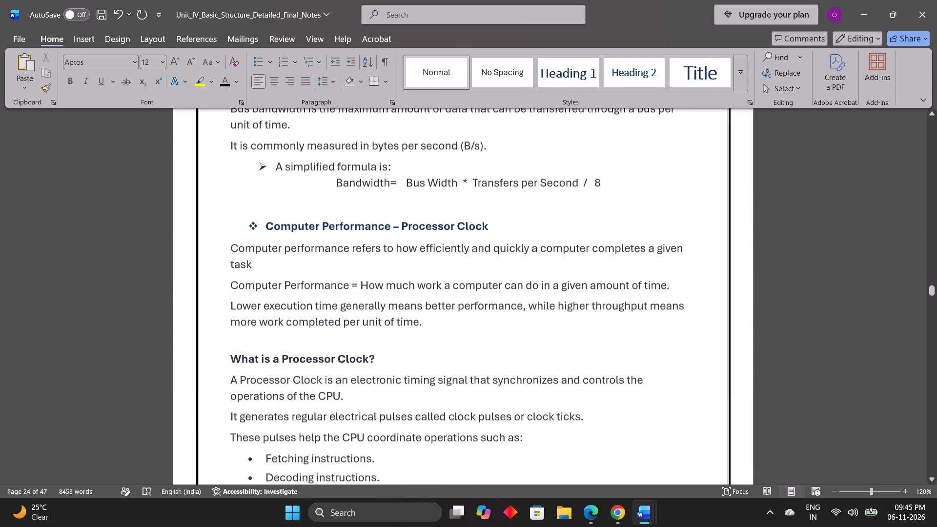
pyautogui.scroll(-1, 375, 133)
pyautogui.scroll(-1, 341, 280)
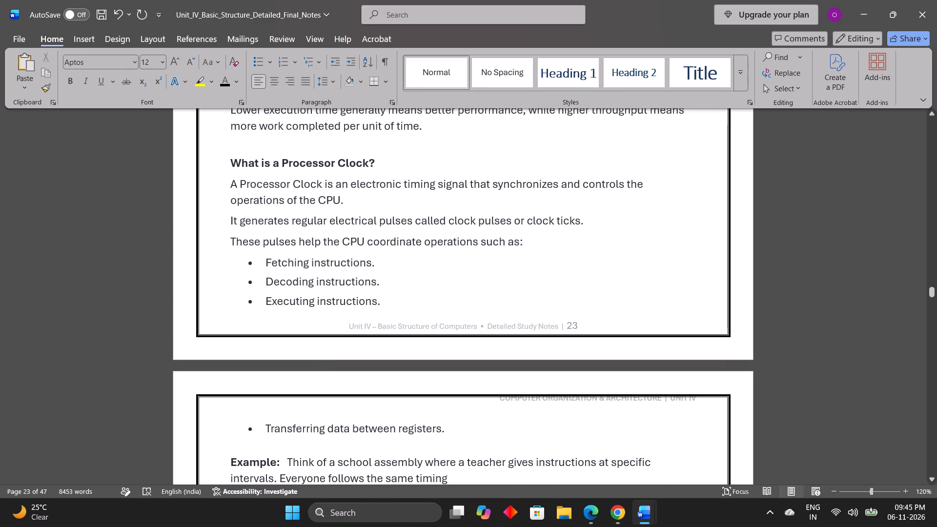
pyautogui.moveTo(248, 188); pyautogui.dragTo(330, 194)
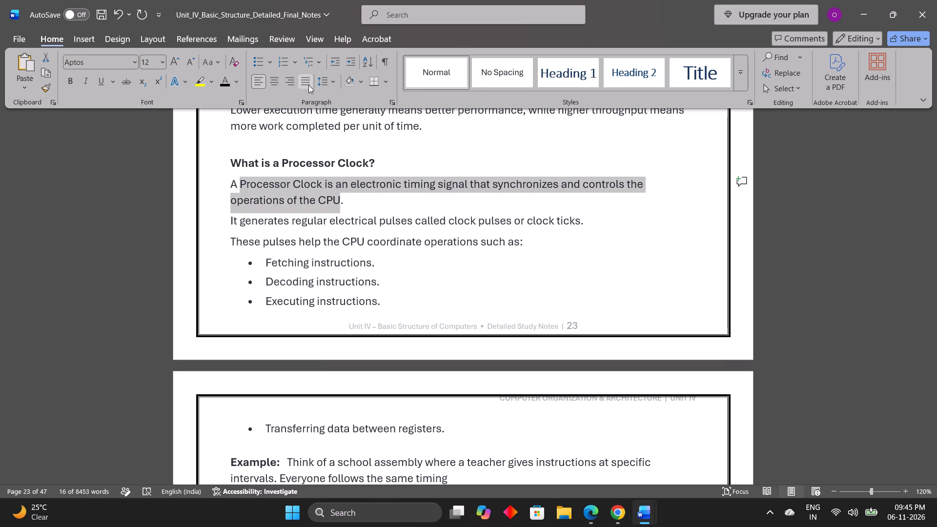
pyautogui.click(308, 85)
pyautogui.click(372, 228)
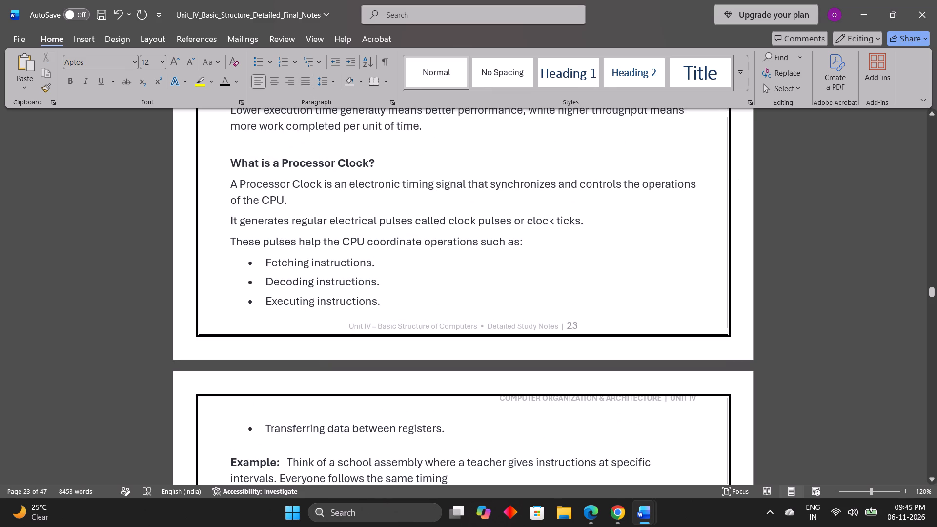
# Read through the Processor Clock definition paragraph to check its wording and alignment.
pyautogui.click(339, 205)
pyautogui.moveTo(381, 187); pyautogui.dragTo(451, 187)
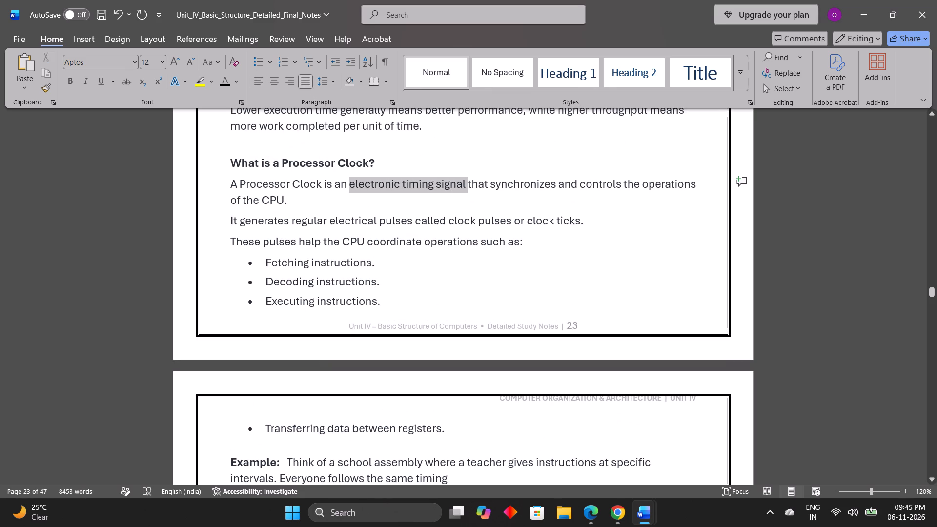
pyautogui.moveTo(451, 187); pyautogui.dragTo(525, 184)
pyautogui.click(525, 184)
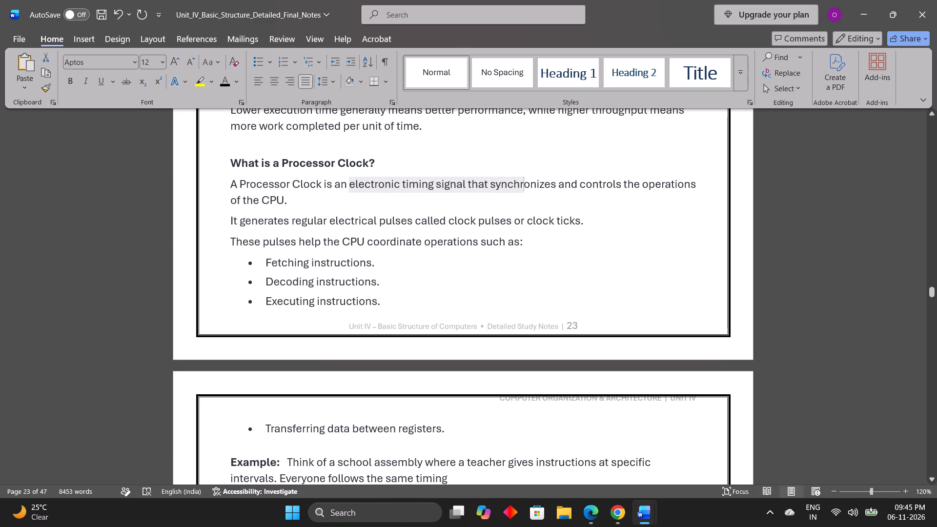
pyautogui.click(431, 175)
pyautogui.moveTo(445, 182); pyautogui.dragTo(586, 201)
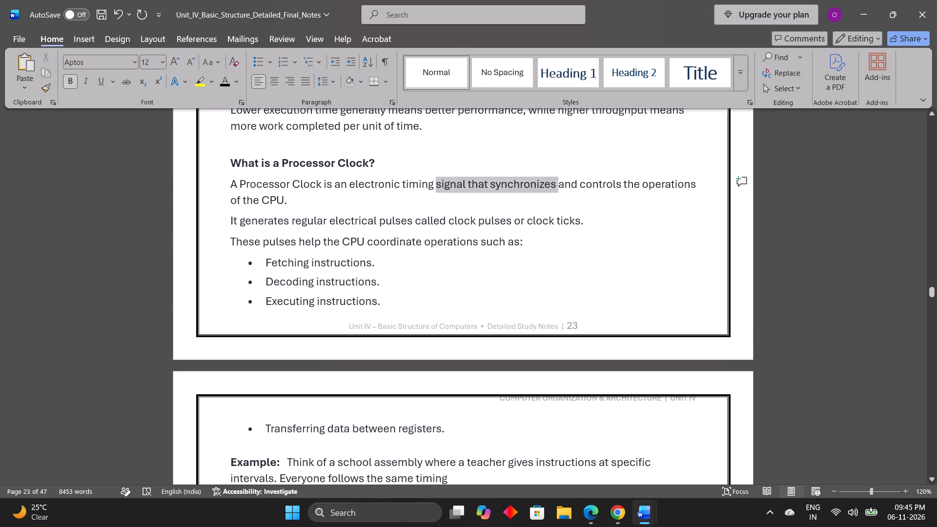
pyautogui.moveTo(586, 201); pyautogui.dragTo(378, 195)
pyautogui.click(378, 195)
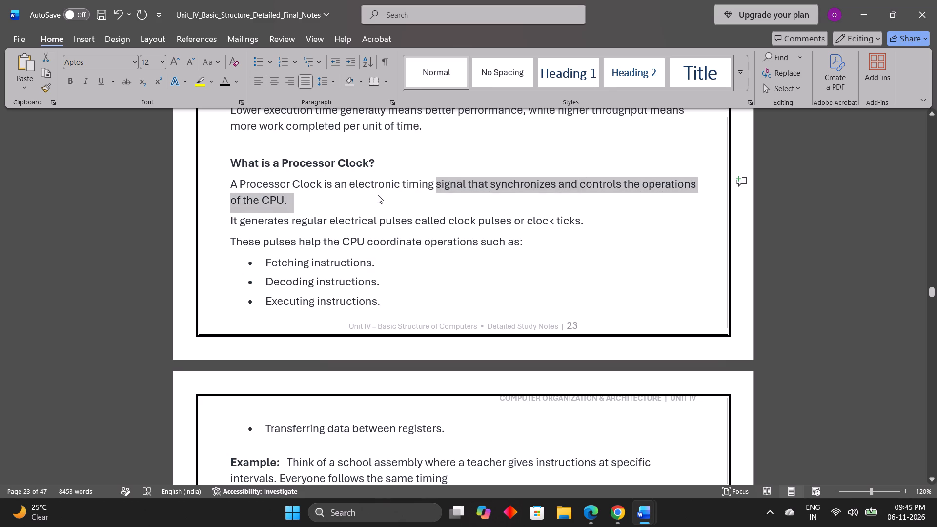
# Justify the body paragraphs under the "Computer Performance – Processor Clock" heading, from "Computer performance refers" to "per unit of time.".
pyautogui.scroll(-1, 378, 195)
pyautogui.scroll(1, 378, 195)
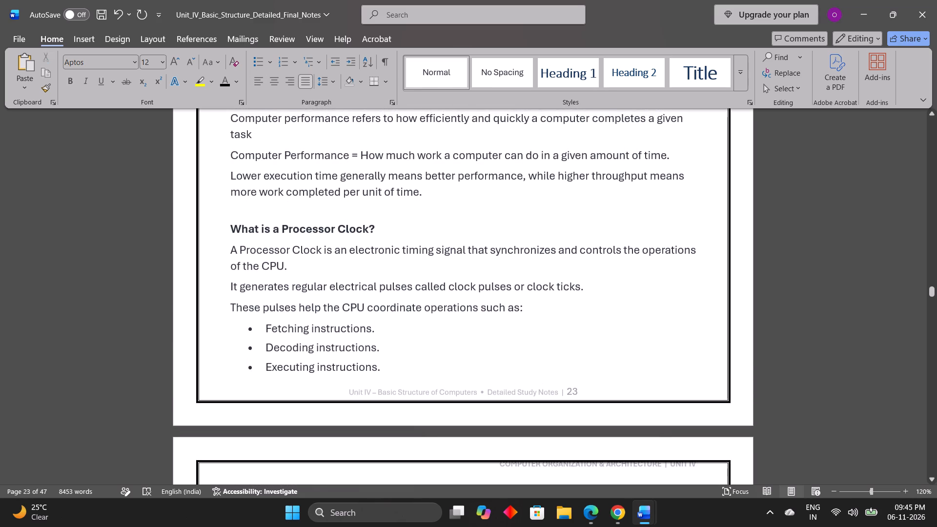
pyautogui.scroll(1, 378, 195)
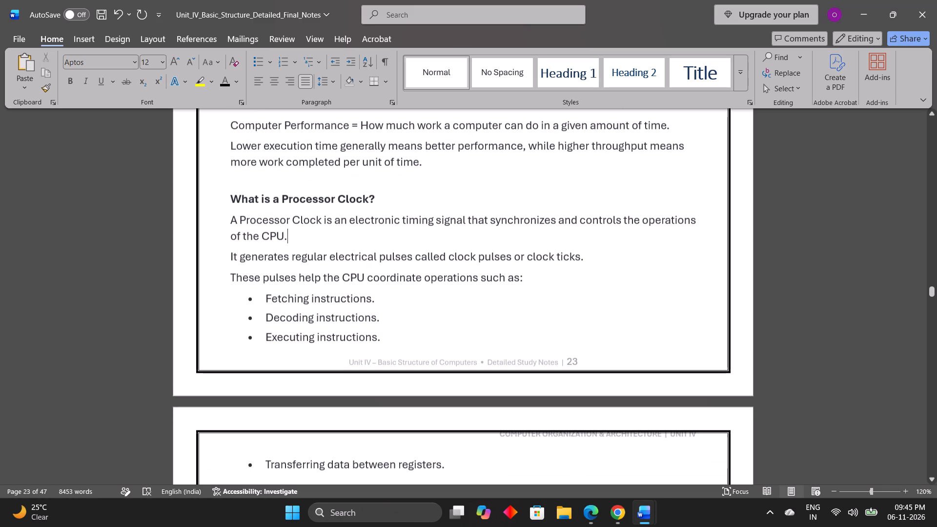
pyautogui.scroll(1, 378, 195)
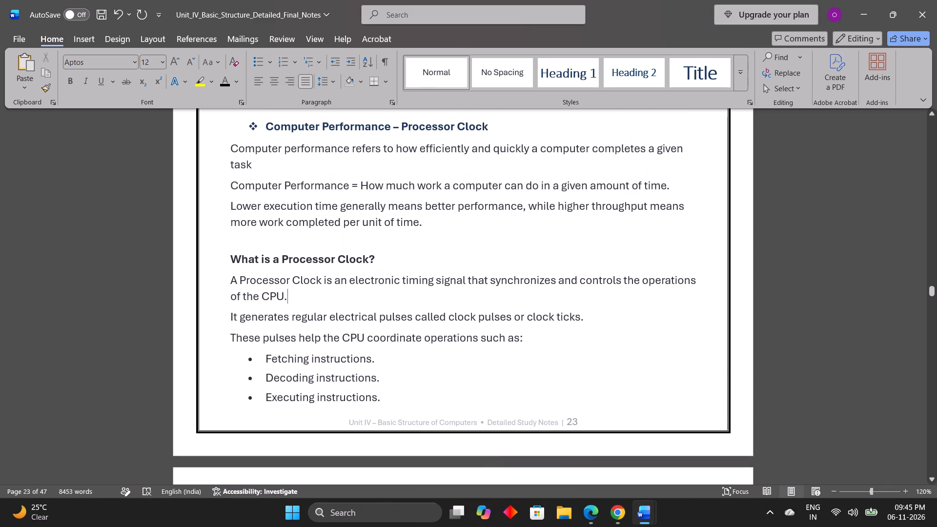
pyautogui.moveTo(351, 148); pyautogui.dragTo(403, 233)
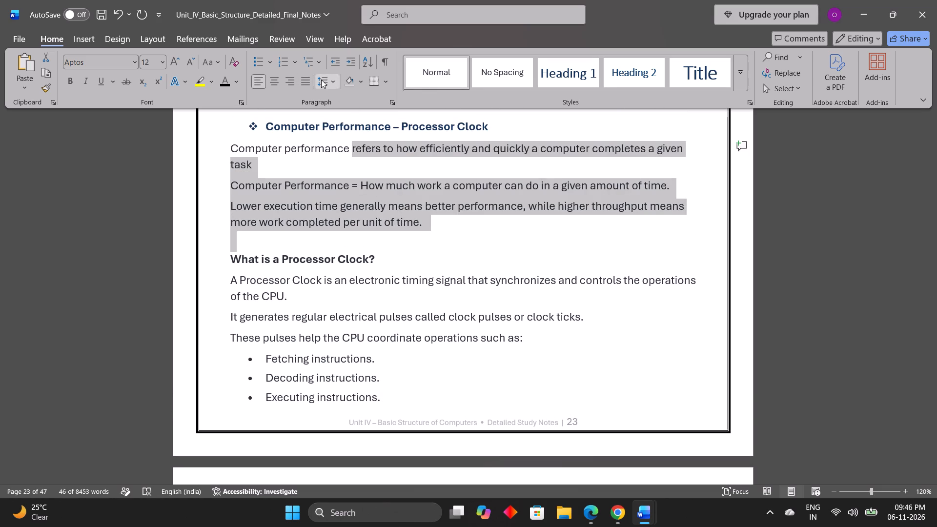
pyautogui.click(311, 80)
pyautogui.click(383, 217)
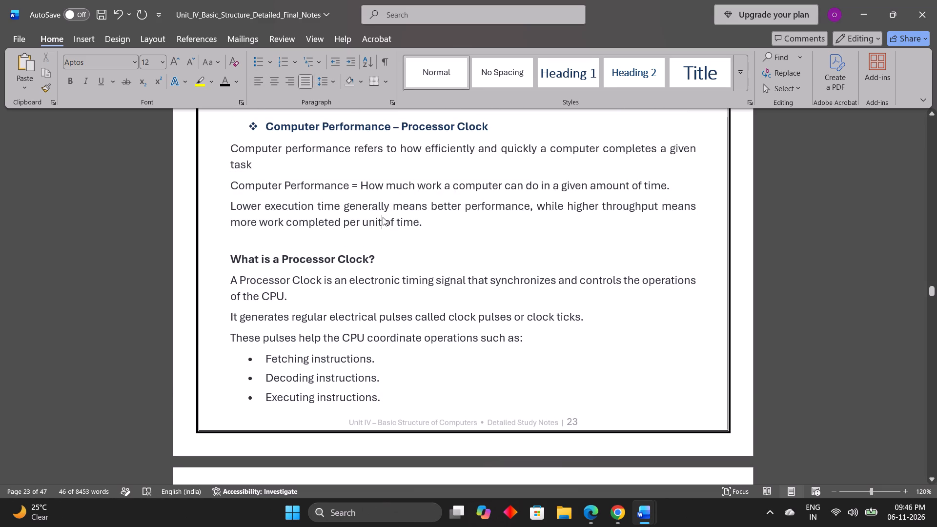
# Review the two lines on clock pulses and coordinated CPU operations in the "What is a Processor Clock?" section.
pyautogui.scroll(-2, 383, 217)
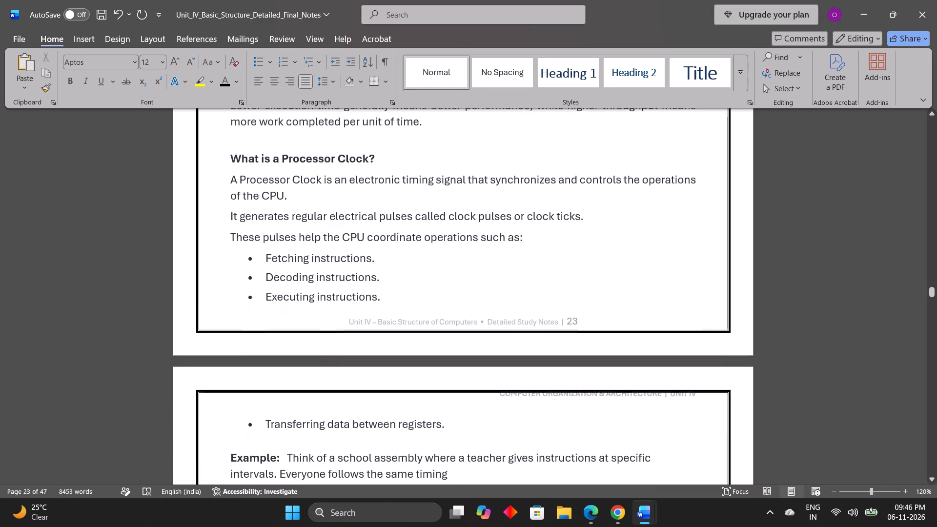
pyautogui.scroll(-1, 383, 217)
pyautogui.moveTo(319, 198); pyautogui.dragTo(352, 189)
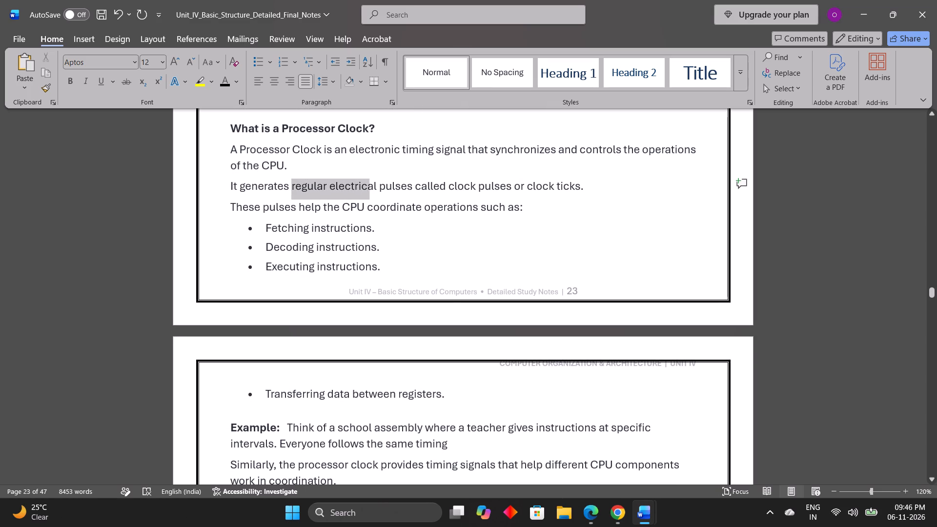
pyautogui.moveTo(352, 189); pyautogui.dragTo(507, 183)
pyautogui.click(507, 183)
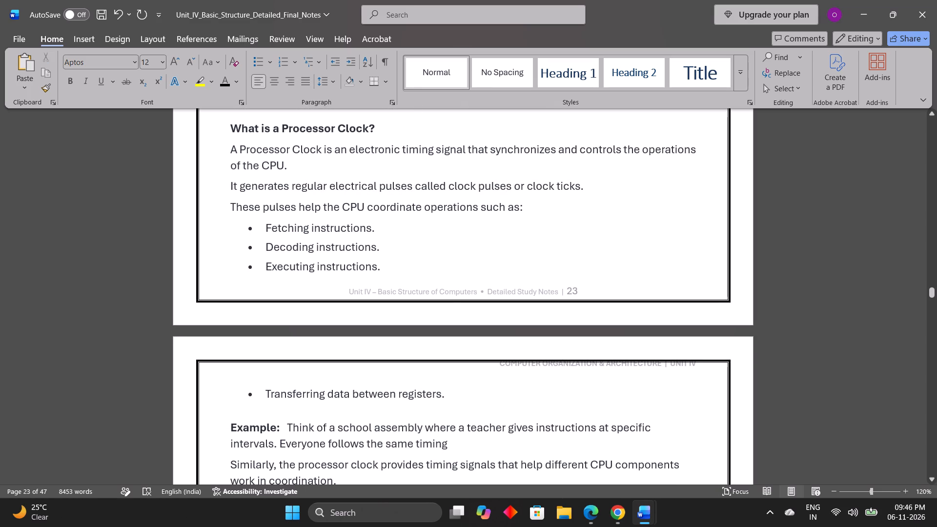
pyautogui.click(401, 206)
pyautogui.moveTo(341, 198); pyautogui.dragTo(394, 210)
pyautogui.click(394, 210)
pyautogui.moveTo(263, 204); pyautogui.dragTo(498, 218)
pyautogui.click(498, 218)
pyautogui.click(423, 244)
# Review the page 24 content, from the school assembly example through the Clock Cycle, Clock Period and Clock Frequency sections.
pyautogui.scroll(-2, 423, 244)
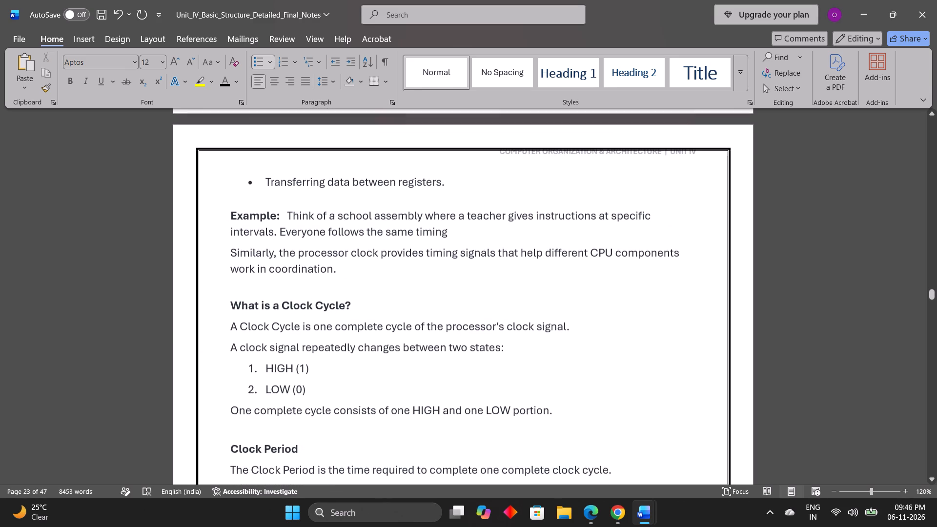
pyautogui.scroll(-1, 423, 244)
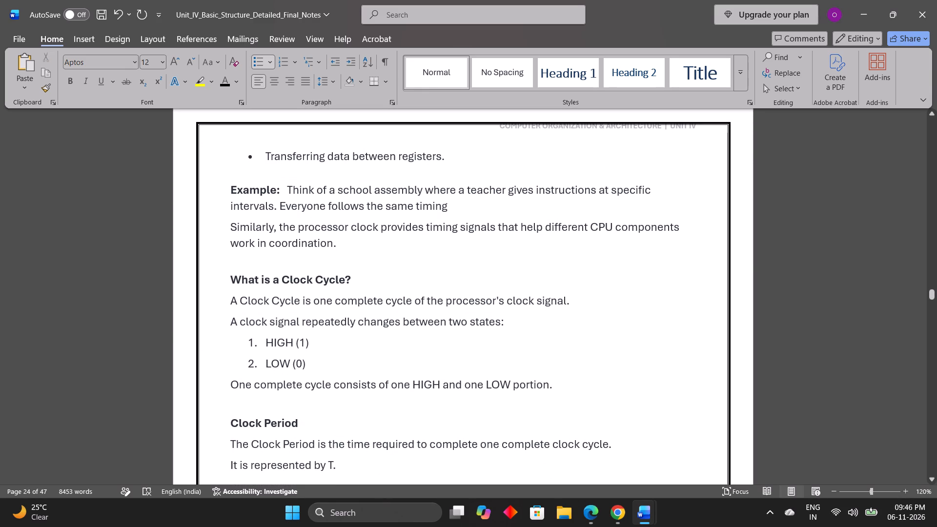
pyautogui.scroll(-1, 309, 246)
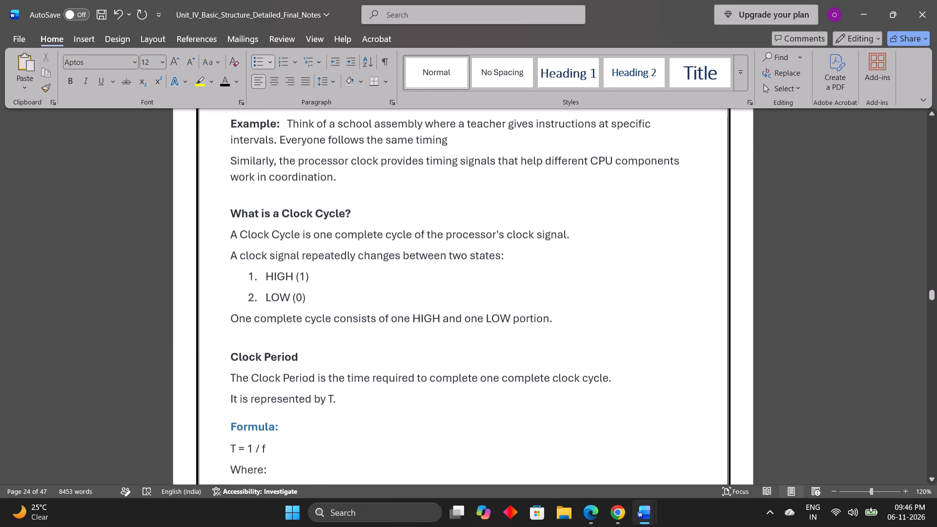
pyautogui.scroll(-1, 309, 246)
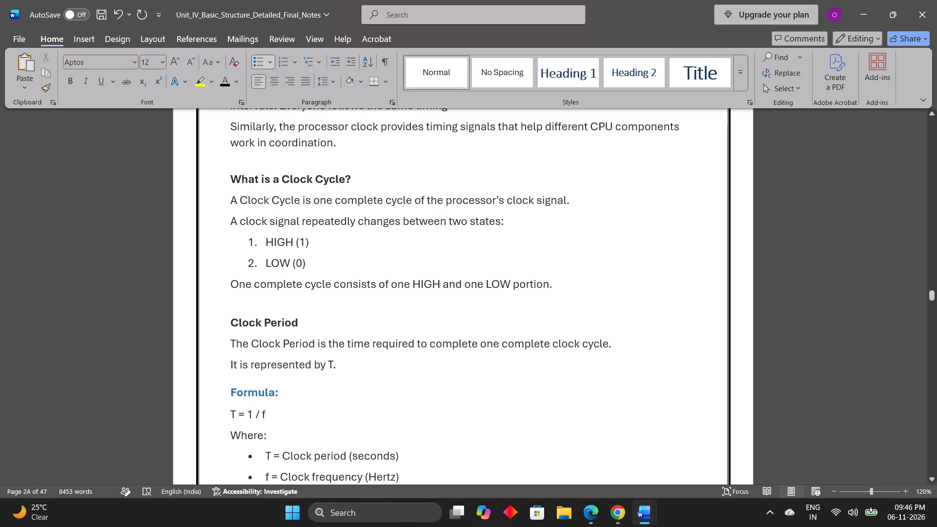
pyautogui.moveTo(267, 183); pyautogui.dragTo(339, 188)
pyautogui.click(339, 188)
pyautogui.moveTo(228, 194); pyautogui.dragTo(506, 203)
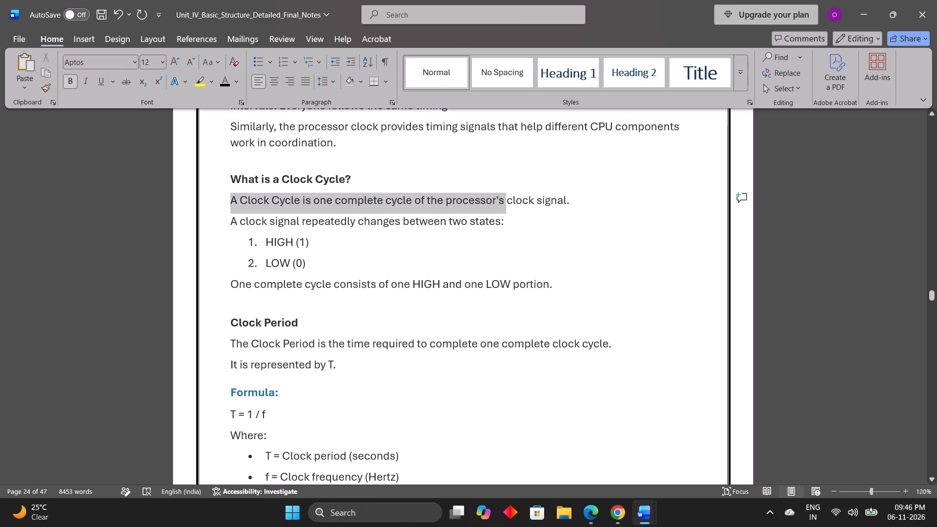
pyautogui.moveTo(506, 203); pyautogui.dragTo(538, 208)
pyautogui.click(538, 208)
pyautogui.moveTo(260, 216); pyautogui.dragTo(326, 219)
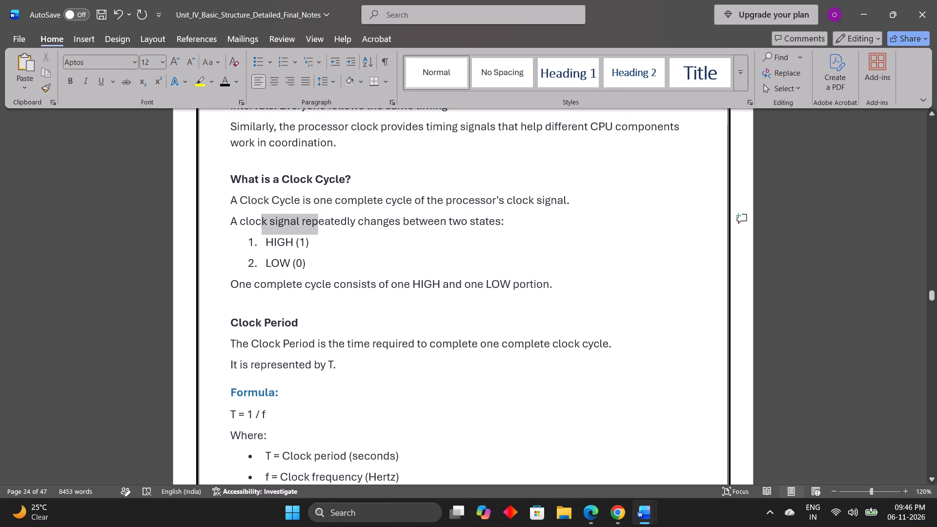
pyautogui.moveTo(326, 219); pyautogui.dragTo(524, 277)
pyautogui.click(524, 277)
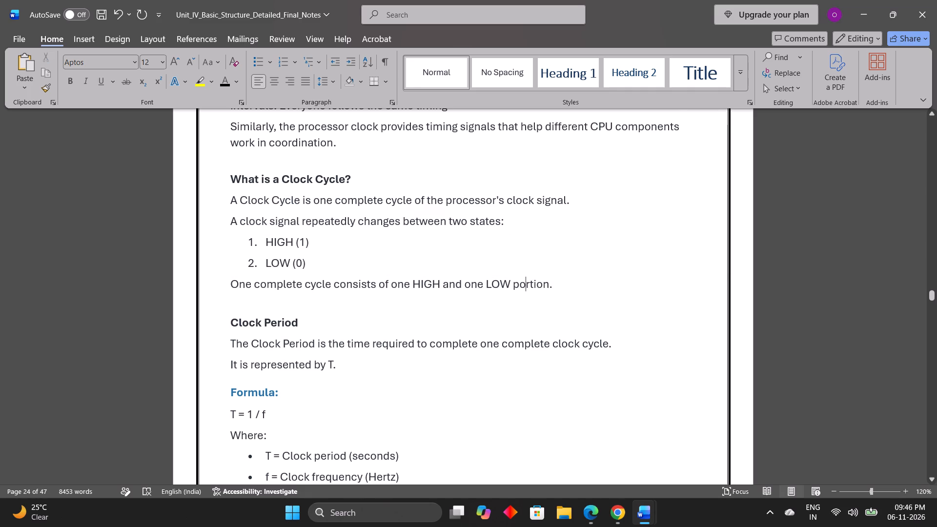
pyautogui.click(412, 311)
pyautogui.scroll(-1, 412, 311)
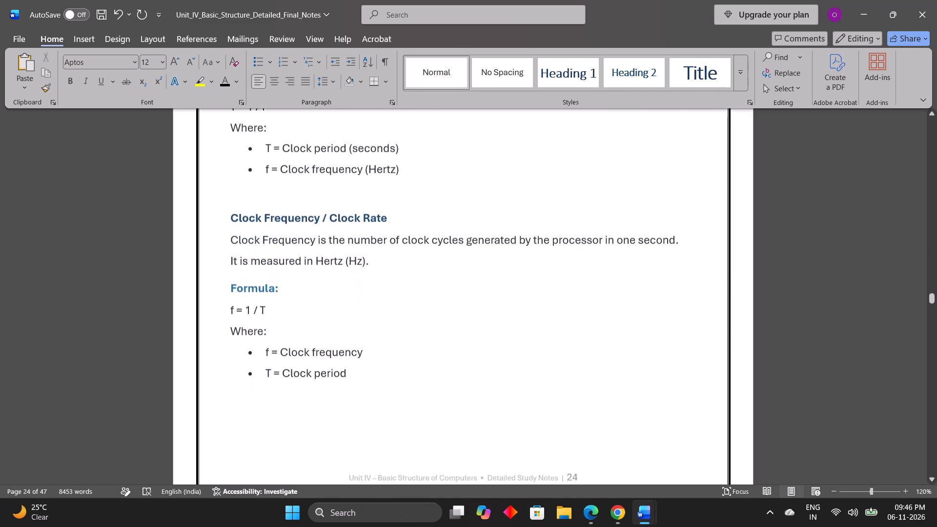
pyautogui.scroll(-1, 412, 311)
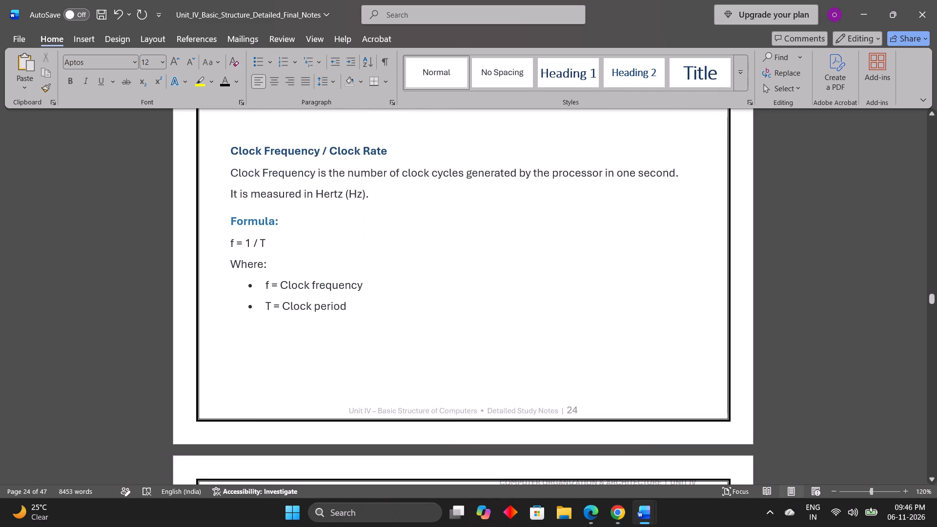
pyautogui.moveTo(243, 178); pyautogui.dragTo(380, 305)
pyautogui.click(380, 305)
# Delete the empty line above the "Factors Affecting Processor Performance" heading at the start of page 25.
pyautogui.scroll(4, 380, 305)
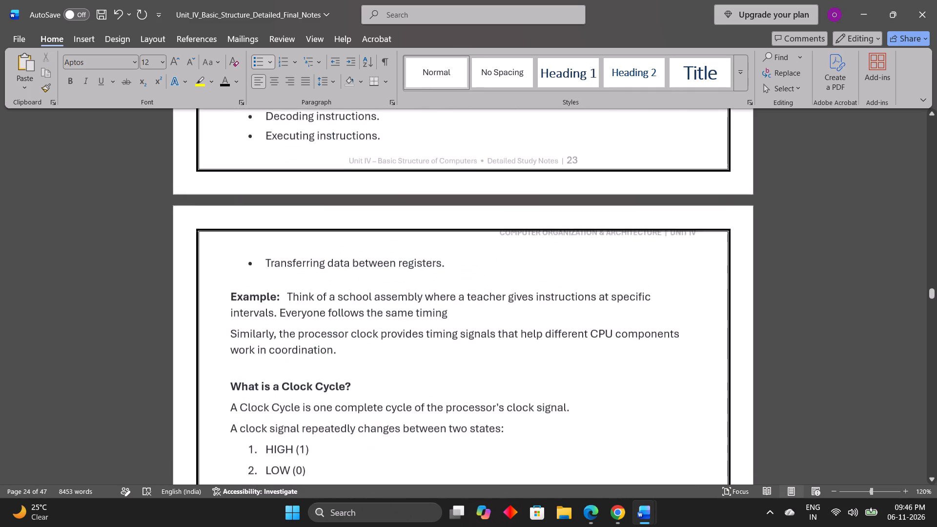
pyautogui.scroll(3, 380, 305)
pyautogui.scroll(-2, 380, 305)
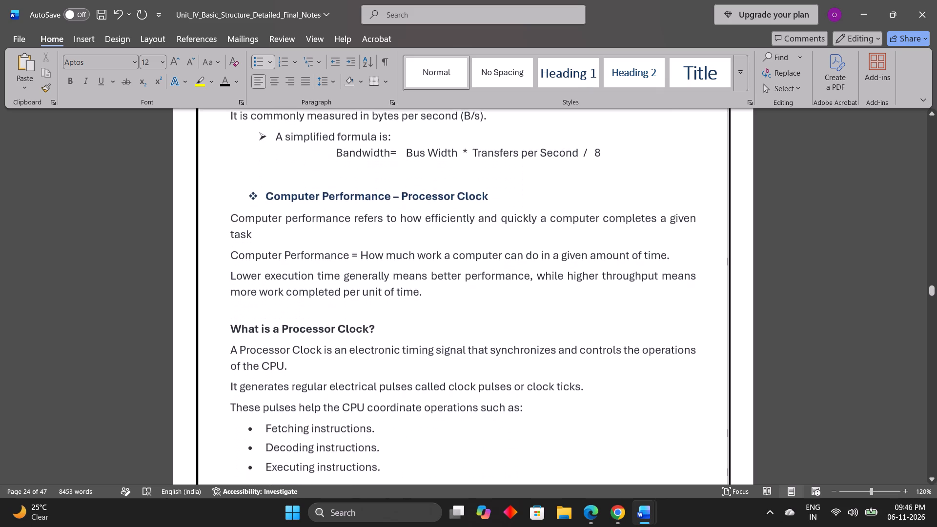
pyautogui.scroll(-4, 380, 305)
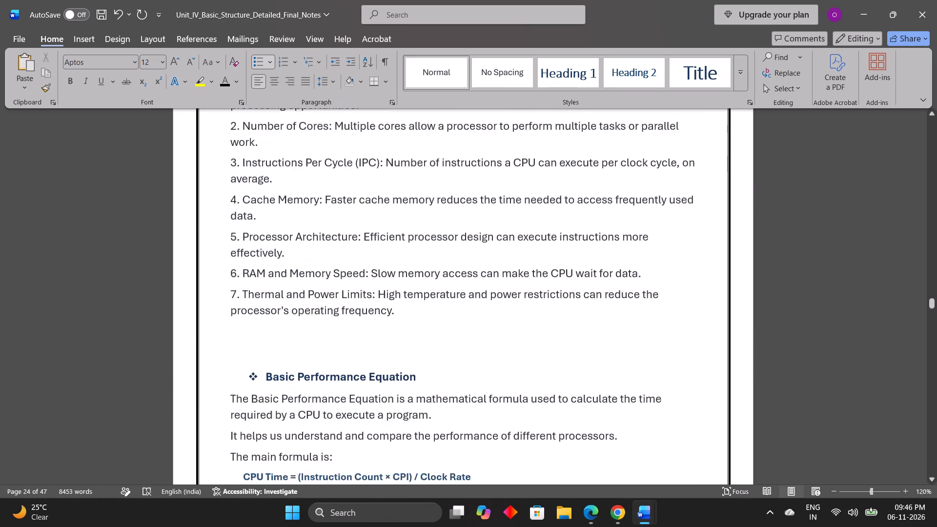
pyautogui.scroll(2, 380, 305)
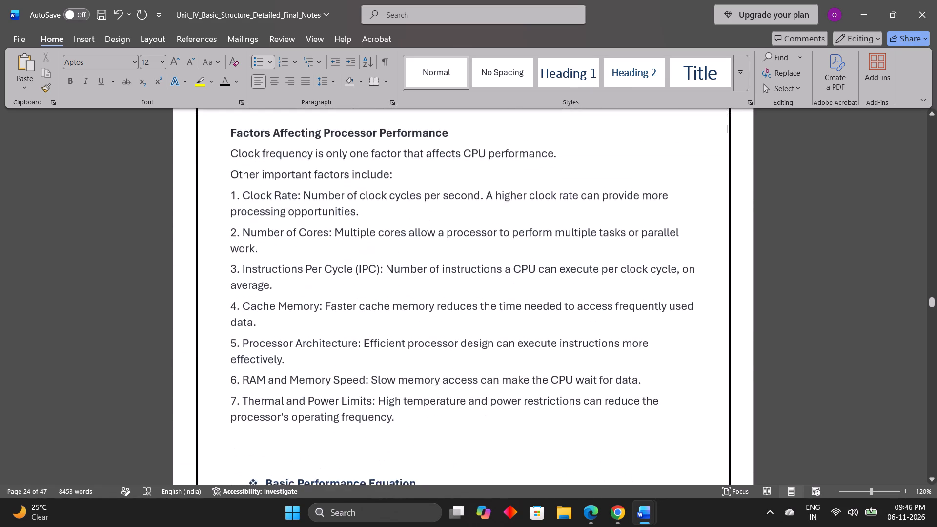
pyautogui.scroll(1, 380, 305)
pyautogui.click(387, 225)
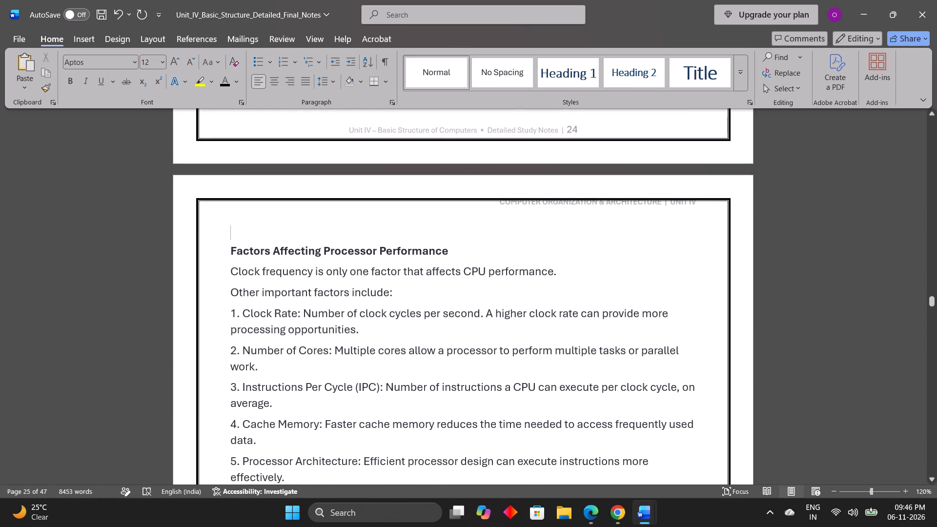
pyautogui.press('Delete')
pyautogui.scroll(-1, 387, 225)
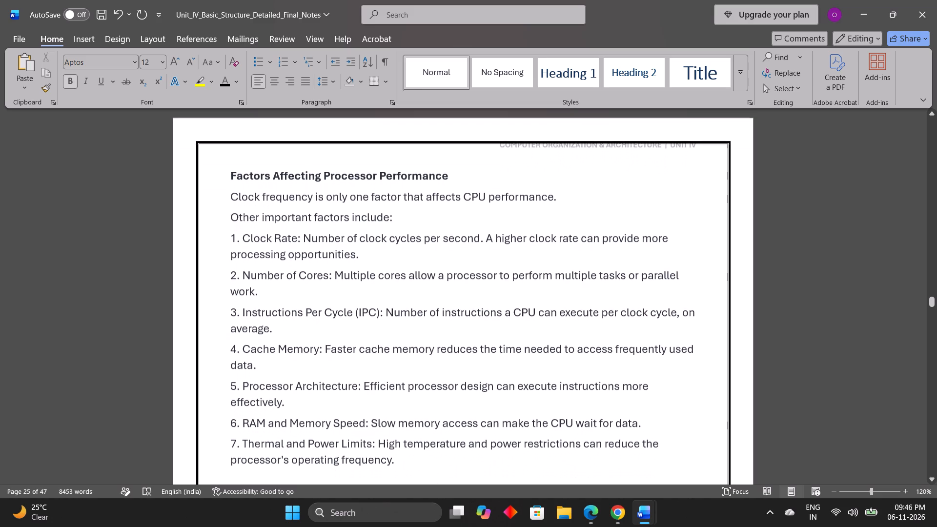
pyautogui.scroll(-1, 387, 225)
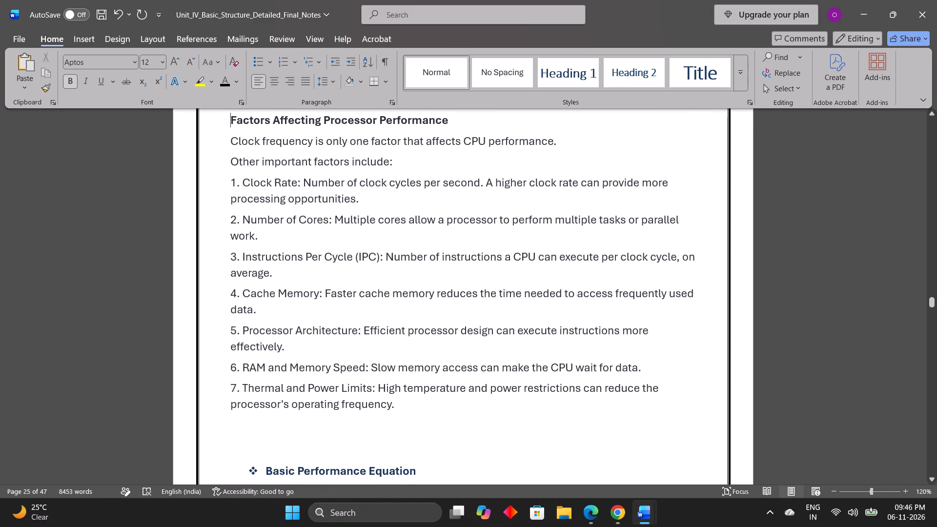
# Review the "Factors Affecting Processor Performance" list and the preceding processor clock and clock cycle pages.
pyautogui.moveTo(239, 164); pyautogui.dragTo(376, 157)
pyautogui.click(376, 157)
pyautogui.moveTo(252, 181); pyautogui.dragTo(280, 181)
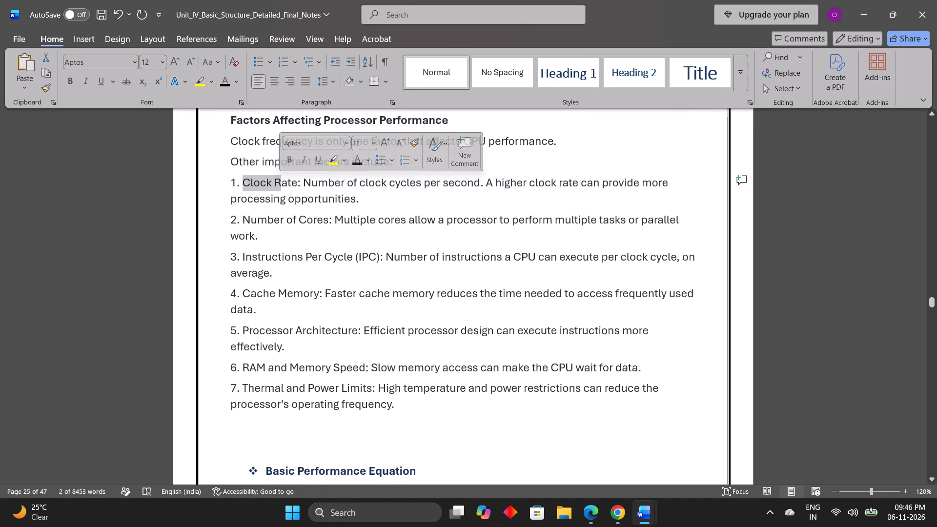
pyautogui.click(288, 188)
pyautogui.scroll(4, 288, 188)
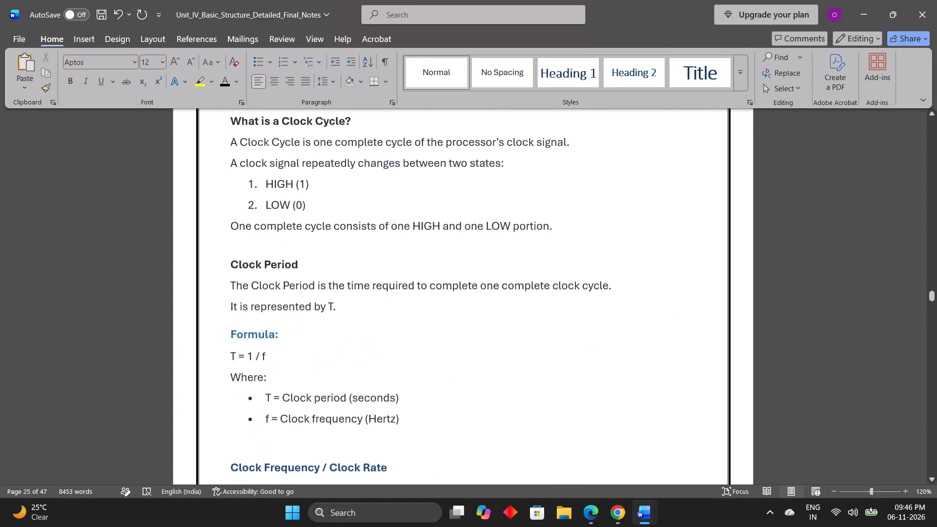
pyautogui.scroll(5, 288, 188)
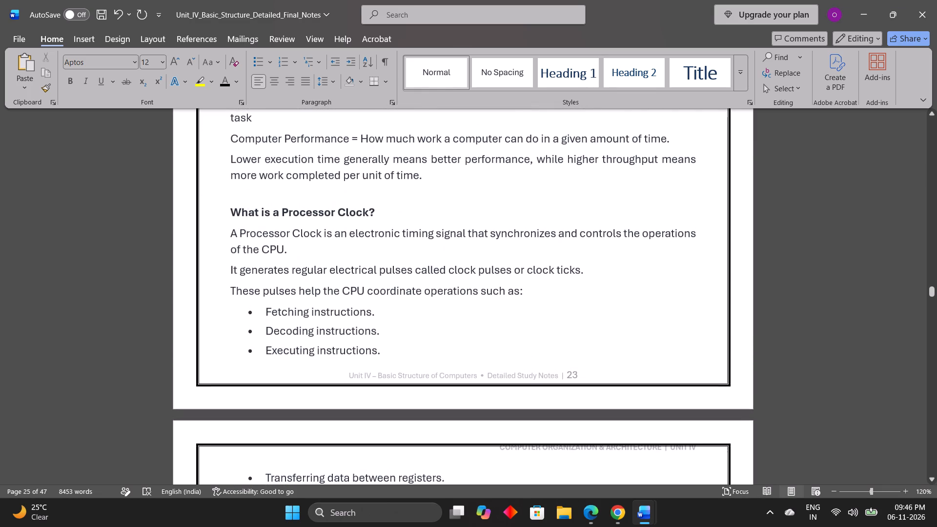
pyautogui.scroll(-1, 288, 188)
pyautogui.scroll(1, 288, 188)
pyautogui.scroll(-1, 288, 188)
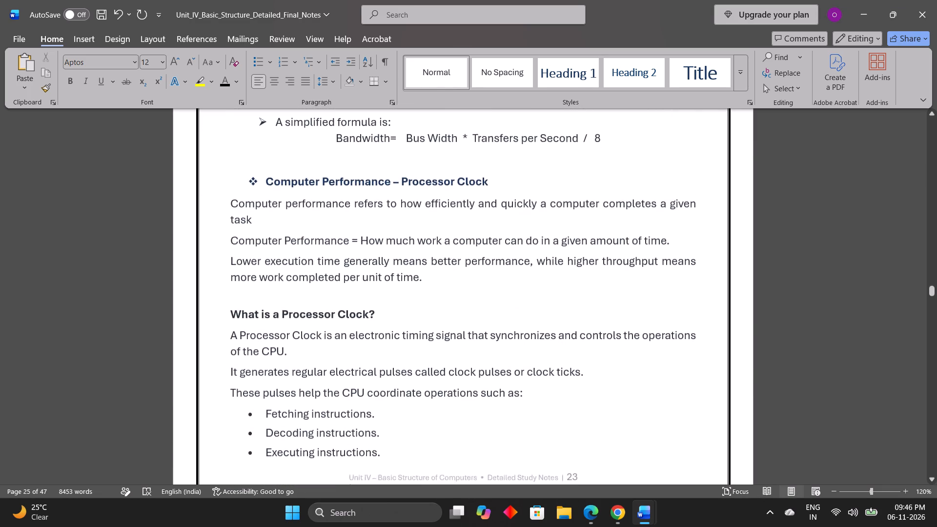
pyautogui.scroll(-2, 288, 188)
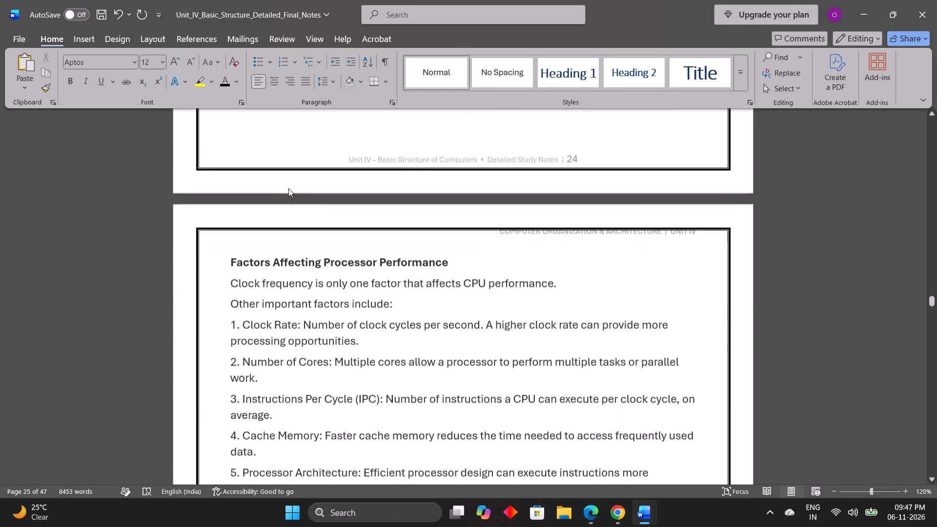
pyautogui.scroll(-2, 288, 188)
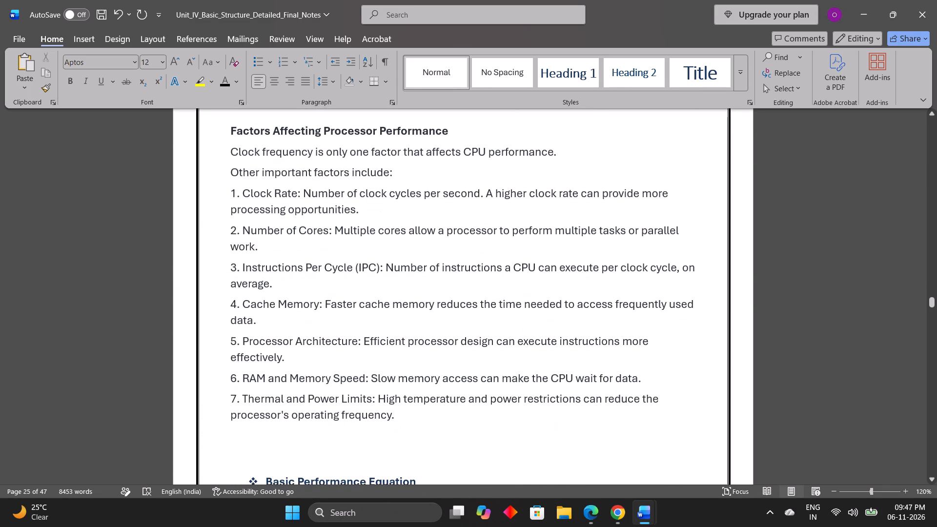
pyautogui.moveTo(243, 189); pyautogui.dragTo(289, 189)
pyautogui.click(289, 189)
# Justify the "Factors Affecting Processor Performance" section, from its heading through the seventh factor, Thermal and Power Limits.
pyautogui.moveTo(235, 139); pyautogui.dragTo(375, 413)
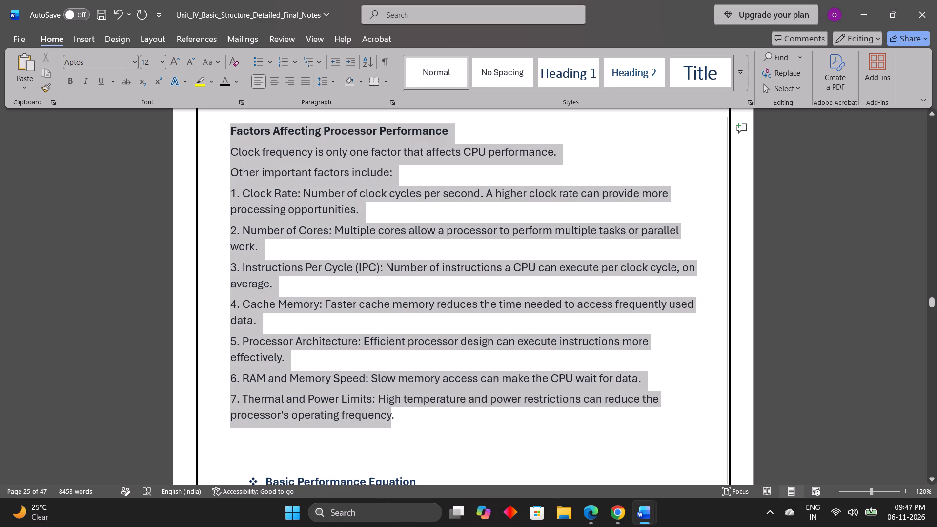
pyautogui.moveTo(375, 413); pyautogui.dragTo(376, 412)
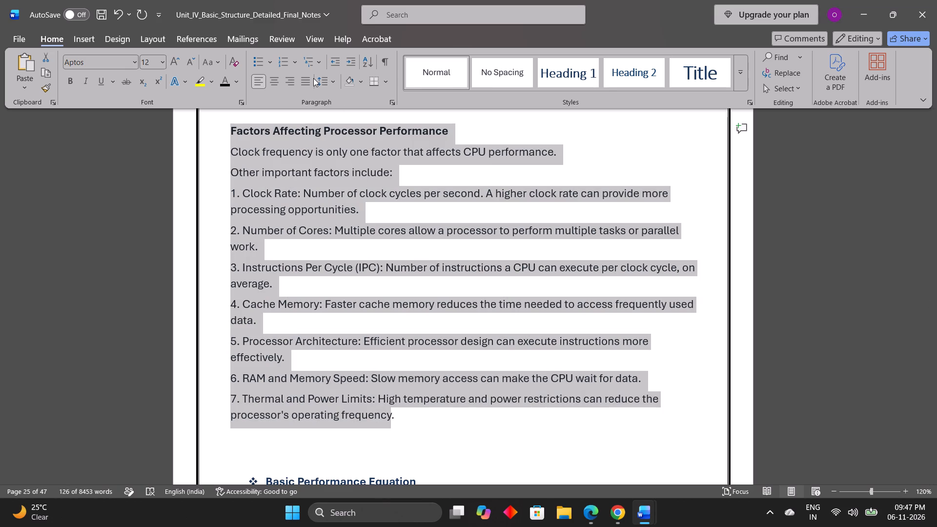
pyautogui.click(313, 78)
pyautogui.click(309, 82)
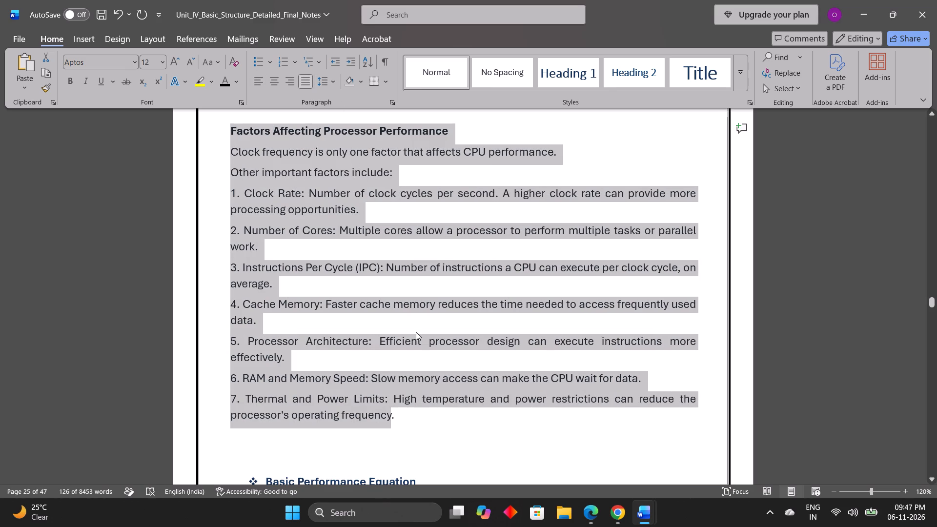
pyautogui.click(416, 332)
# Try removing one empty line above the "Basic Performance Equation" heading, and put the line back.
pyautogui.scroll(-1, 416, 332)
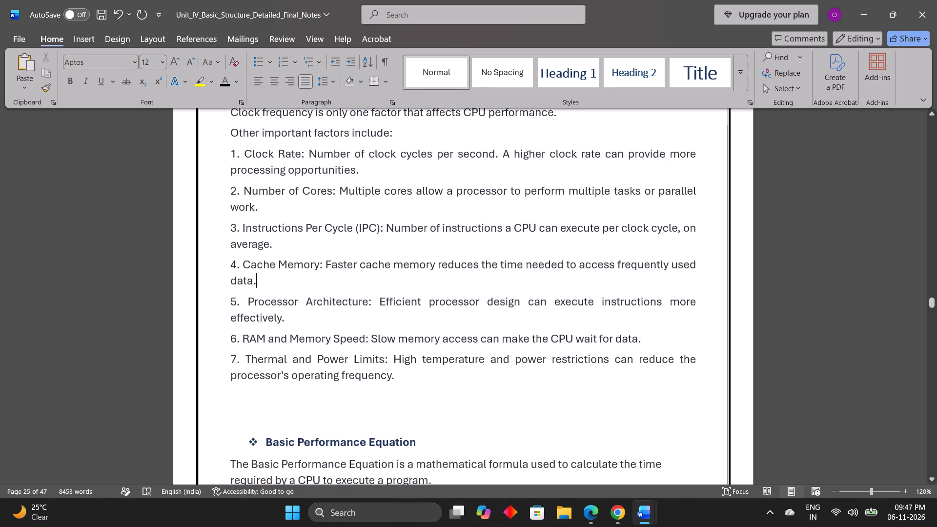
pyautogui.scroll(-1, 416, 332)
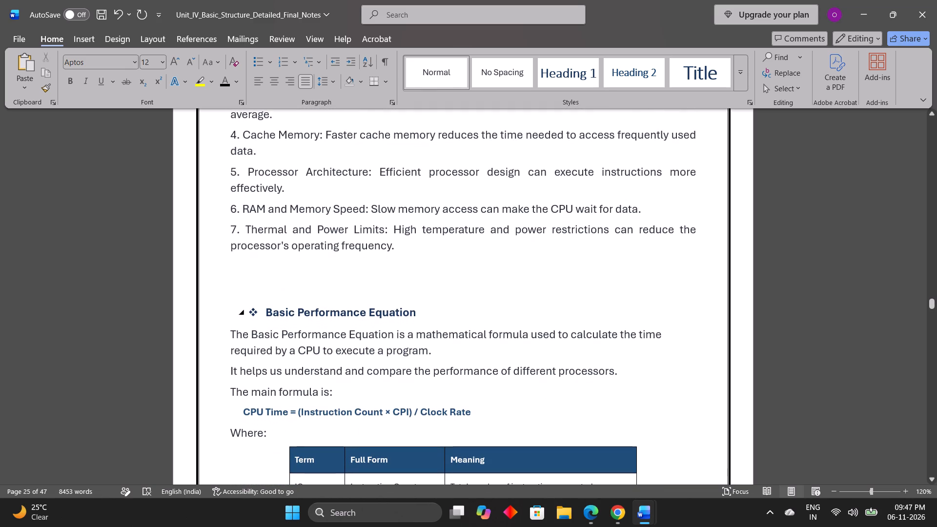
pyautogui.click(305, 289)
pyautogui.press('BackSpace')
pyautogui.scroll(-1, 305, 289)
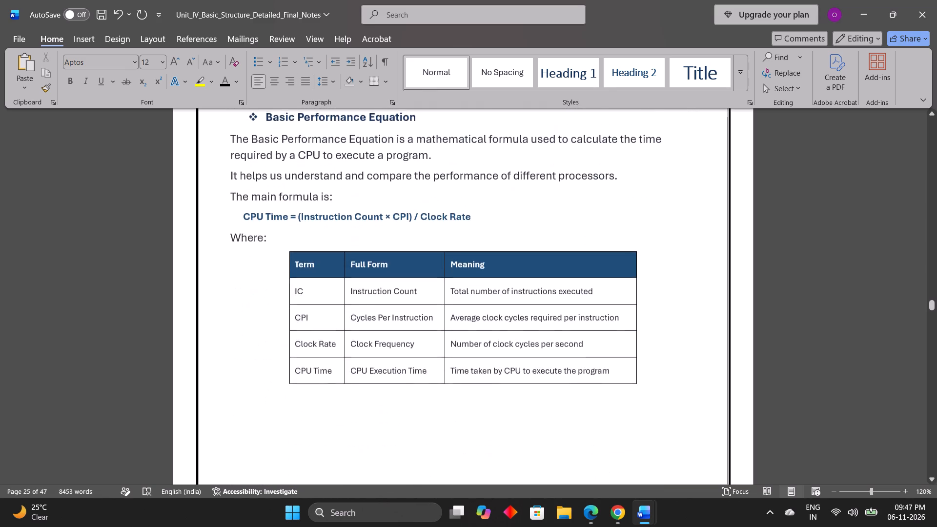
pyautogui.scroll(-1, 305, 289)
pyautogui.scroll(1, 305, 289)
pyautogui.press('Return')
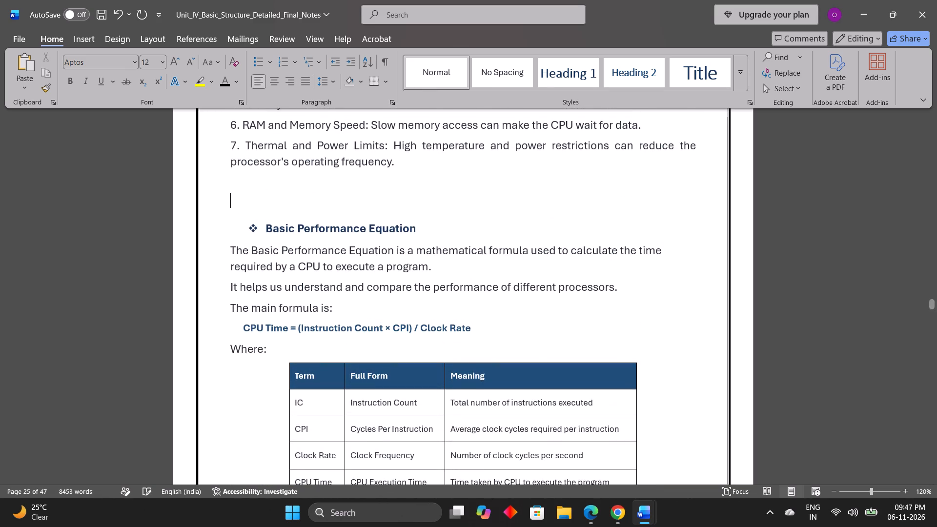
# Review the introductory lines under the "Basic Performance Equation" heading, up to "The main formula is:".
pyautogui.scroll(-1, 305, 289)
pyautogui.scroll(1, 305, 289)
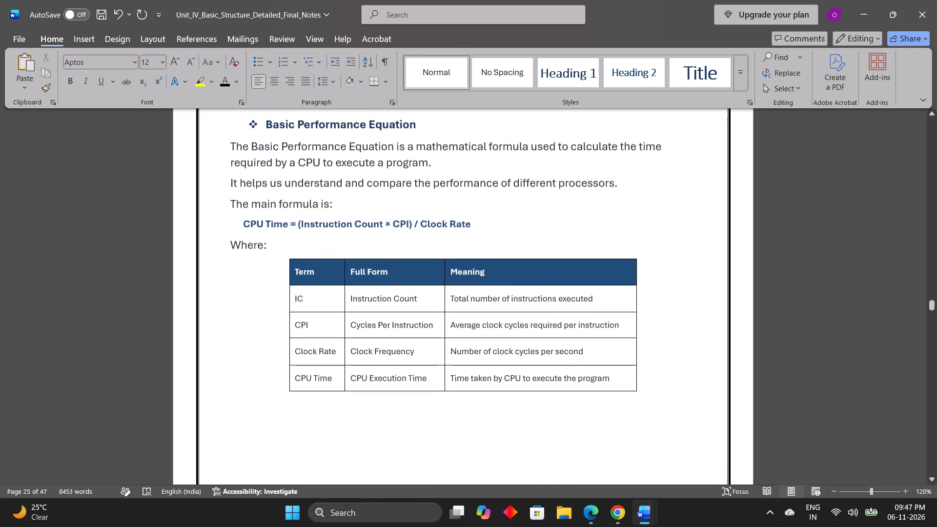
pyautogui.moveTo(427, 144); pyautogui.dragTo(616, 155)
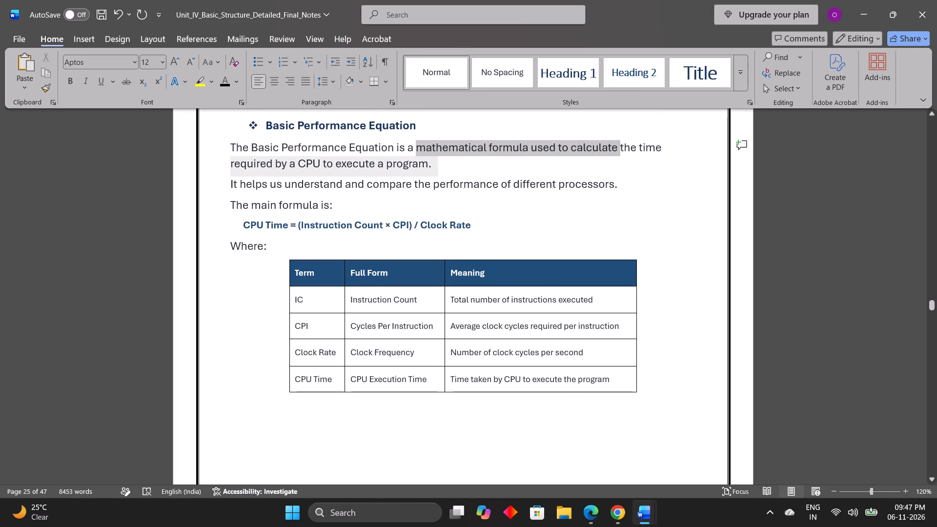
pyautogui.moveTo(616, 155); pyautogui.dragTo(454, 154)
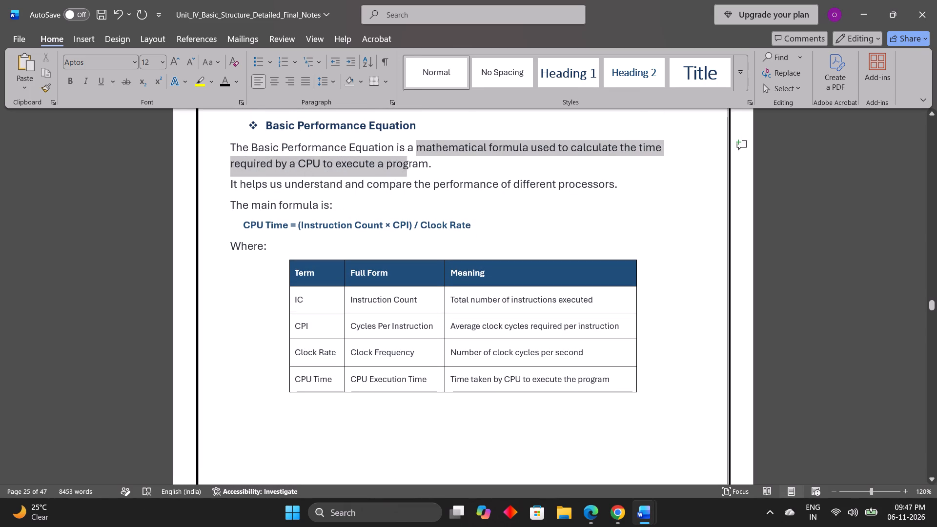
pyautogui.moveTo(454, 154); pyautogui.dragTo(471, 156)
pyautogui.click(471, 156)
pyautogui.moveTo(353, 182); pyautogui.dragTo(523, 203)
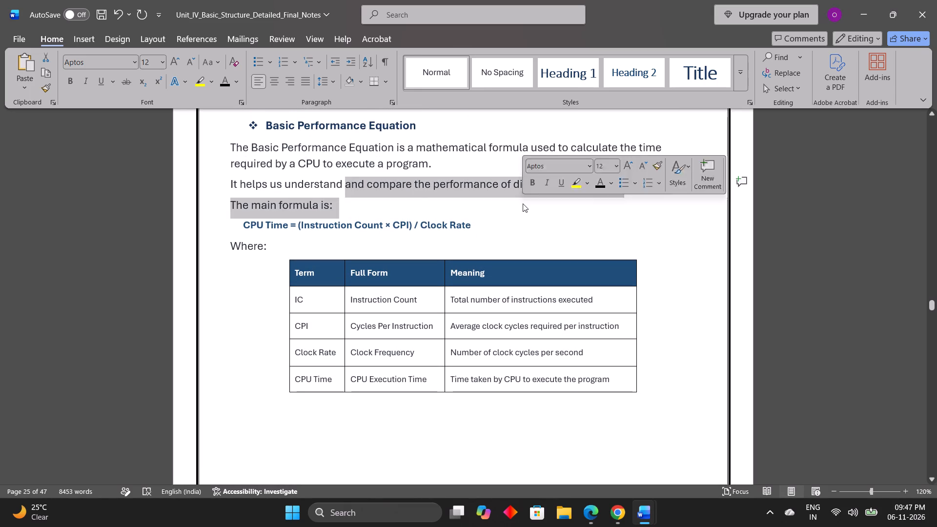
pyautogui.click(523, 203)
# Increase the font size of the "CPU Time = (Instruction Count × CPI) / Clock Rate" formula line to 12.
pyautogui.click(250, 223)
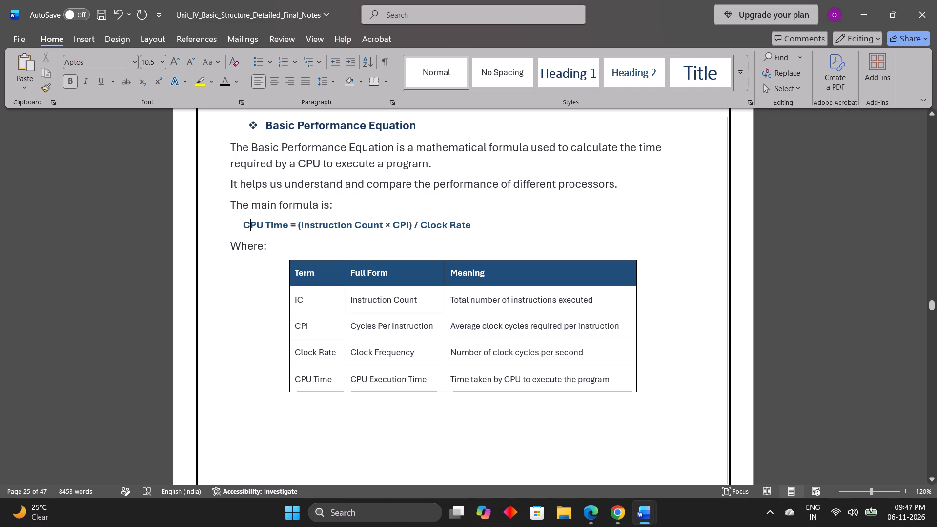
pyautogui.moveTo(244, 223); pyautogui.dragTo(470, 221)
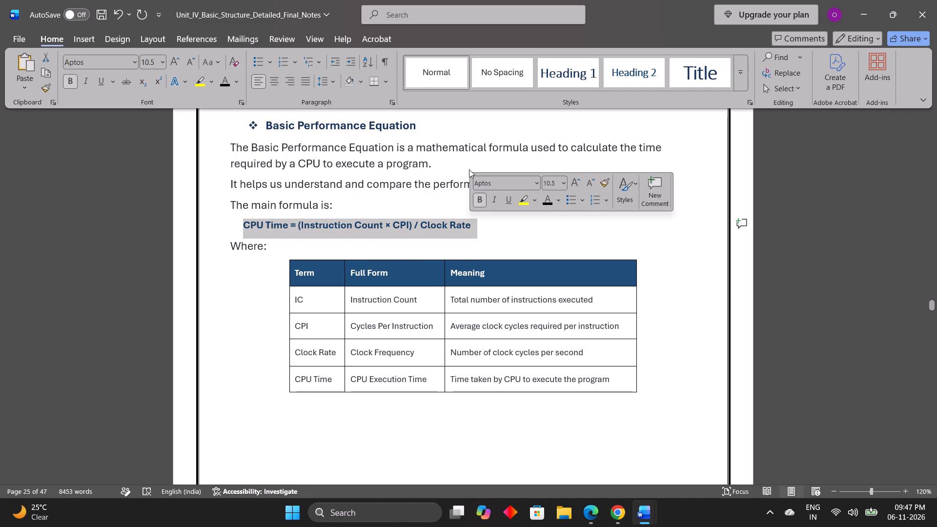
pyautogui.click(172, 62)
pyautogui.click(172, 62)
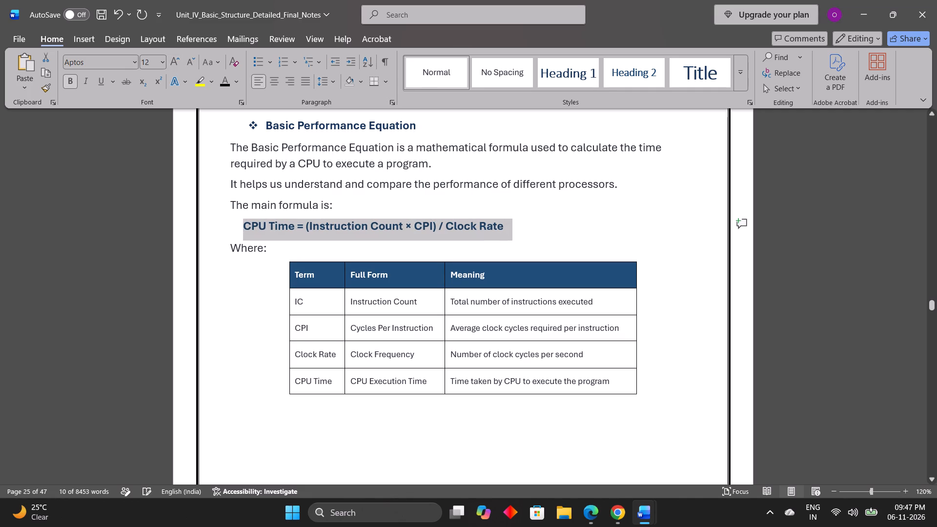
pyautogui.click(379, 200)
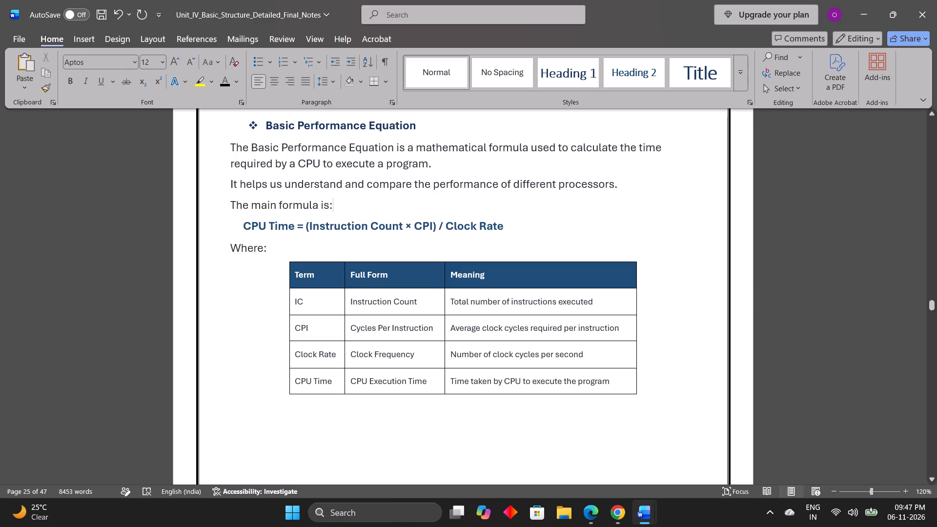
pyautogui.click(381, 245)
# Review the Term, Full Form and Meaning table below the CPU Time formula and the space after it on page 25.
pyautogui.scroll(-1, 381, 245)
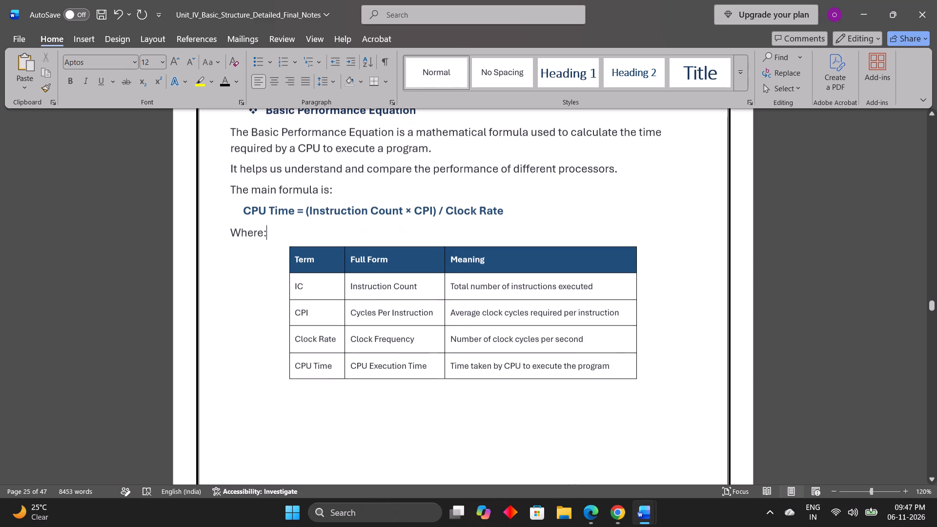
pyautogui.scroll(-2, 381, 245)
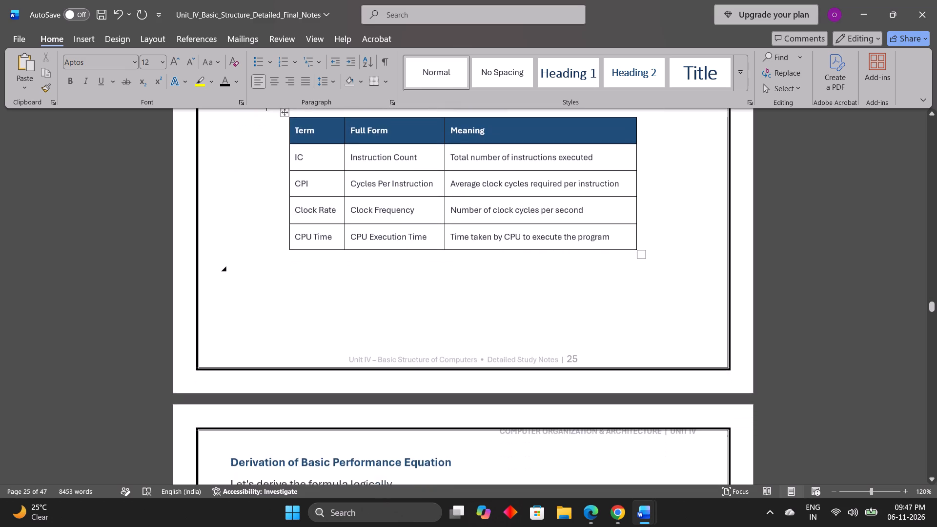
pyautogui.scroll(-1, 381, 245)
pyautogui.scroll(1, 381, 245)
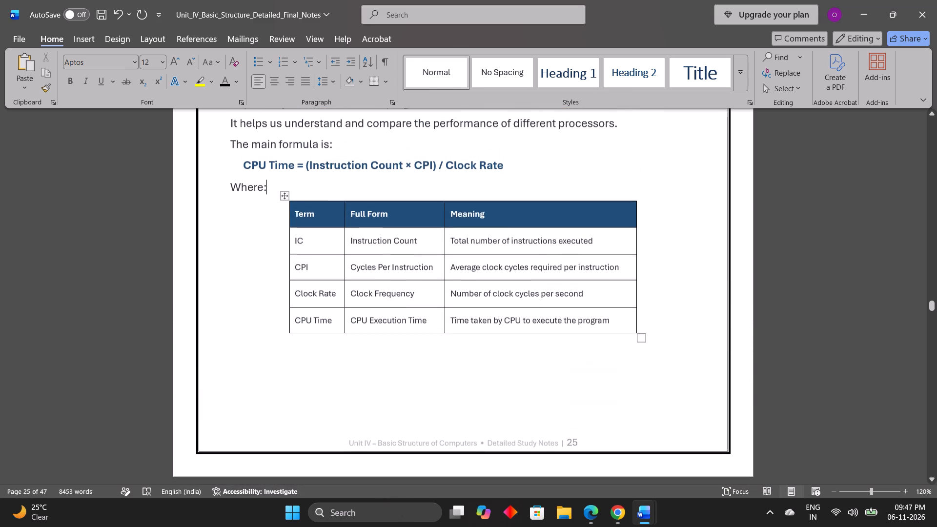
pyautogui.scroll(1, 381, 245)
pyautogui.click(371, 281)
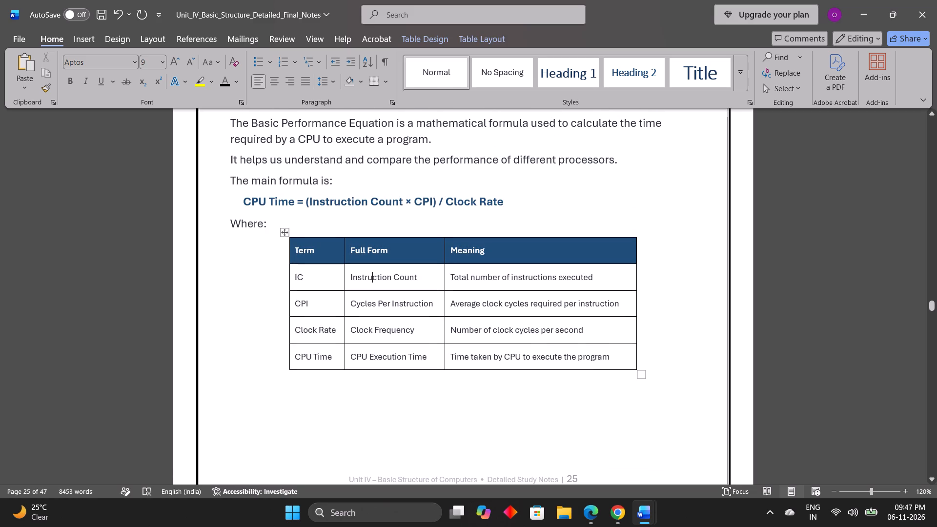
pyautogui.click(373, 308)
pyautogui.click(373, 320)
pyautogui.scroll(-1, 373, 320)
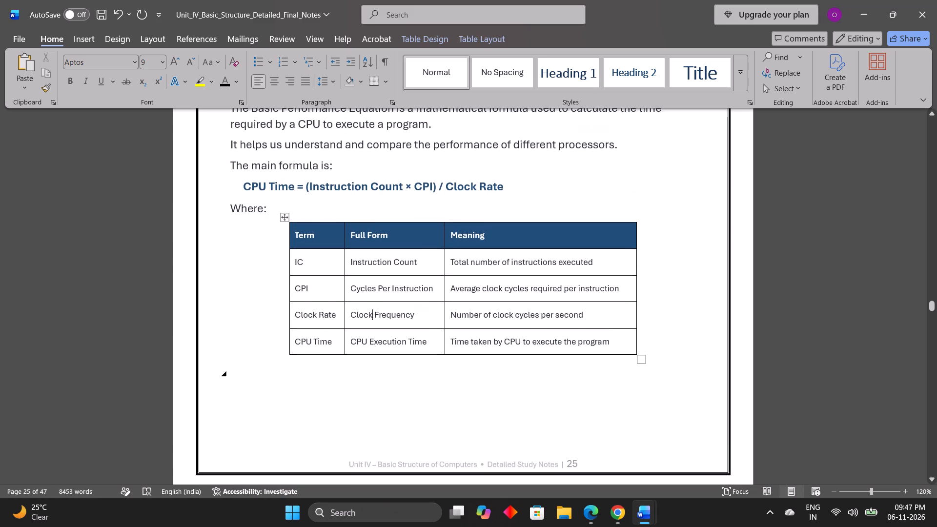
# Review the "Derivation of Basic Performance Equation" section on page 26 and how it follows on from page 25.
pyautogui.scroll(-2, 373, 320)
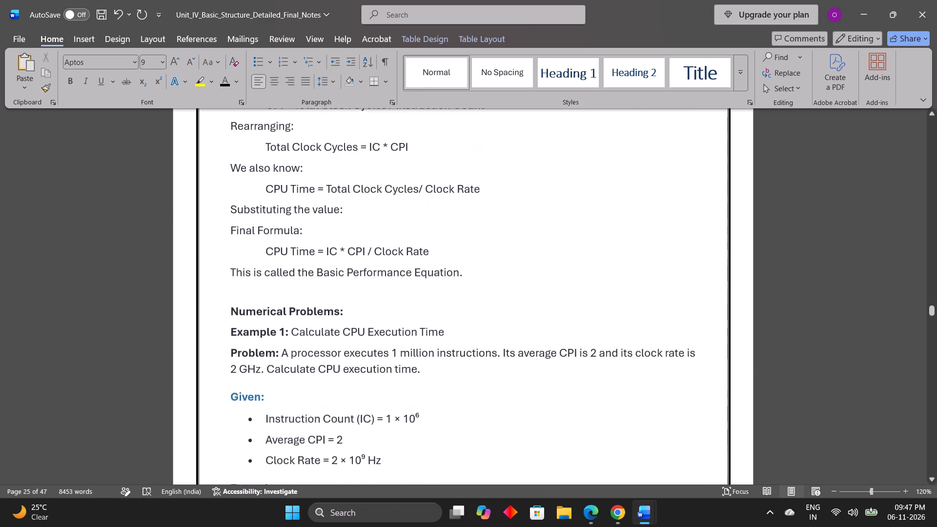
pyautogui.scroll(-1, 373, 320)
pyautogui.scroll(3, 373, 320)
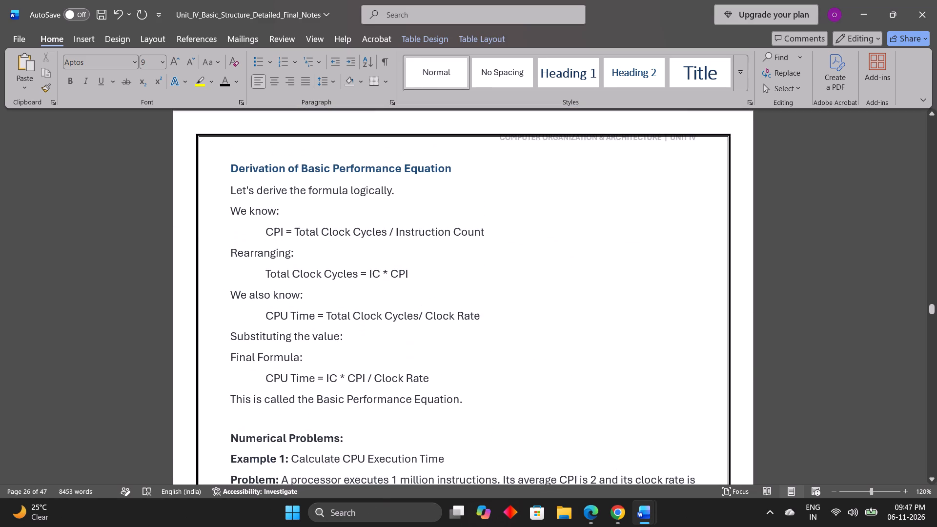
pyautogui.moveTo(265, 232); pyautogui.dragTo(280, 232)
pyautogui.click(290, 250)
pyautogui.scroll(1, 290, 250)
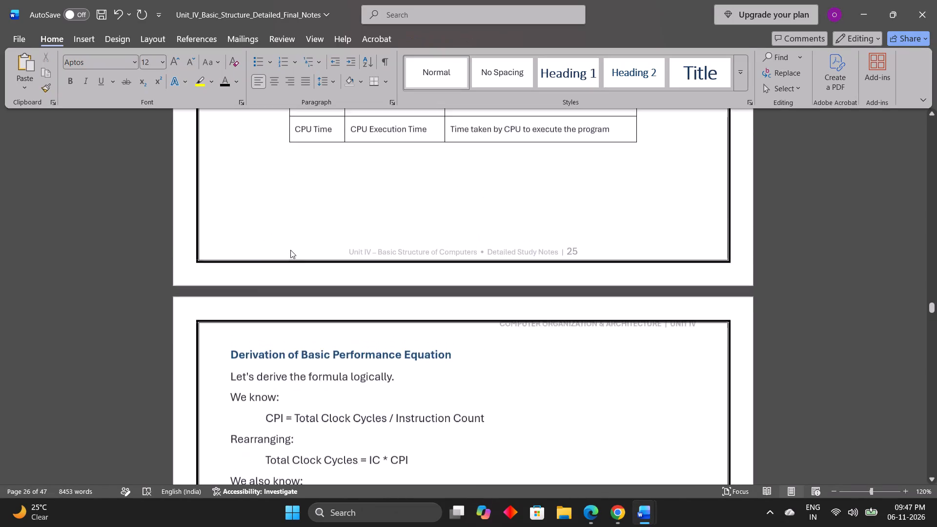
pyautogui.scroll(2, 290, 250)
pyautogui.scroll(-1, 290, 250)
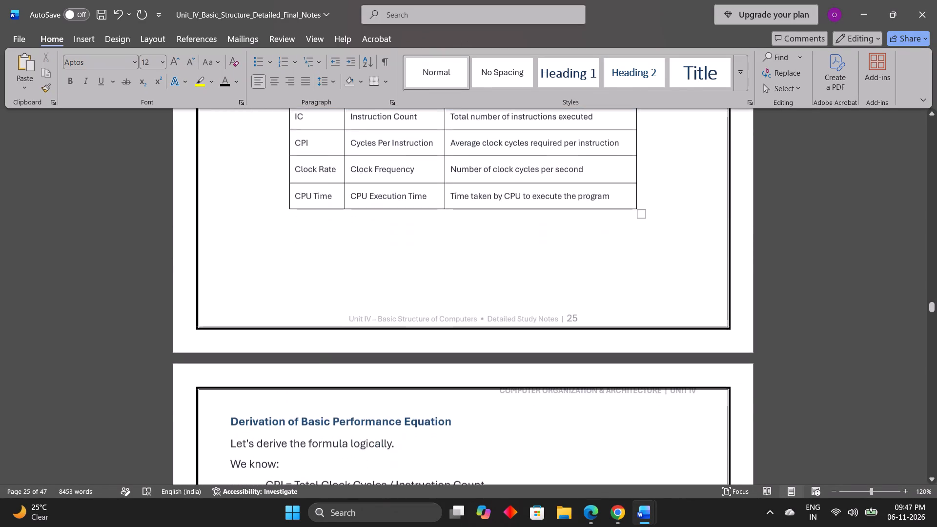
pyautogui.scroll(-1, 290, 250)
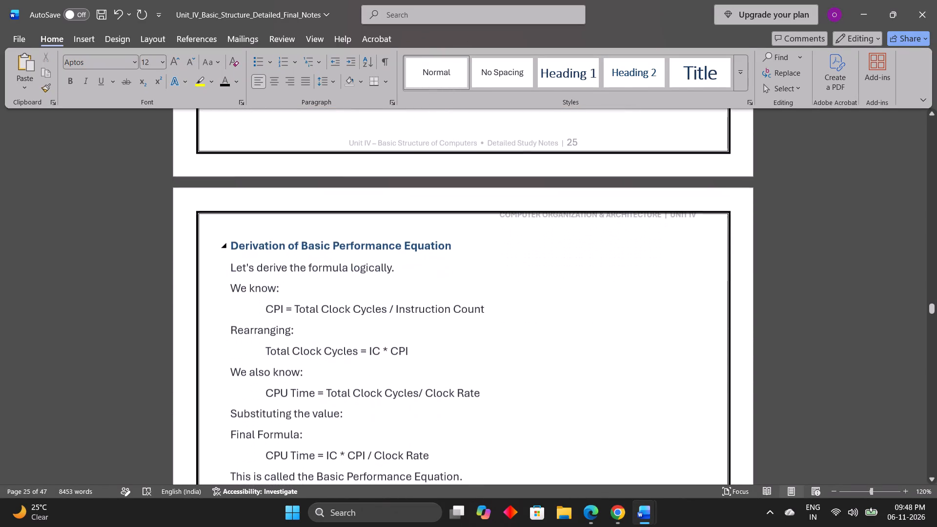
pyautogui.scroll(-2, 290, 250)
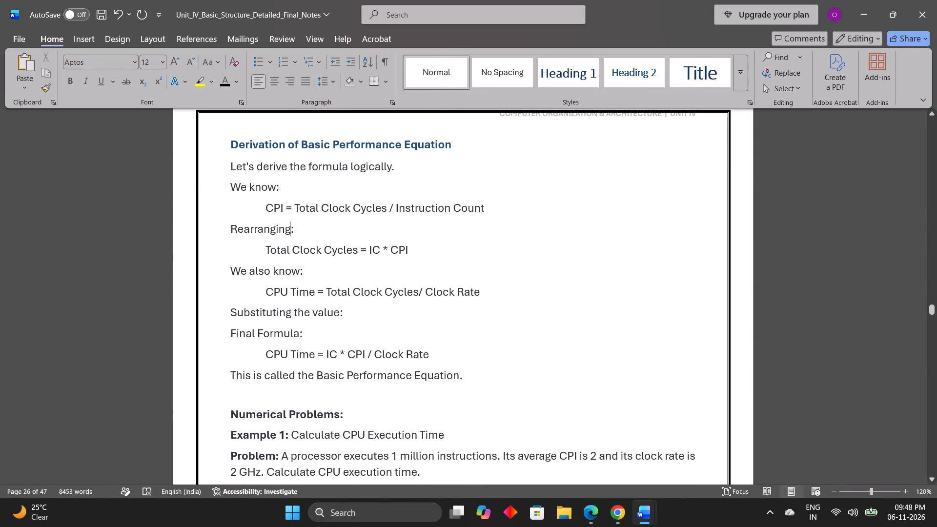
# Read through the "CPI = Total Clock Cycles / Instruction Count" formula under "We know:" in the derivation section, term by term.
pyautogui.scroll(-1, 290, 250)
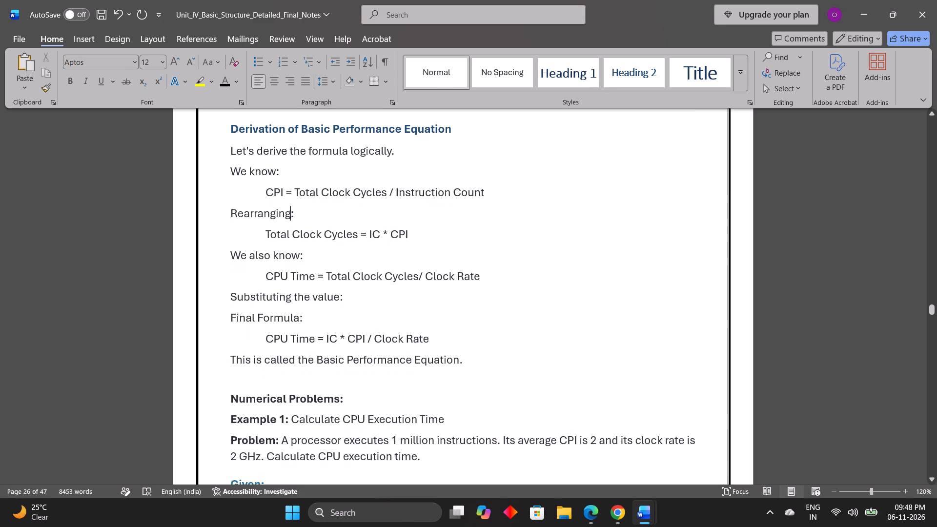
pyautogui.moveTo(332, 203); pyautogui.dragTo(372, 200)
pyautogui.click(372, 200)
pyautogui.moveTo(394, 194); pyautogui.dragTo(471, 191)
pyautogui.click(471, 191)
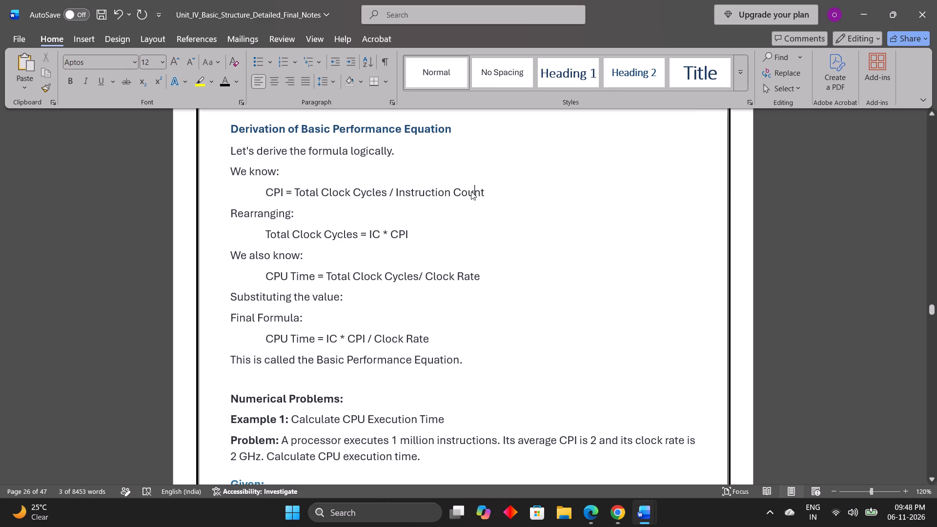
pyautogui.click(374, 208)
pyautogui.moveTo(274, 195); pyautogui.dragTo(283, 195)
pyautogui.click(283, 195)
pyautogui.moveTo(284, 194); pyautogui.dragTo(265, 193)
pyautogui.click(265, 193)
pyautogui.moveTo(288, 192); pyautogui.dragTo(372, 196)
pyautogui.click(372, 196)
pyautogui.moveTo(395, 192); pyautogui.dragTo(471, 195)
pyautogui.click(471, 195)
pyautogui.moveTo(395, 196); pyautogui.dragTo(493, 196)
pyautogui.click(493, 196)
# Review the "Rearranging:" line and its "Total Clock Cycles = IC * CPI" formula against the surrounding derivation lines.
pyautogui.moveTo(244, 217); pyautogui.dragTo(312, 206)
pyautogui.click(312, 206)
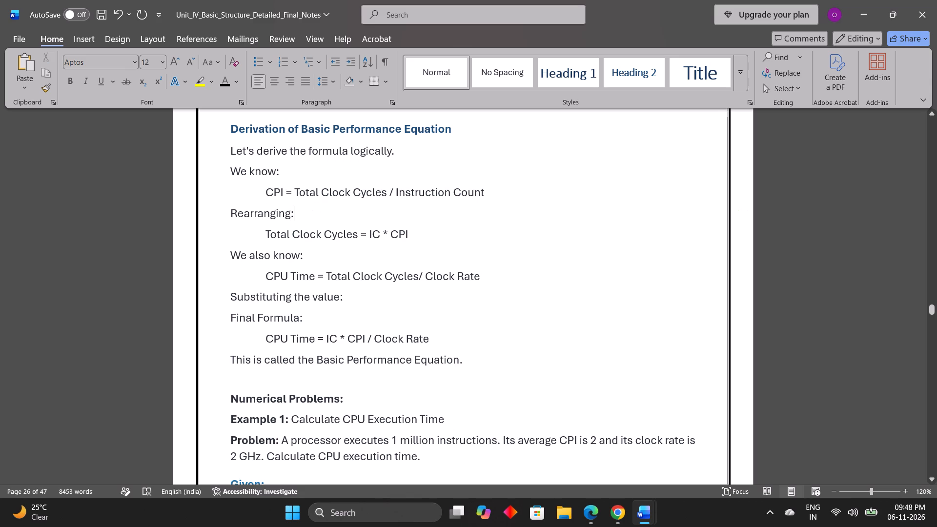
pyautogui.moveTo(264, 237); pyautogui.dragTo(371, 241)
pyautogui.click(371, 241)
pyautogui.moveTo(375, 239); pyautogui.dragTo(441, 229)
pyautogui.click(441, 229)
pyautogui.scroll(-1, 317, 247)
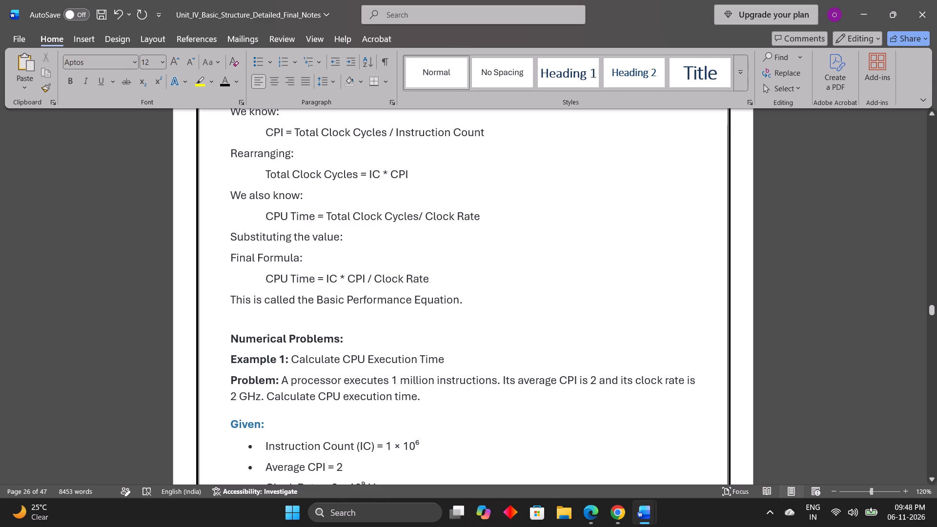
pyautogui.scroll(-1, 323, 212)
pyautogui.scroll(1, 323, 212)
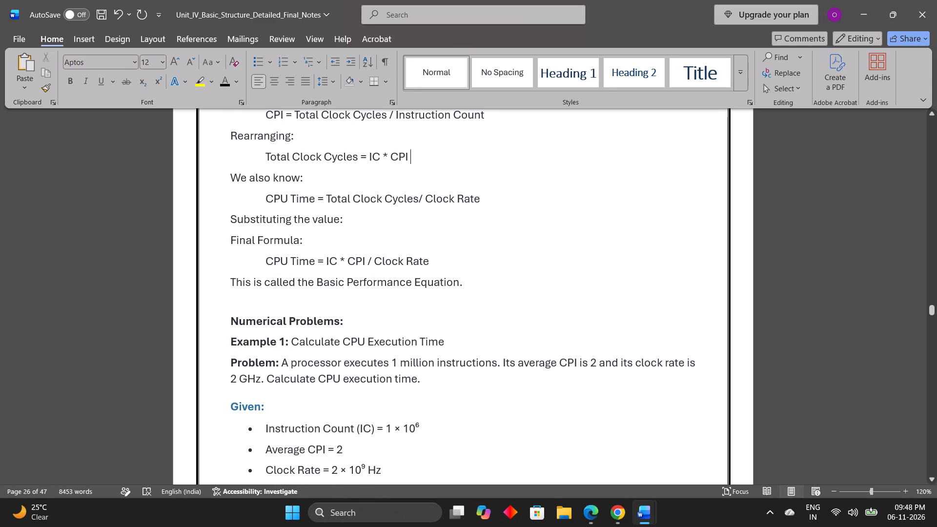
pyautogui.scroll(1, 323, 212)
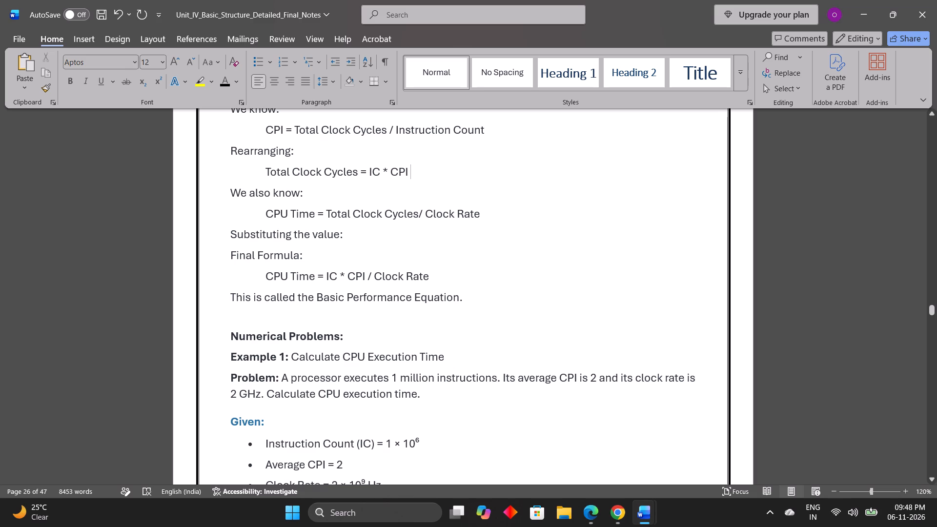
pyautogui.scroll(1, 323, 212)
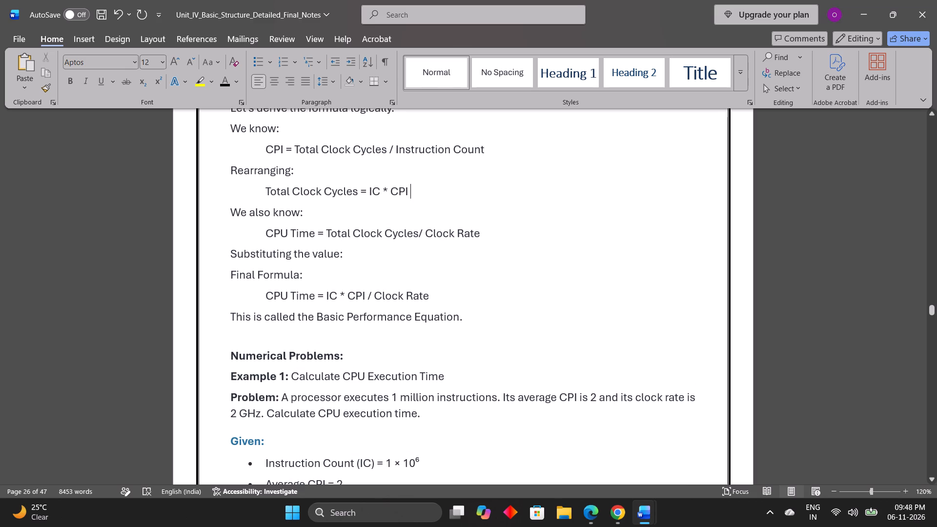
pyautogui.scroll(1, 323, 212)
pyautogui.scroll(-1, 323, 212)
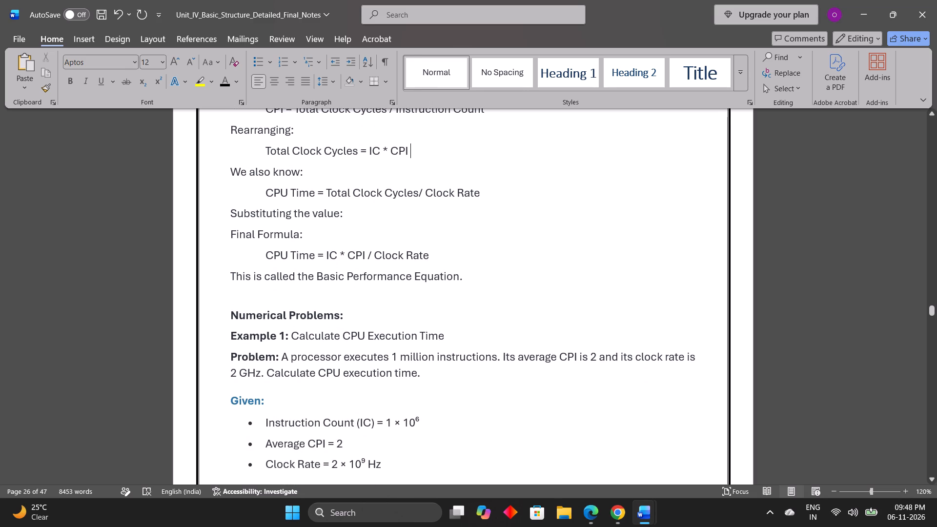
# Examine the "We also know:" line and each term of the "CPU Time = Total Clock Cycles/ Clock Rate" formula.
pyautogui.moveTo(243, 174); pyautogui.dragTo(292, 173)
pyautogui.click(292, 173)
pyautogui.moveTo(270, 173); pyautogui.dragTo(322, 171)
pyautogui.click(322, 171)
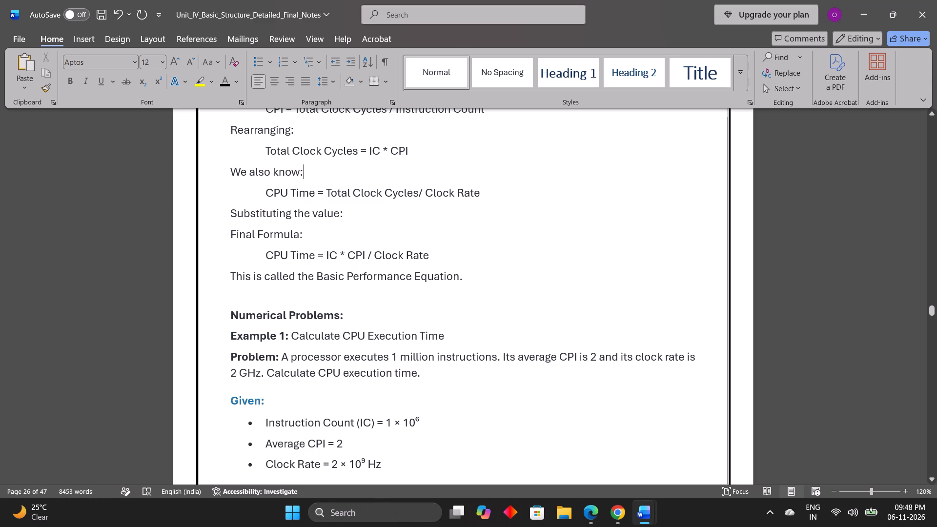
pyautogui.moveTo(264, 195); pyautogui.dragTo(321, 198)
pyautogui.click(321, 198)
pyautogui.moveTo(339, 198); pyautogui.dragTo(393, 193)
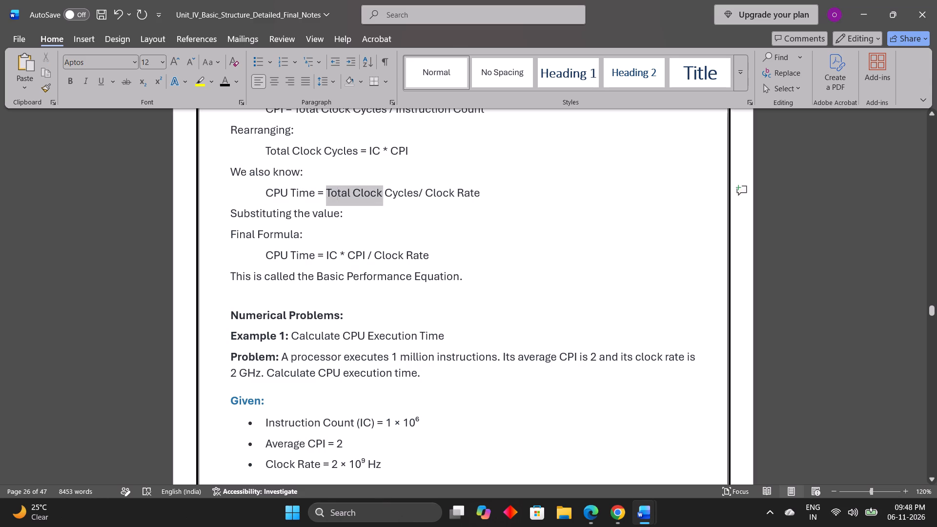
pyautogui.moveTo(393, 193); pyautogui.dragTo(396, 192)
pyautogui.click(396, 192)
pyautogui.moveTo(350, 201); pyautogui.dragTo(352, 201)
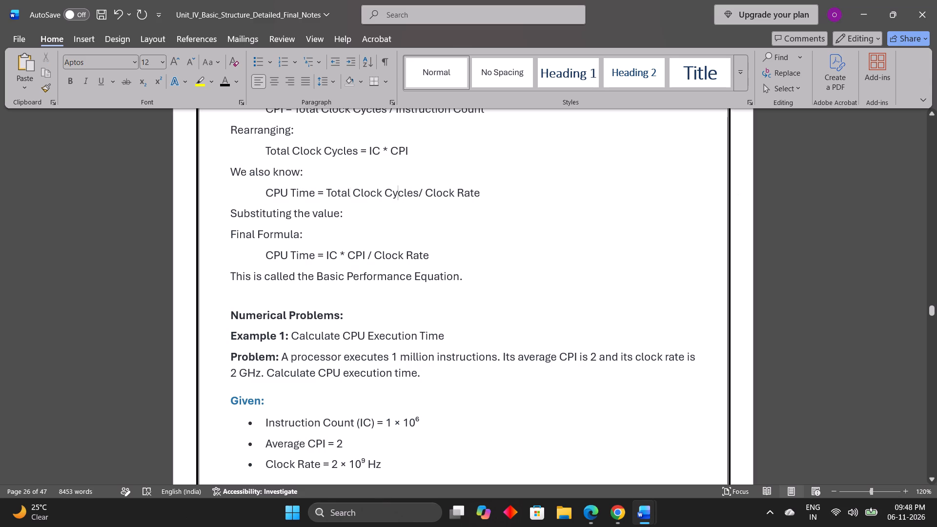
pyautogui.moveTo(352, 201); pyautogui.dragTo(367, 199)
pyautogui.click(395, 198)
pyautogui.moveTo(437, 198); pyautogui.dragTo(504, 198)
pyautogui.click(504, 198)
pyautogui.moveTo(481, 200); pyautogui.dragTo(444, 198)
pyautogui.click(444, 198)
pyautogui.moveTo(431, 196); pyautogui.dragTo(479, 192)
pyautogui.click(479, 192)
# Recheck the derivation sequence, comparing Total Clock Cycles in the rearranged formula with the CPU Time formula, down to "Final Formula:".
pyautogui.scroll(-1, 479, 192)
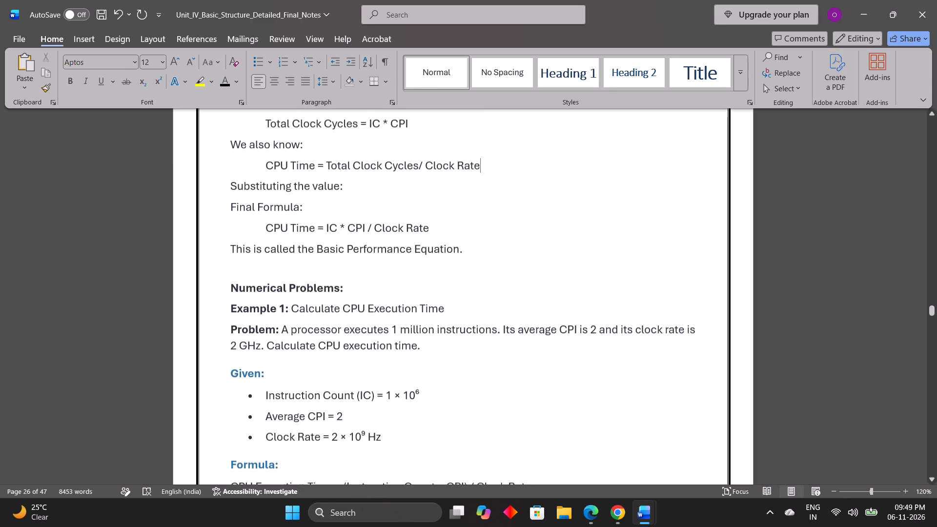
pyautogui.scroll(1, 479, 192)
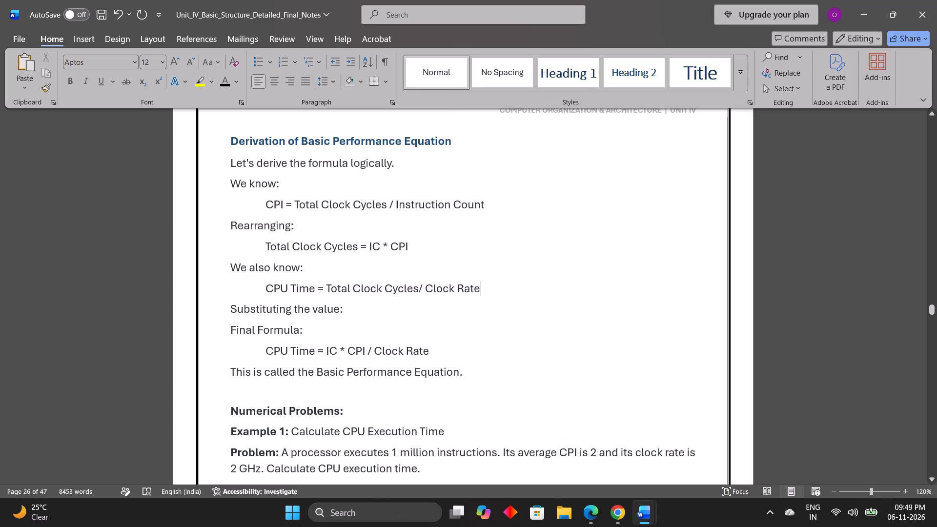
pyautogui.scroll(-1, 479, 192)
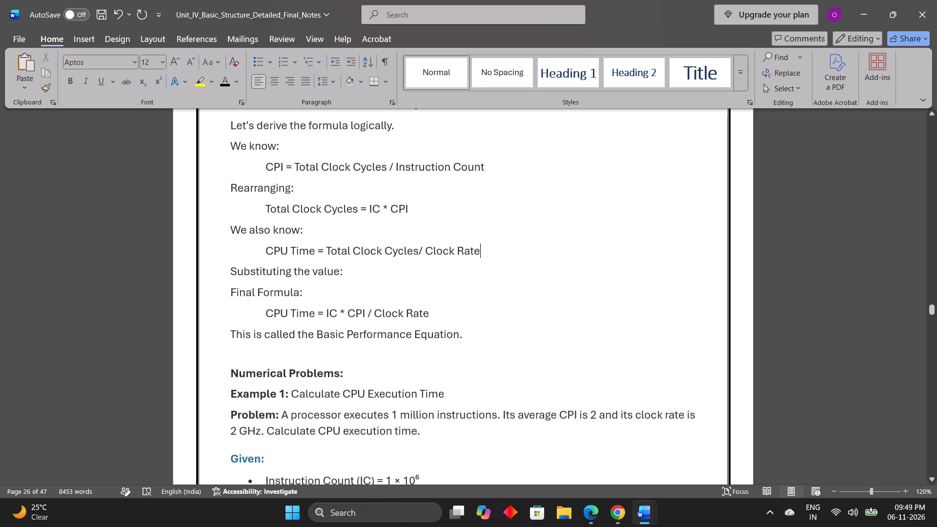
pyautogui.scroll(-1, 479, 192)
pyautogui.scroll(1, 479, 192)
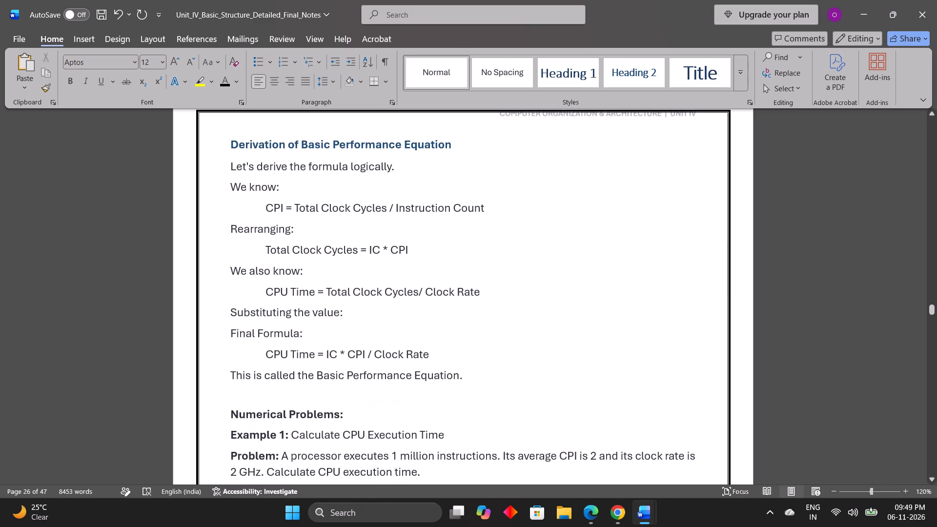
pyautogui.scroll(-1, 479, 192)
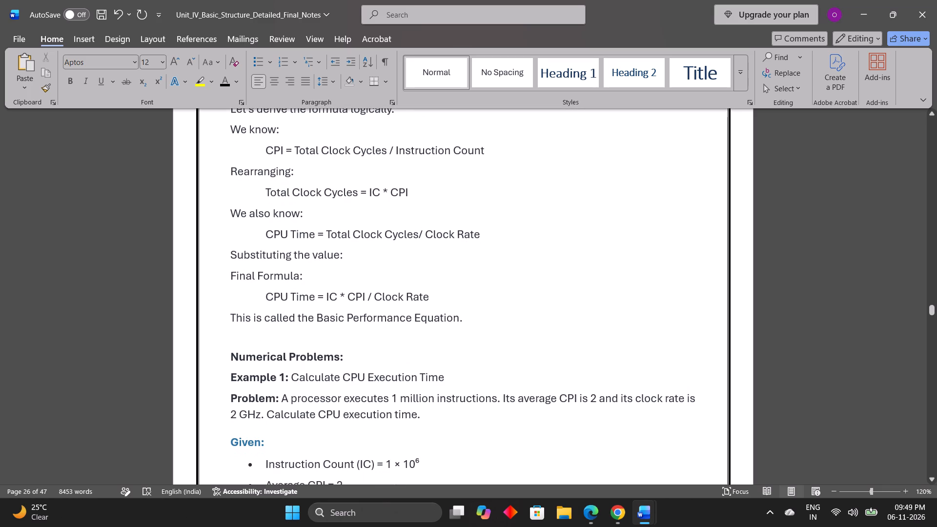
pyautogui.scroll(-1, 479, 192)
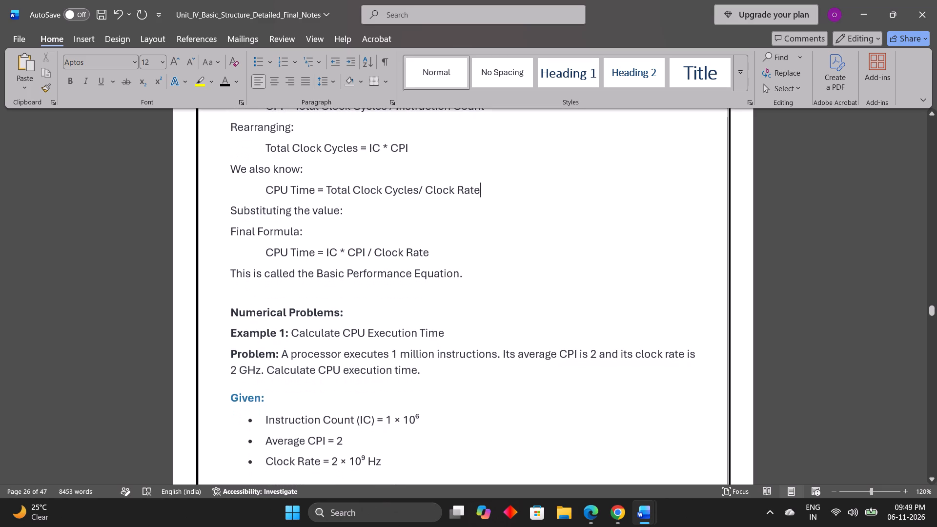
pyautogui.scroll(1, 348, 186)
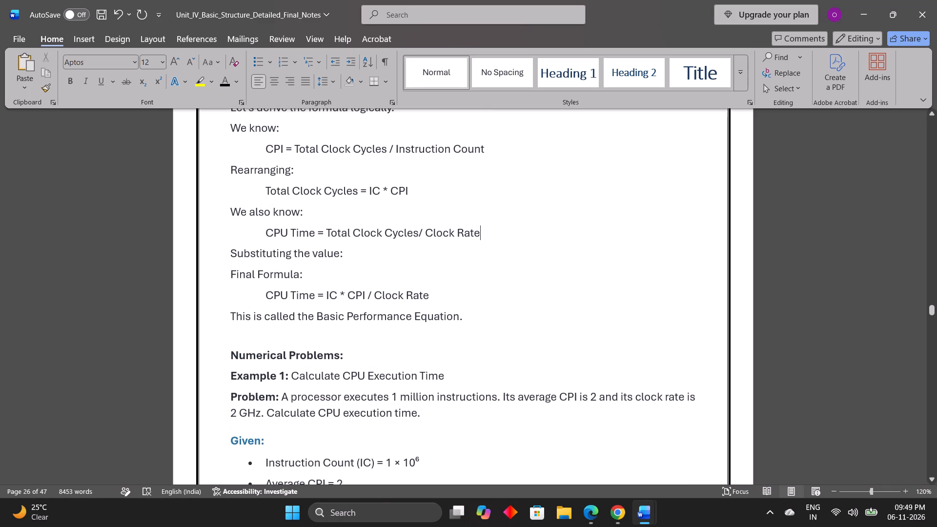
pyautogui.moveTo(265, 216); pyautogui.dragTo(304, 216)
pyautogui.click(304, 216)
pyautogui.moveTo(275, 190); pyautogui.dragTo(325, 191)
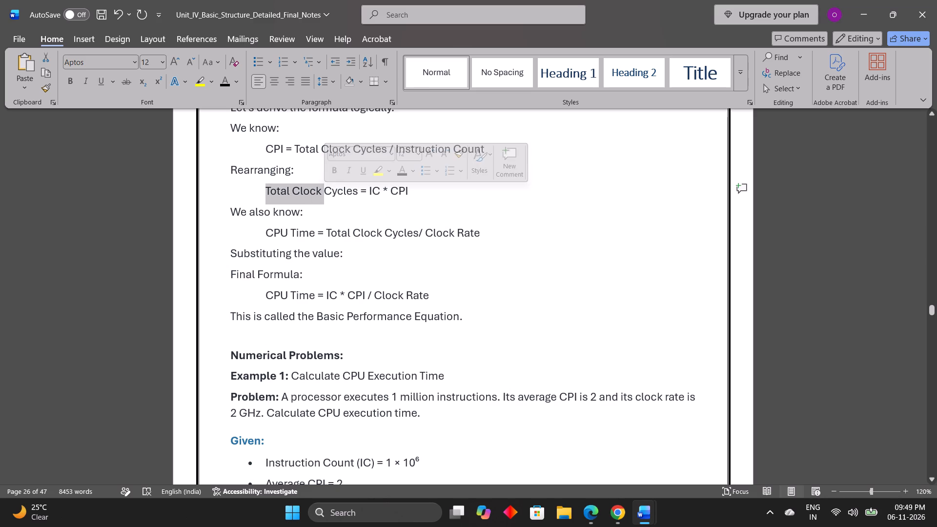
pyautogui.click(331, 247)
pyautogui.moveTo(325, 238); pyautogui.dragTo(346, 238)
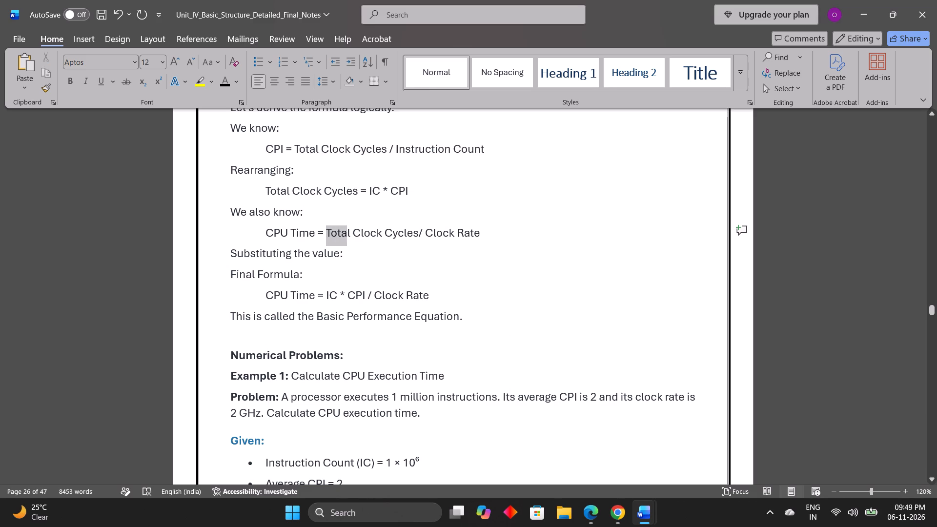
pyautogui.moveTo(346, 238); pyautogui.dragTo(428, 237)
pyautogui.click(428, 237)
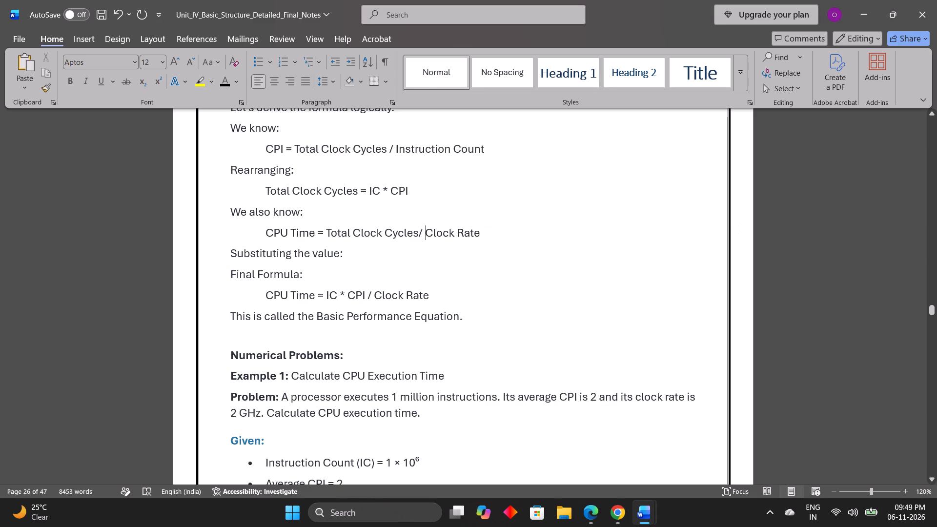
pyautogui.click(367, 269)
pyautogui.scroll(-1, 367, 269)
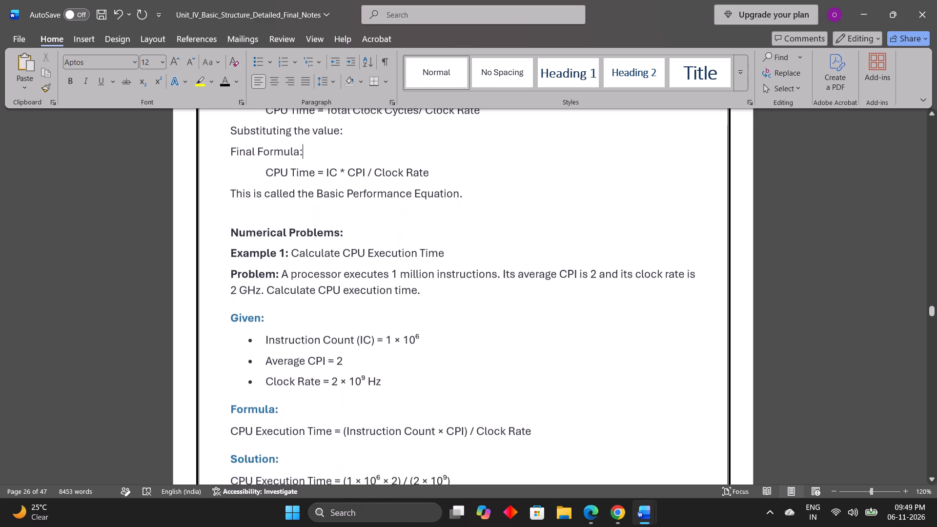
# Review the numerical problems from Example 1 onward, the Performance Comparison Between Two Processors section, and the page flow through the Clock Rate table.
pyautogui.scroll(-2, 367, 269)
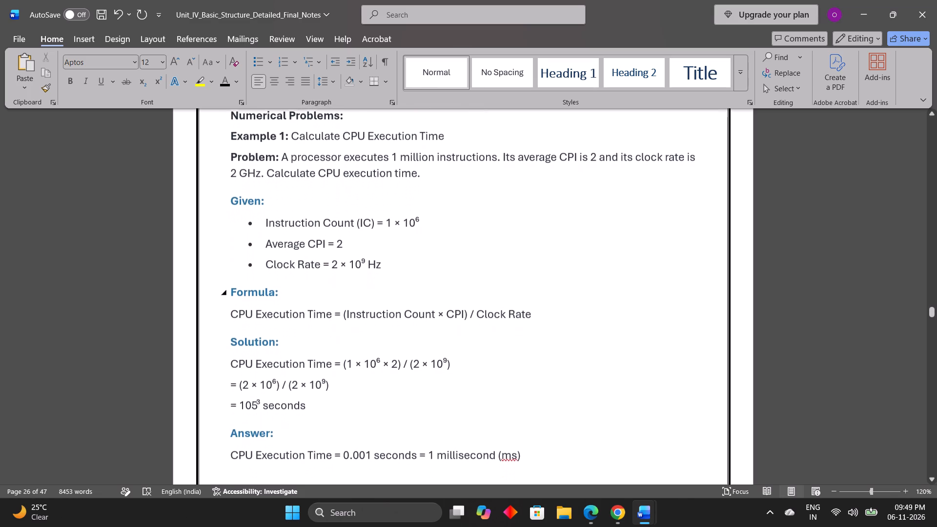
pyautogui.scroll(-1, 367, 269)
pyautogui.scroll(1, 367, 269)
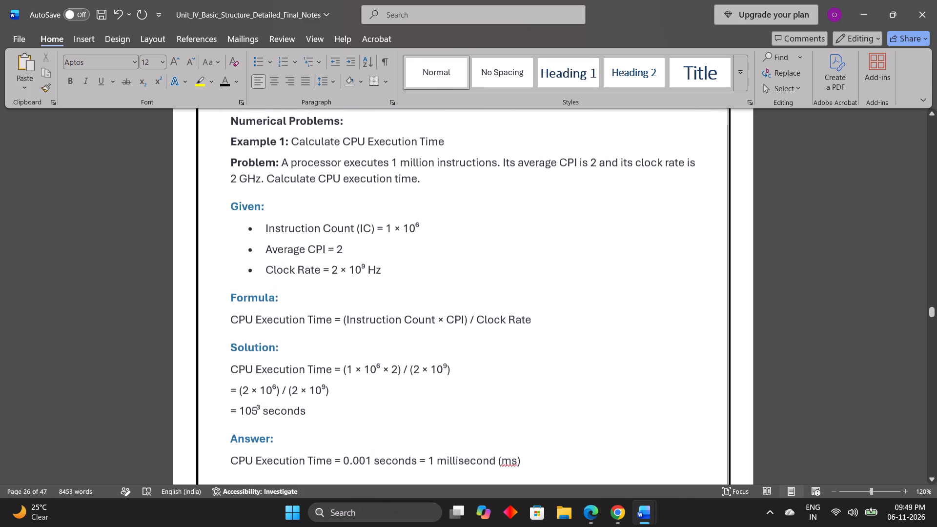
pyautogui.scroll(-3, 367, 269)
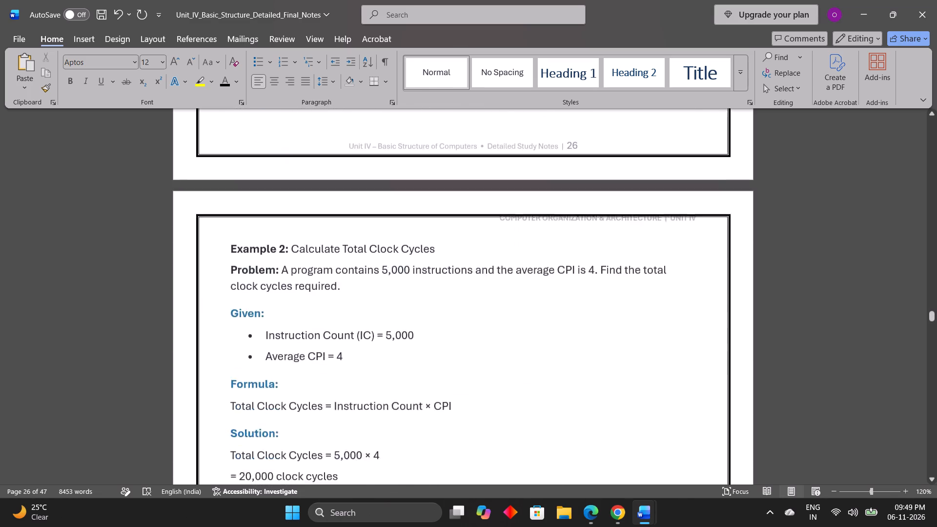
pyautogui.scroll(-4, 367, 269)
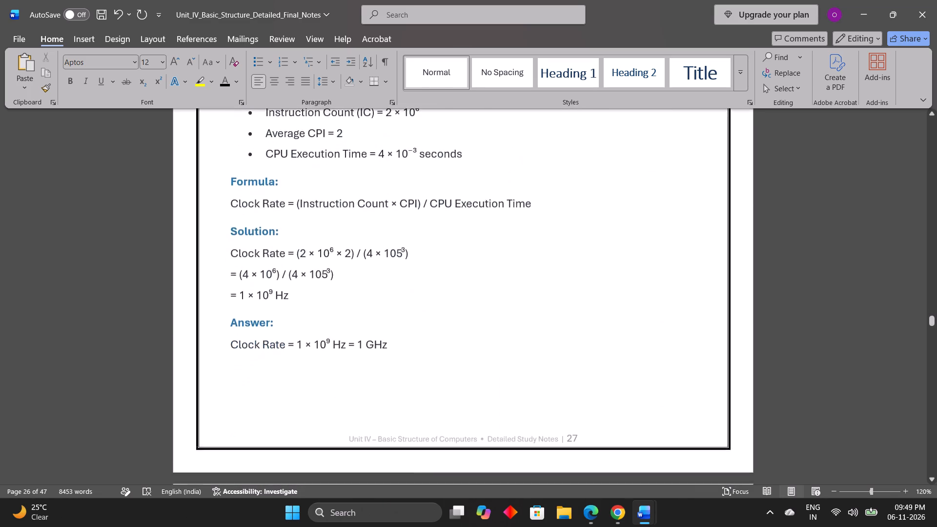
pyautogui.scroll(-3, 367, 269)
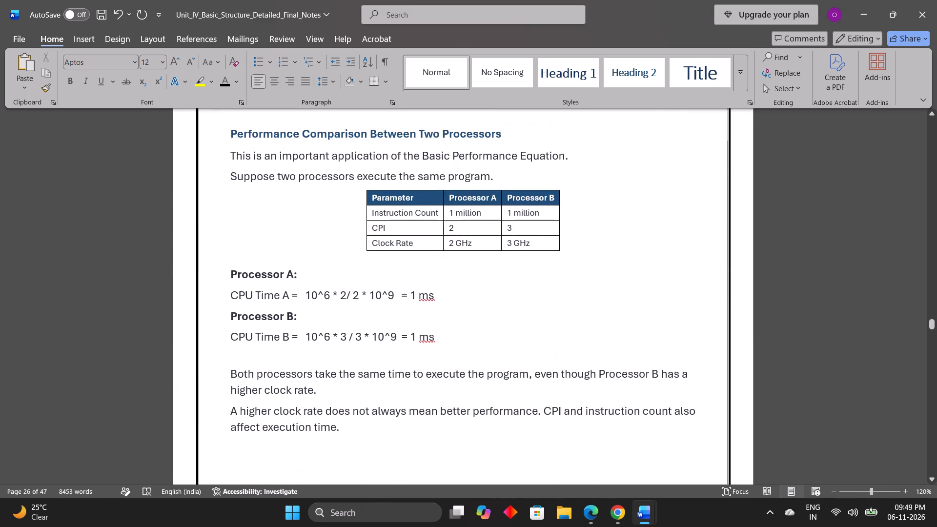
pyautogui.scroll(-1, 367, 269)
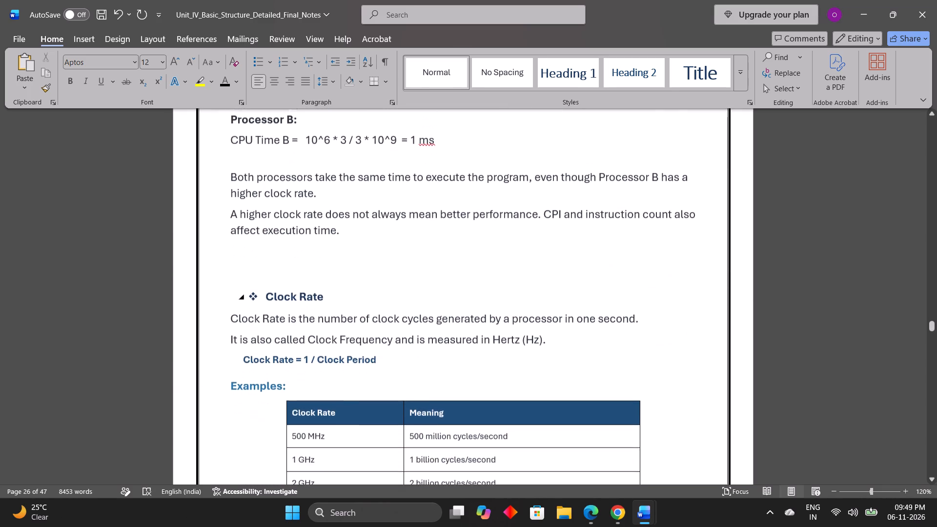
pyautogui.scroll(-2, 367, 269)
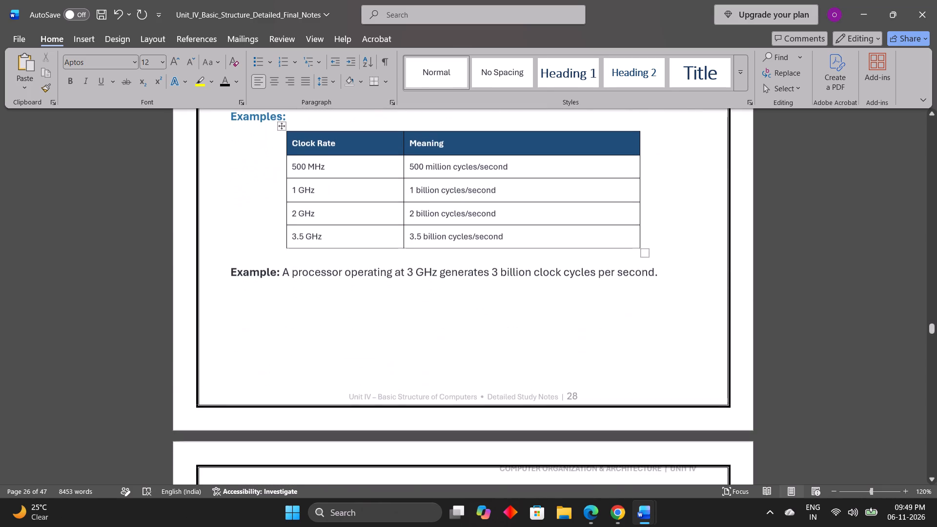
pyautogui.scroll(-2, 367, 269)
pyautogui.scroll(1, 367, 269)
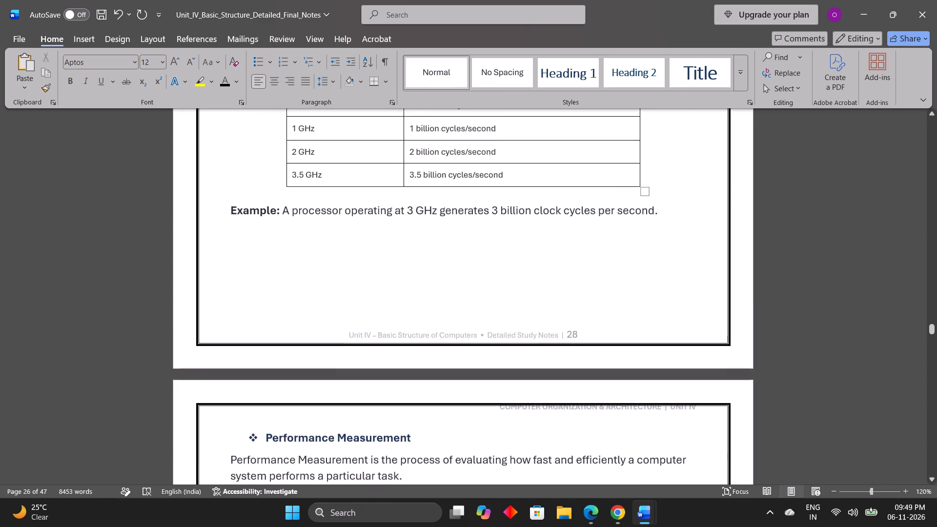
# Read the Clock Rate definition and the sentence about Clock Frequency and Hertz, down to the Clock Period formula.
pyautogui.scroll(1, 367, 269)
pyautogui.moveTo(267, 166); pyautogui.dragTo(393, 206)
pyautogui.click(393, 206)
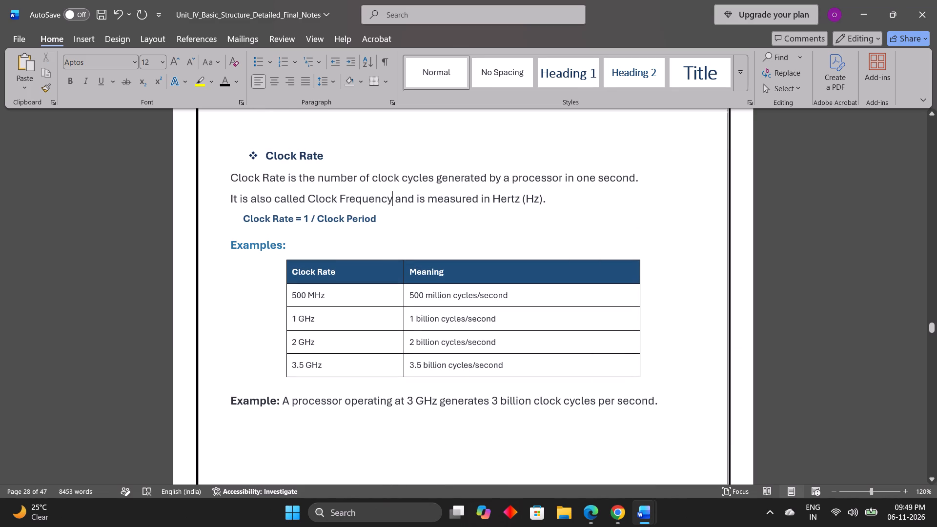
pyautogui.moveTo(357, 185); pyautogui.dragTo(563, 191)
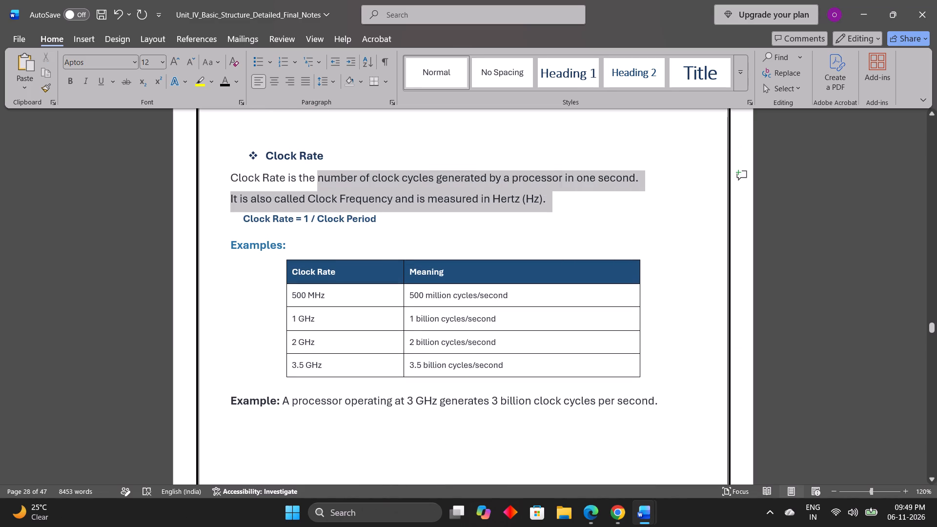
pyautogui.click(563, 191)
pyautogui.moveTo(271, 201); pyautogui.dragTo(412, 197)
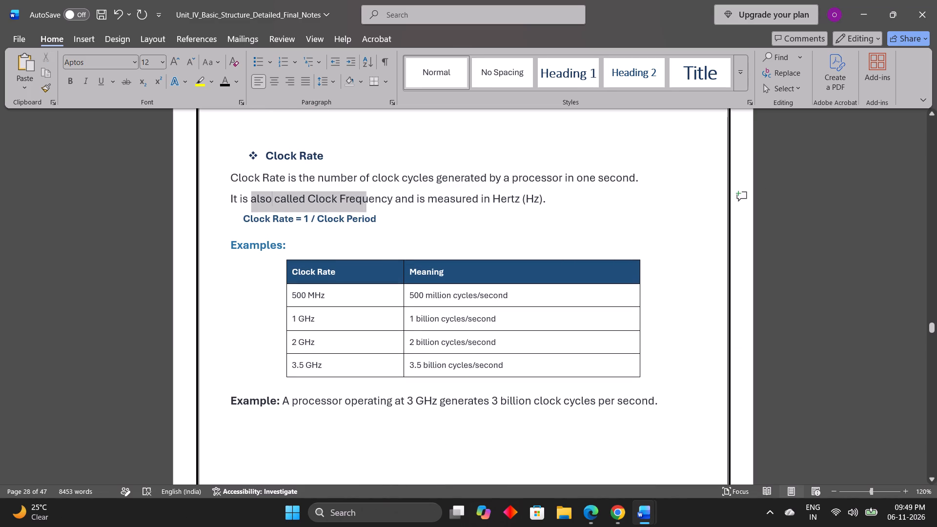
pyautogui.moveTo(412, 197); pyautogui.dragTo(539, 194)
pyautogui.click(539, 194)
pyautogui.click(417, 213)
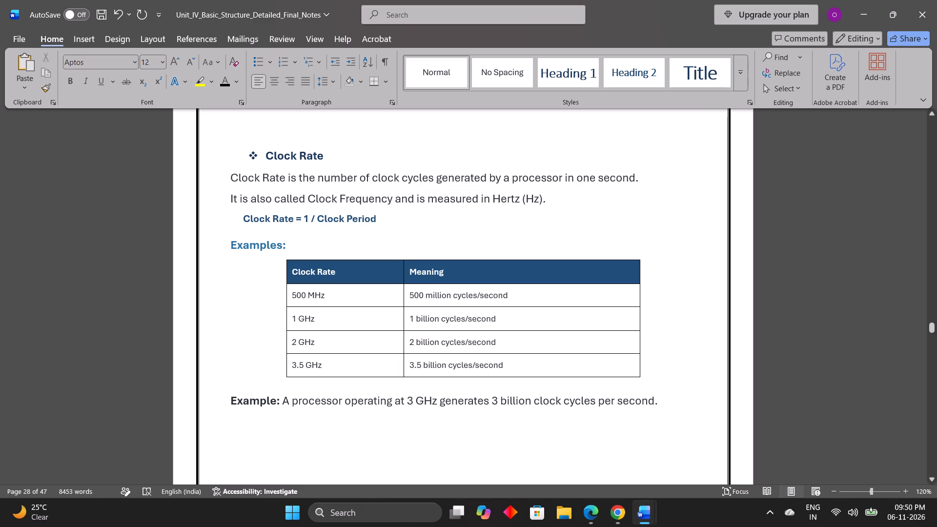
# Examine the Clock Rate "Examples:" table and the spacing between it, the formula and the example line on page 28.
pyautogui.scroll(-1, 417, 213)
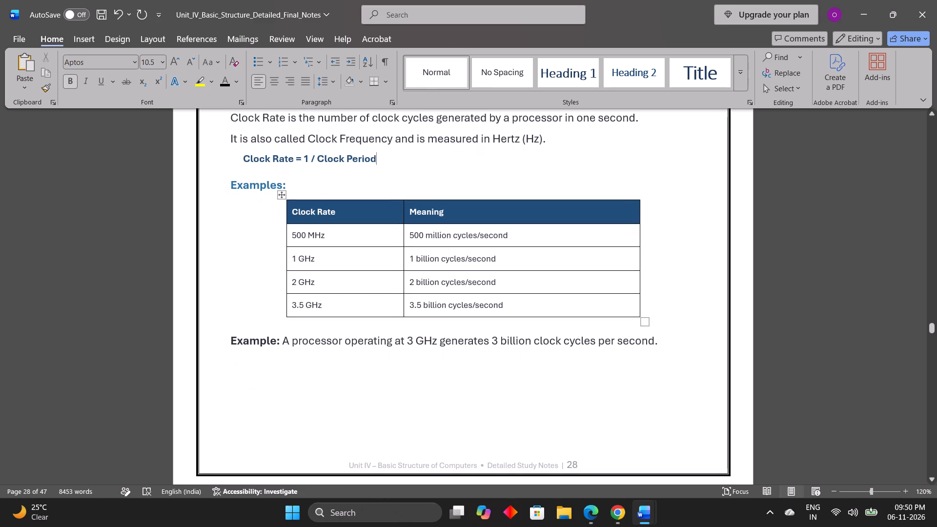
pyautogui.click(357, 205)
pyautogui.click(368, 190)
pyautogui.scroll(-1, 368, 190)
pyautogui.click(379, 323)
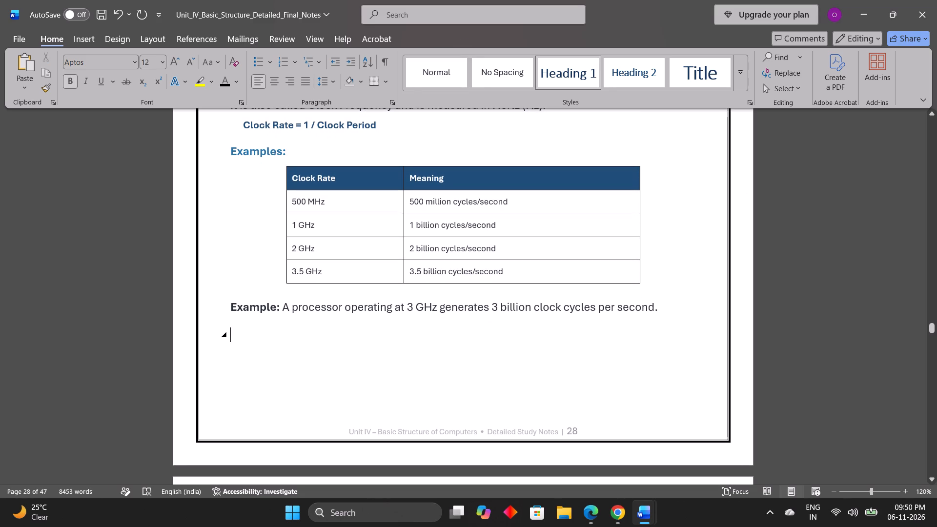
pyautogui.scroll(1, 379, 323)
pyautogui.scroll(-1, 379, 323)
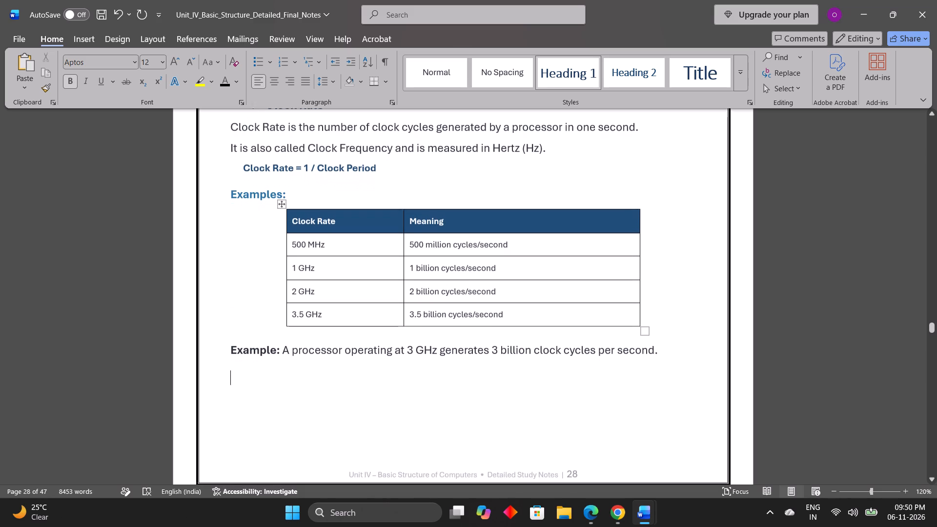
pyautogui.scroll(-1, 379, 323)
pyautogui.scroll(1, 379, 323)
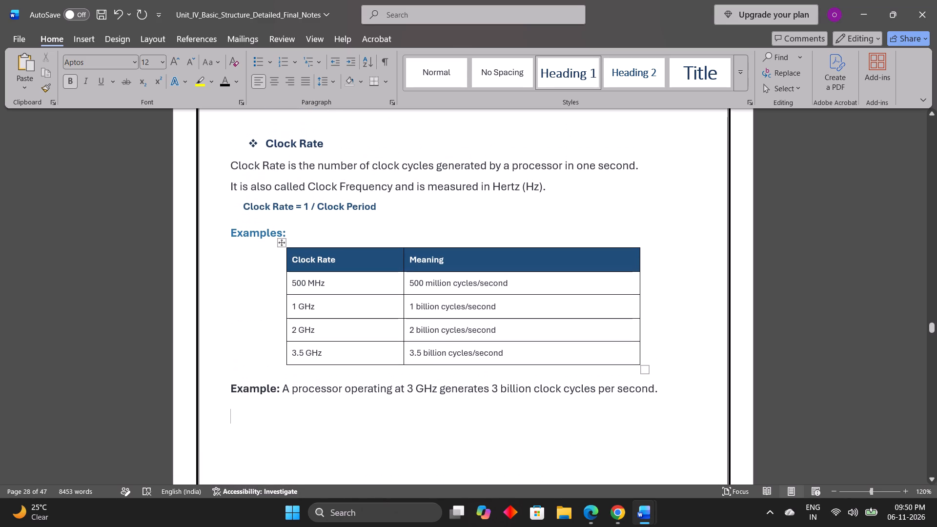
pyautogui.click(347, 218)
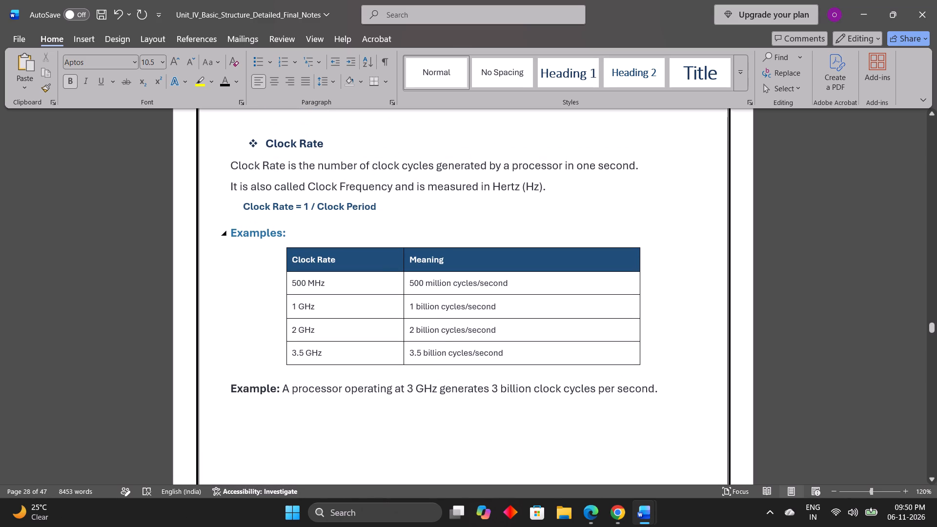
pyautogui.click(349, 374)
pyautogui.scroll(1, 349, 374)
pyautogui.scroll(-1, 349, 374)
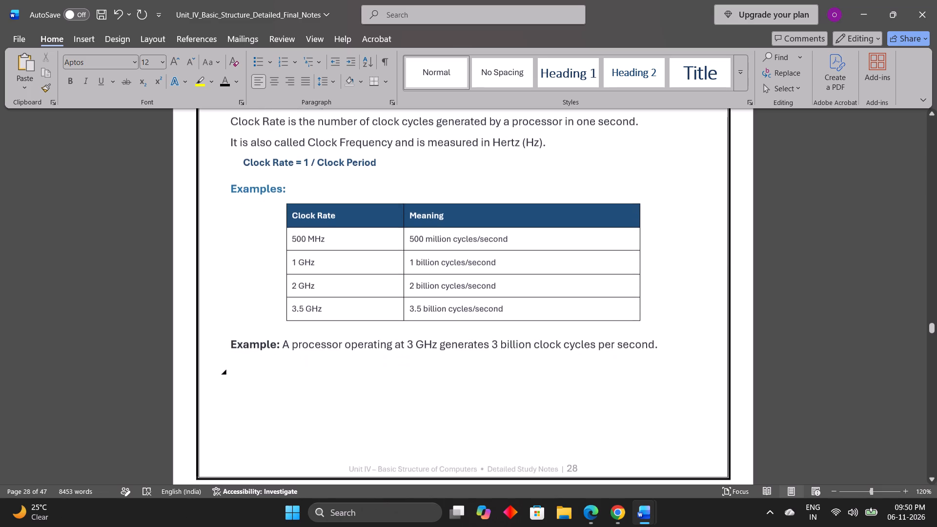
pyautogui.scroll(-1, 349, 374)
pyautogui.scroll(1, 349, 374)
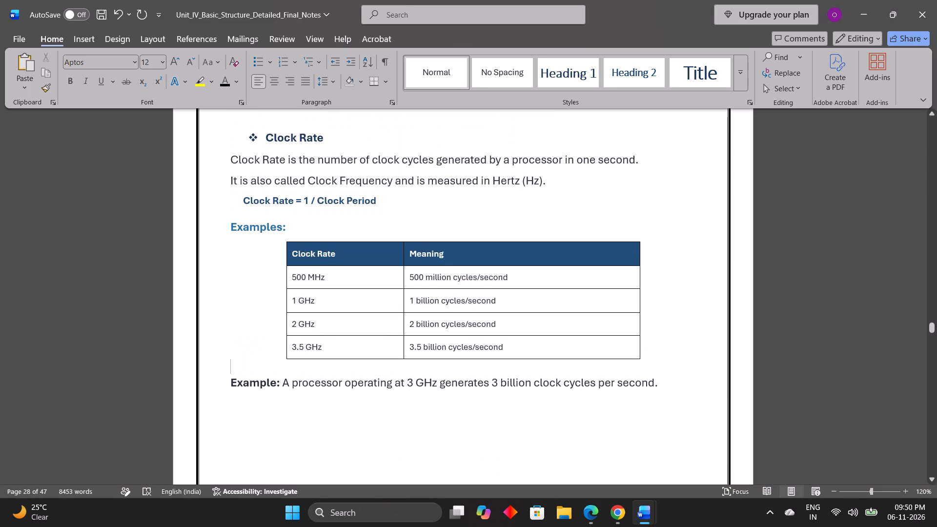
# Reread the "It is also called Clock Frequency" sentence under the Clock Rate heading, through its unit of measurement.
pyautogui.scroll(1, 349, 374)
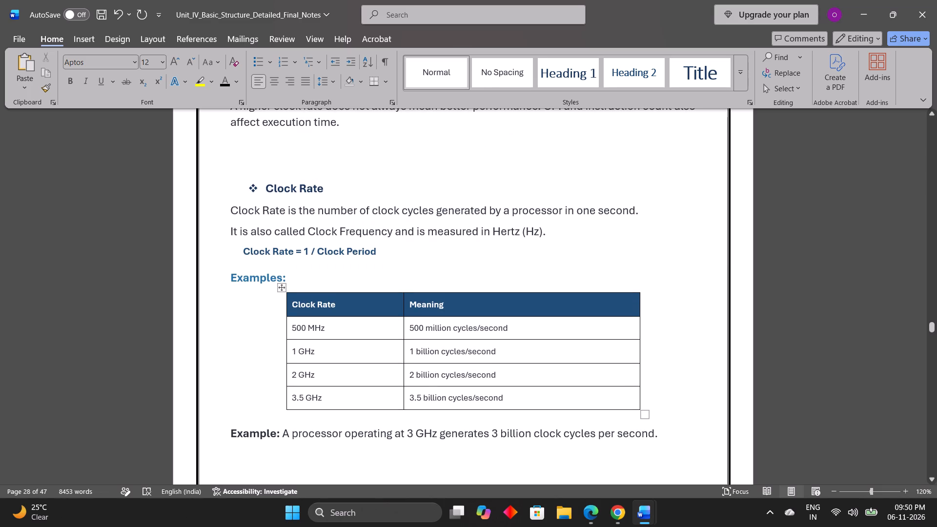
pyautogui.moveTo(251, 231); pyautogui.dragTo(356, 236)
pyautogui.click(356, 236)
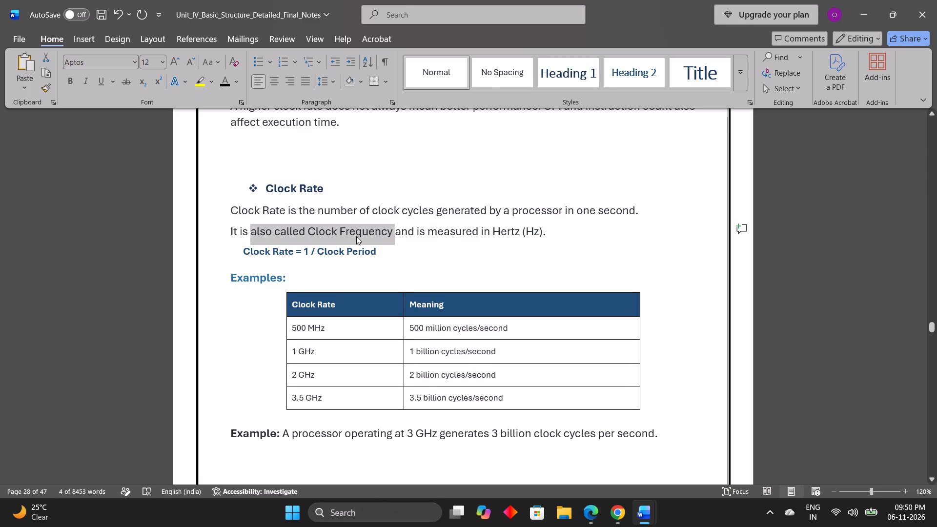
pyautogui.moveTo(388, 234); pyautogui.dragTo(489, 230)
pyautogui.click(489, 230)
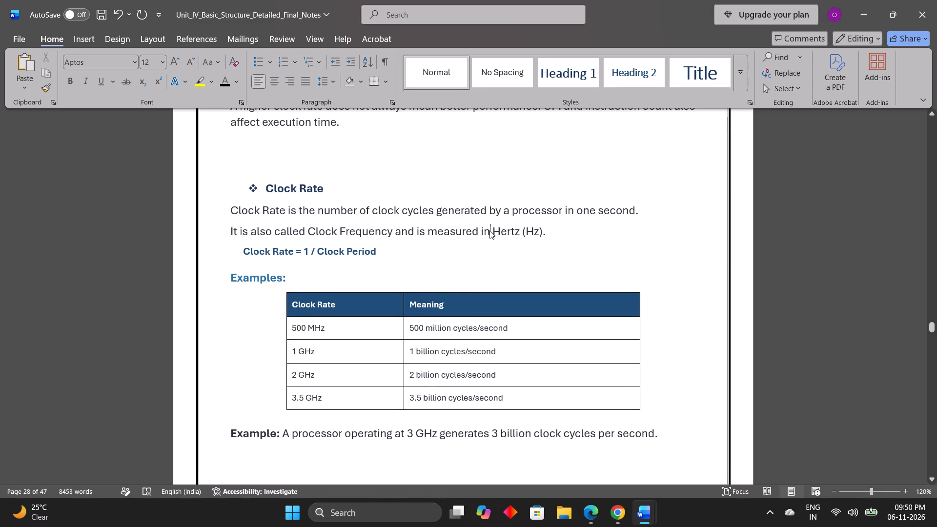
pyautogui.click(422, 291)
# Review the clock rate table rows and read the 3 GHz processor example sentence beneath the table.
pyautogui.scroll(-1, 422, 291)
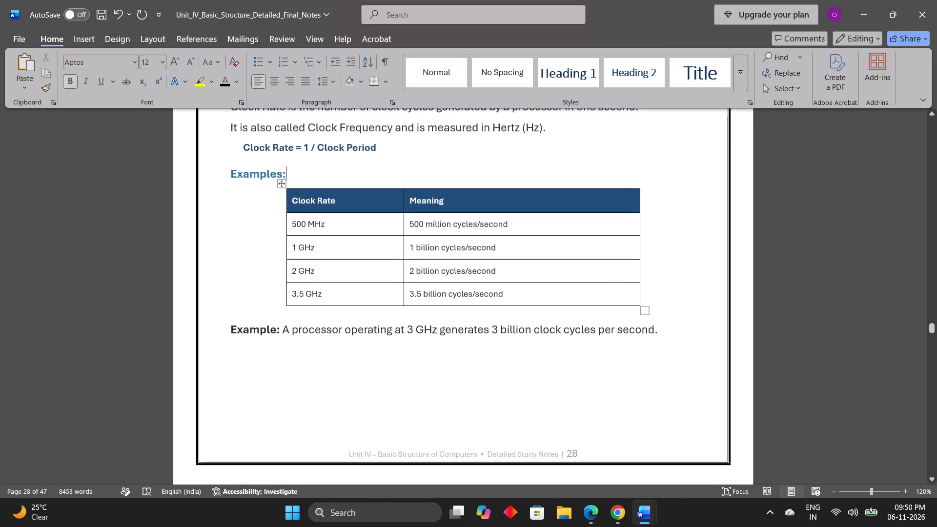
pyautogui.scroll(-1, 422, 291)
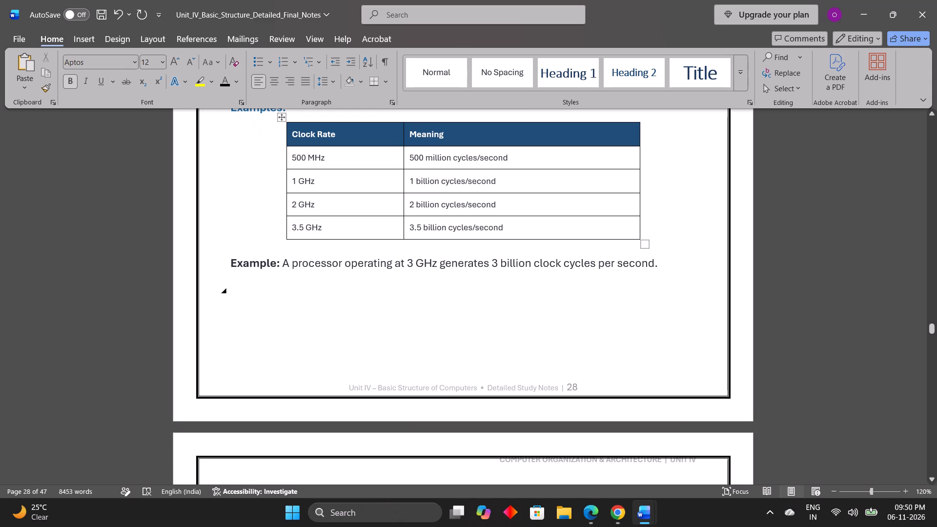
pyautogui.scroll(-2, 422, 291)
pyautogui.scroll(1, 422, 291)
pyautogui.scroll(-1, 422, 291)
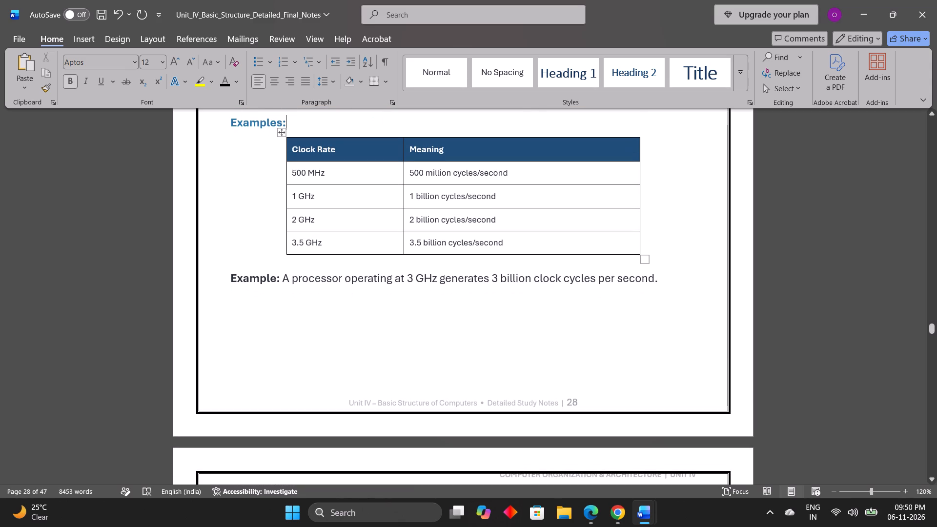
pyautogui.scroll(-2, 422, 291)
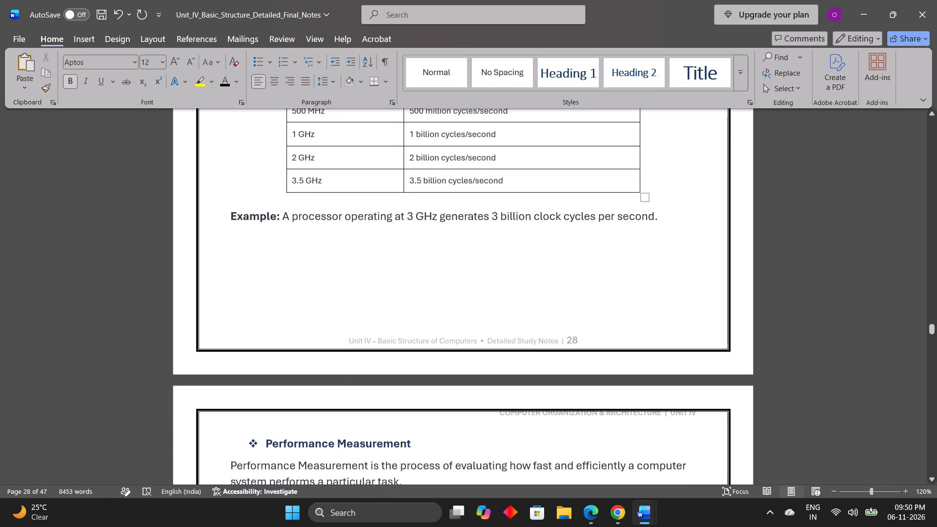
pyautogui.moveTo(280, 223); pyautogui.dragTo(495, 218)
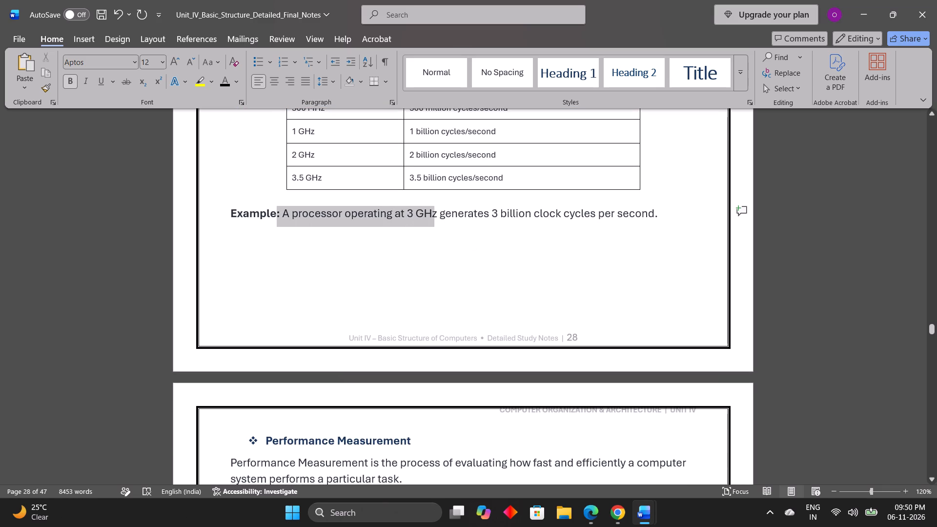
pyautogui.moveTo(495, 218); pyautogui.dragTo(539, 223)
pyautogui.click(539, 223)
pyautogui.click(375, 288)
# Review the page flow from the Clock Rate examples on page 28 to the Performance Measurement definition and its bullet list.
pyautogui.scroll(-1, 375, 288)
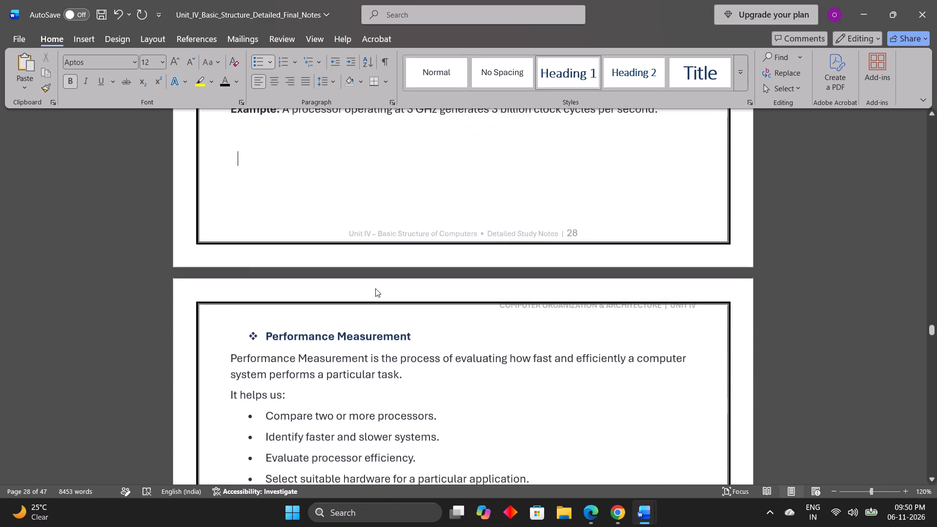
pyautogui.scroll(-1, 375, 288)
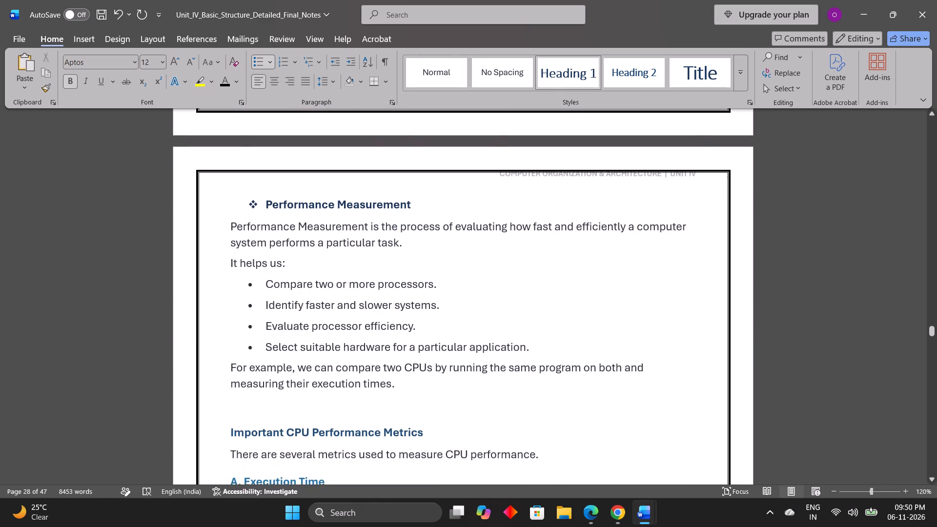
pyautogui.scroll(-1, 375, 288)
pyautogui.scroll(4, 297, 223)
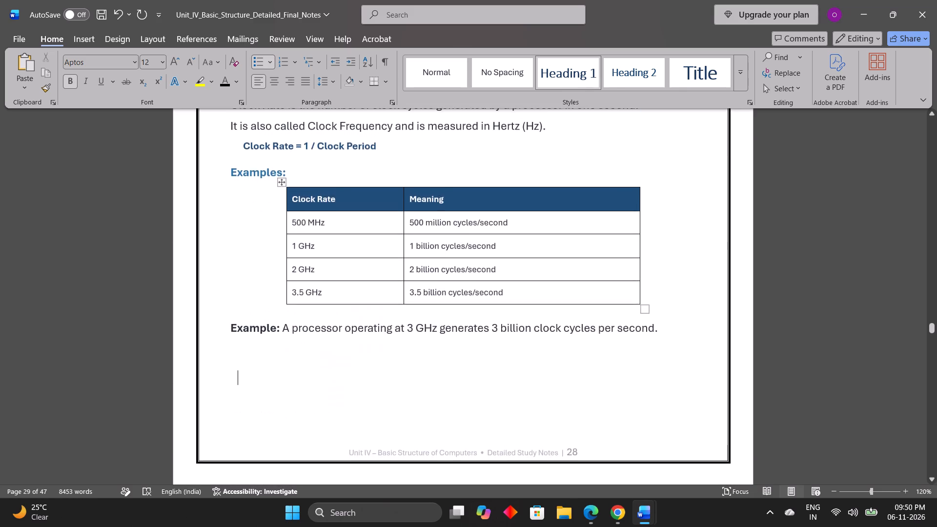
pyautogui.scroll(1, 297, 223)
pyautogui.scroll(-2, 297, 223)
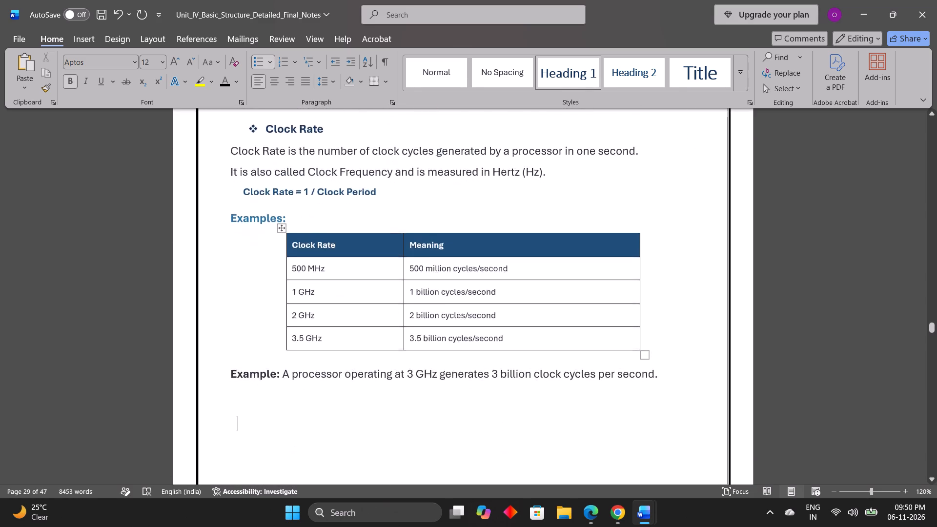
pyautogui.scroll(-3, 297, 223)
pyautogui.moveTo(266, 162); pyautogui.dragTo(444, 267)
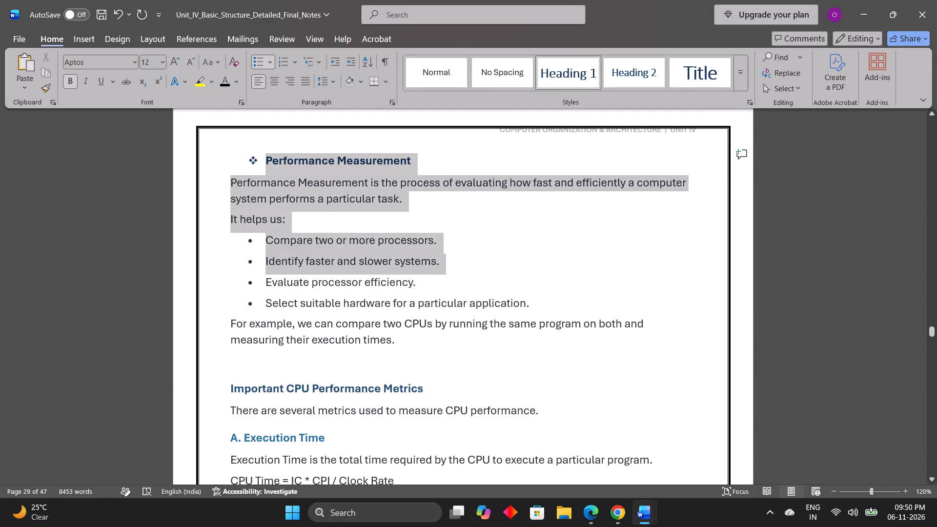
pyautogui.moveTo(444, 267); pyautogui.dragTo(444, 269)
pyautogui.click(444, 269)
pyautogui.click(441, 310)
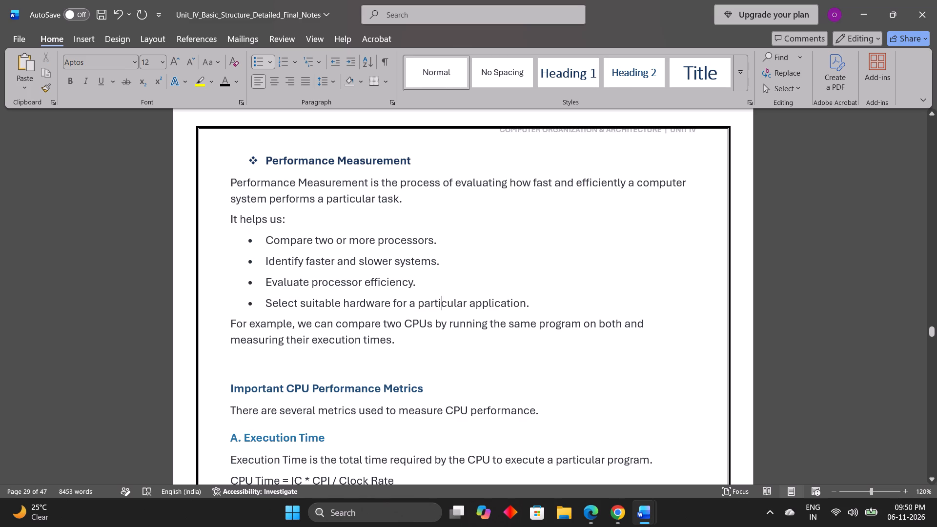
# Read the Important CPU Performance Metrics section on page 29, from Execution Time through Clock Rate and CPI to IPC.
pyautogui.scroll(-1, 417, 320)
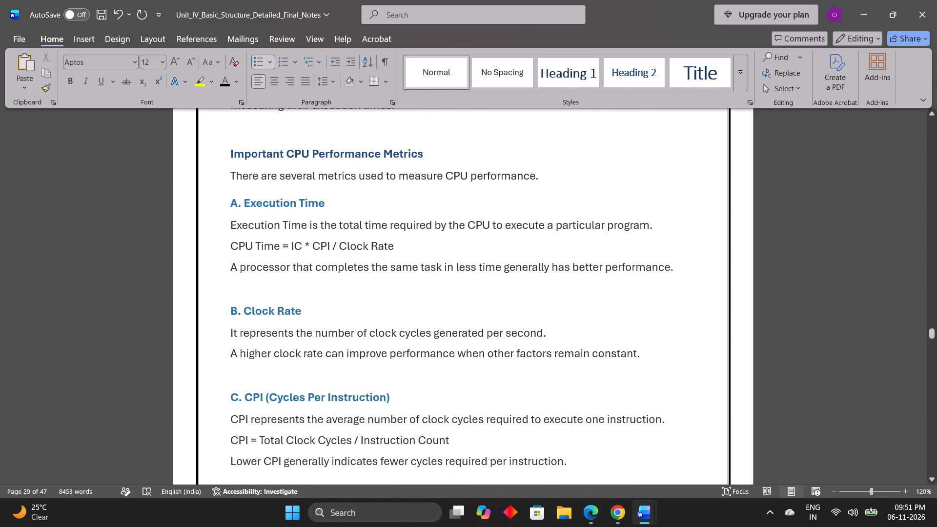
pyautogui.moveTo(291, 156); pyautogui.dragTo(368, 306)
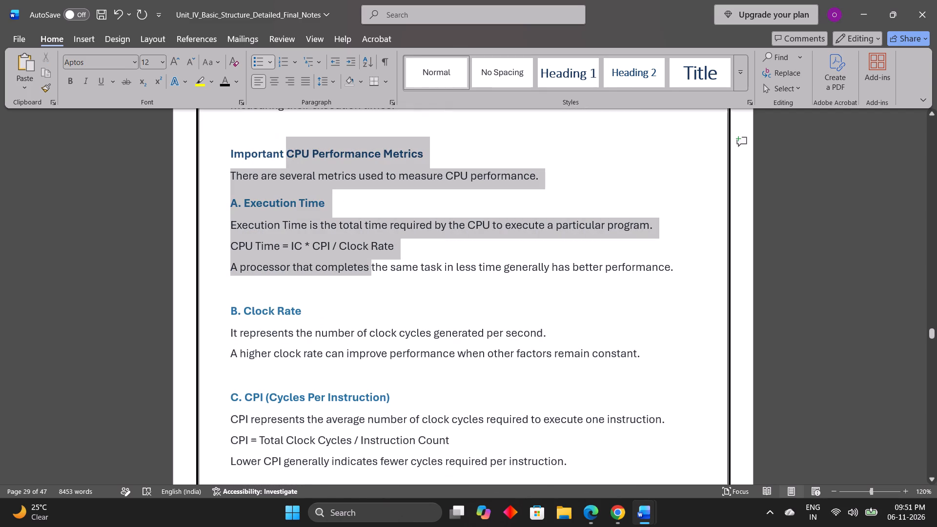
pyautogui.moveTo(368, 306); pyautogui.dragTo(377, 352)
pyautogui.click(376, 408)
pyautogui.scroll(-1, 376, 408)
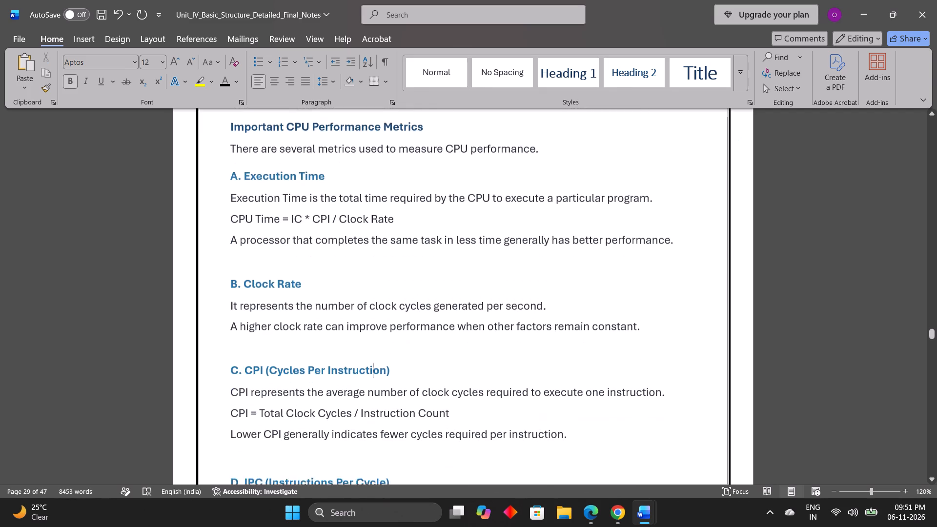
pyautogui.scroll(-2, 376, 408)
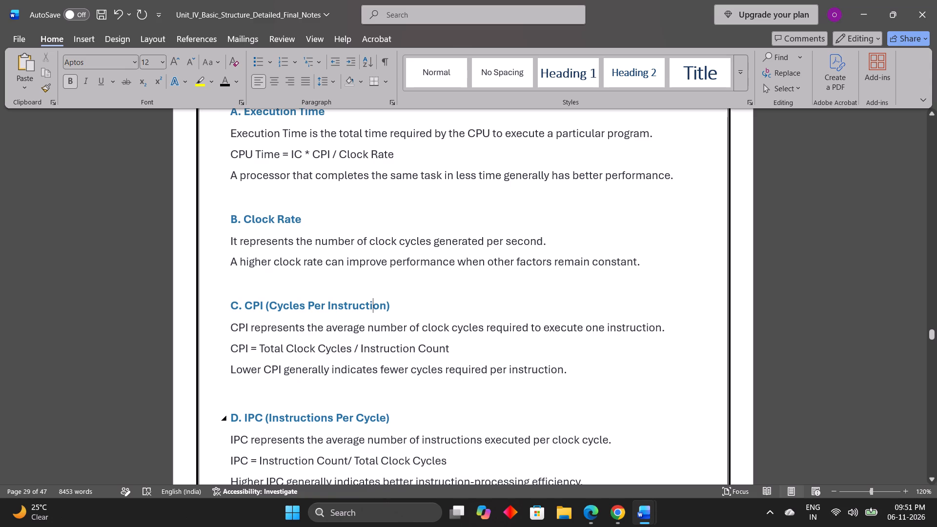
pyautogui.scroll(-1, 376, 408)
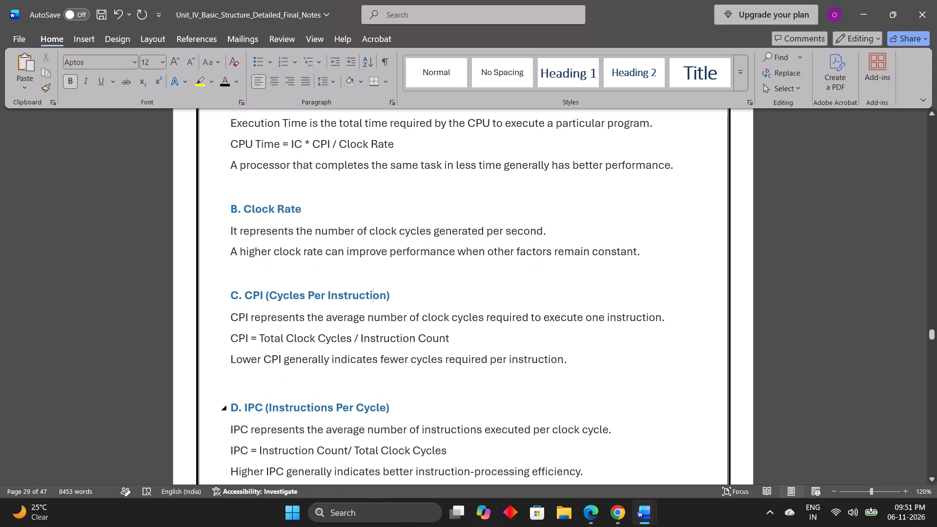
# Recheck the earlier pages from the Basic Performance Equation on page 25 through the numerical problems and Clock Rate table to Performance Measurement.
pyautogui.scroll(5, 376, 408)
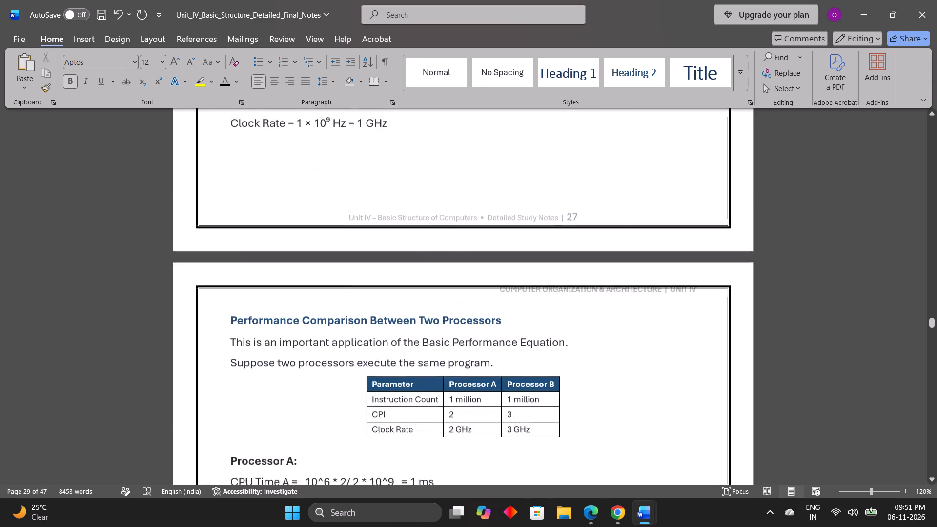
pyautogui.scroll(8, 376, 408)
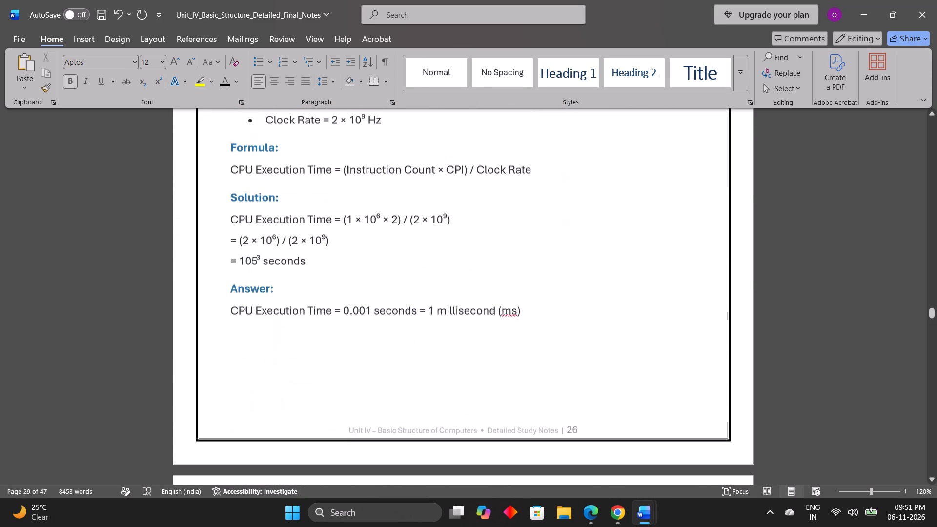
pyautogui.scroll(7, 376, 408)
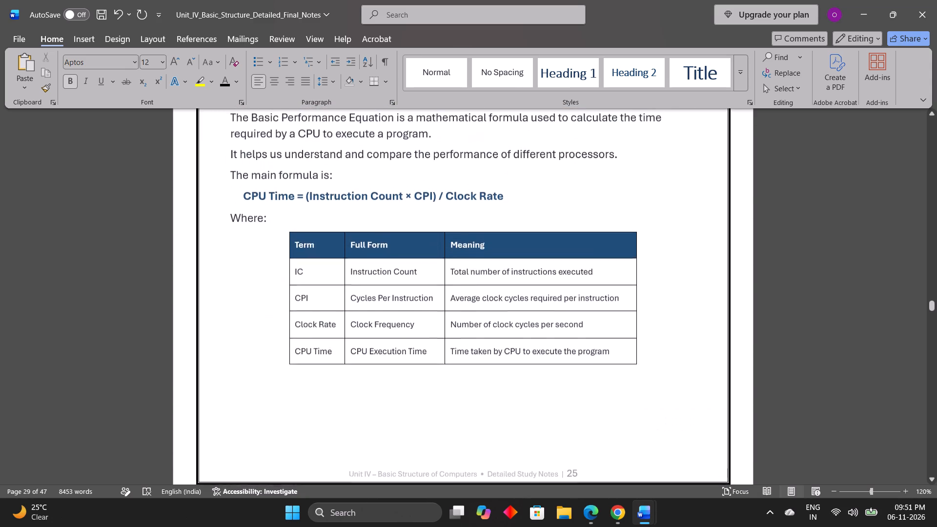
pyautogui.scroll(2, 376, 408)
pyautogui.scroll(-1, 376, 408)
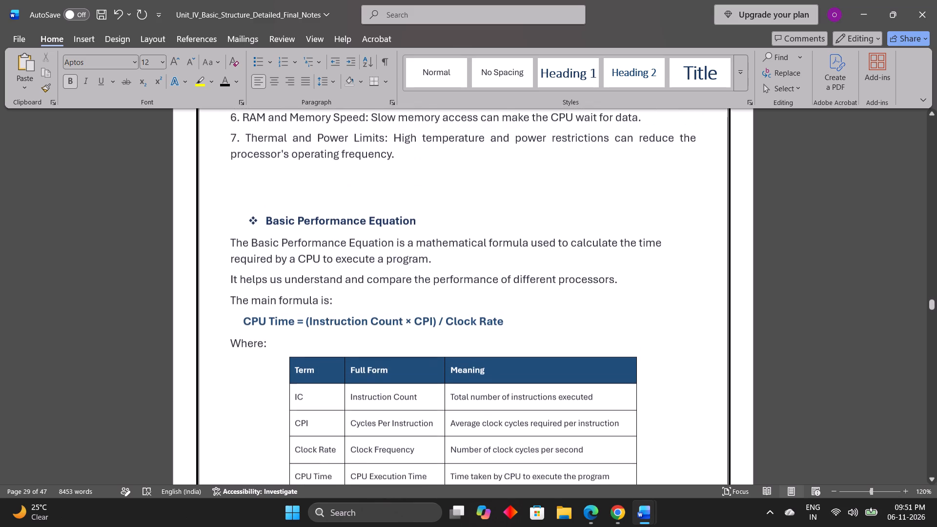
pyautogui.scroll(-2, 376, 408)
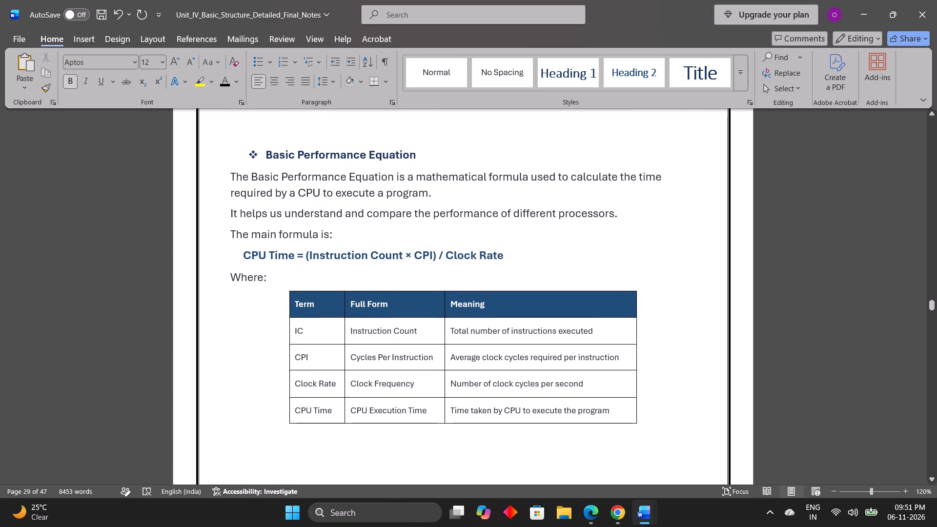
pyautogui.scroll(-6, 376, 408)
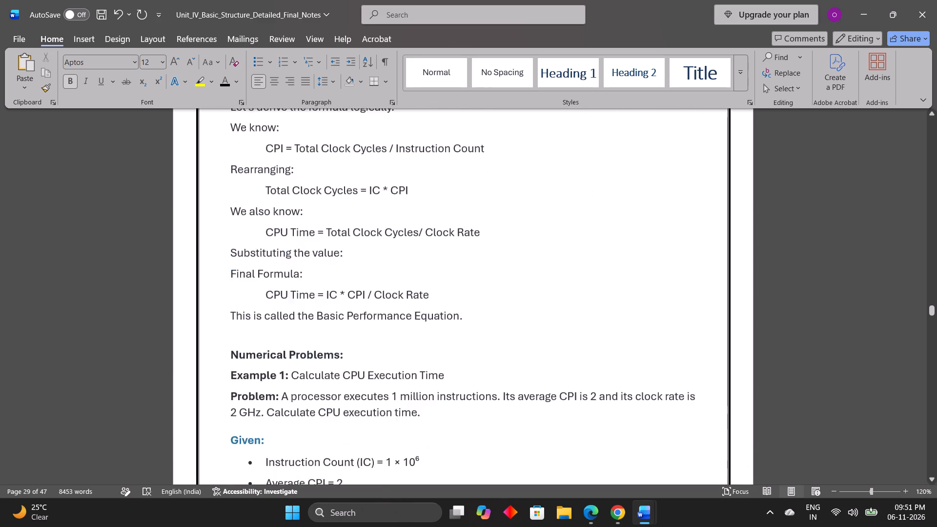
pyautogui.scroll(-9, 376, 408)
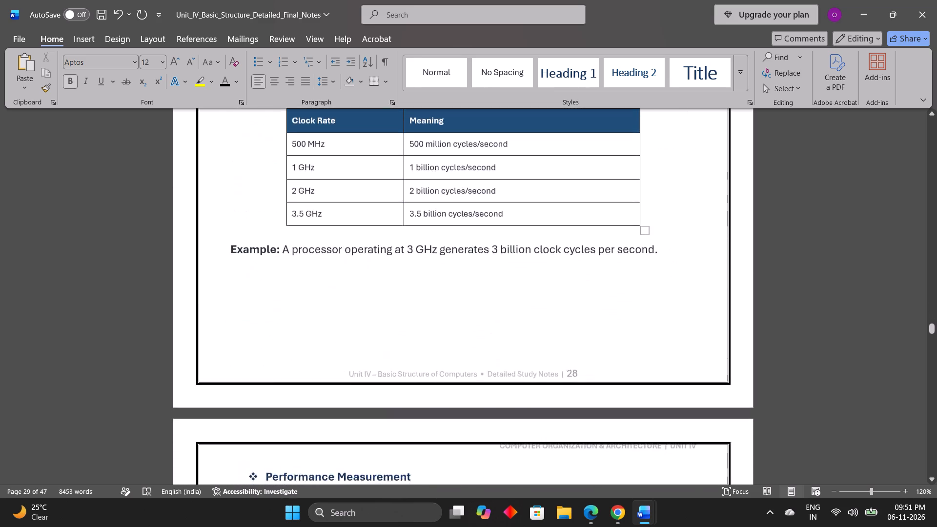
pyautogui.scroll(-2, 376, 408)
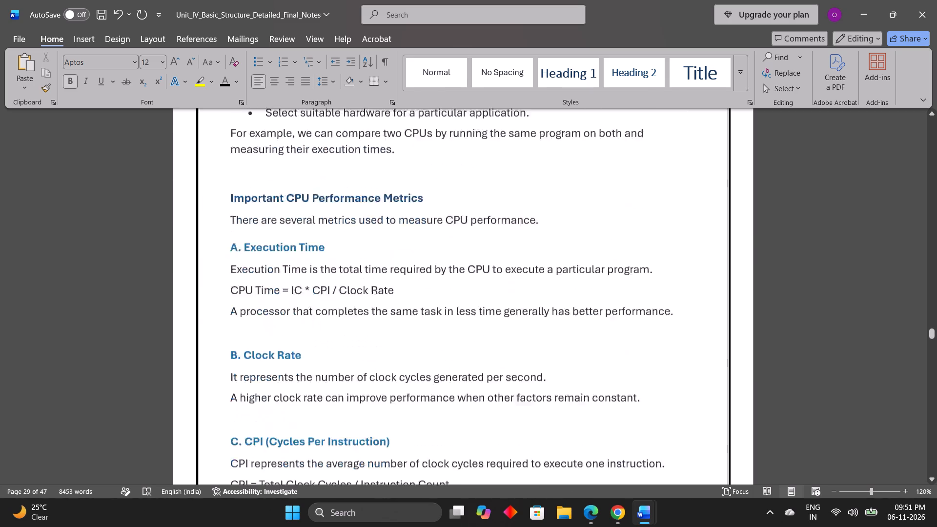
# Examine the CPI and IPC definitions, formulas and spacing at the end of page 29, and the break before E. Throughput.
pyautogui.scroll(-3, 376, 408)
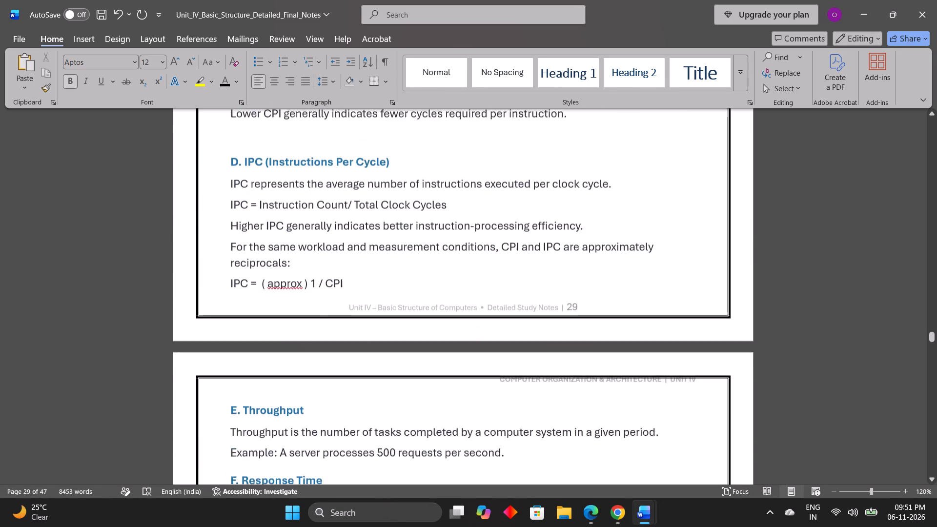
pyautogui.scroll(-2, 376, 408)
pyautogui.scroll(1, 376, 408)
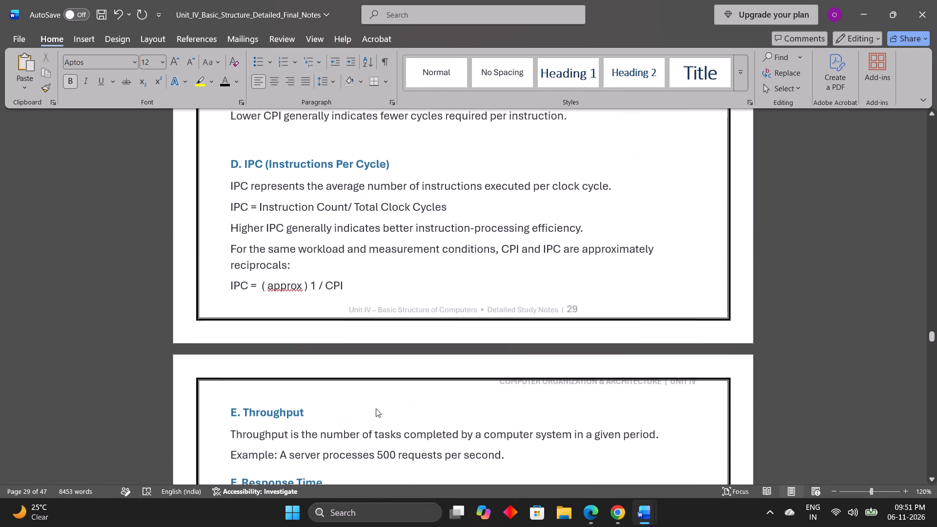
pyautogui.scroll(2, 376, 408)
pyautogui.scroll(-1, 376, 408)
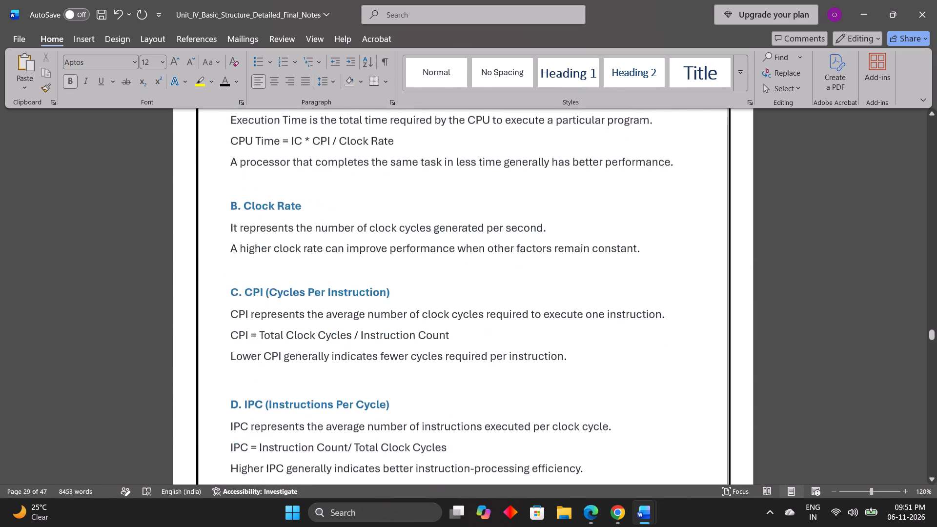
pyautogui.scroll(-2, 376, 408)
pyautogui.scroll(1, 376, 408)
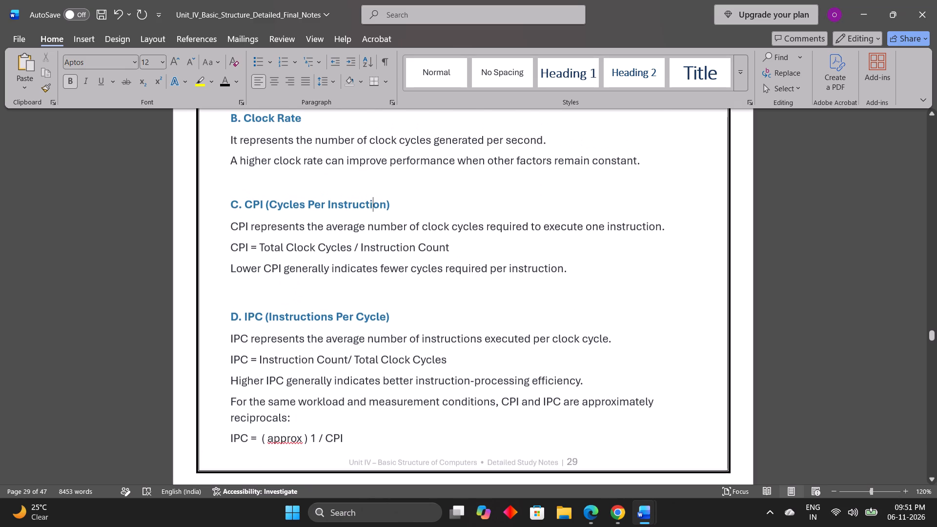
pyautogui.scroll(1, 376, 408)
pyautogui.scroll(-1, 376, 408)
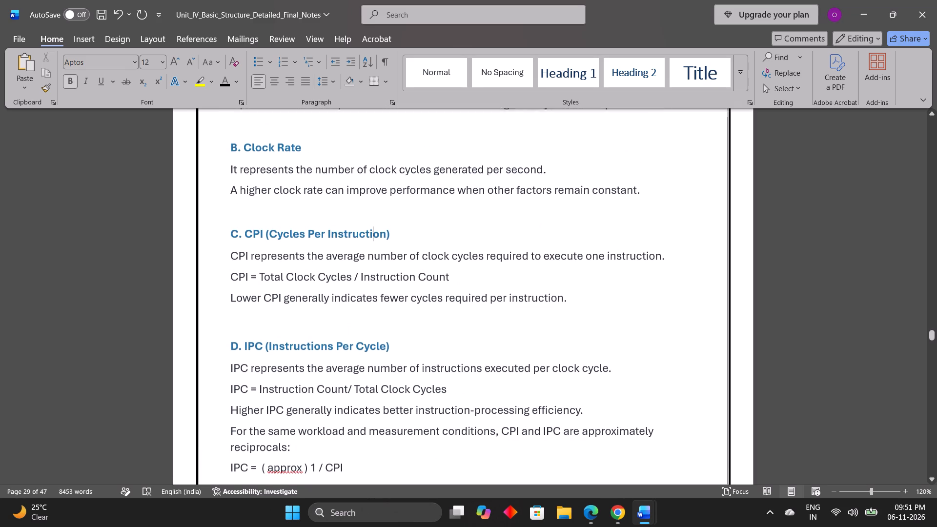
pyautogui.scroll(-1, 376, 408)
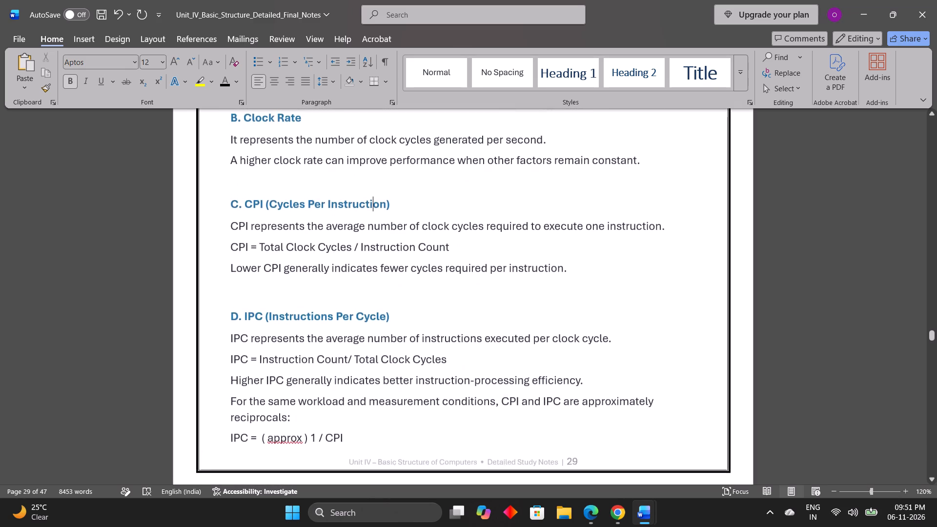
pyautogui.scroll(1, 376, 408)
pyautogui.scroll(-2, 376, 408)
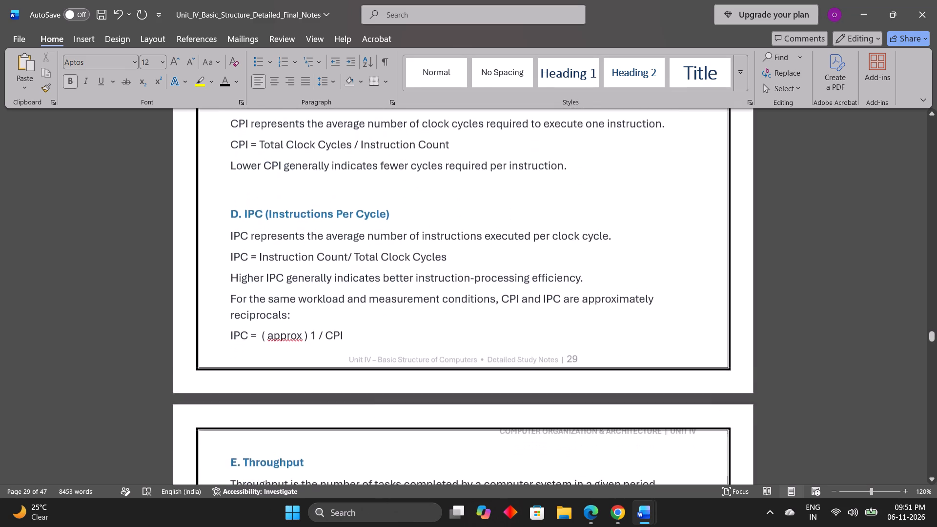
# Review page 30 from Throughput and Response Time through Benchmarking and the Types of Benchmarks table to the Speedup section.
pyautogui.scroll(-2, 376, 408)
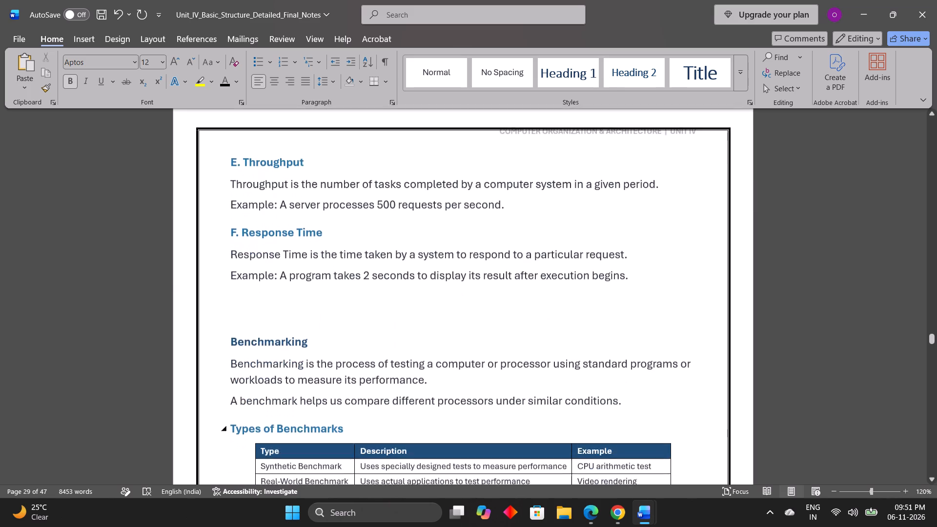
pyautogui.scroll(-2, 376, 408)
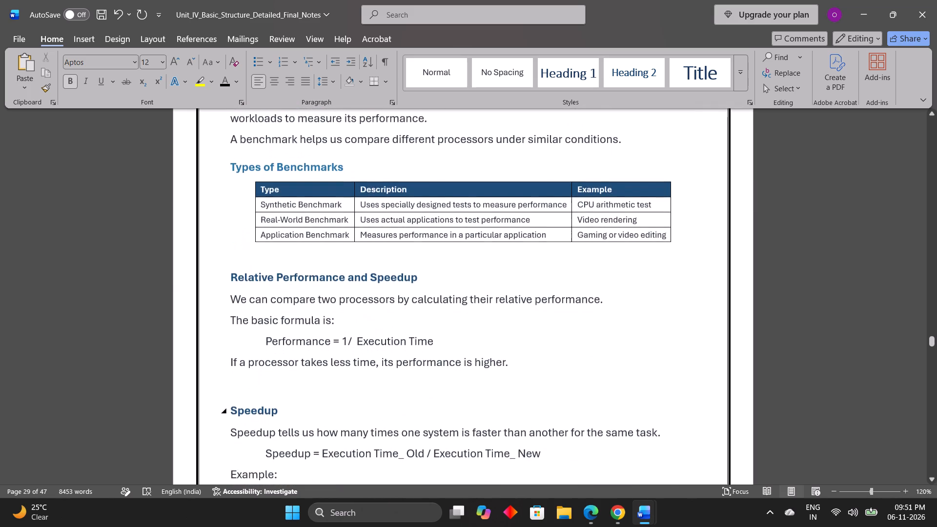
pyautogui.scroll(-2, 376, 408)
pyautogui.scroll(1, 376, 408)
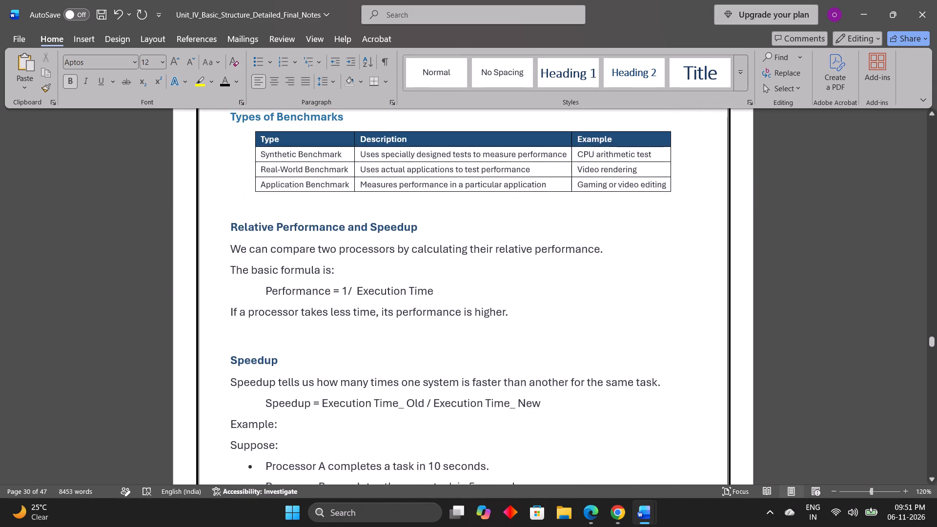
pyautogui.scroll(2, 376, 408)
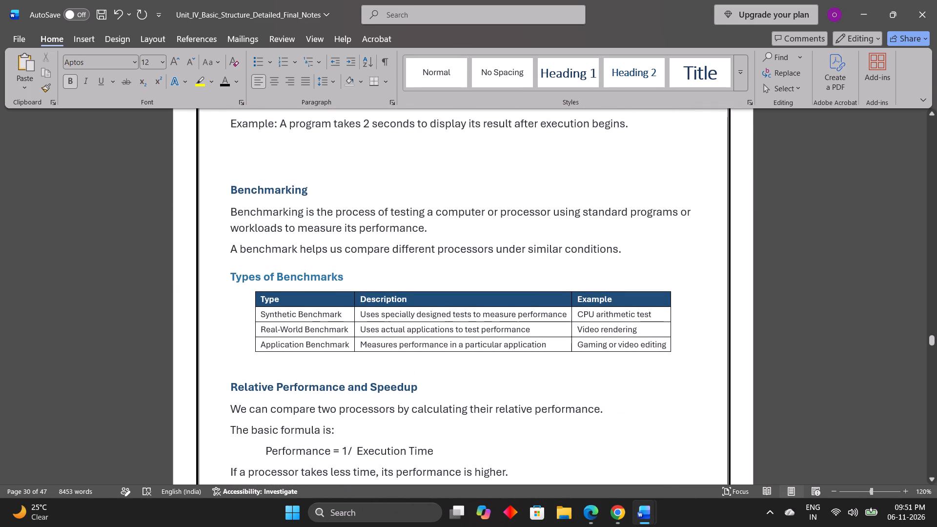
pyautogui.scroll(-2, 376, 408)
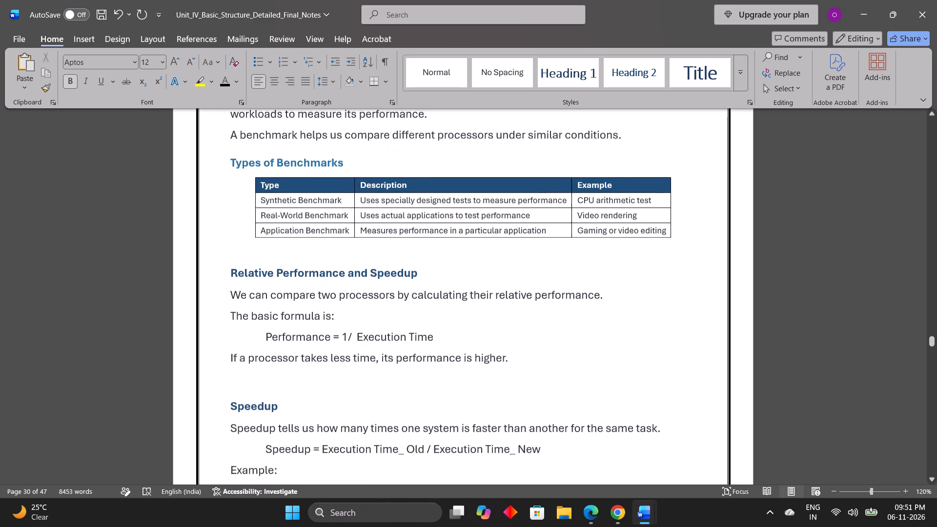
pyautogui.scroll(-1, 376, 408)
pyautogui.scroll(1, 376, 408)
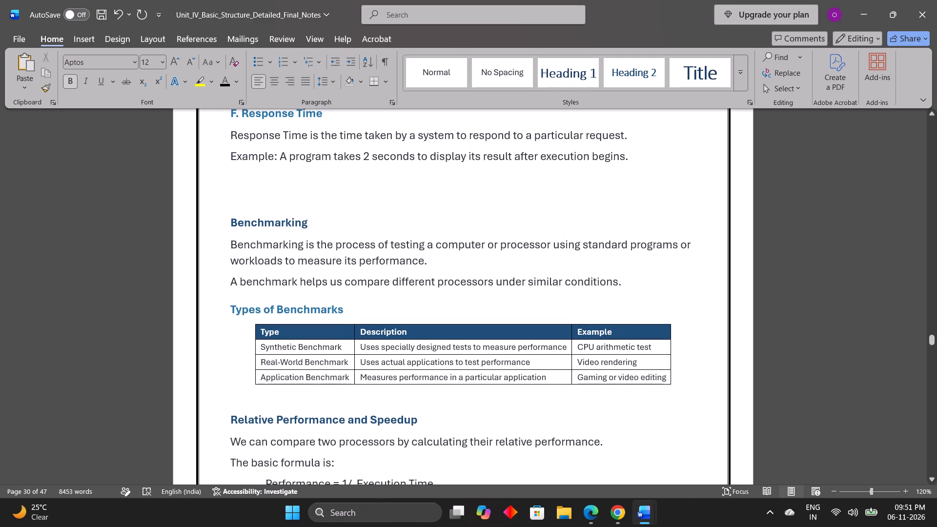
# Read the Benchmarking definition on page 30 closely, through "workloads to measure its performance".
pyautogui.moveTo(390, 254); pyautogui.dragTo(457, 243)
pyautogui.click(457, 243)
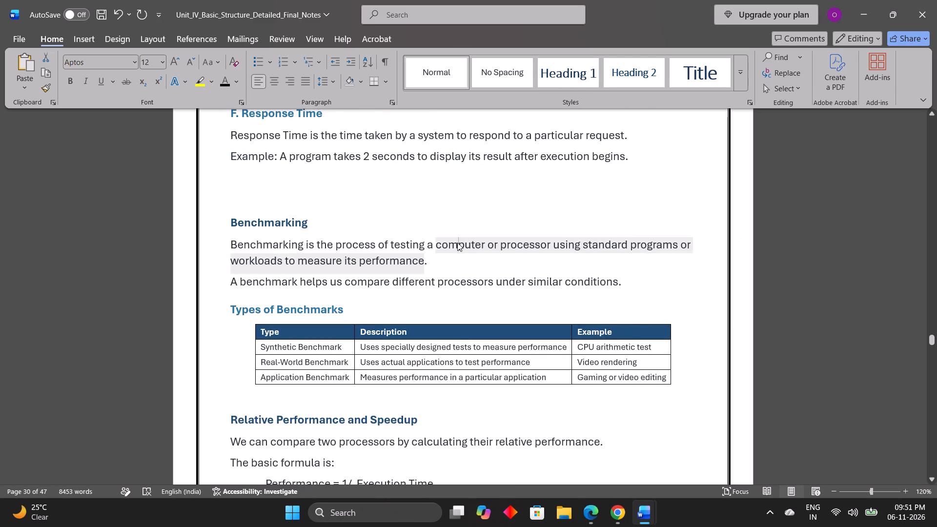
pyautogui.moveTo(495, 242); pyautogui.dragTo(556, 256)
pyautogui.click(556, 256)
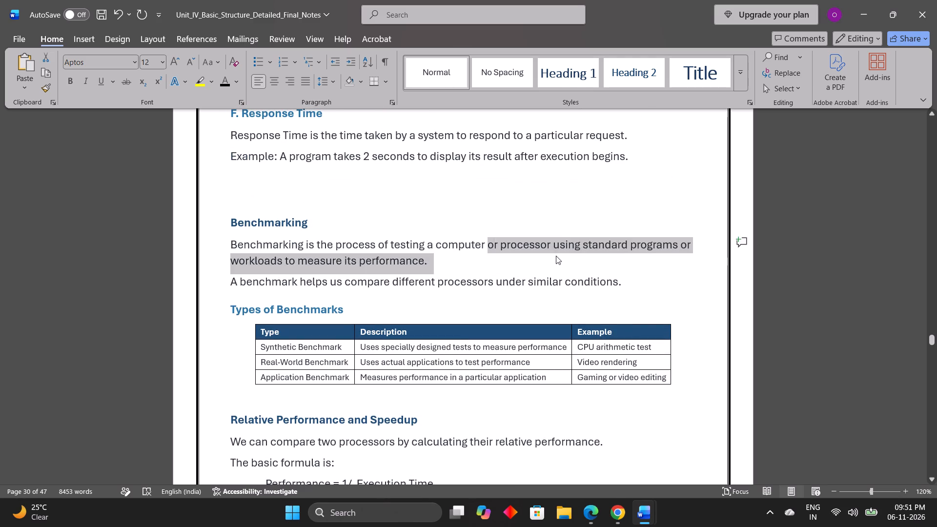
pyautogui.moveTo(276, 272); pyautogui.dragTo(418, 254)
pyautogui.click(418, 254)
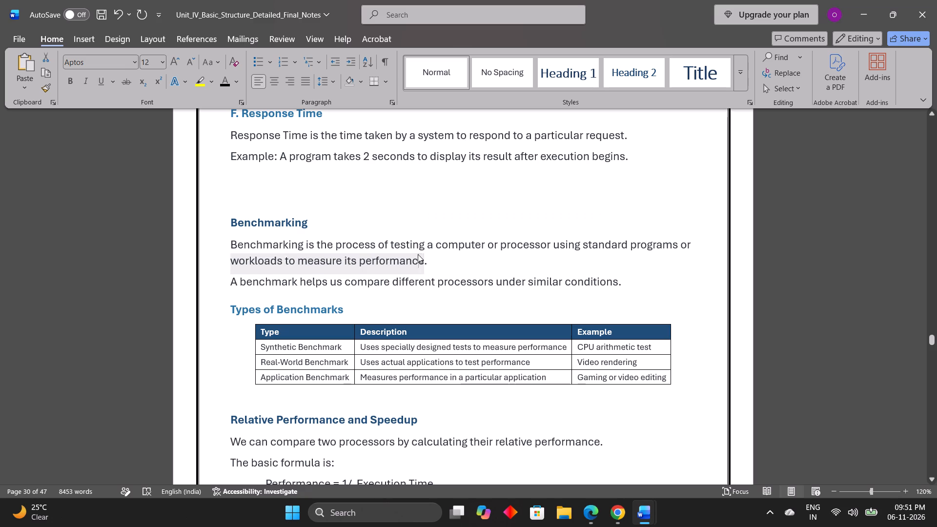
# Review page 30 from the benchmark description and Types of Benchmarks table through Relative Performance and Speedup to the Speedup example.
pyautogui.moveTo(241, 290); pyautogui.dragTo(530, 296)
pyautogui.click(530, 296)
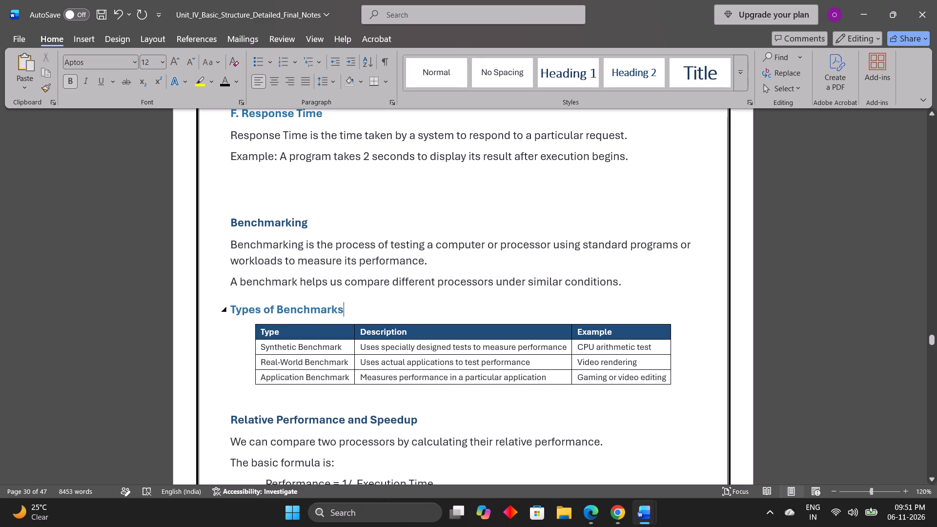
pyautogui.click(323, 318)
pyautogui.scroll(-2, 323, 318)
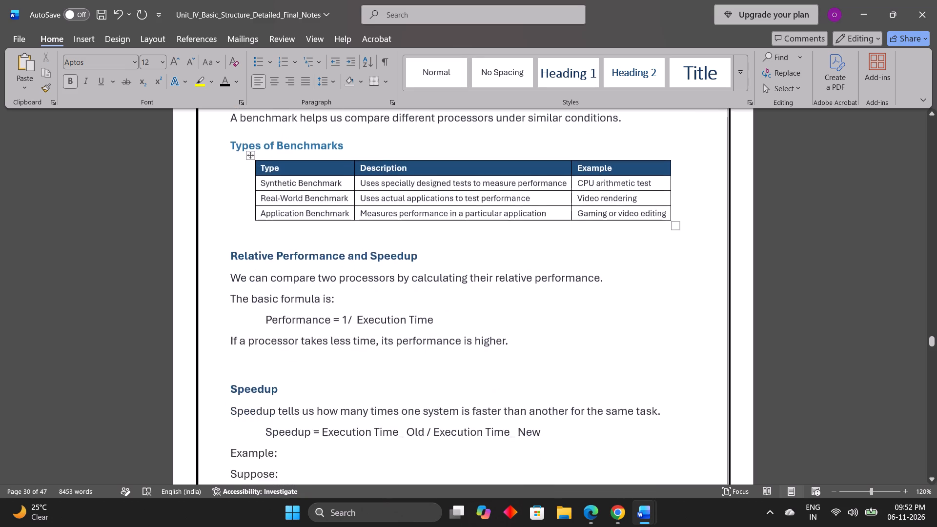
pyautogui.scroll(-1, 323, 318)
pyautogui.scroll(1, 323, 318)
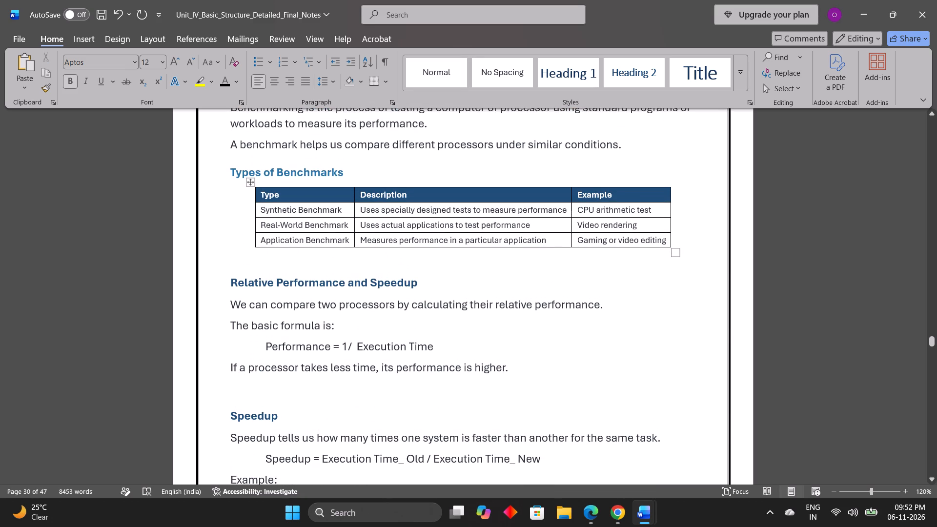
pyautogui.moveTo(253, 282); pyautogui.dragTo(316, 279)
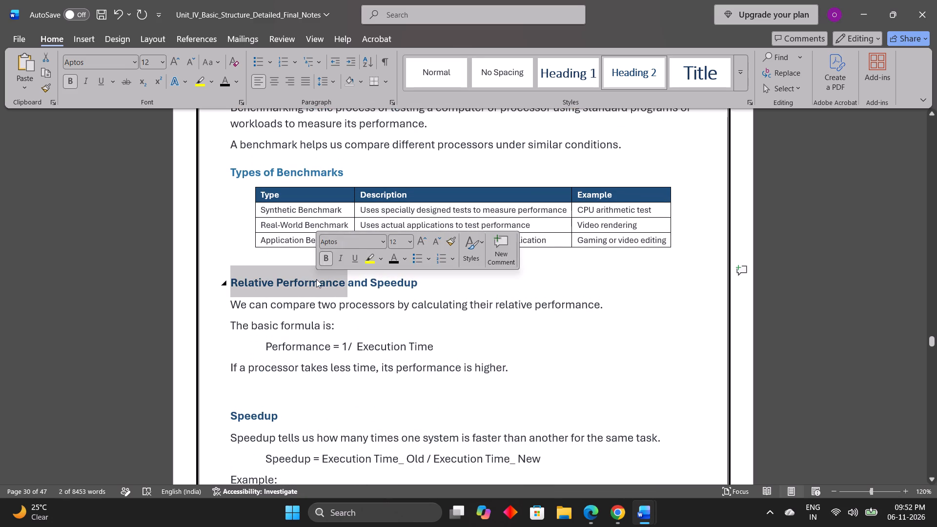
pyautogui.click(323, 301)
pyautogui.scroll(-2, 323, 301)
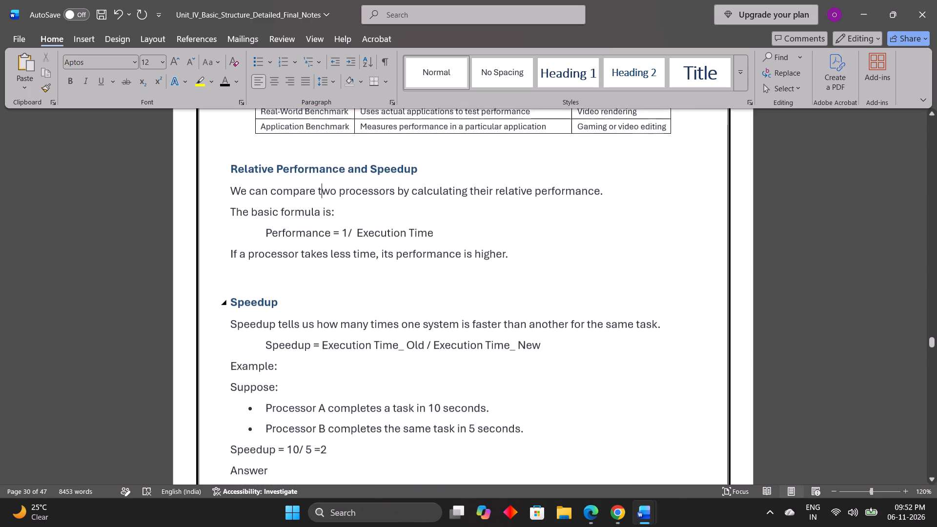
# Review page 31 from Percentage Improvement through the CPU comparison factors table to the speedup solution of numerical Problem 1.
pyautogui.scroll(-2, 323, 301)
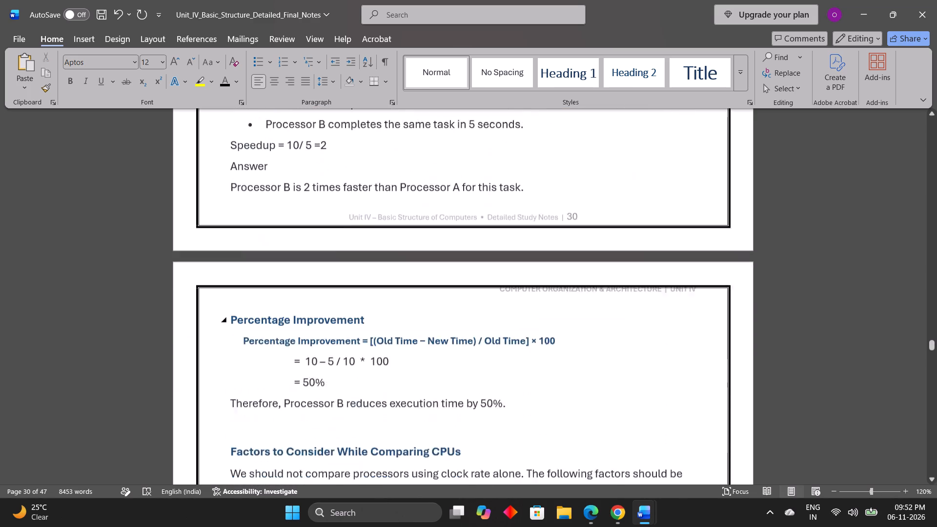
pyautogui.scroll(-2, 323, 301)
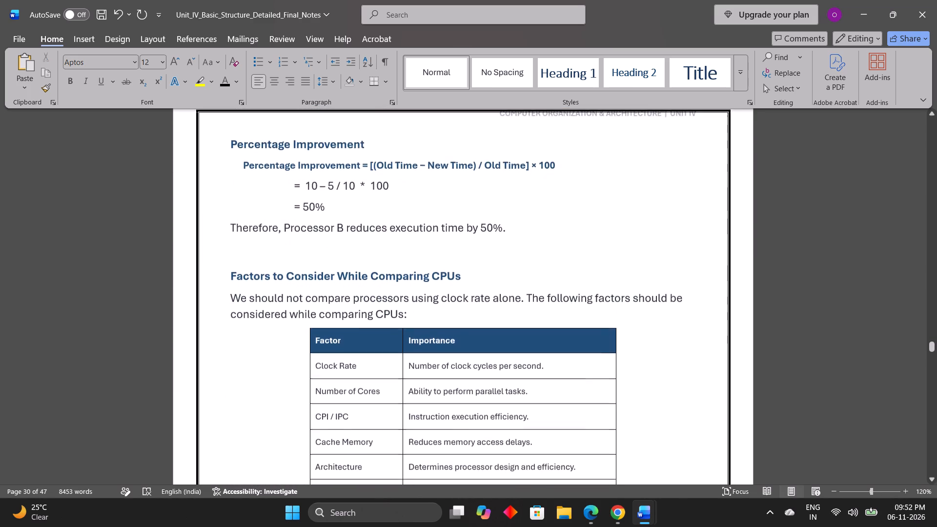
pyautogui.scroll(-2, 323, 301)
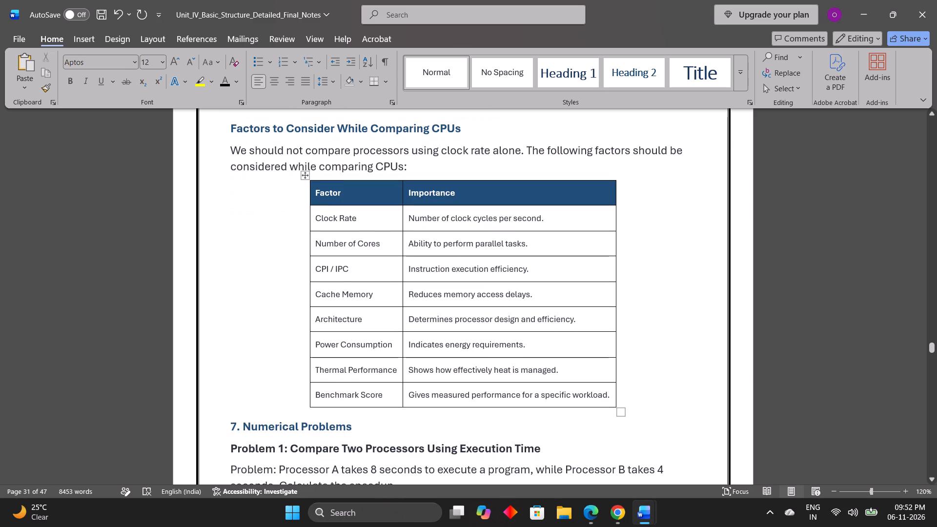
pyautogui.scroll(-1, 323, 301)
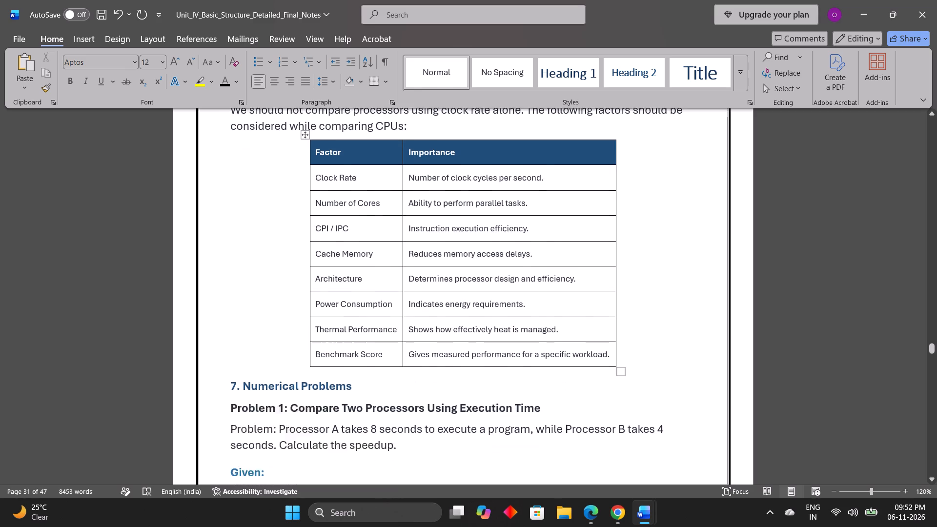
pyautogui.scroll(-2, 323, 301)
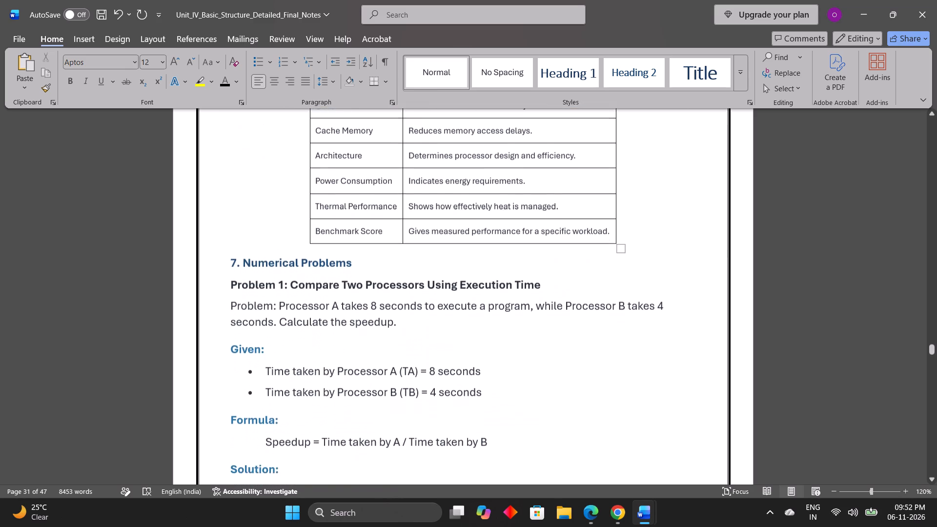
pyautogui.scroll(-3, 323, 301)
pyautogui.scroll(1, 323, 301)
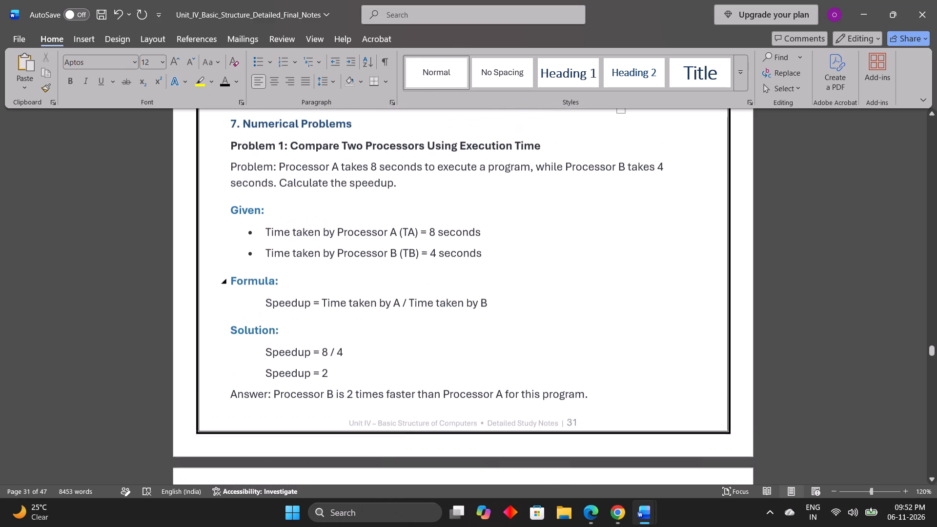
pyautogui.scroll(-1, 323, 301)
pyautogui.scroll(1, 323, 301)
pyautogui.scroll(-1, 323, 301)
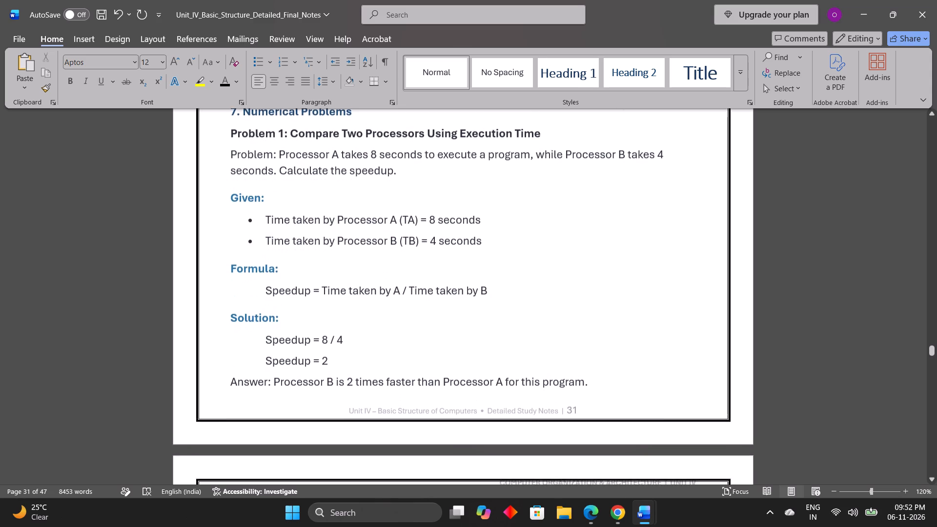
# Review page 32 with Problem 2 on percentage improvement and Problem 3 on CPU execution time, including its parameter table and solution.
pyautogui.scroll(-2, 323, 301)
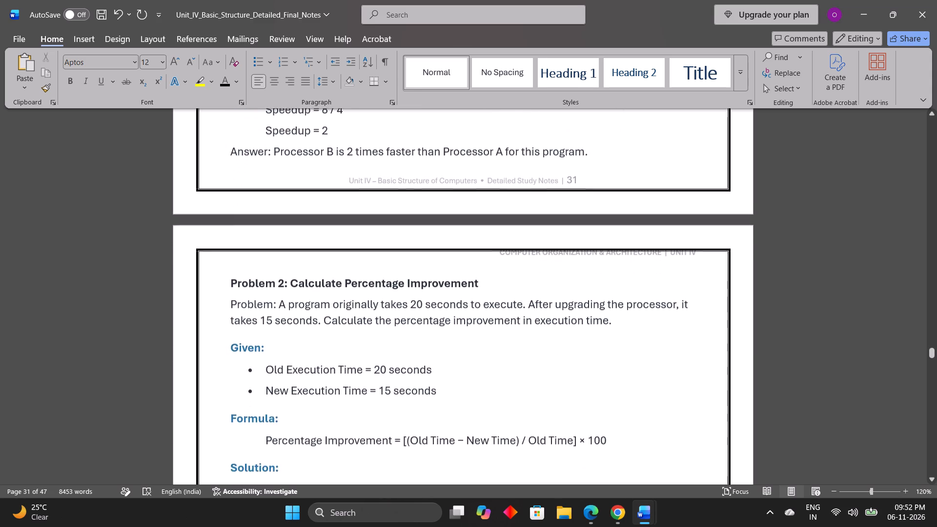
pyautogui.scroll(-1, 323, 301)
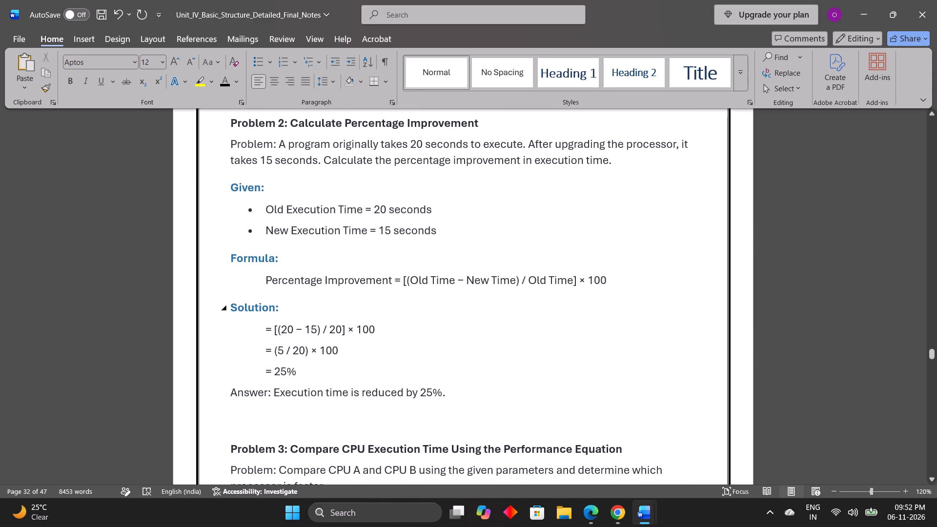
pyautogui.scroll(-2, 323, 301)
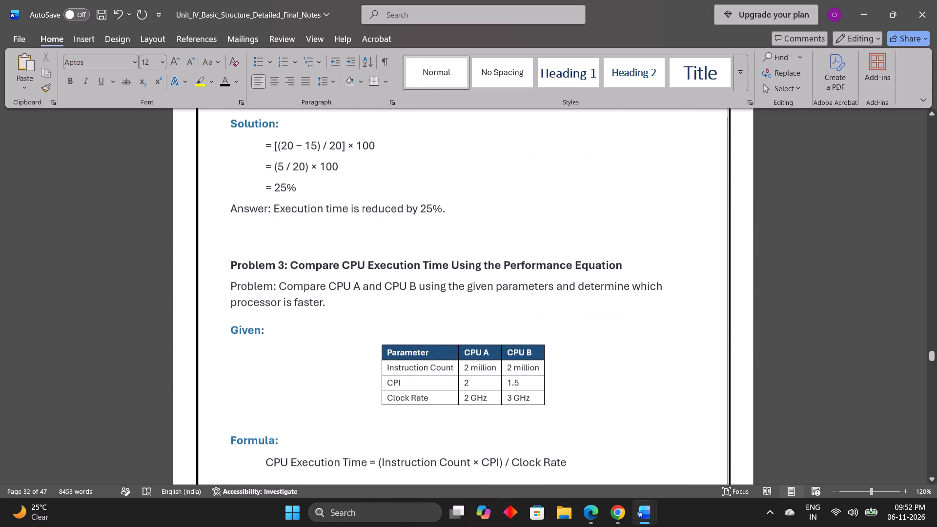
pyautogui.scroll(-1, 323, 301)
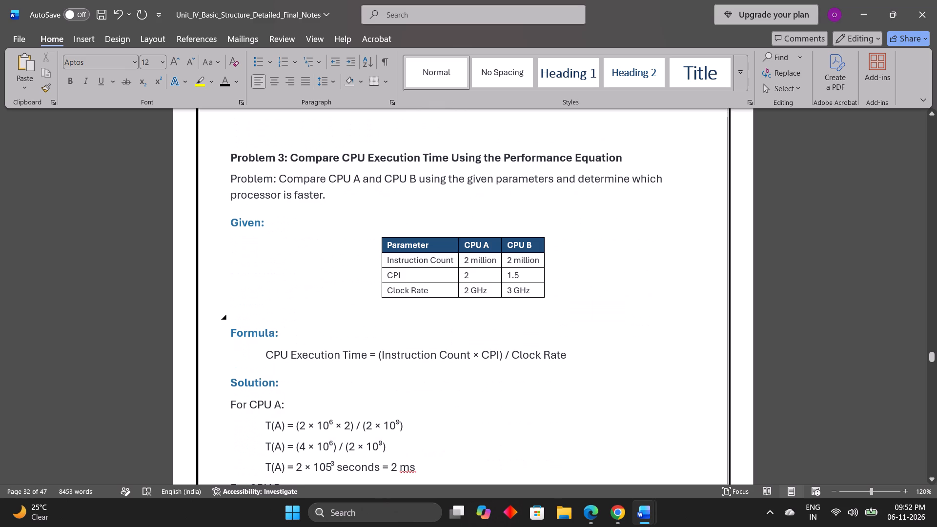
pyautogui.scroll(-4, 323, 301)
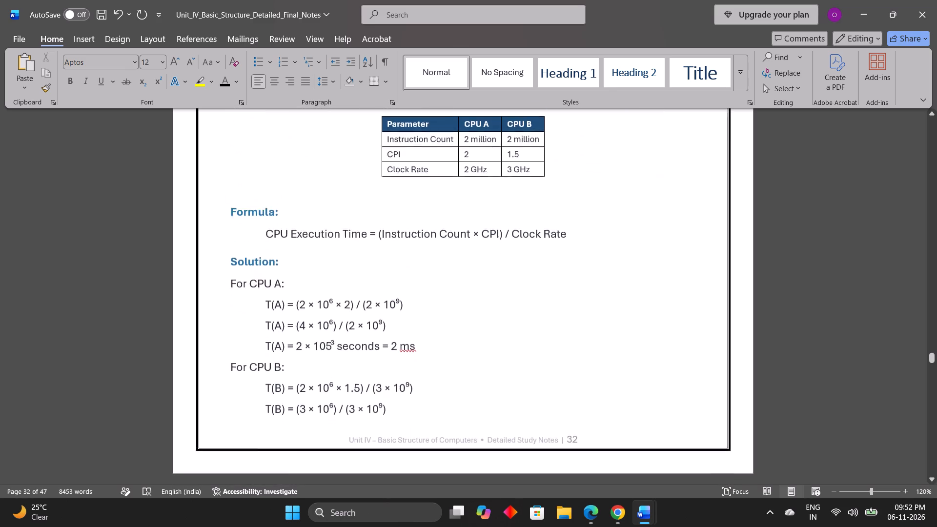
# Examine the start of the Real-Life Project – CPU Performance Comparison Study on page 34, covering its aim and objectives.
pyautogui.scroll(-3, 323, 301)
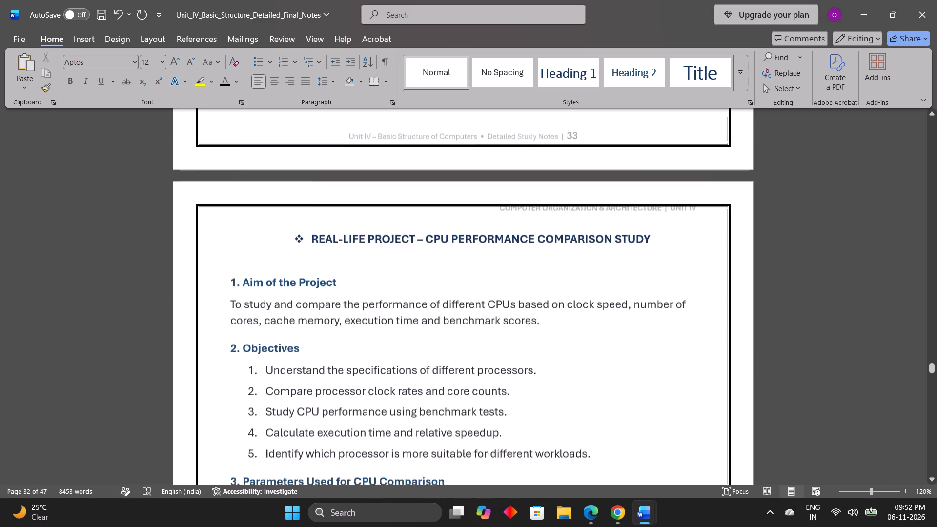
pyautogui.scroll(-2, 323, 301)
pyautogui.scroll(2, 323, 301)
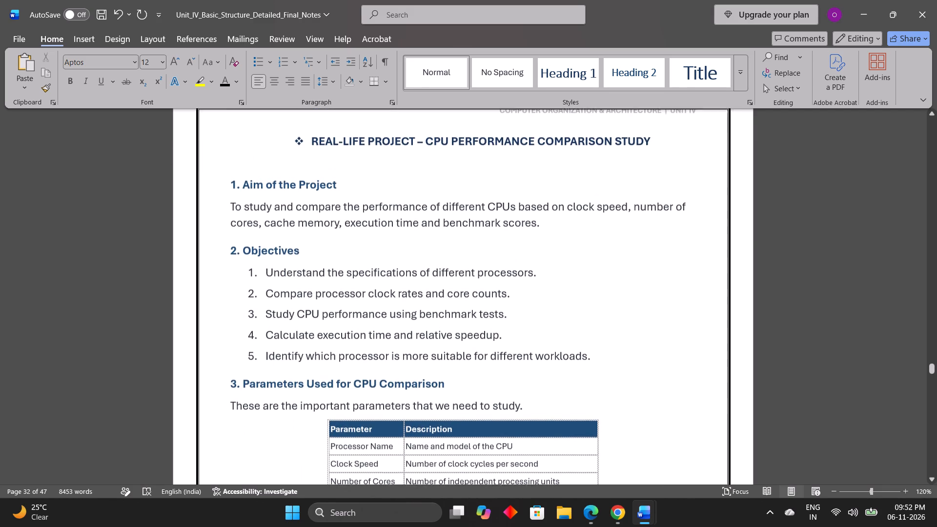
pyautogui.scroll(1, 323, 301)
pyautogui.click(337, 199)
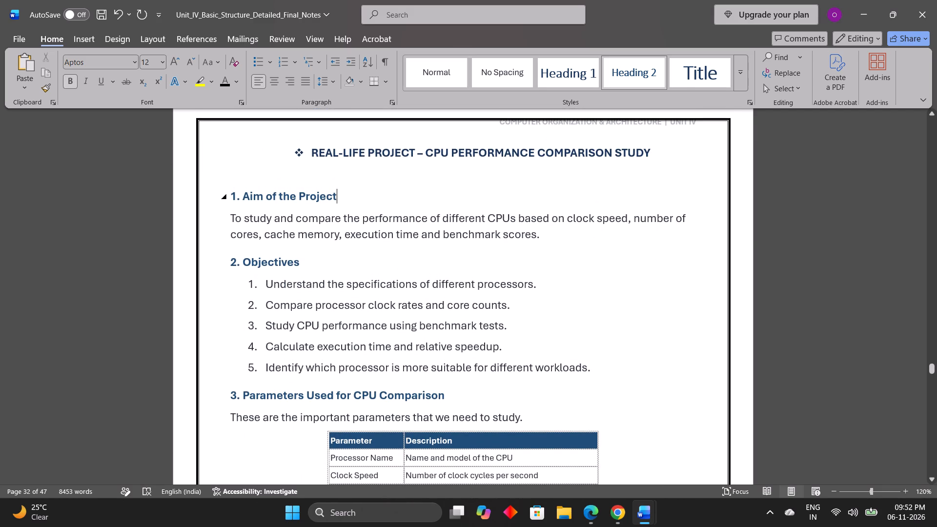
# Inspect the Parameters Used for CPU Comparison table on page 34, rechecking it against the preceding aim and objectives.
pyautogui.scroll(-2, 337, 199)
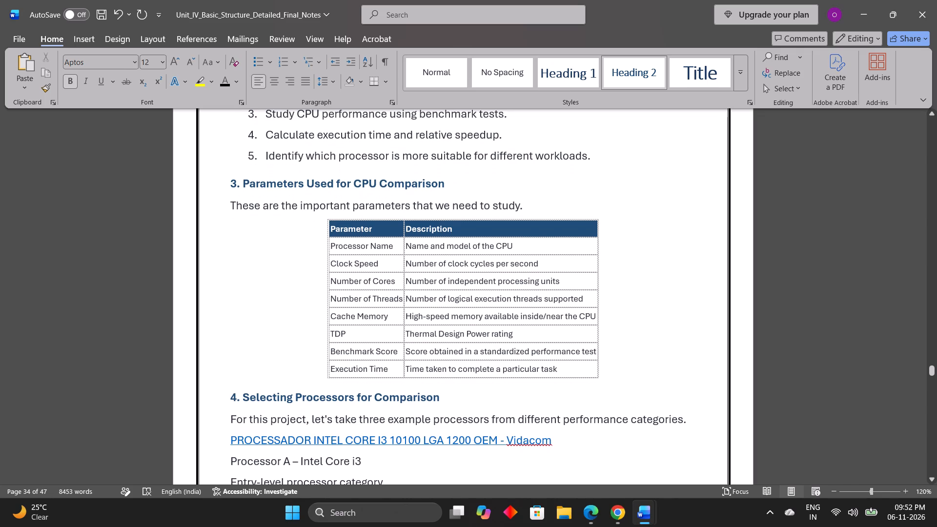
pyautogui.scroll(-2, 337, 199)
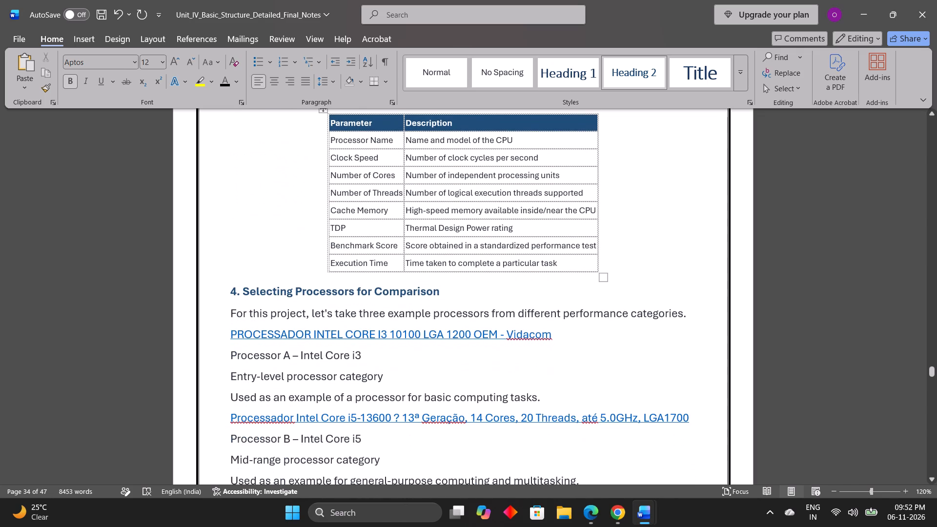
pyautogui.scroll(-1, 337, 199)
pyautogui.scroll(2, 337, 199)
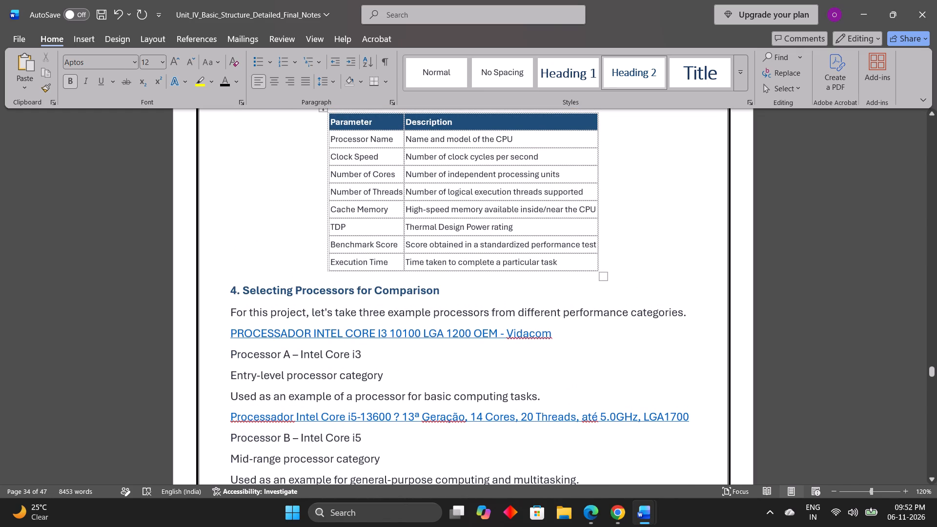
pyautogui.scroll(1, 337, 199)
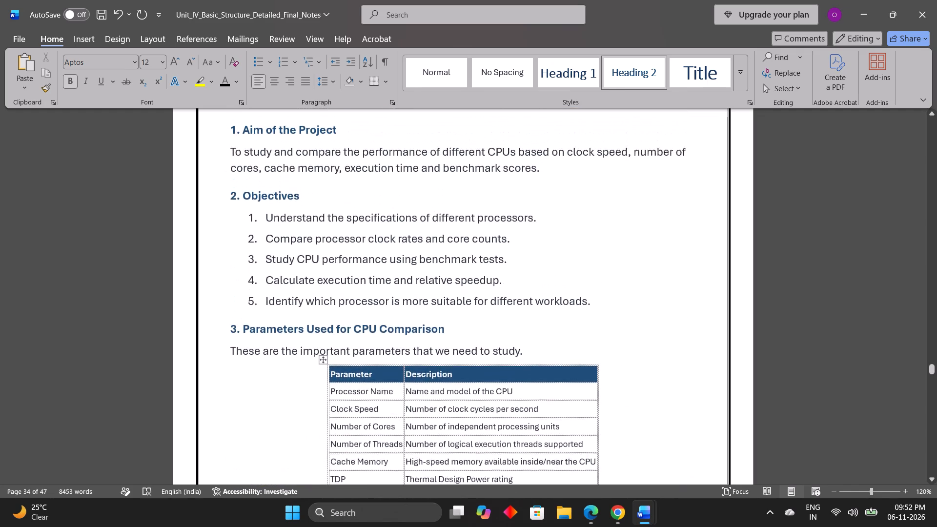
pyautogui.scroll(1, 337, 199)
pyautogui.scroll(-2, 337, 199)
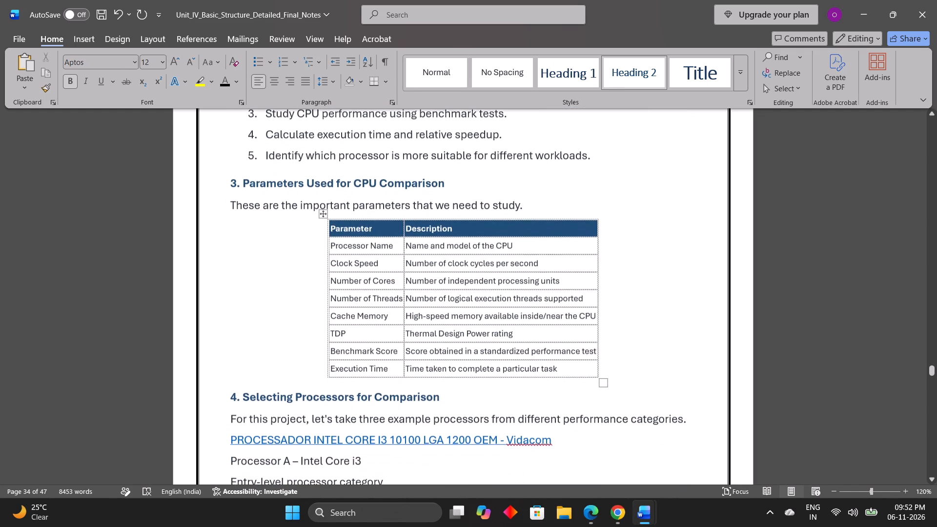
pyautogui.scroll(-1, 337, 199)
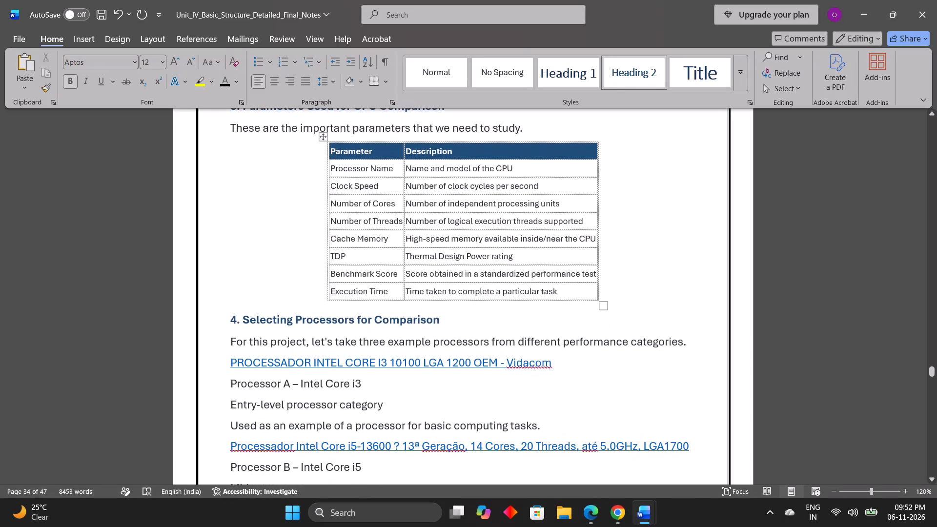
pyautogui.moveTo(349, 226); pyautogui.dragTo(394, 247)
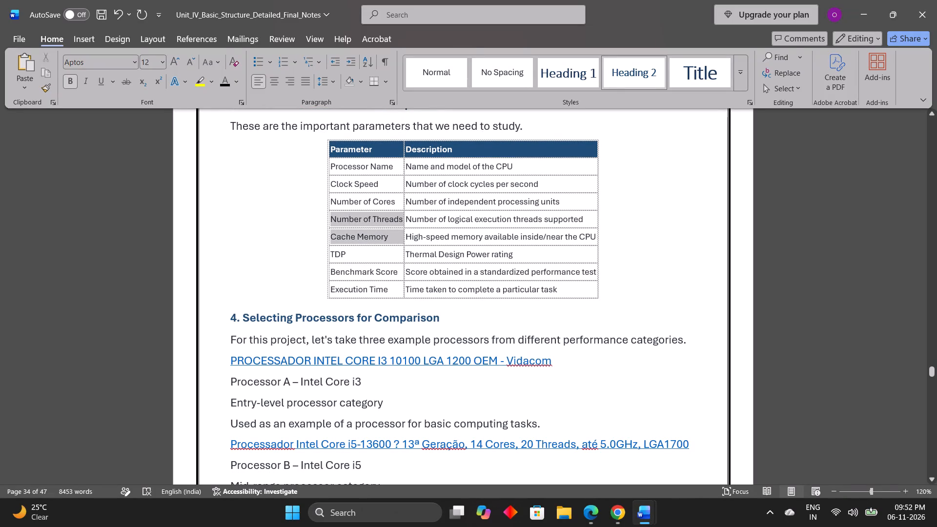
pyautogui.moveTo(394, 247); pyautogui.dragTo(396, 262)
pyautogui.click(395, 266)
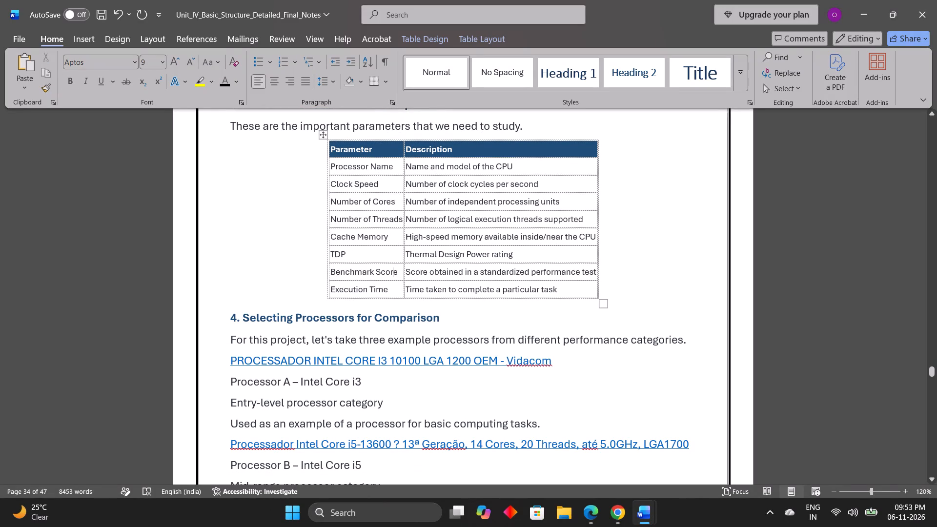
# Read the Selecting Processors for Comparison section, covering Processors A, B and C with their links, to the end of page 34.
pyautogui.scroll(-1, 395, 266)
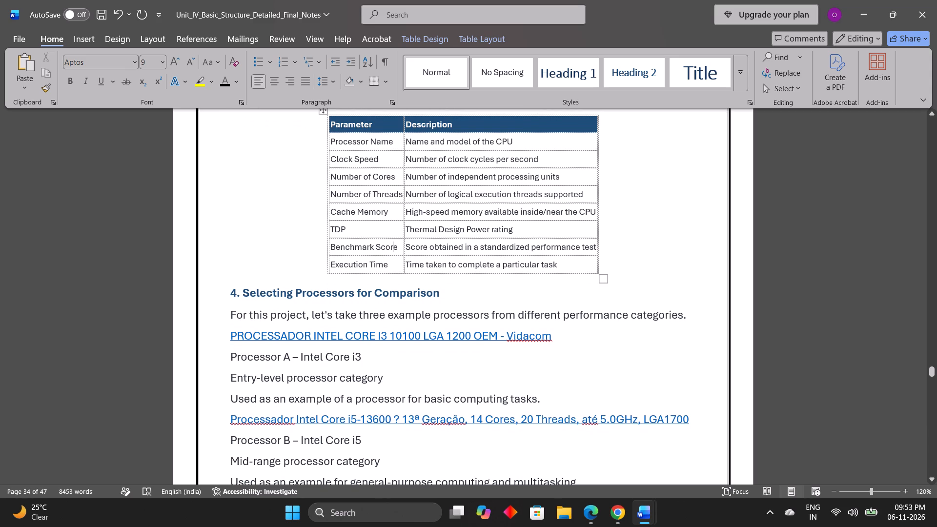
pyautogui.scroll(-2, 395, 266)
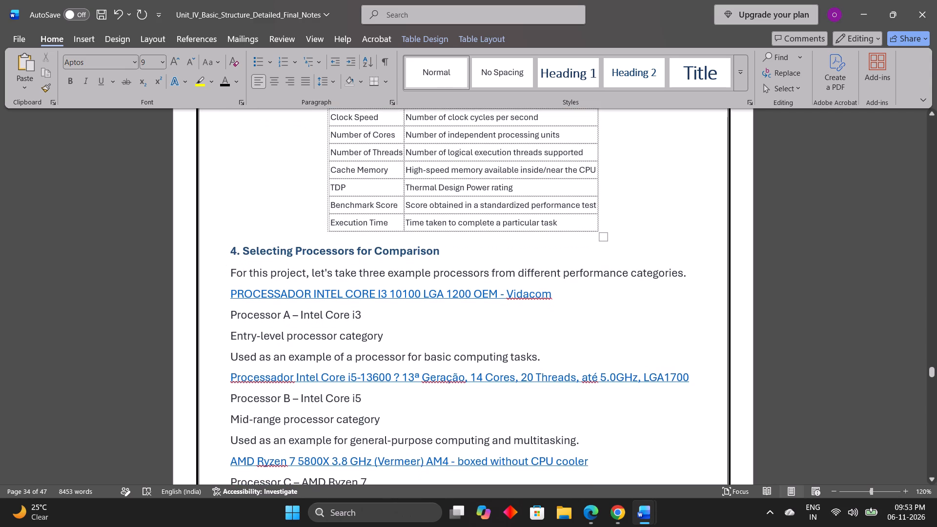
pyautogui.scroll(-1, 395, 266)
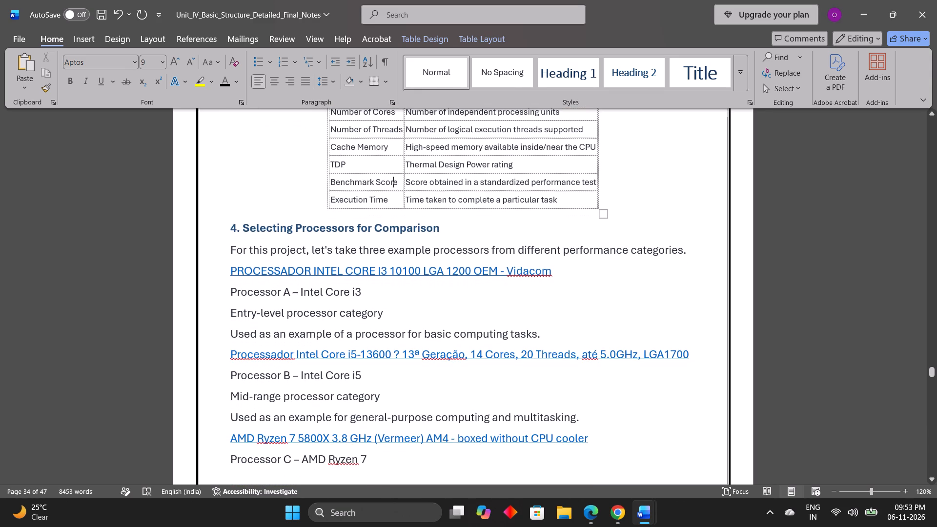
pyautogui.scroll(-1, 395, 266)
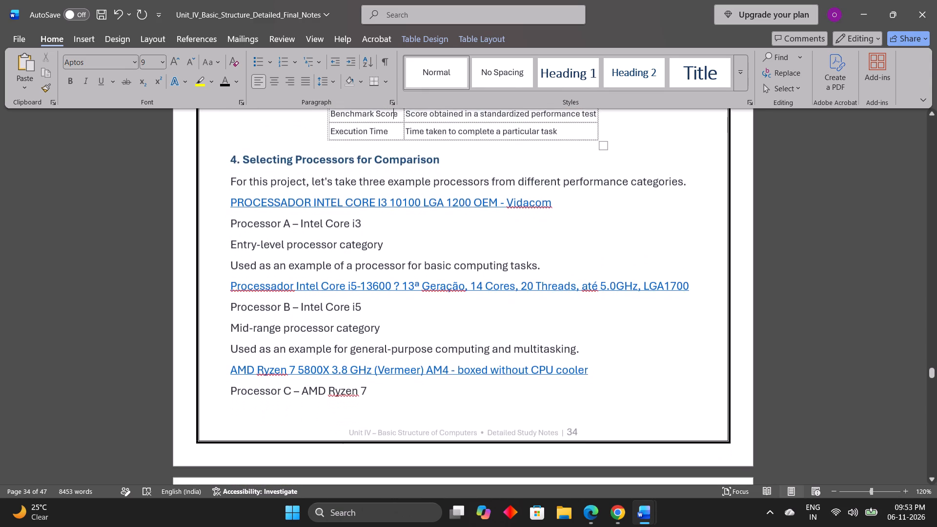
pyautogui.scroll(-1, 395, 266)
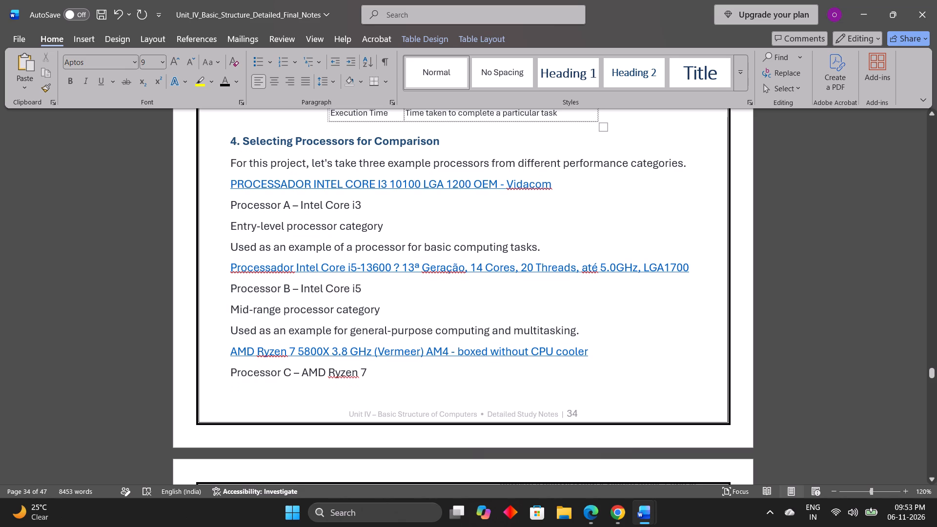
pyautogui.scroll(-2, 395, 266)
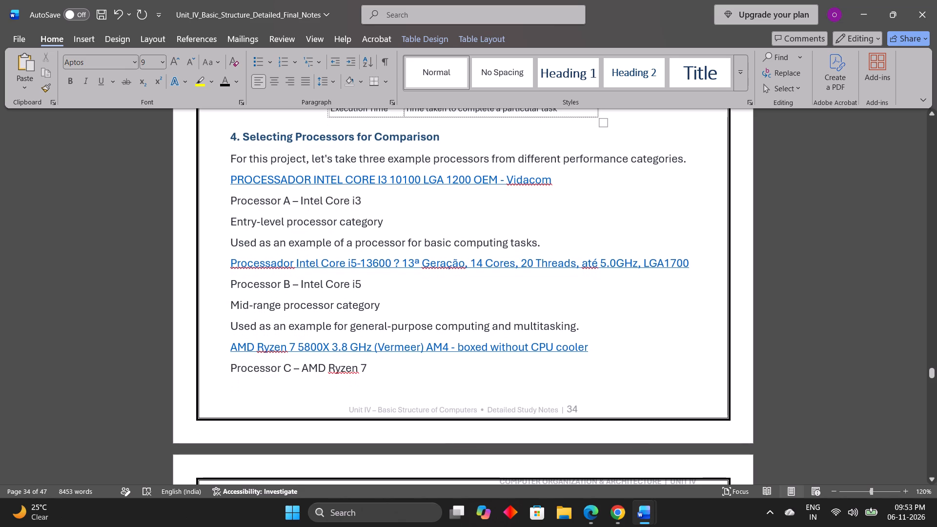
# Move the "Processor C – AMD Ryzen 7" line from the end of page 34 to page 35, above its category description.
pyautogui.scroll(-4, 395, 266)
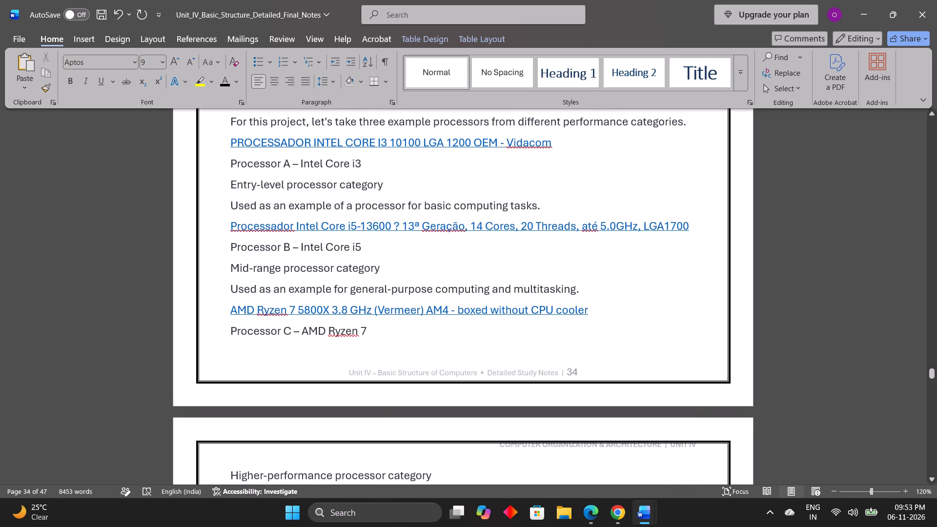
pyautogui.scroll(-1, 395, 266)
pyautogui.scroll(1, 395, 266)
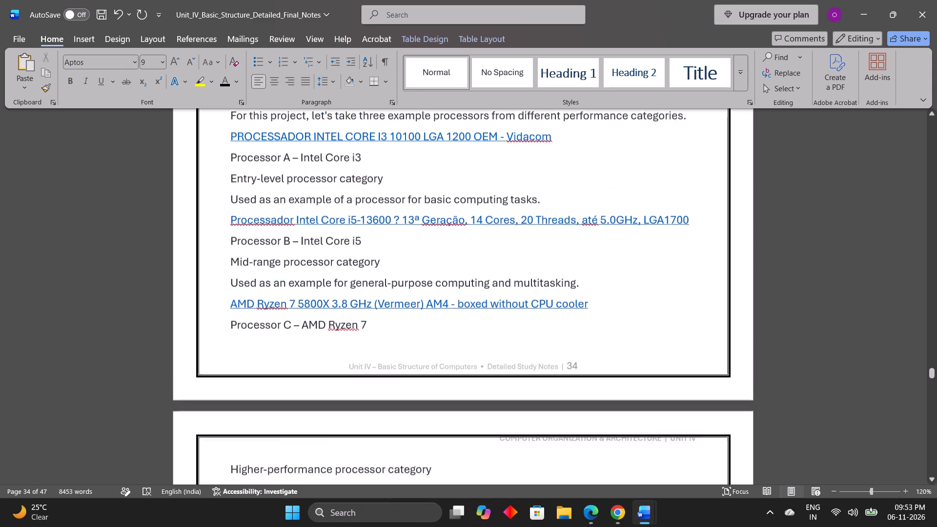
pyautogui.scroll(2, 395, 266)
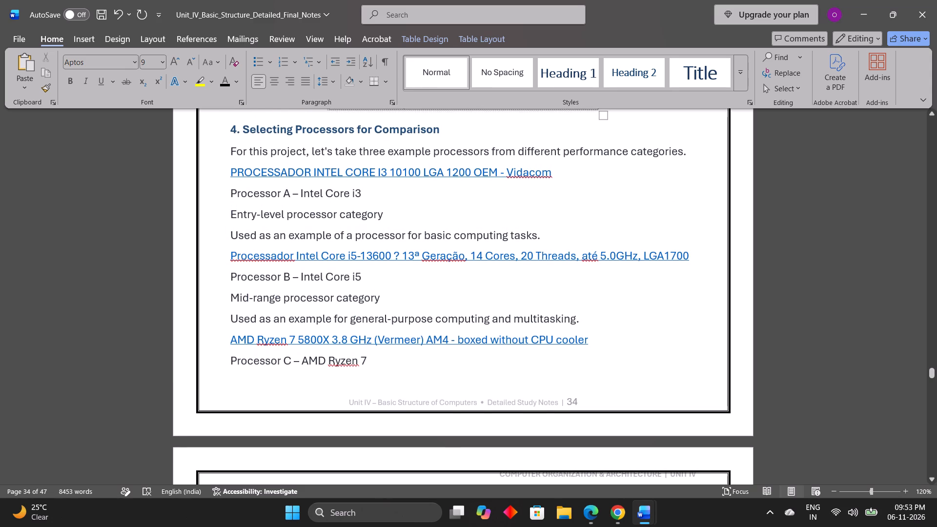
pyautogui.scroll(1, 395, 266)
pyautogui.scroll(-1, 395, 266)
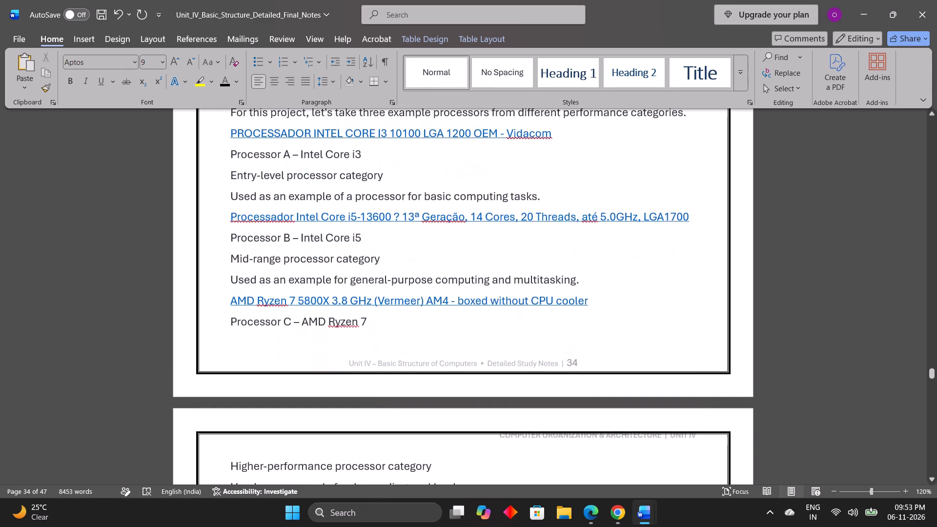
pyautogui.scroll(-2, 395, 266)
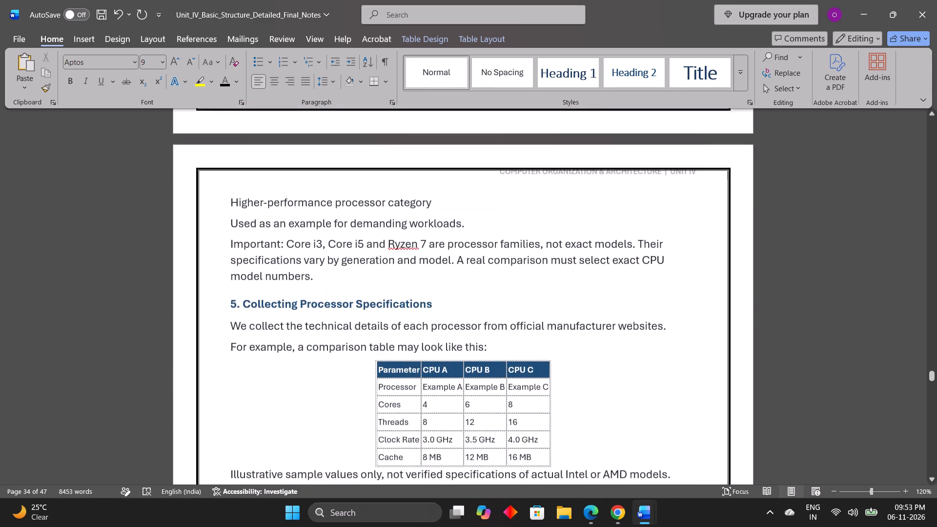
pyautogui.scroll(-1, 395, 266)
pyautogui.scroll(2, 395, 266)
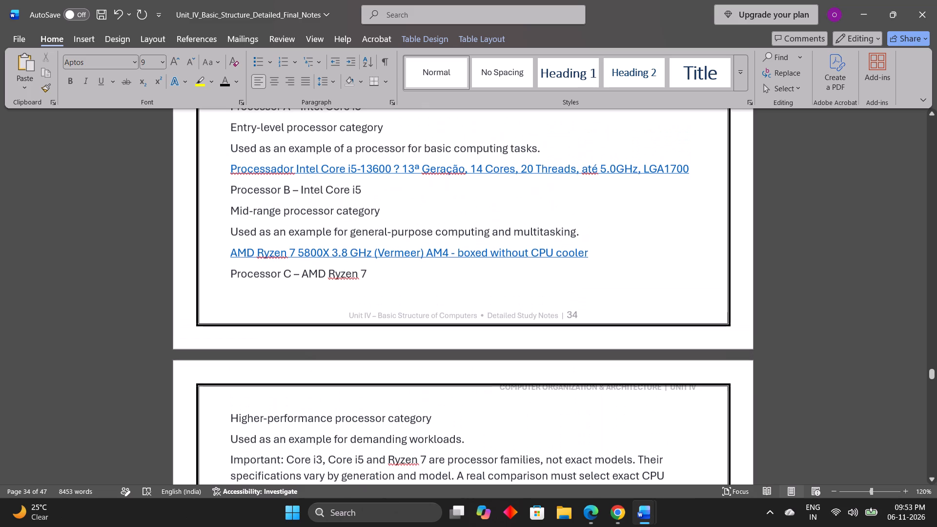
pyautogui.click(221, 277)
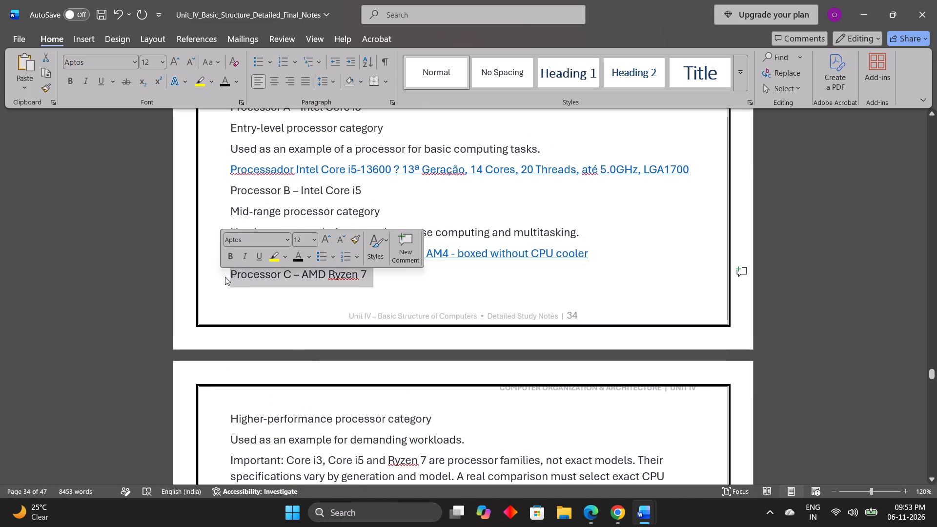
pyautogui.click(230, 276)
pyautogui.press('Return')
# Insert a blank line between the CPU A, B and C specifications table and the "Illustrative sample values only" note on page 35.
pyautogui.scroll(-1, 230, 276)
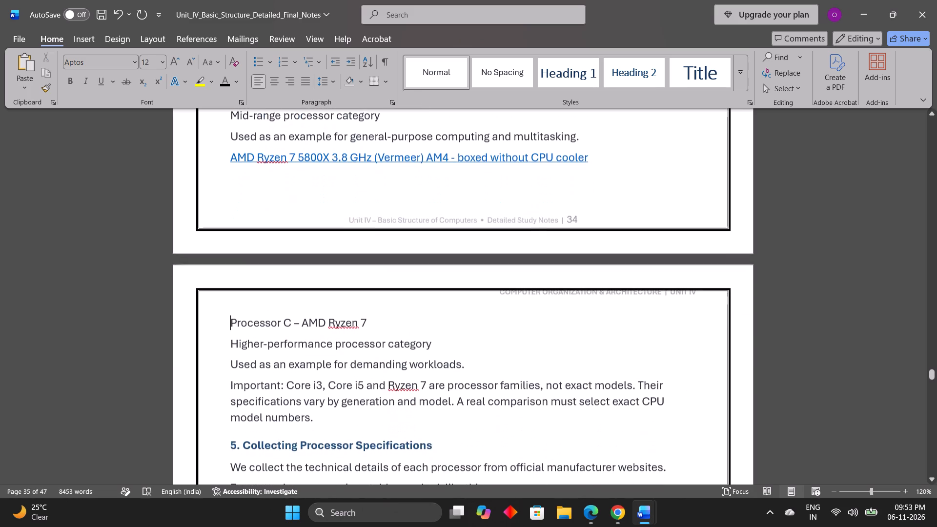
pyautogui.scroll(-3, 230, 276)
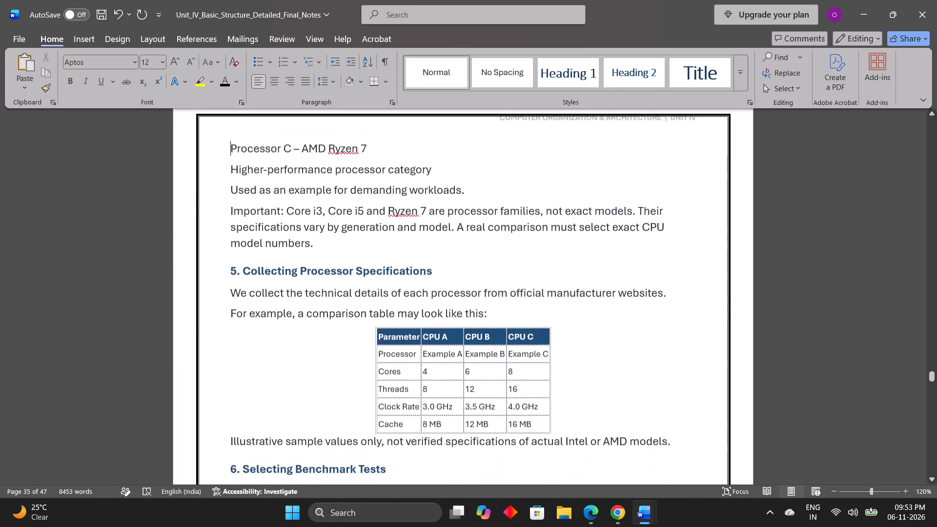
pyautogui.scroll(-2, 230, 276)
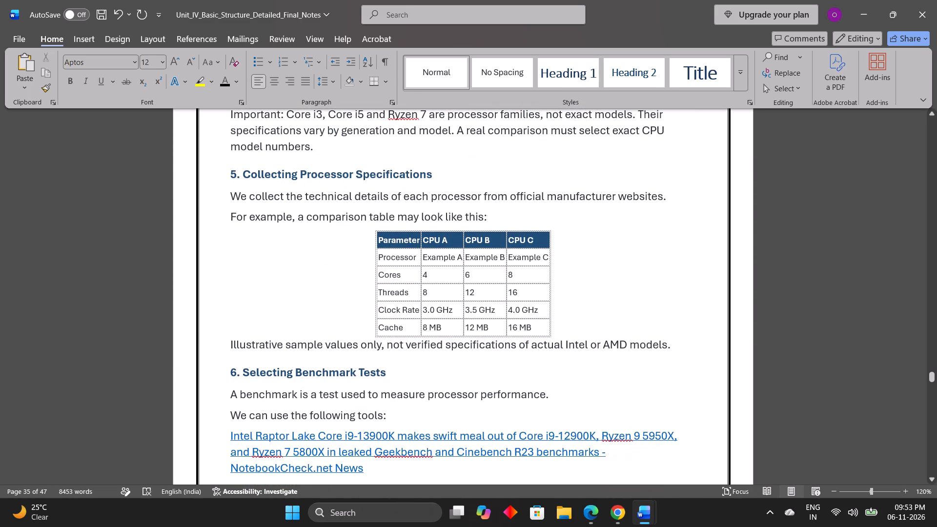
pyautogui.click(317, 189)
pyautogui.click(366, 180)
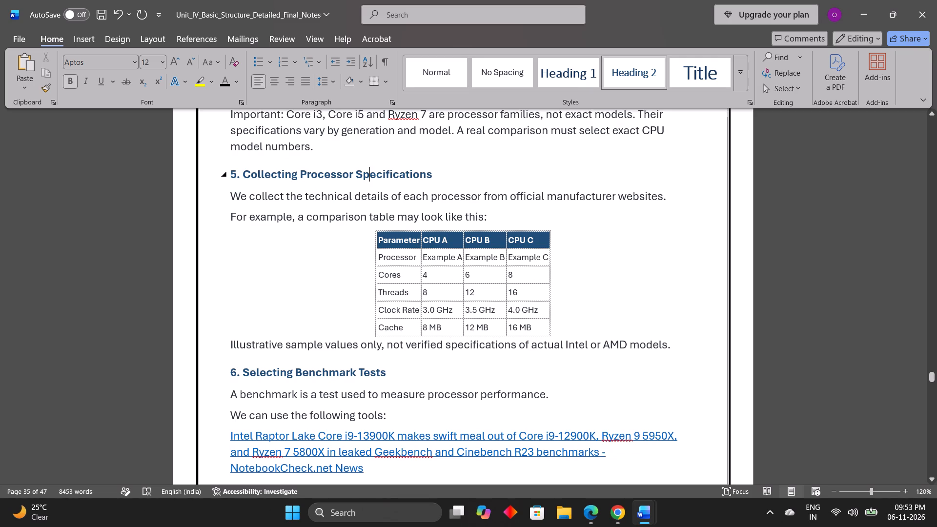
pyautogui.moveTo(286, 219); pyautogui.dragTo(595, 334)
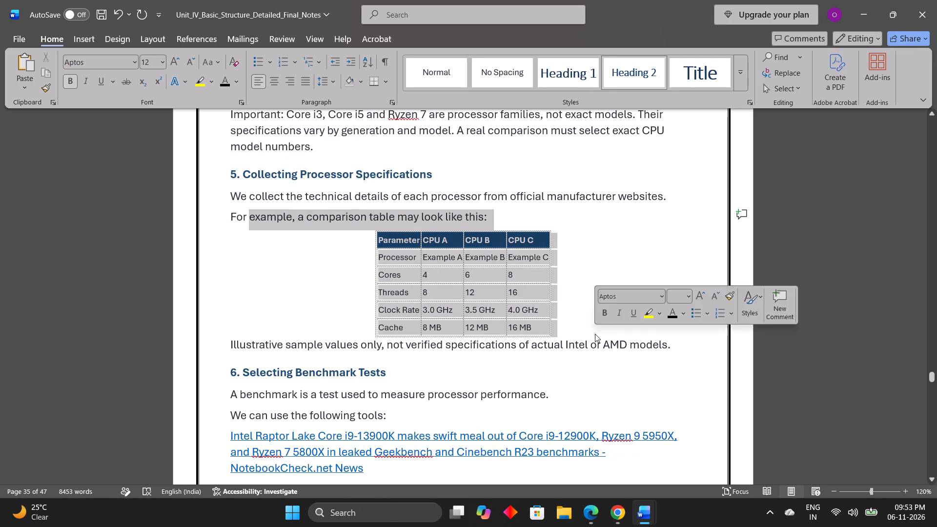
pyautogui.click(595, 334)
pyautogui.scroll(-1, 595, 334)
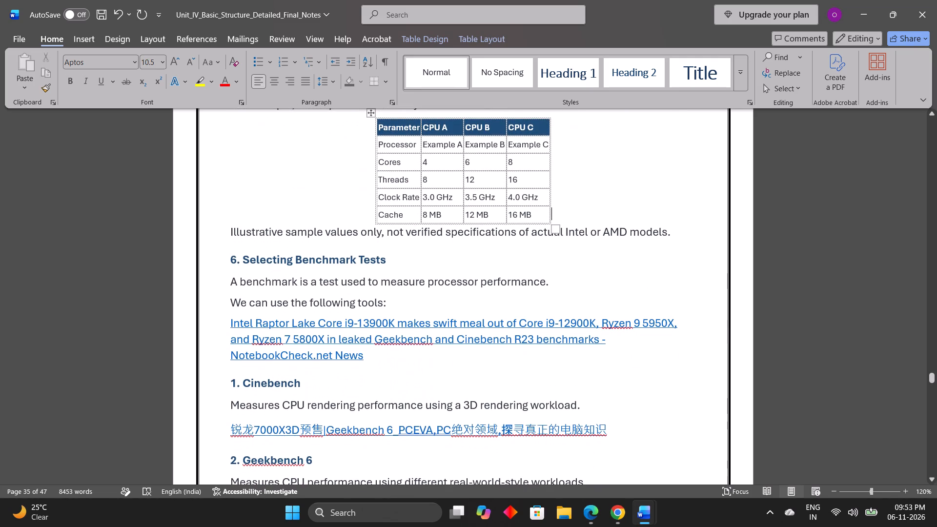
pyautogui.click(227, 234)
pyautogui.press('Return')
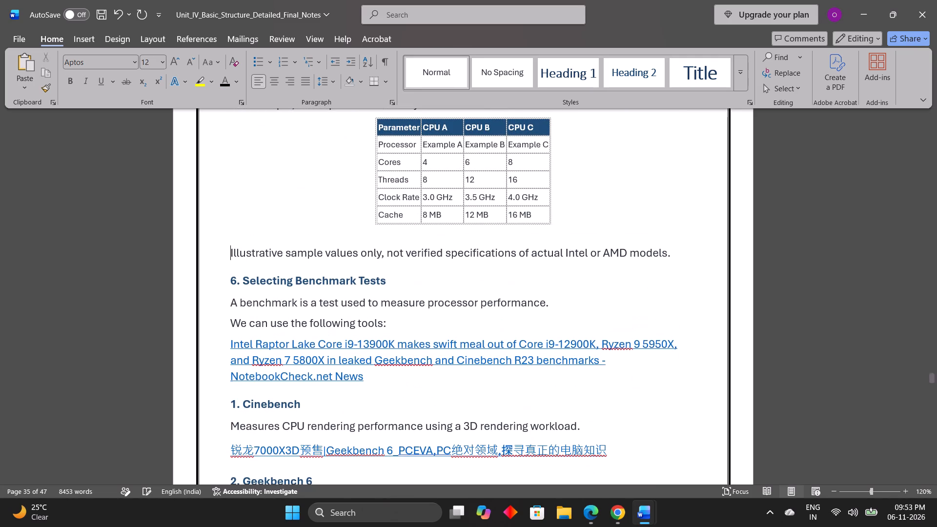
# Examine the Selecting Benchmark Tests section, covering Cinebench, Geekbench 6, PassMark PerformanceTest and the official website list across pages 35 and 36.
pyautogui.scroll(-2, 227, 234)
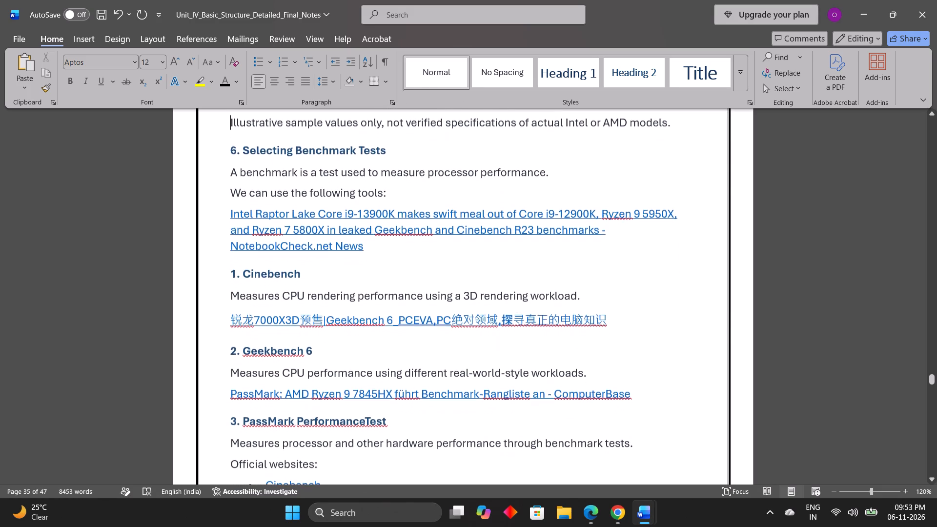
pyautogui.click(333, 271)
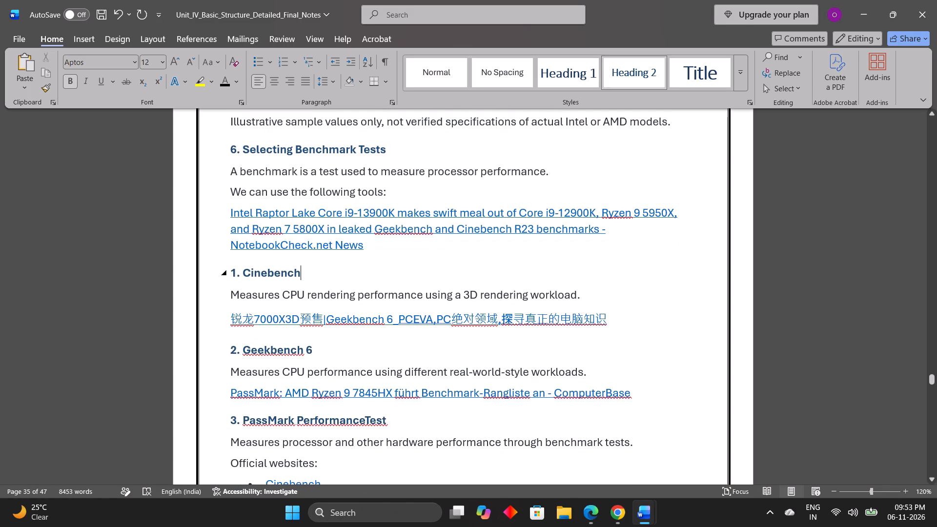
pyautogui.scroll(-1, 333, 271)
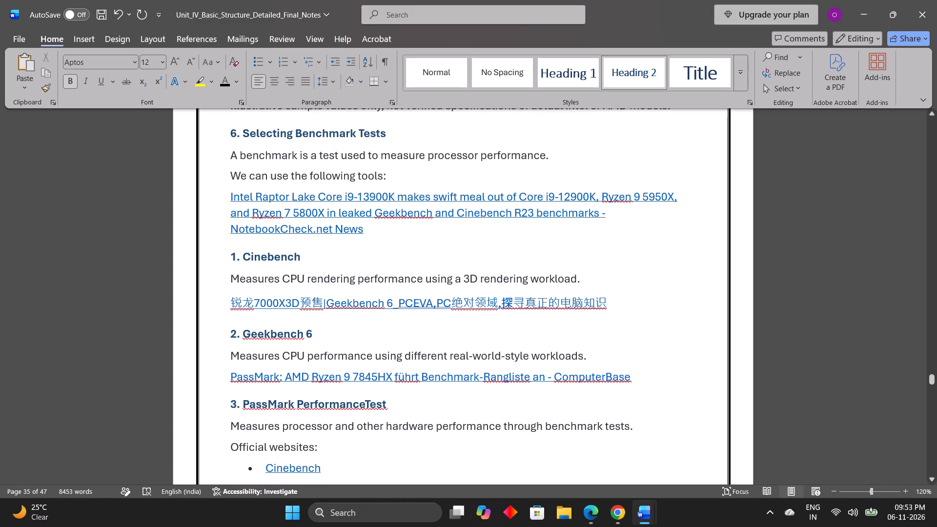
pyautogui.click(482, 284)
pyautogui.scroll(-2, 482, 284)
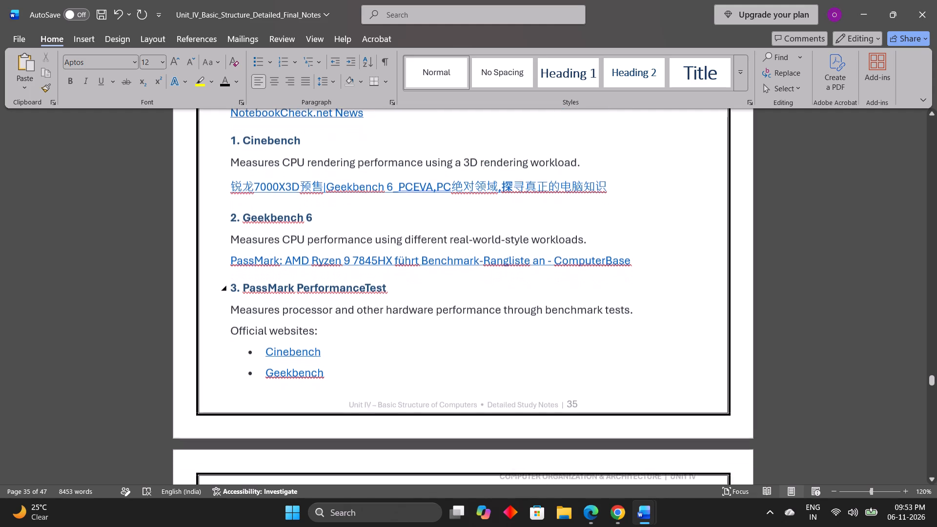
pyautogui.scroll(-4, 482, 284)
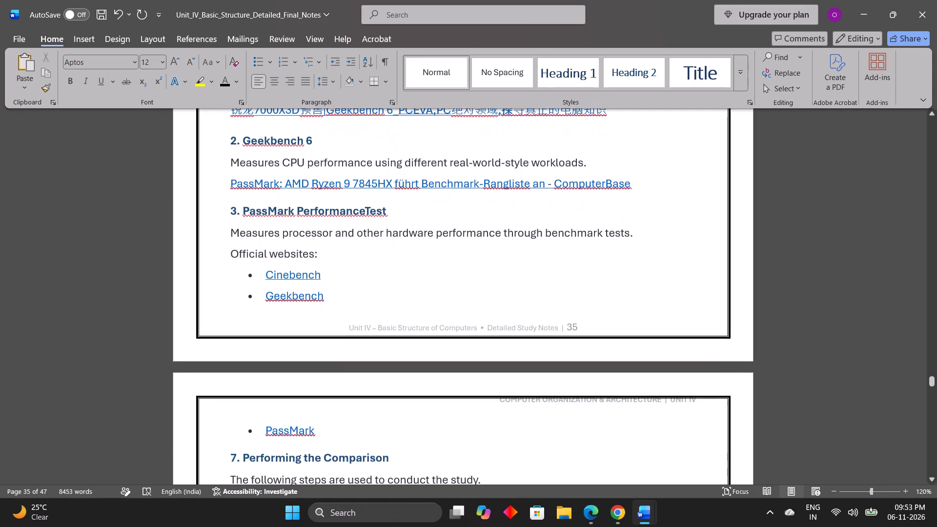
pyautogui.scroll(-1, 482, 284)
pyautogui.scroll(1, 482, 284)
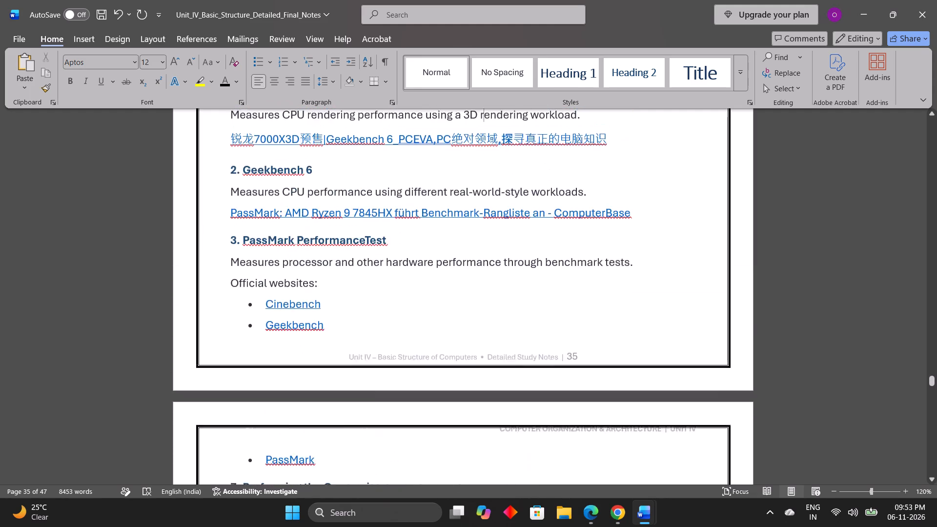
# Reduce the font size of the blank line below the processor specifications table to 4 to tighten the gap.
pyautogui.scroll(3, 482, 284)
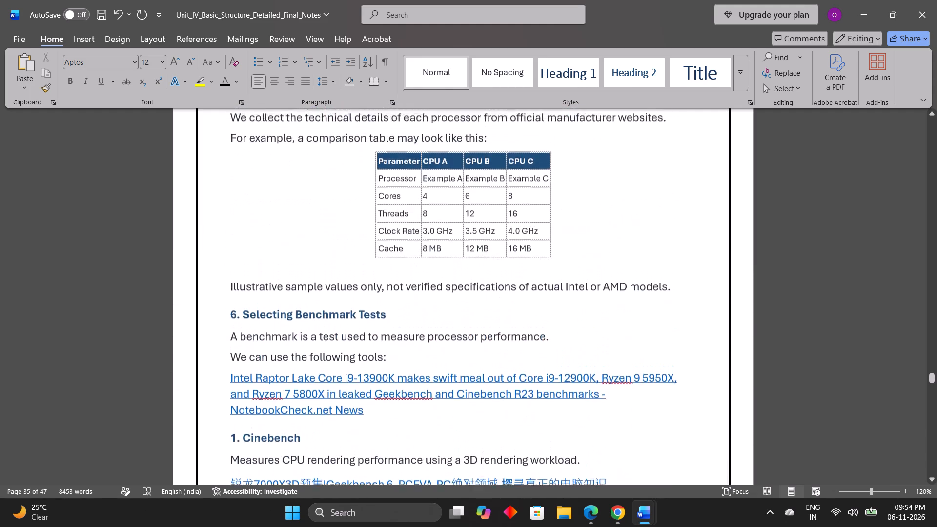
pyautogui.scroll(2, 482, 284)
pyautogui.scroll(-1, 482, 284)
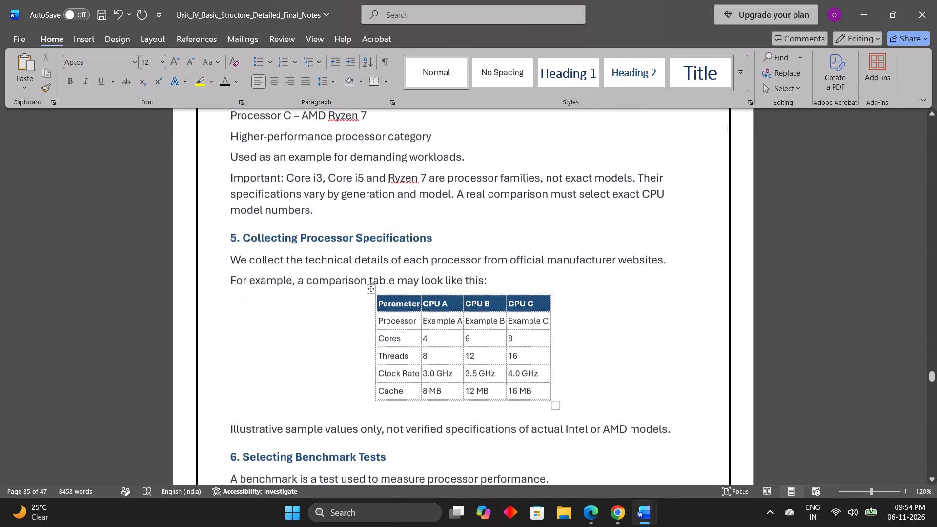
pyautogui.scroll(-1, 482, 284)
pyautogui.click(466, 234)
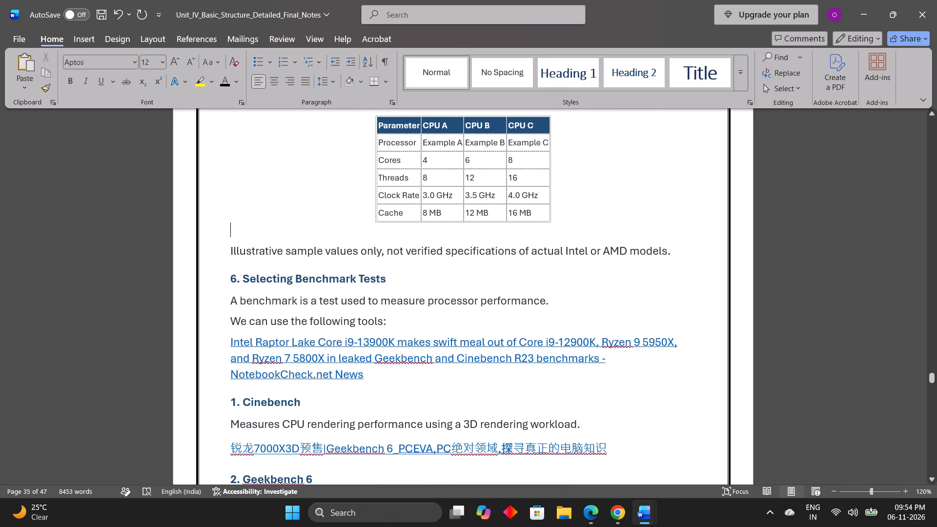
pyautogui.tripleClick(193, 58)
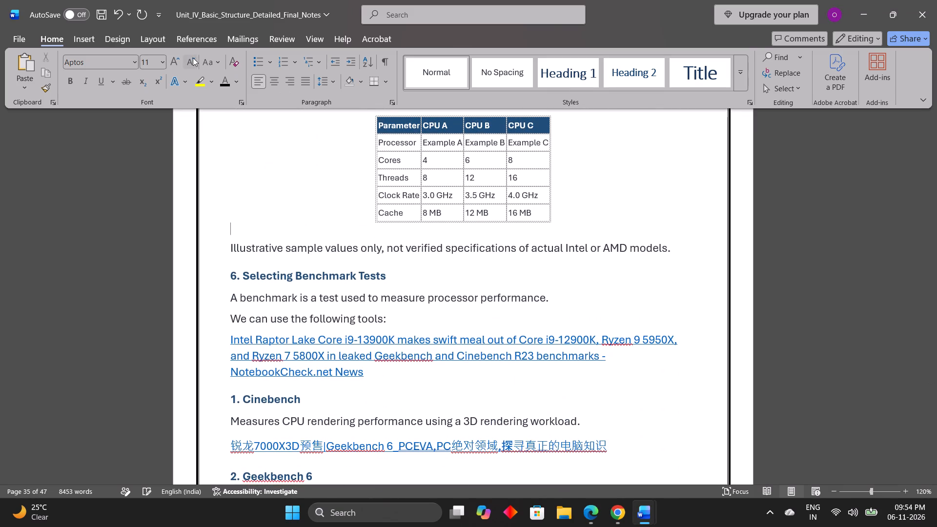
pyautogui.tripleClick(193, 58)
pyautogui.scroll(-1, 267, 246)
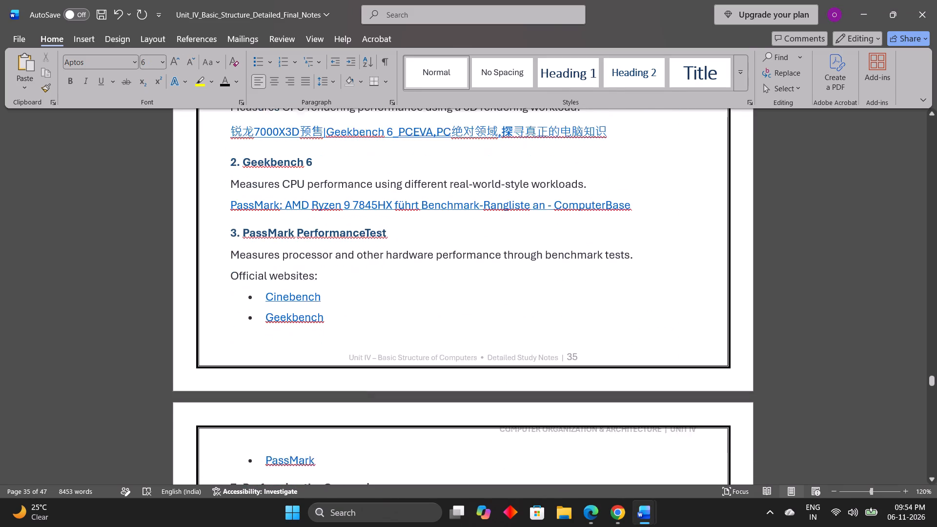
pyautogui.scroll(-1, 267, 246)
pyautogui.doubleClick(191, 63)
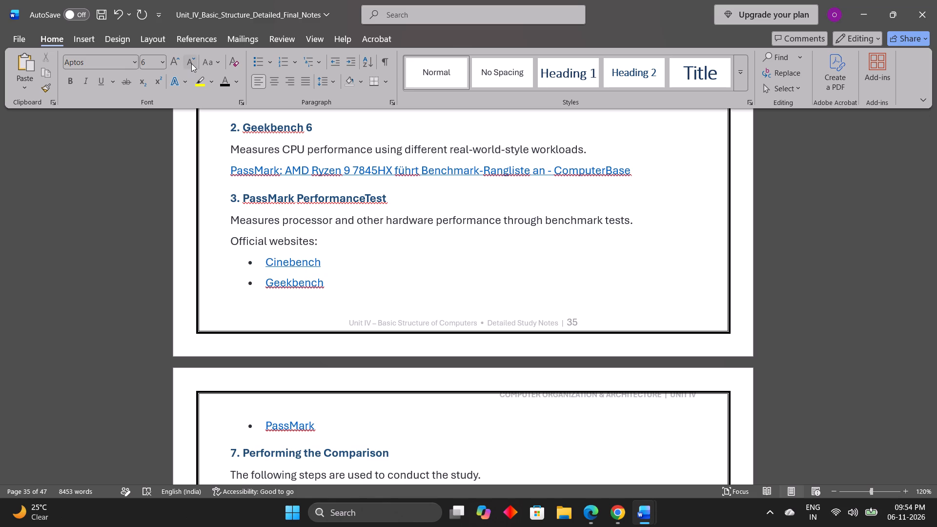
# Split "A real comparison must select exact CPU model numbers." from the Important note into its own paragraph, without a leading space.
pyautogui.scroll(-1, 250, 185)
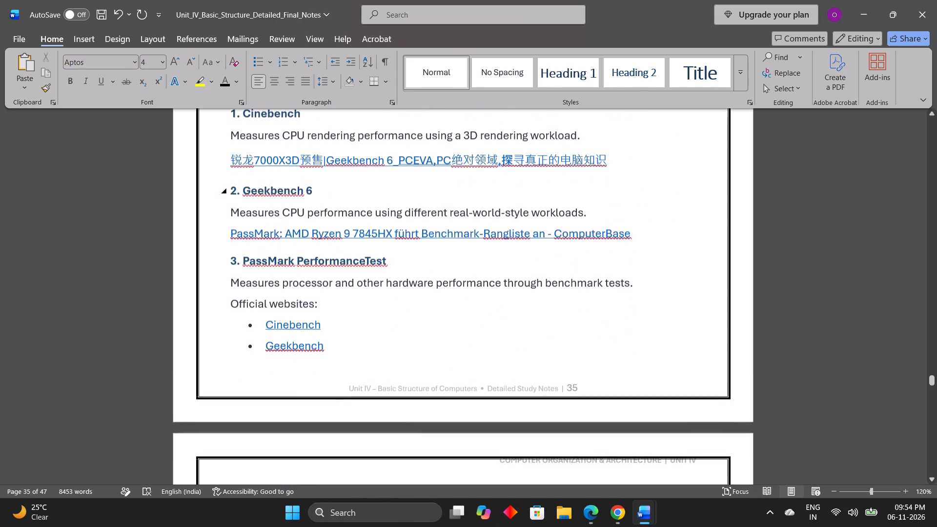
pyautogui.scroll(1, 250, 185)
pyautogui.scroll(-1, 250, 185)
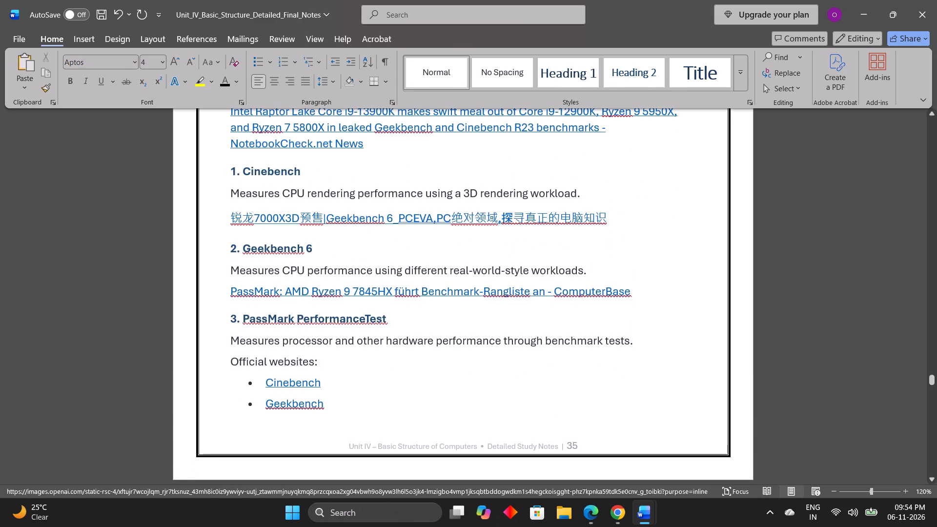
pyautogui.click(232, 244)
pyautogui.scroll(-2, 232, 244)
pyautogui.scroll(1, 232, 244)
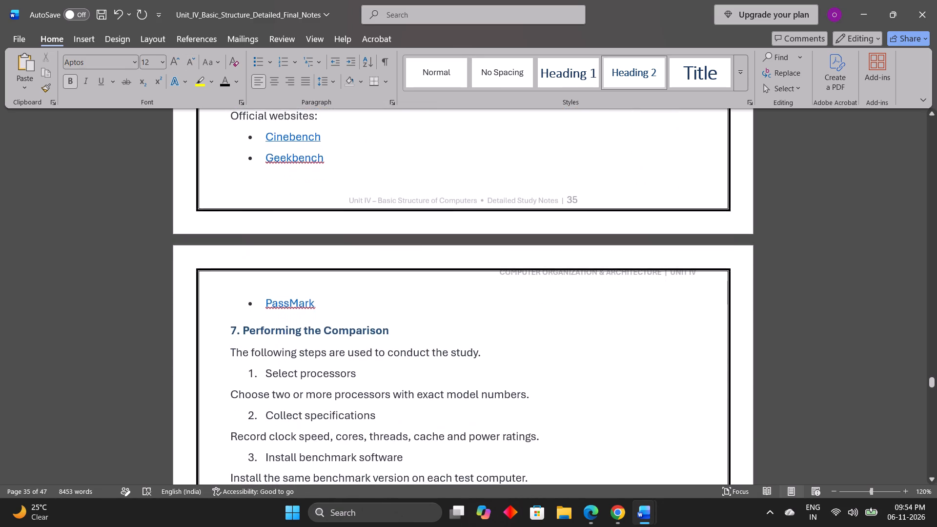
pyautogui.scroll(3, 232, 244)
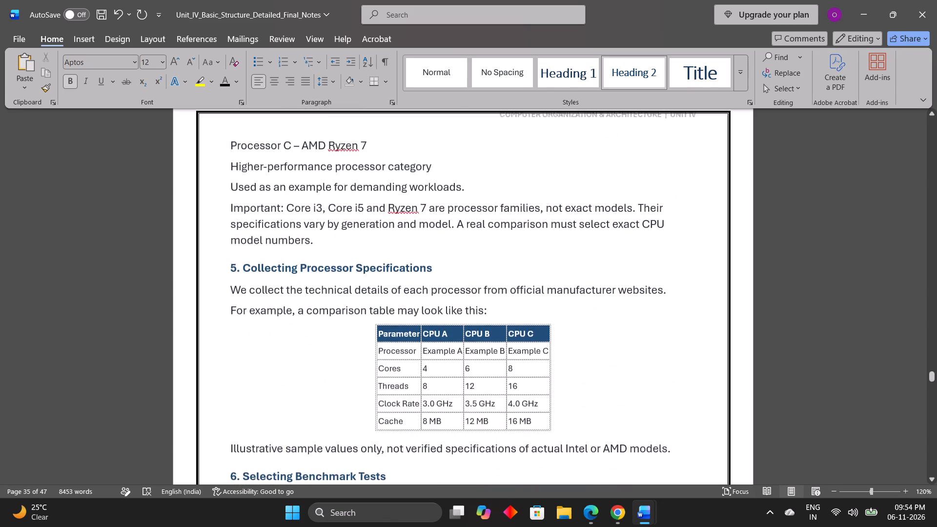
pyautogui.scroll(1, 232, 244)
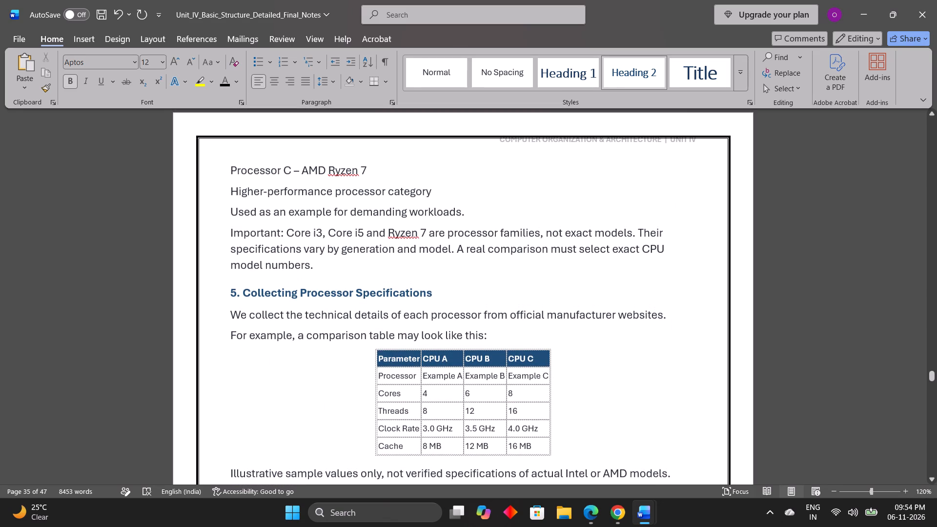
pyautogui.click(455, 248)
pyautogui.press('Return')
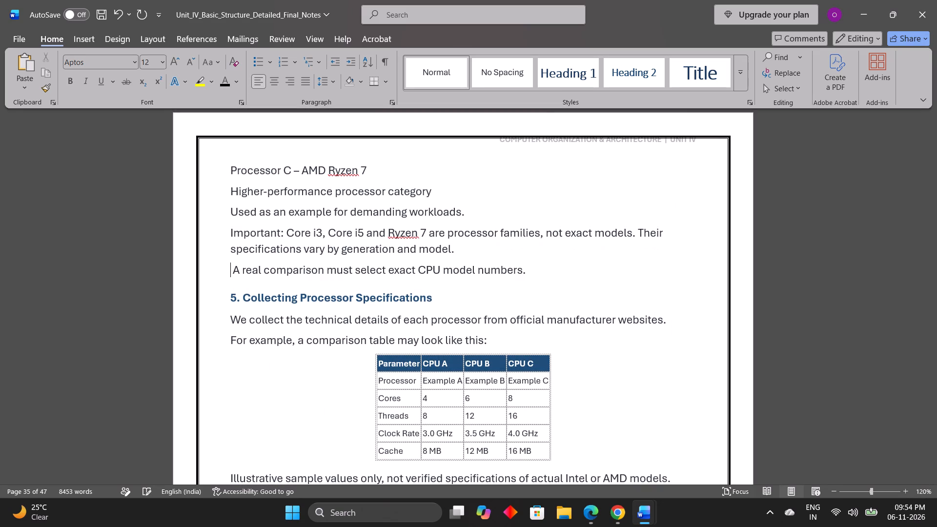
pyautogui.press('Delete')
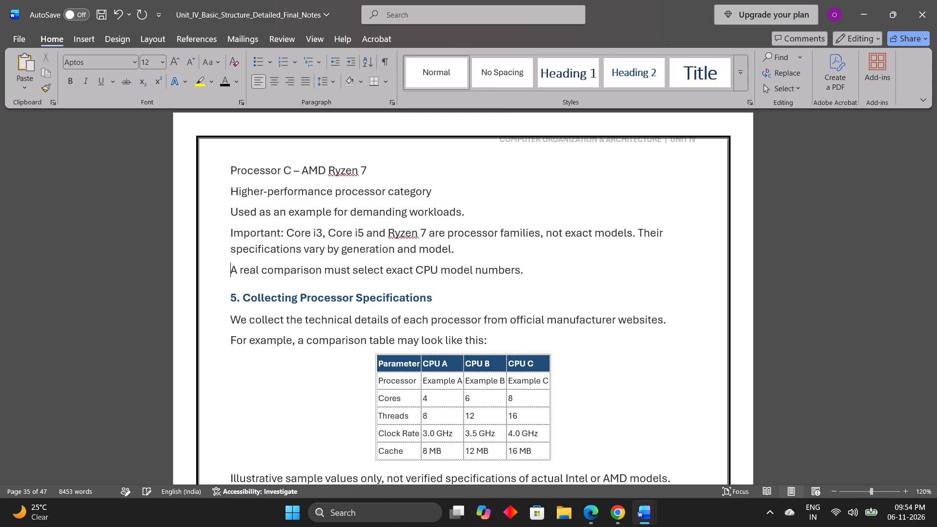
# Undo the removed leading space and the paragraph split before "A real comparison must select exact CPU model numbers.".
pyautogui.hotkey('ctrl', 'z')
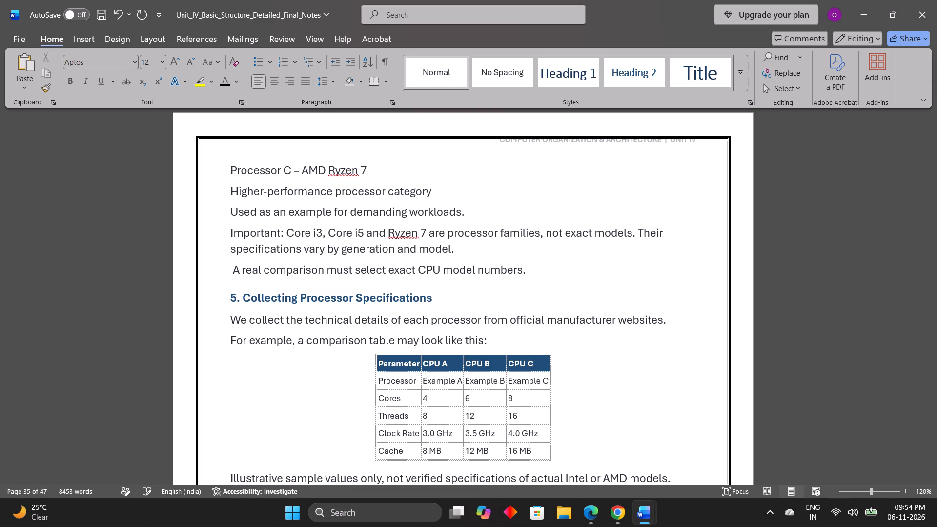
pyautogui.hotkey('ctrl', 'z')
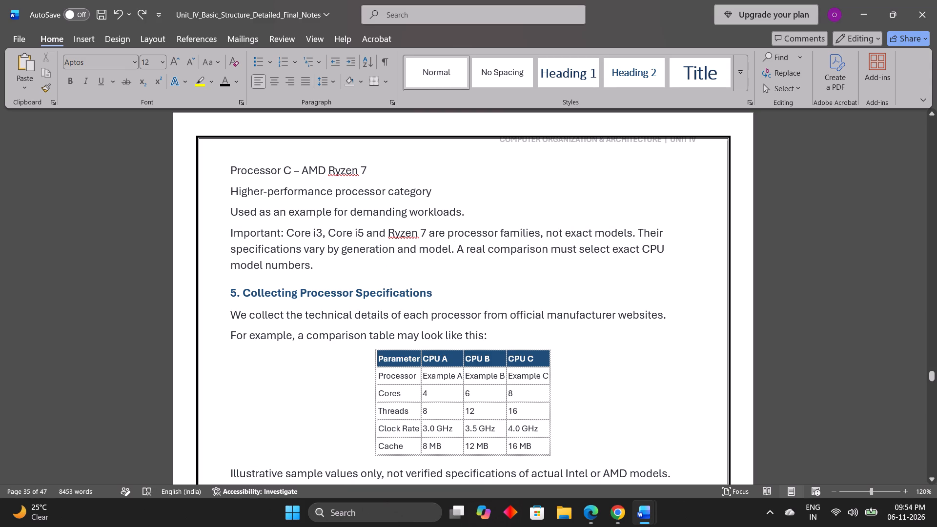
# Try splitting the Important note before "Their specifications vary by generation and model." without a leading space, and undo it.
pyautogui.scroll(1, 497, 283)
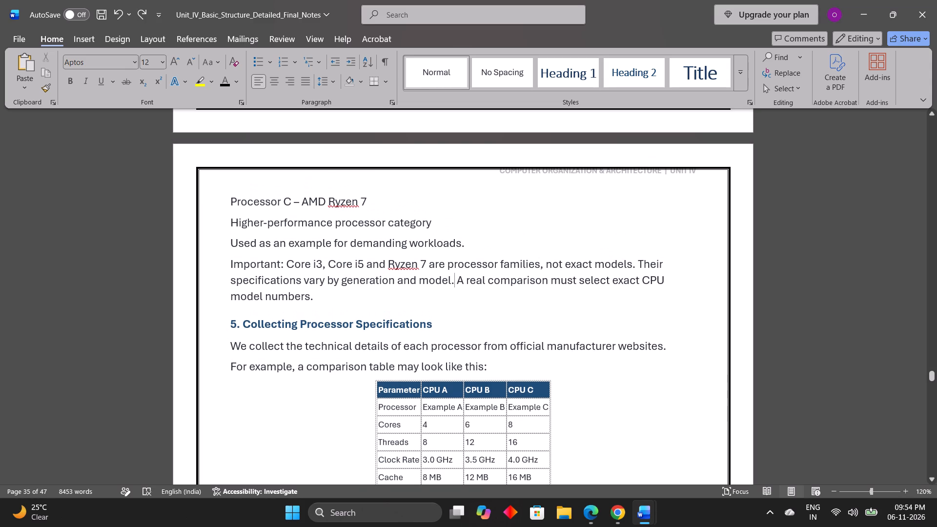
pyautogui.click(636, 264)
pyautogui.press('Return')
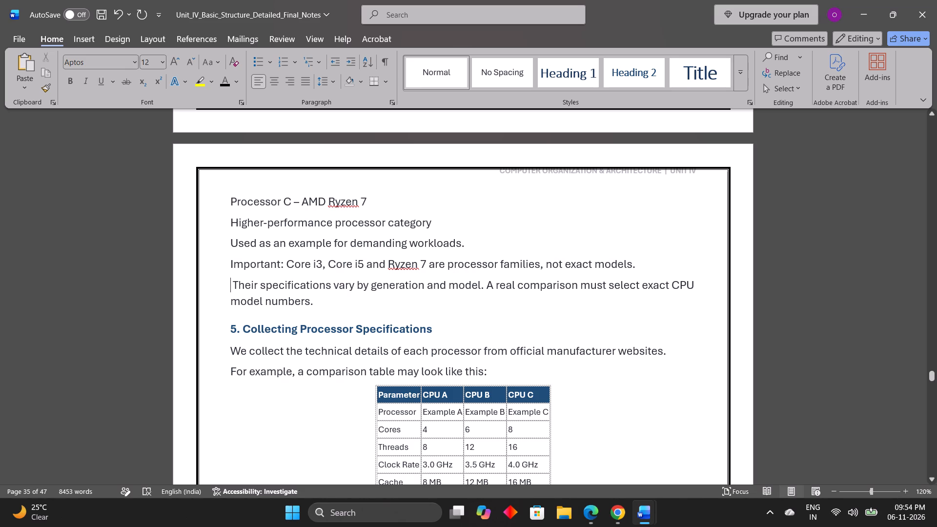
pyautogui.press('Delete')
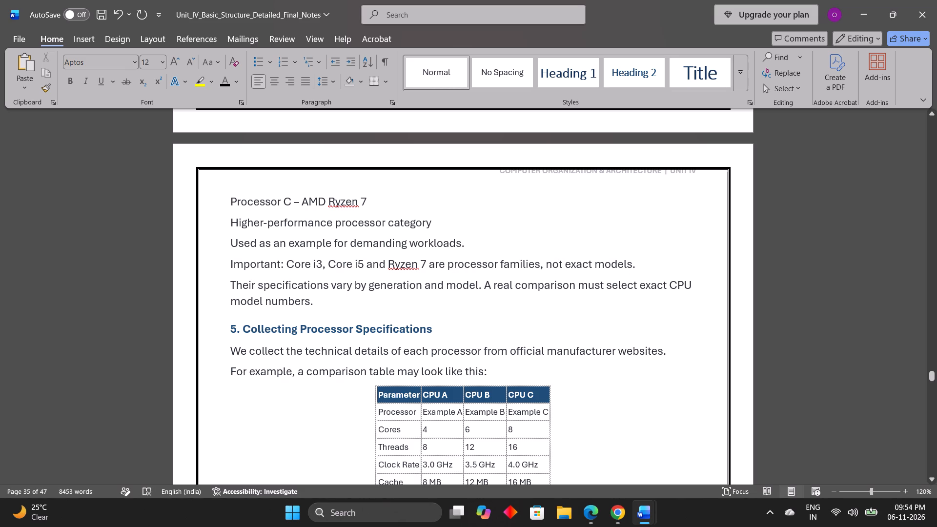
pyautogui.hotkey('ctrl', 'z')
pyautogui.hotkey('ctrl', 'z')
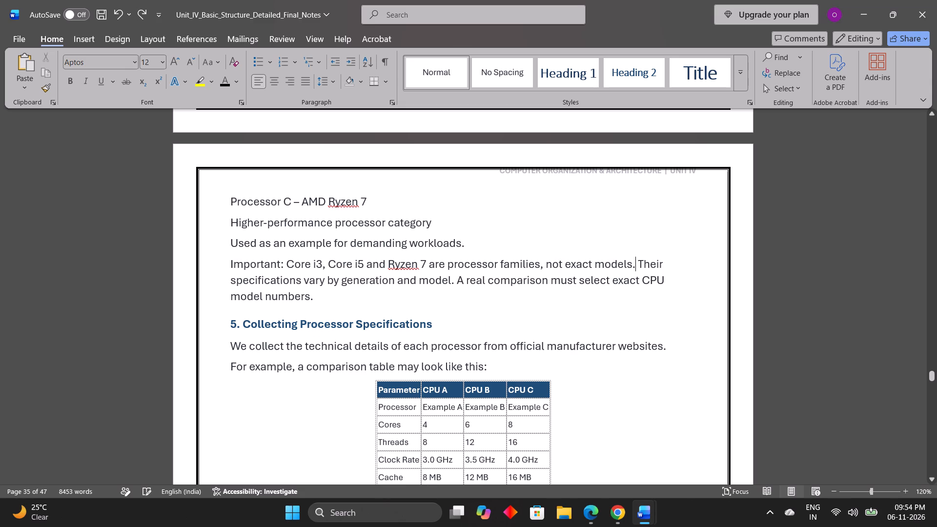
# Insert a manual line break at the end of the Intel Core i5-13600 link on page 34.
pyautogui.click(411, 309)
pyautogui.scroll(2, 411, 309)
pyautogui.scroll(-2, 411, 309)
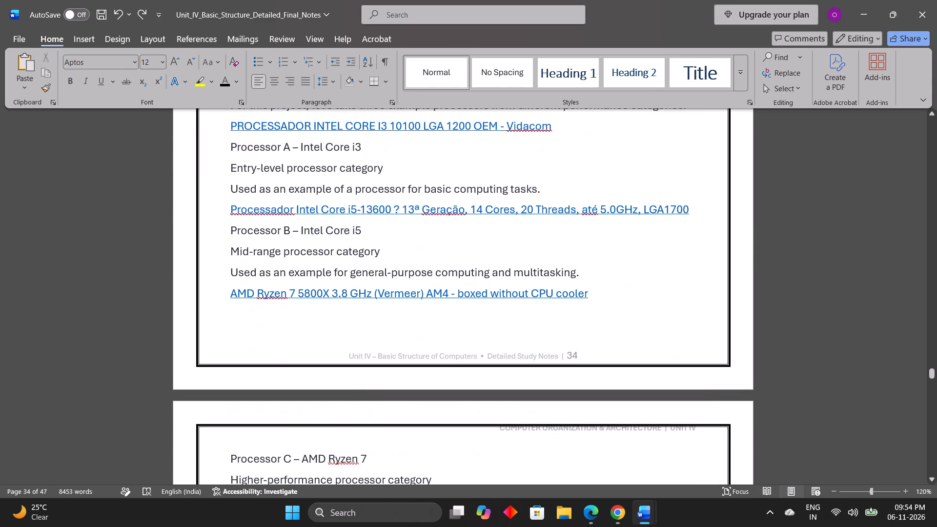
pyautogui.scroll(1, 411, 309)
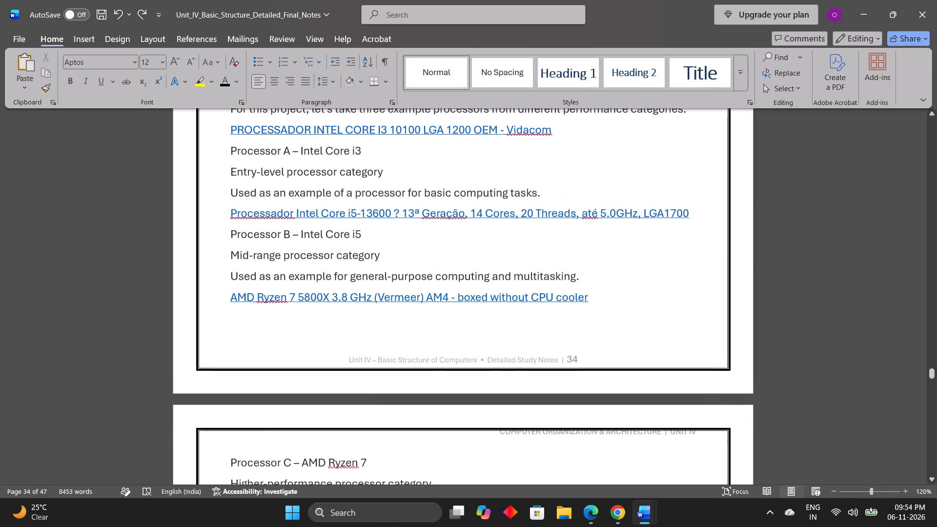
pyautogui.click(698, 216)
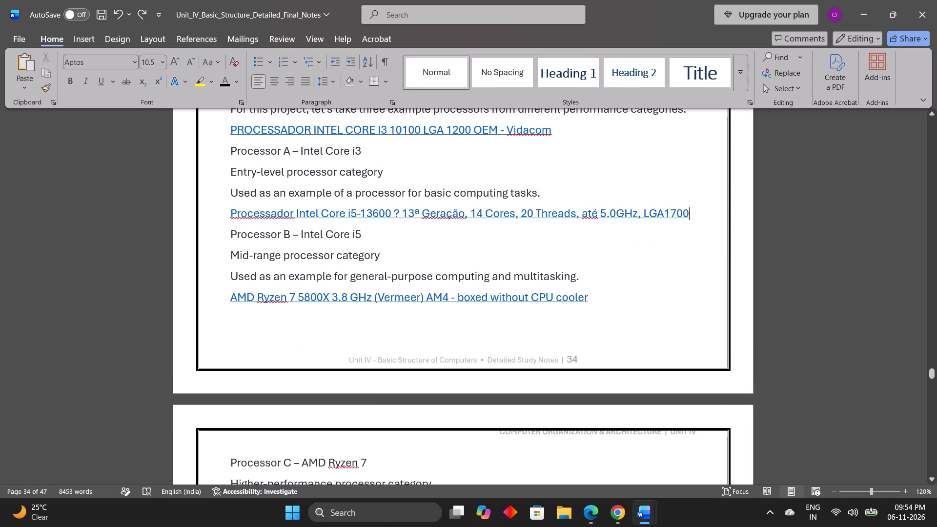
pyautogui.hotkey('shift', 'Return')
# Resize the CPU A, B and C specifications table on page 35 to make it slightly wider.
pyautogui.scroll(-1, 698, 216)
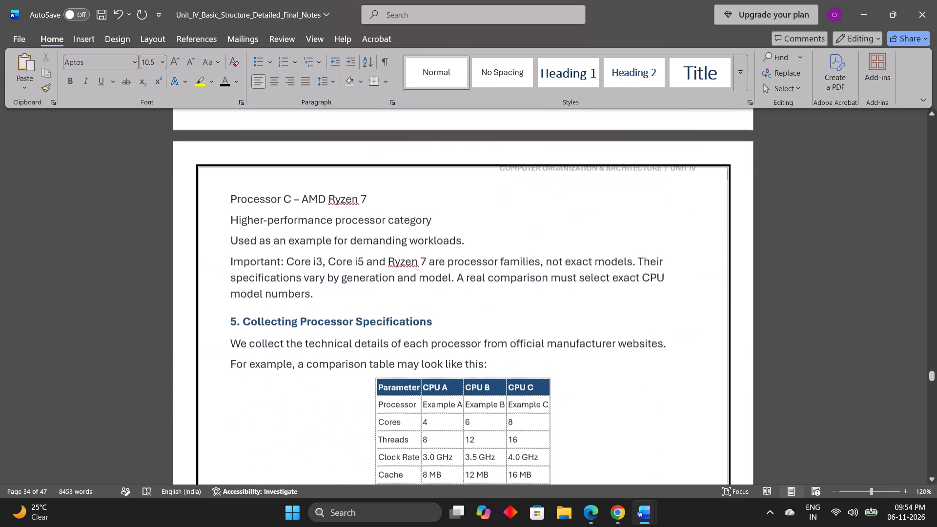
pyautogui.scroll(-2, 698, 216)
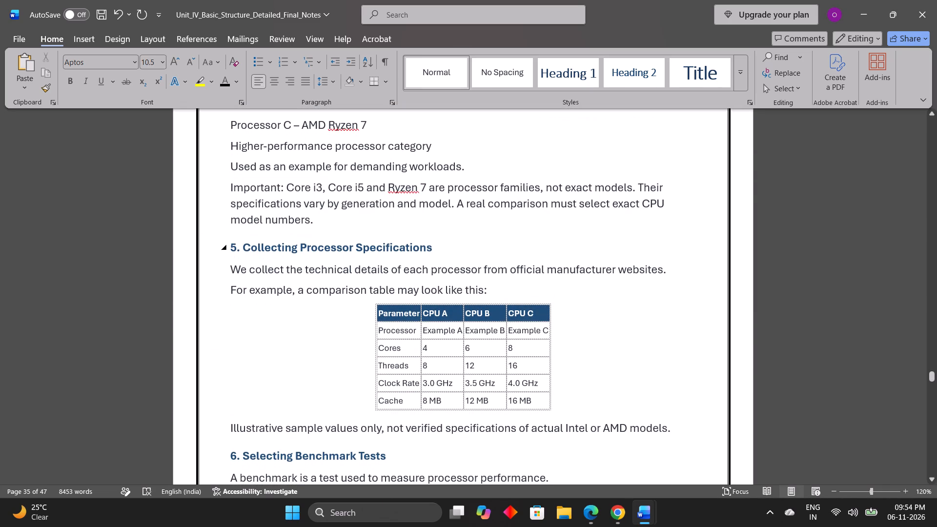
pyautogui.click(429, 243)
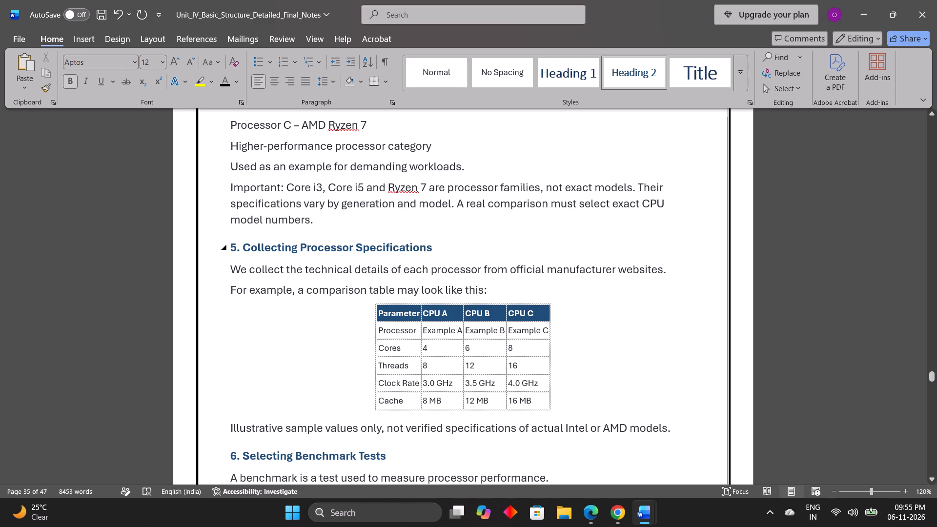
pyautogui.click(422, 234)
pyautogui.click(409, 228)
pyautogui.scroll(-2, 322, 283)
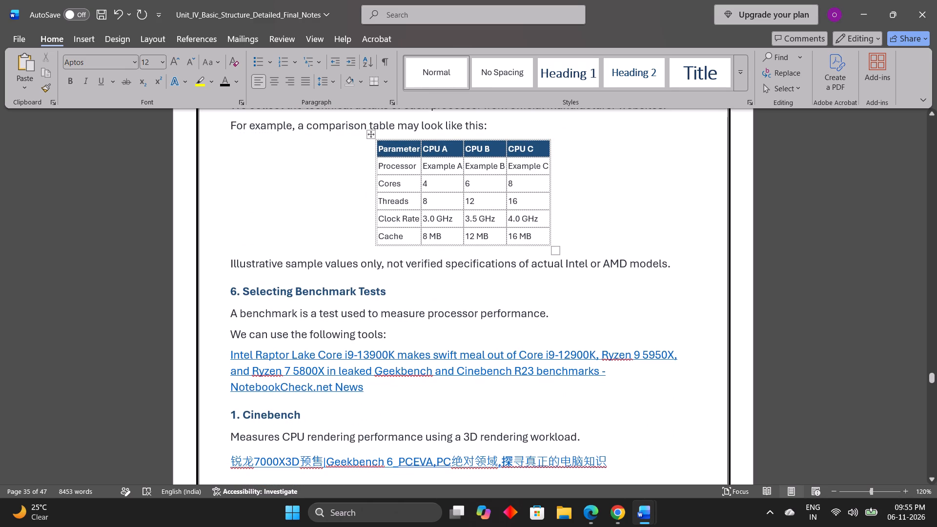
pyautogui.moveTo(557, 247); pyautogui.dragTo(557, 231)
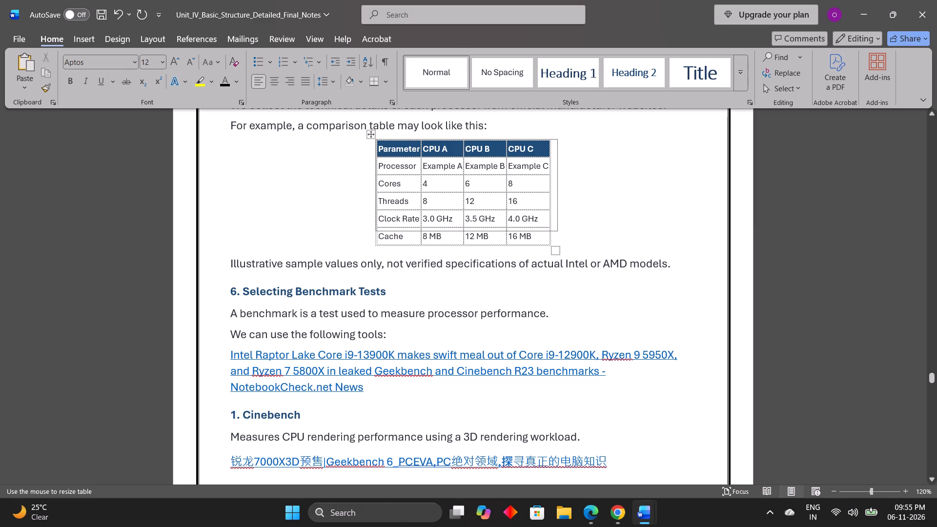
pyautogui.moveTo(557, 231); pyautogui.dragTo(557, 228)
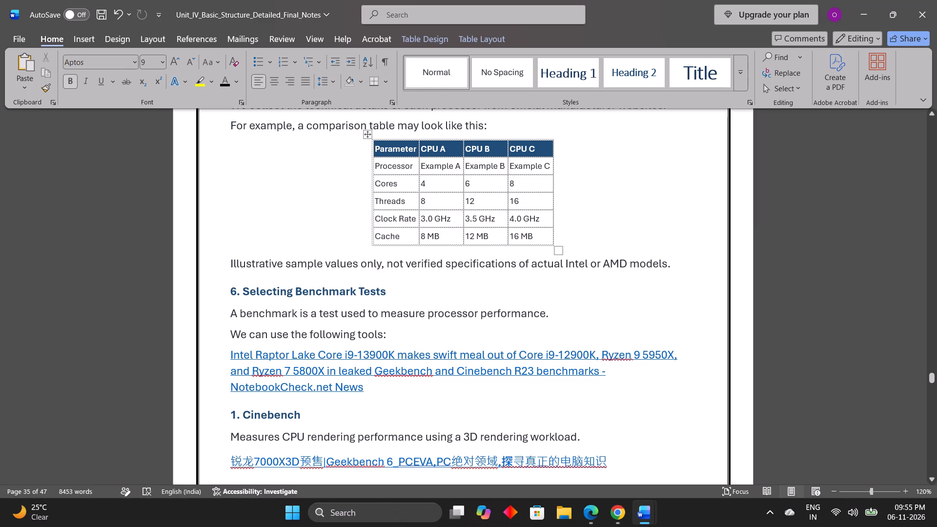
# Set line spacing to 1.0 from the "1. Cinebench" heading through the PassMark link under Geekbench 6.
pyautogui.scroll(-3, 322, 275)
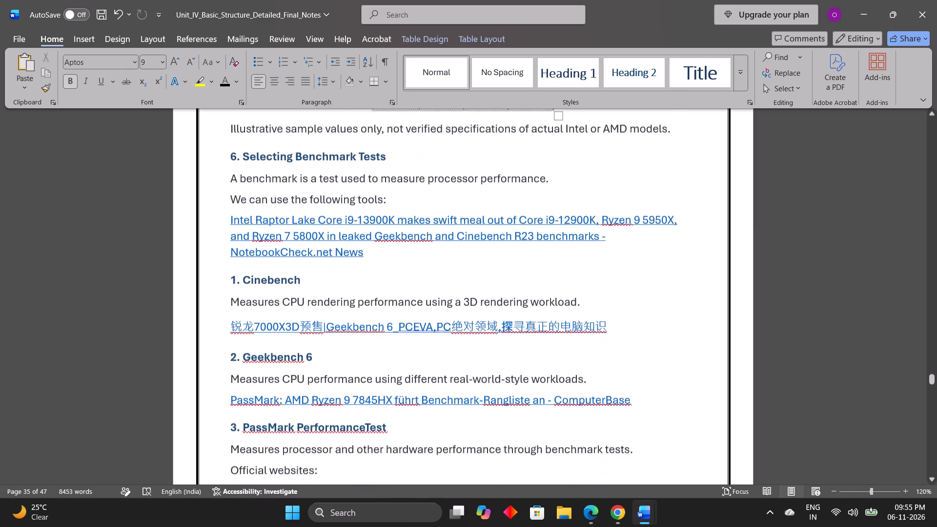
pyautogui.scroll(-1, 322, 275)
pyautogui.moveTo(246, 245); pyautogui.dragTo(309, 338)
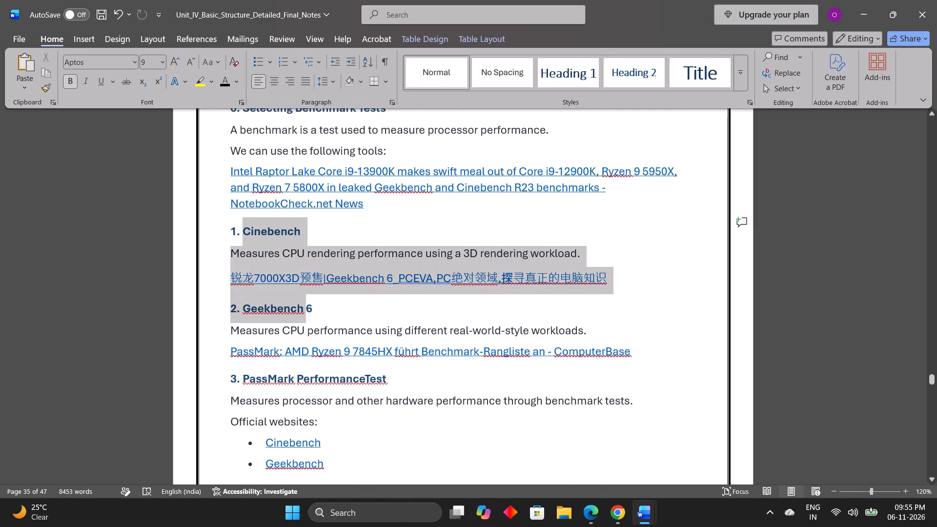
pyautogui.moveTo(309, 338); pyautogui.dragTo(317, 359)
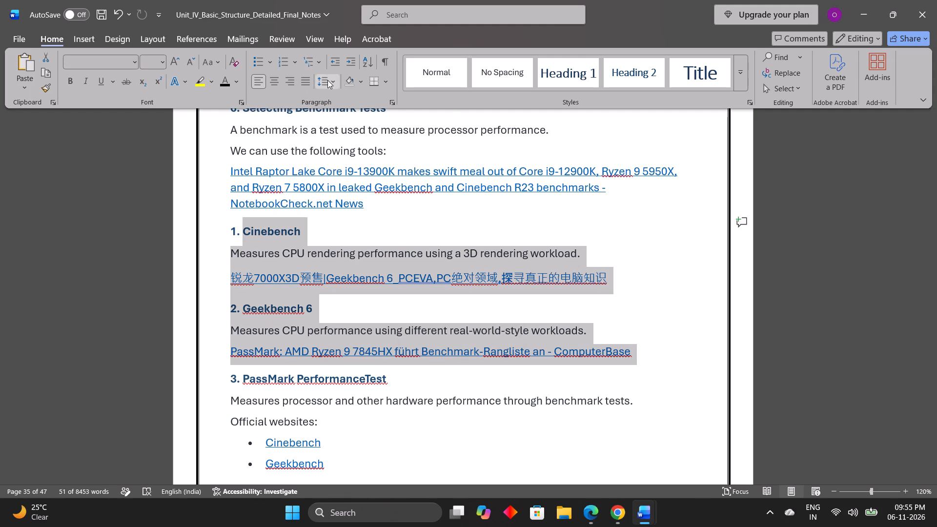
pyautogui.moveTo(327, 80); pyautogui.dragTo(344, 97)
pyautogui.click(329, 80)
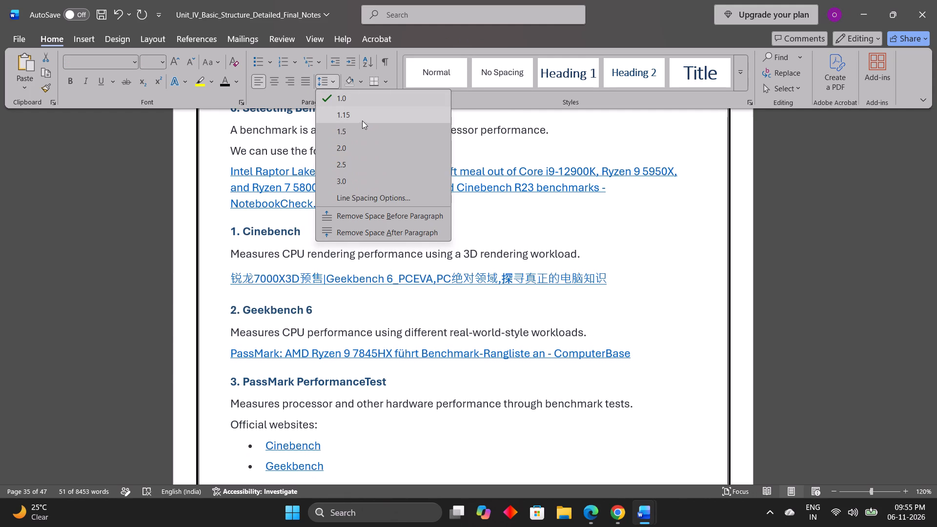
pyautogui.click(543, 285)
pyautogui.scroll(-1, 543, 285)
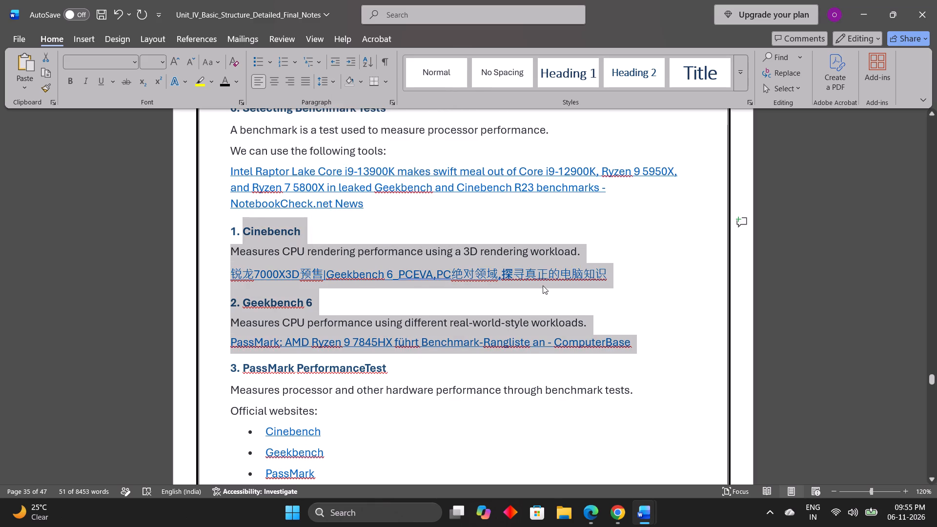
pyautogui.scroll(-1, 543, 285)
pyautogui.click(443, 263)
pyautogui.scroll(1, 443, 263)
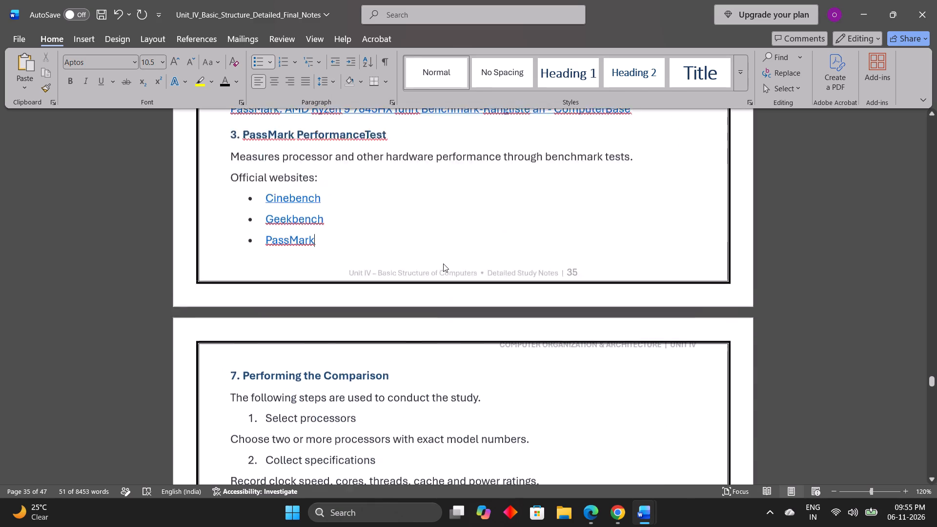
pyautogui.scroll(2, 443, 263)
pyautogui.scroll(-1, 443, 263)
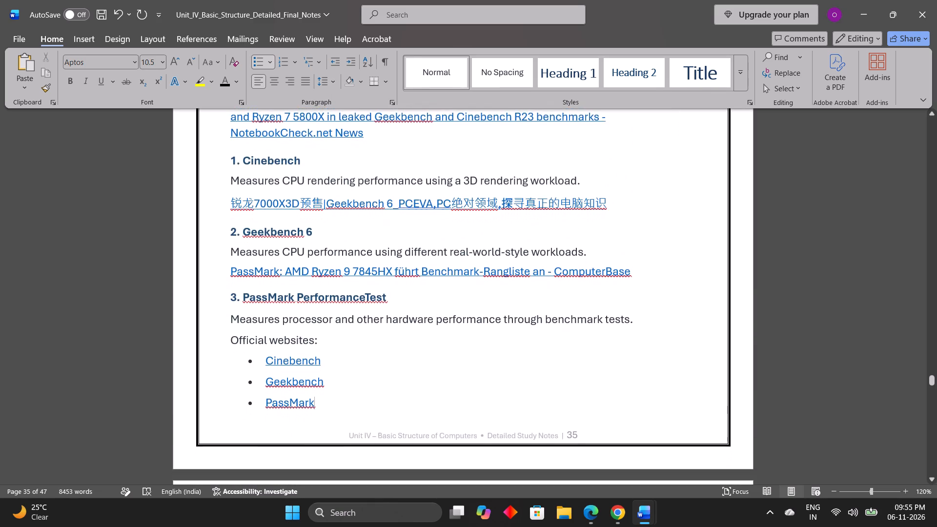
# Examine the Performing the Comparison steps and the Sample Performance Comparison section on page 36.
pyautogui.scroll(-3, 443, 263)
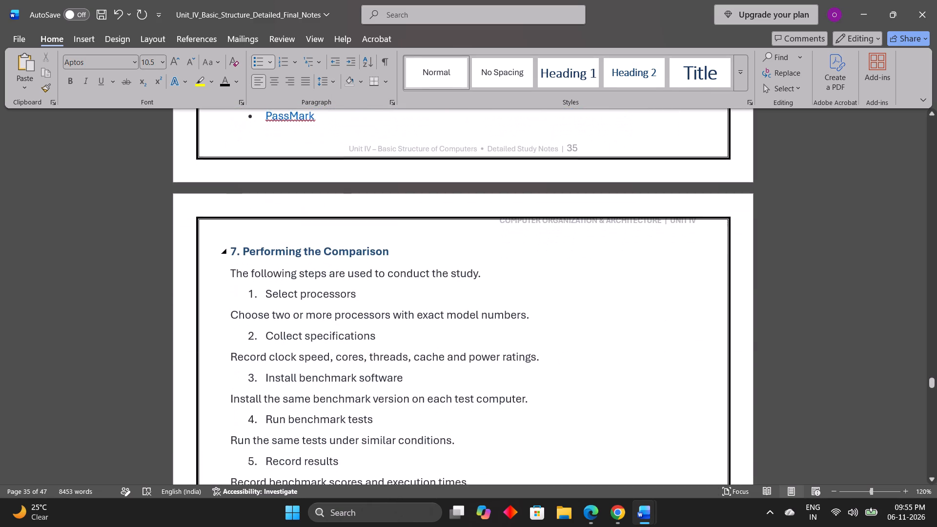
pyautogui.scroll(-4, 443, 263)
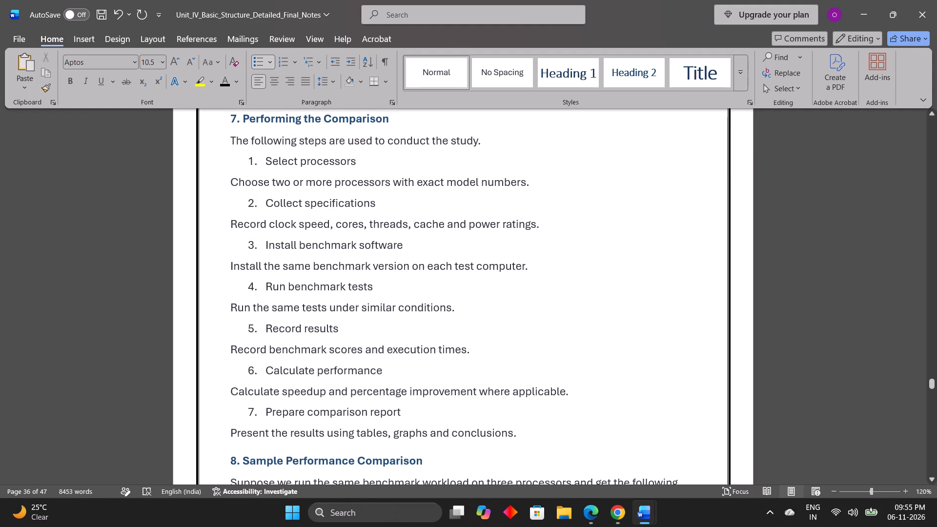
pyautogui.scroll(1, 443, 263)
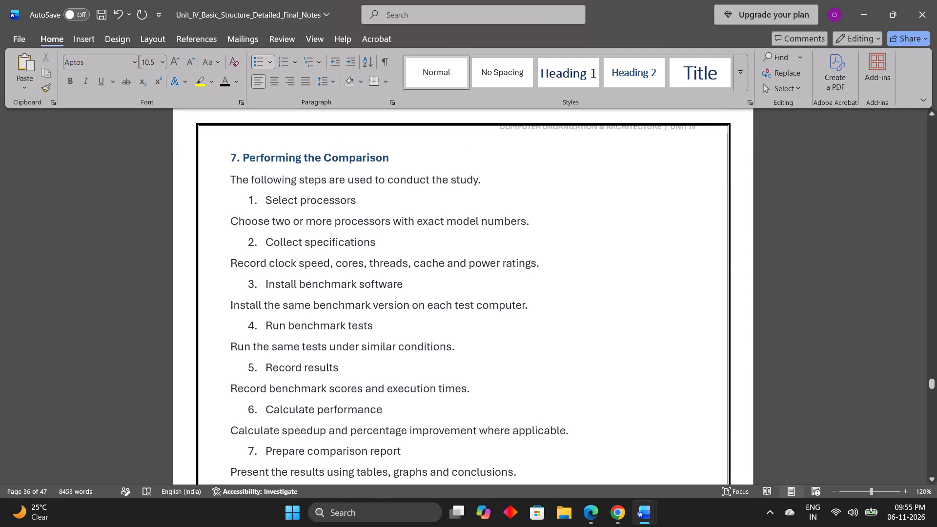
pyautogui.moveTo(386, 180); pyautogui.dragTo(459, 187)
pyautogui.click(459, 187)
pyautogui.click(343, 212)
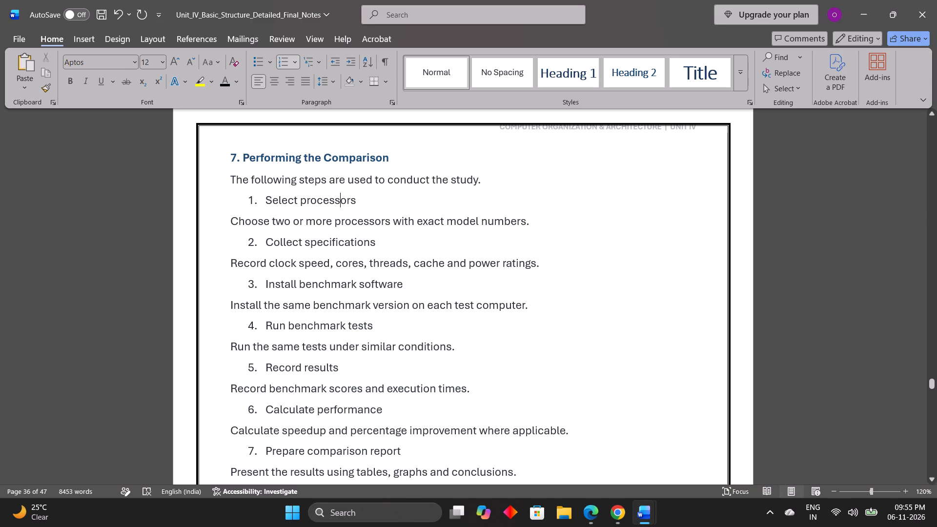
pyautogui.scroll(-1, 343, 212)
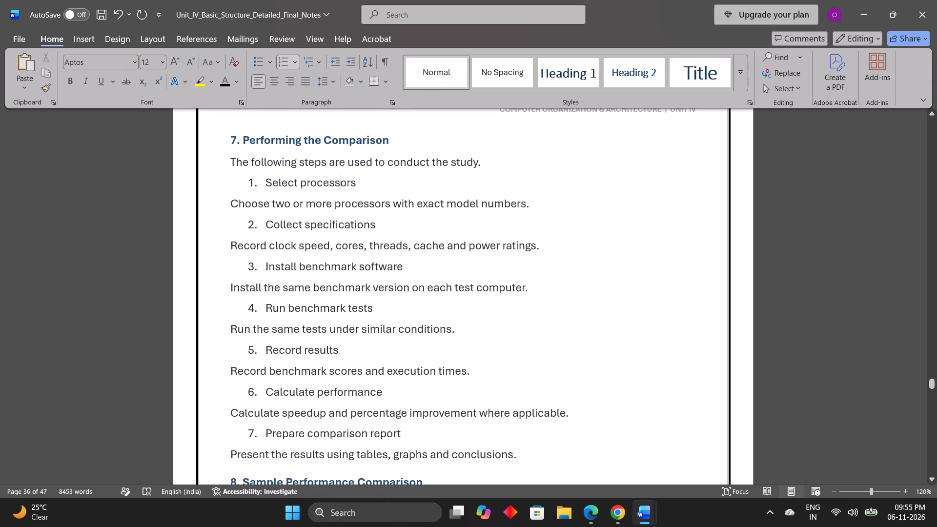
pyautogui.scroll(-1, 343, 212)
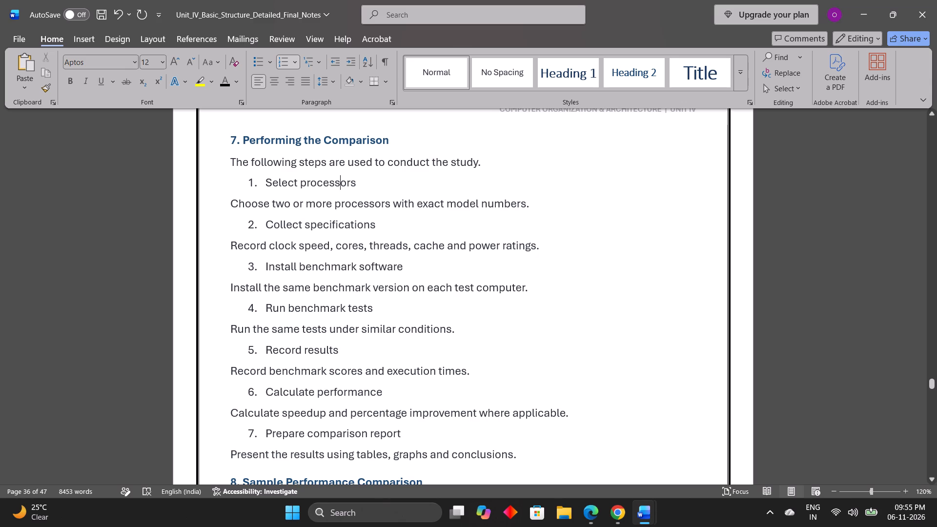
pyautogui.scroll(-1, 343, 212)
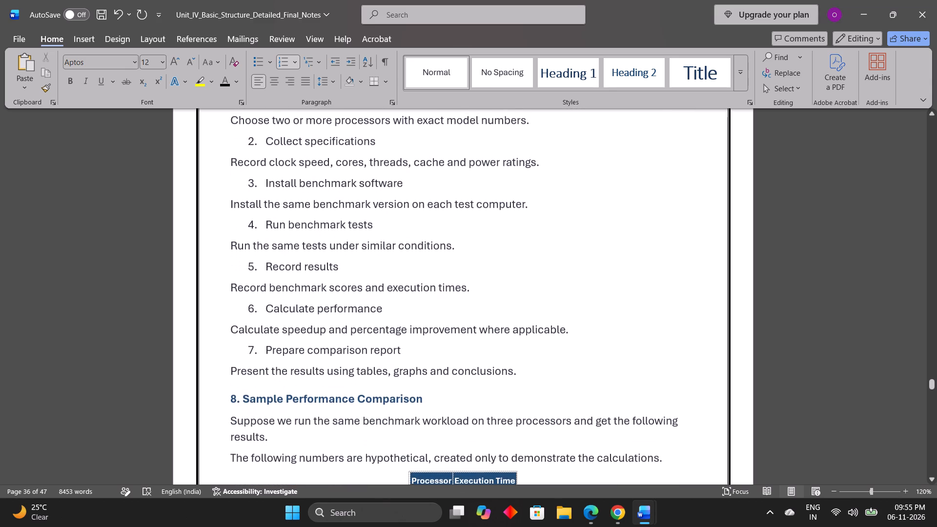
pyautogui.scroll(-1, 343, 212)
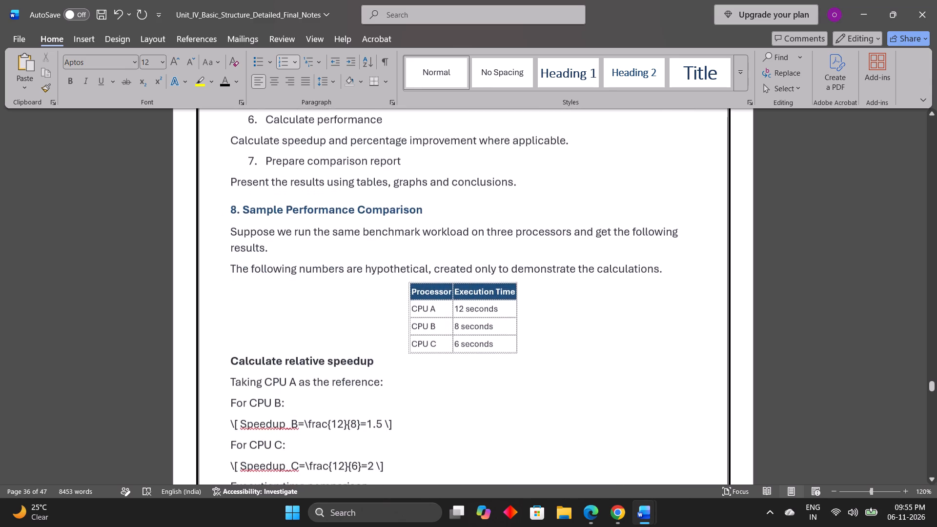
pyautogui.scroll(-1, 343, 212)
pyautogui.scroll(3, 343, 212)
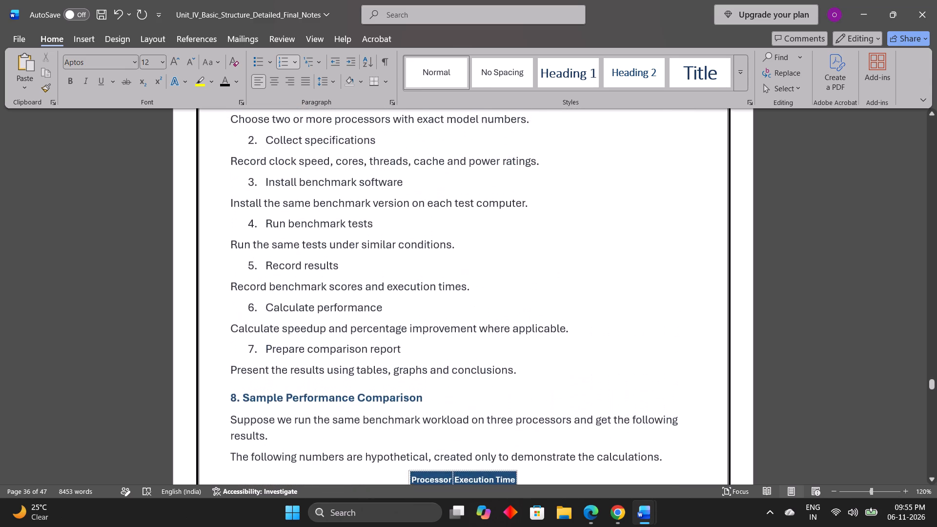
# Examine the Sample Performance Comparison section and its speedup formulas through the start of page 37.
pyautogui.scroll(2, 343, 212)
pyautogui.scroll(-1, 343, 212)
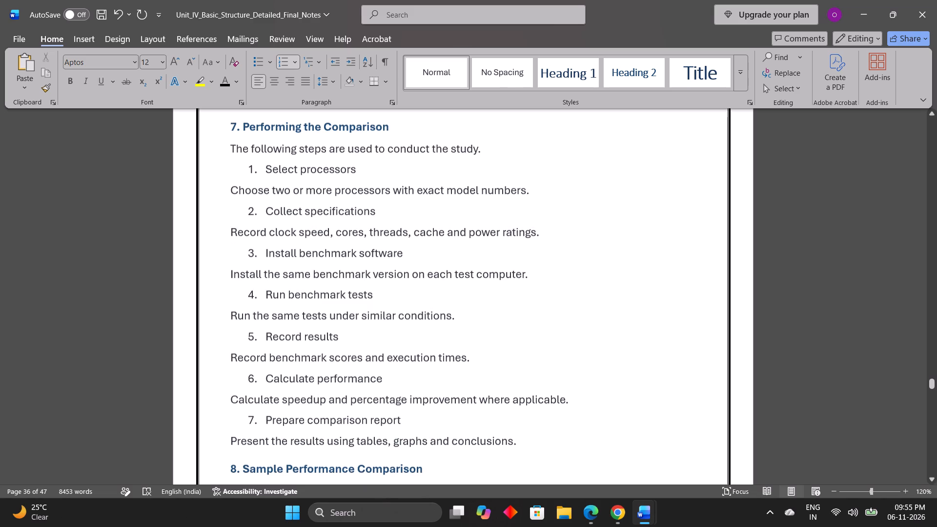
pyautogui.scroll(-3, 343, 212)
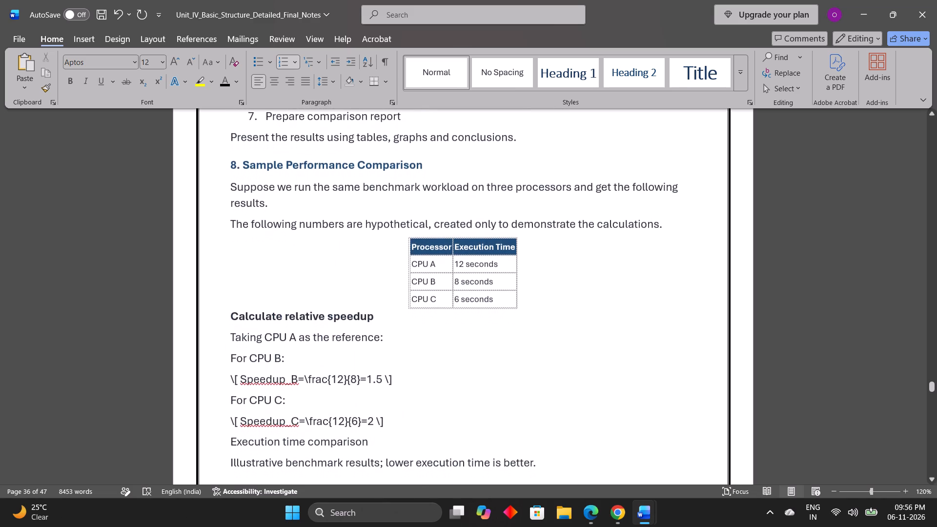
pyautogui.scroll(-3, 343, 212)
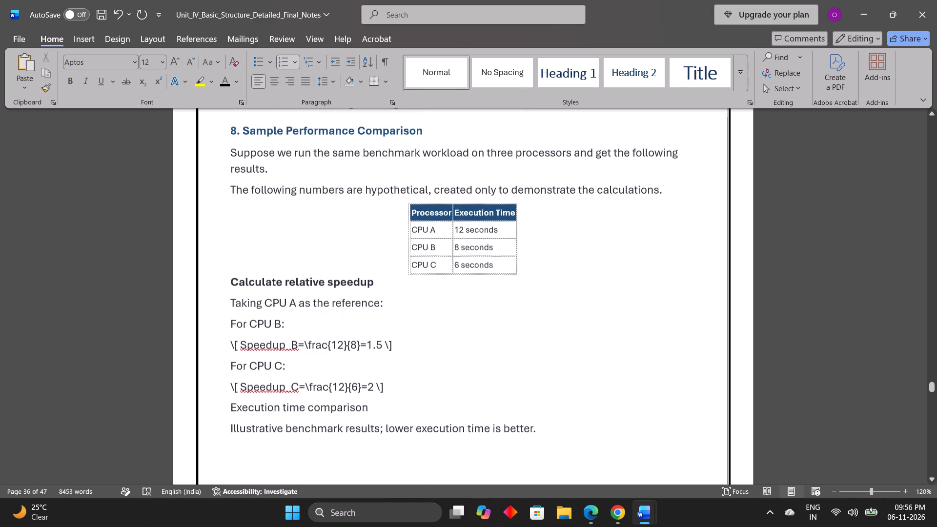
pyautogui.scroll(-2, 343, 212)
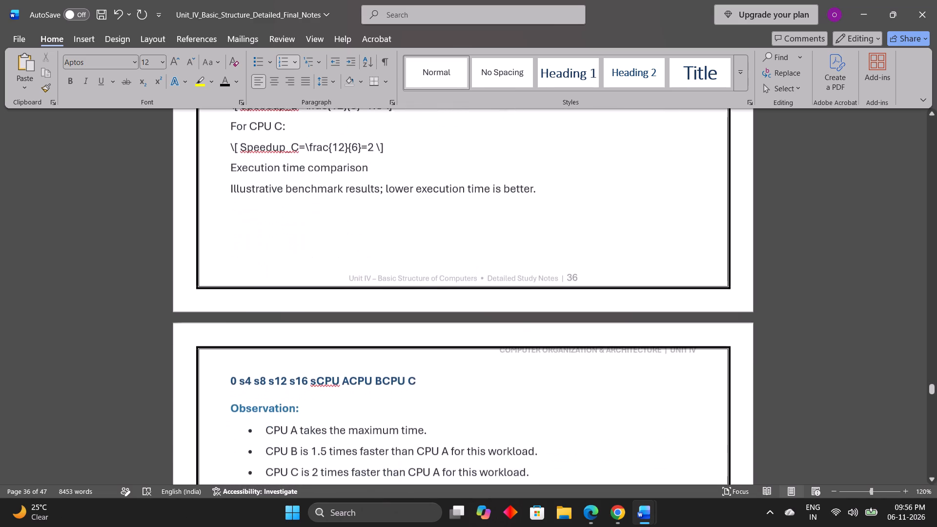
pyautogui.scroll(-1, 343, 212)
pyautogui.scroll(2, 343, 212)
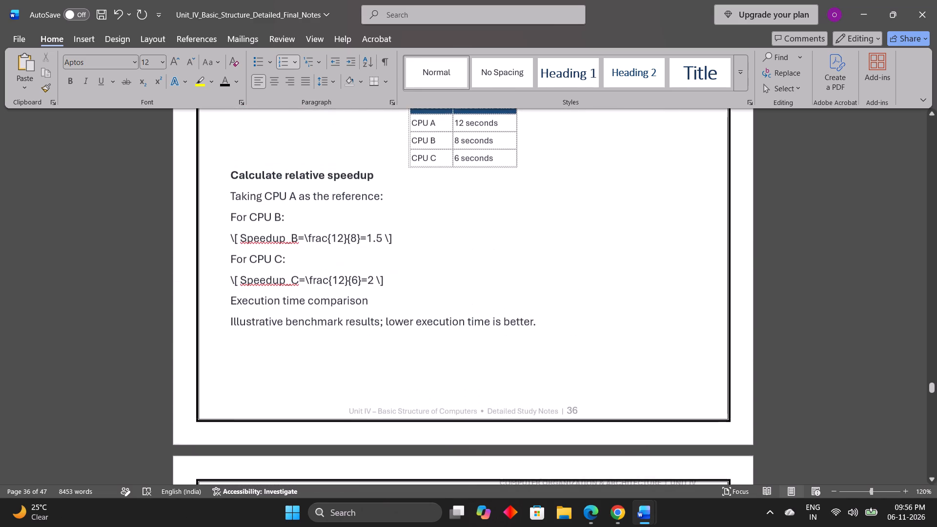
# Delete the leading "\[ " from the Speedup_B formula under "For CPU B:" on page 36.
pyautogui.click(241, 245)
pyautogui.press('\\')
pyautogui.press('BackSpace')
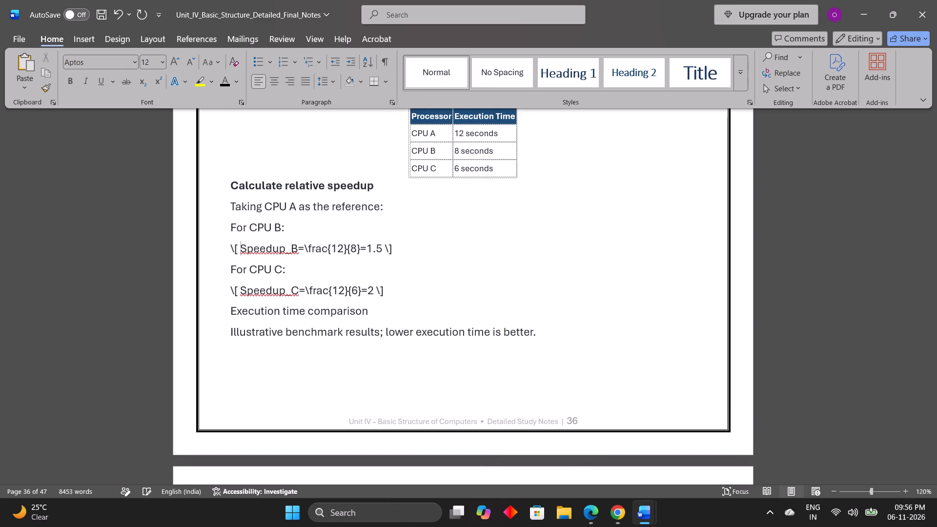
pyautogui.press('BackSpace')
pyautogui.press('BackSpace')
pyautogui.press('BackSpace')
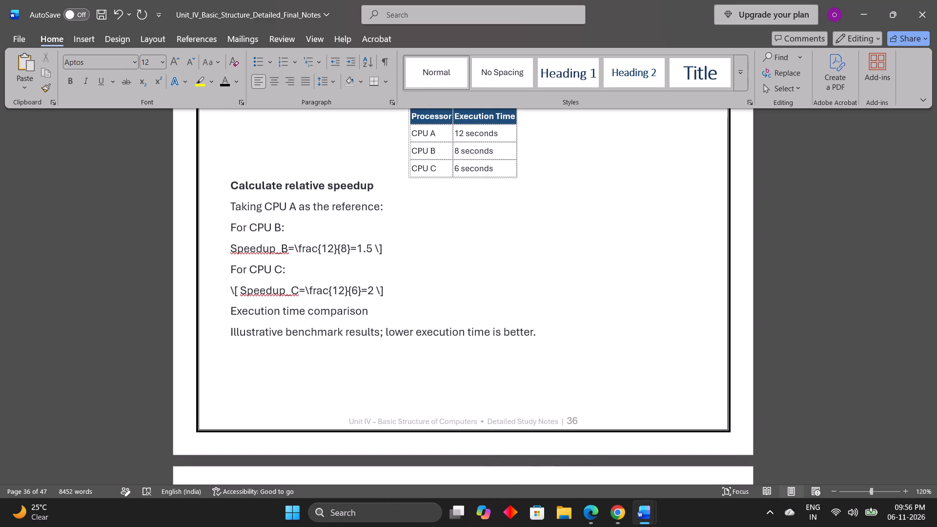
# Replace "\frac{" with a single space before the 12 in the Speedup_B formula.
pyautogui.press('Right')
pyautogui.press('Right')
pyautogui.press('Right')
pyautogui.press('Right')
pyautogui.press('Right')
pyautogui.press('Right')
pyautogui.press('Right')
pyautogui.press('Right')
pyautogui.press('Right')
pyautogui.press('Right')
pyautogui.press('Right')
pyautogui.press('Right')
pyautogui.press('Right')
pyautogui.press('Right')
pyautogui.press('Right')
pyautogui.press('Right')
pyautogui.press('BackSpace')
pyautogui.press('BackSpace')
pyautogui.press('BackSpace')
pyautogui.press('BackSpace')
pyautogui.press('BackSpace')
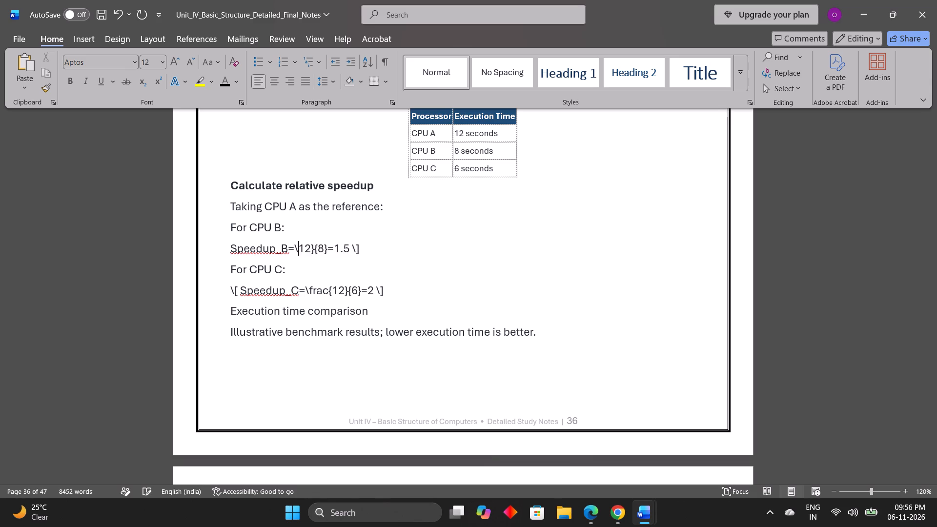
pyautogui.press('BackSpace')
pyautogui.press('space')
# Replace the braces around the 8 in the Speedup_B formula so the fraction reads "12 / 8 " before the equals sign.
pyautogui.press('Right')
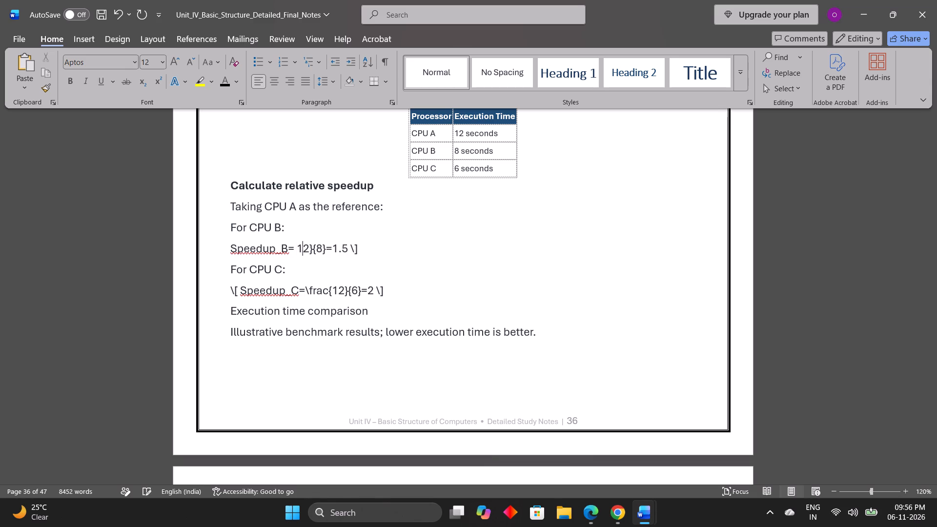
pyautogui.press('Right')
pyautogui.press('Right')
pyautogui.press('Right')
pyautogui.press('space')
pyautogui.press('BackSpace')
pyautogui.press('BackSpace')
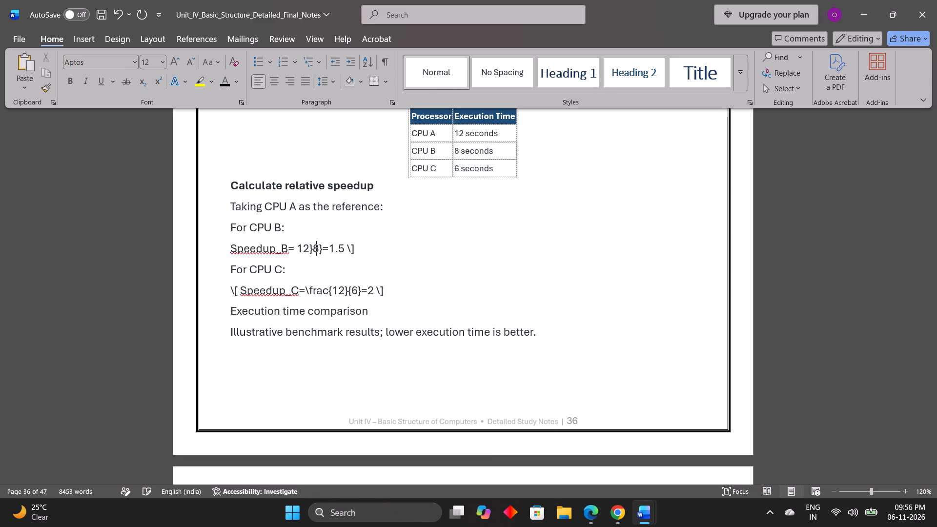
pyautogui.press('BackSpace')
pyautogui.press('space')
pyautogui.write('/')
pyautogui.press('space')
pyautogui.press('Right')
pyautogui.press('Right')
pyautogui.press('BackSpace')
pyautogui.press('space')
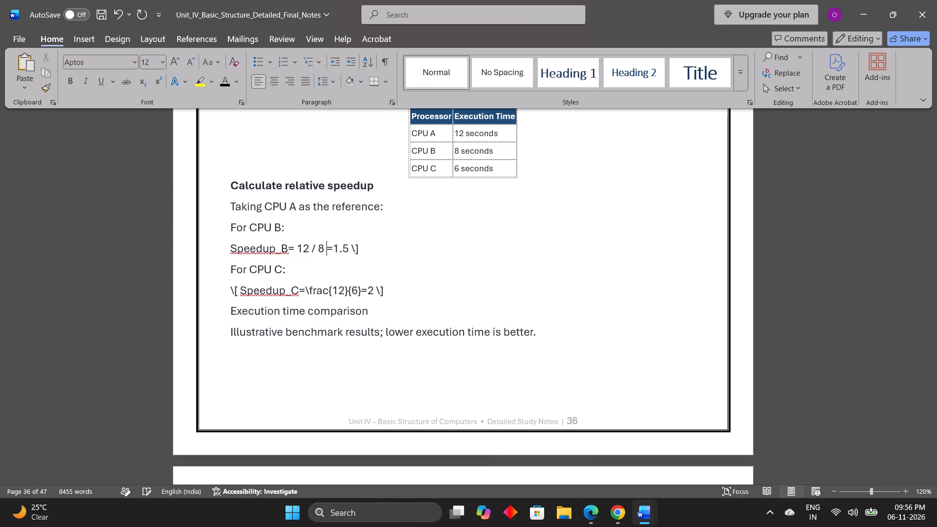
# Delete the trailing "\]" from the end of the Speedup_B formula.
pyautogui.press('Right')
pyautogui.press('Right')
pyautogui.press('Right')
pyautogui.press('Right')
pyautogui.press('Right')
pyautogui.press('Right')
pyautogui.press('Right')
pyautogui.press('BackSpace')
pyautogui.press('BackSpace')
# Replace the braces around the 6 in the Speedup_C formula with a slash and spaces, giving "12/ 6 ".
pyautogui.press('Down')
pyautogui.press('Down')
pyautogui.press('Down')
pyautogui.press('Up')
pyautogui.press('BackSpace')
pyautogui.press('BackSpace')
pyautogui.write('/')
pyautogui.press('space')
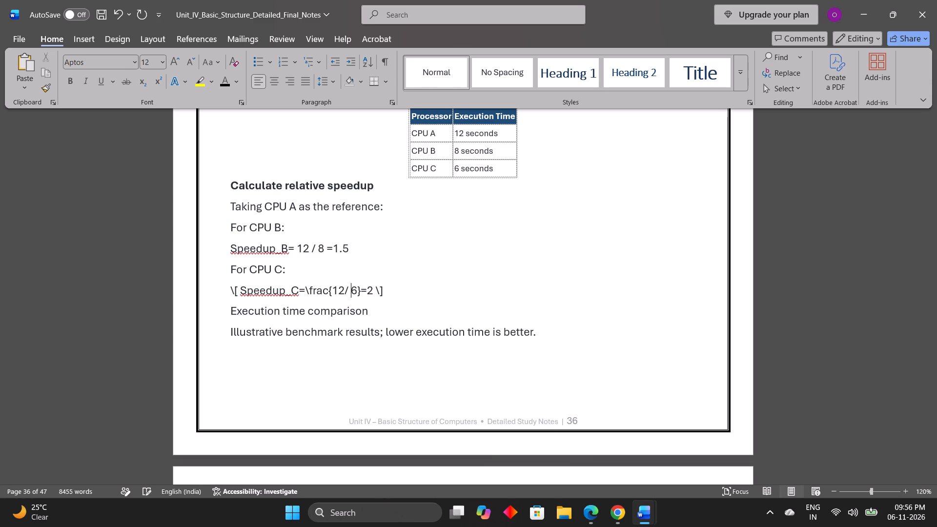
pyautogui.press('Right')
pyautogui.press('Right')
pyautogui.press('Right')
pyautogui.press('Left')
pyautogui.press('BackSpace')
pyautogui.press('space')
# Delete the trailing "\]" from the end of the Speedup_C formula.
pyautogui.press('Right')
pyautogui.press('Right')
pyautogui.press('Right')
pyautogui.press('Right')
pyautogui.press('Right')
pyautogui.press('BackSpace')
pyautogui.press('BackSpace')
# Replace "\frac{" with a space in the Speedup_C formula and add a space after Speedup_C, giving "Speedup_C = 12/ 6".
pyautogui.press('Left')
pyautogui.press('Left')
pyautogui.press('Left')
pyautogui.press('Left')
pyautogui.press('Left')
pyautogui.press('Left')
pyautogui.press('Left')
pyautogui.press('Left')
pyautogui.press('Left')
pyautogui.press('Left')
pyautogui.press('Left')
pyautogui.press('Left')
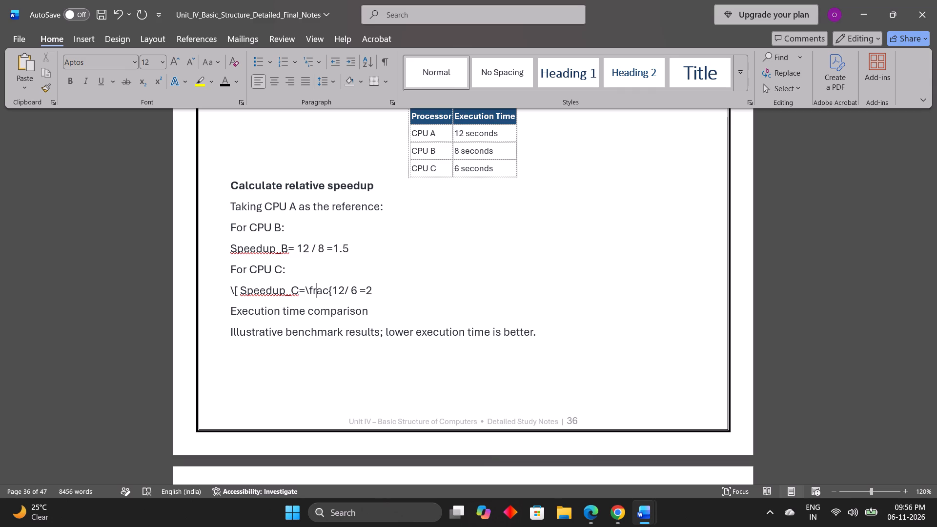
pyautogui.press('Right')
pyautogui.press('Right')
pyautogui.press('Right')
pyautogui.press('BackSpace')
pyautogui.press('BackSpace')
pyautogui.press('BackSpace')
pyautogui.press('BackSpace')
pyautogui.press('space')
pyautogui.press('BackSpace')
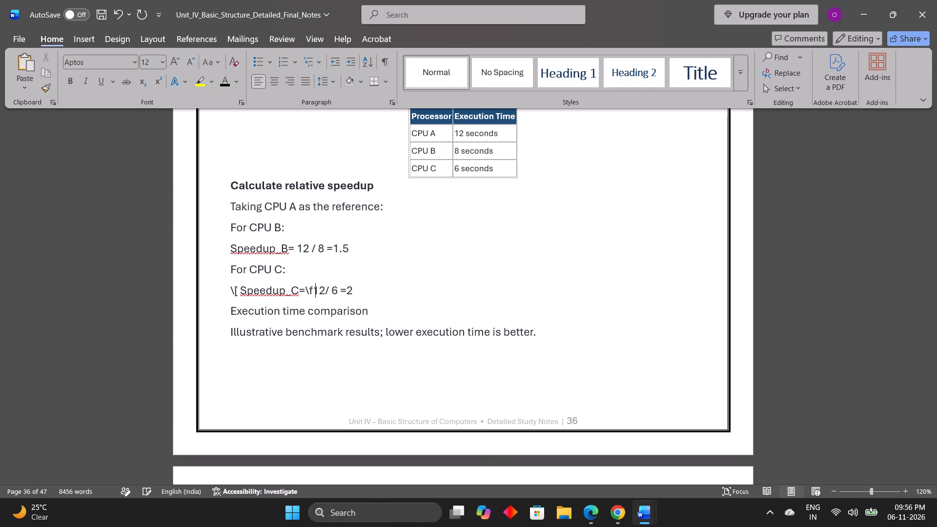
pyautogui.press('BackSpace')
pyautogui.press('BackSpace')
pyautogui.press('space')
pyautogui.press('Left')
pyautogui.press('Left')
pyautogui.press('space')
# Delete the leading "\[ " from the Speedup_C formula under "For CPU C:".
pyautogui.press('Left')
pyautogui.press('Left')
pyautogui.press('Left')
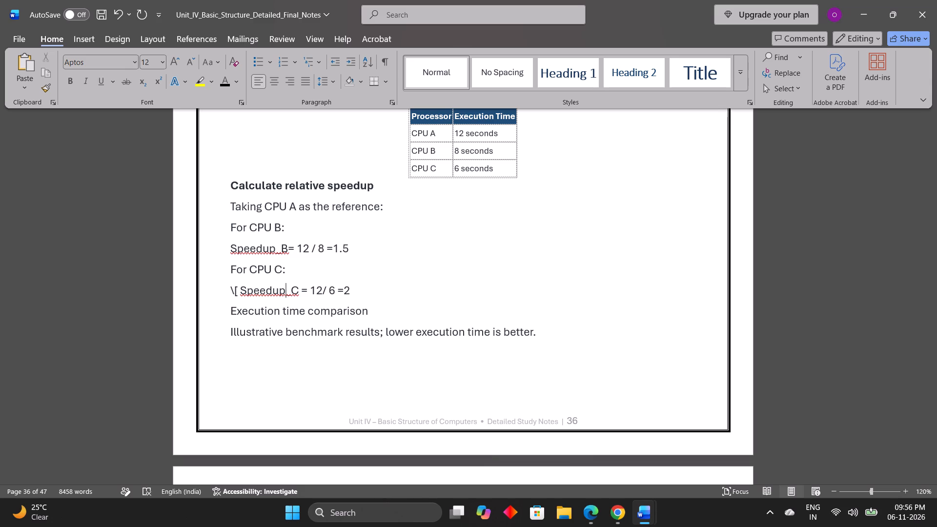
pyautogui.press('Left')
pyautogui.press('Left')
pyautogui.press('Left')
pyautogui.press('Left')
pyautogui.press('Left')
pyautogui.press('Left')
pyautogui.press('Left')
pyautogui.press('BackSpace')
pyautogui.press('BackSpace')
pyautogui.press('BackSpace')
# Insert a space between the 12 and the slash in the Speedup_C formula, giving "12 / 6".
pyautogui.press('Down')
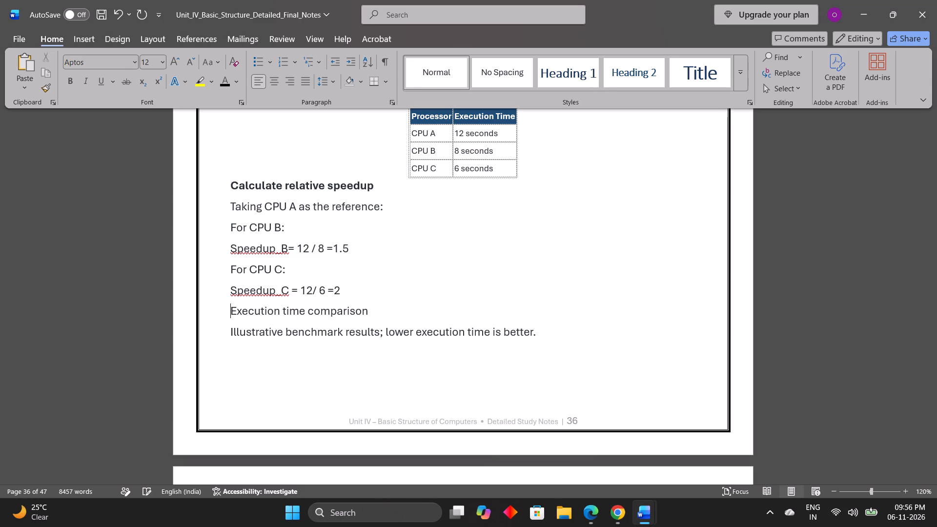
pyautogui.press('Right')
pyautogui.press('Right')
pyautogui.press('Right')
pyautogui.press('Right')
pyautogui.press('Right')
pyautogui.press('Right')
pyautogui.press('Right')
pyautogui.press('Right')
pyautogui.press('Right')
pyautogui.press('Right')
pyautogui.press('Right')
pyautogui.press('Right')
pyautogui.press('Right')
pyautogui.press('Right')
pyautogui.press('Right')
pyautogui.press('Up')
pyautogui.press('Right')
pyautogui.press('space')
# Insert a blank line above "Execution time comparison" with a line break, separating it from the Speedup_C formula.
pyautogui.press('Down')
pyautogui.press('Down')
pyautogui.press('Up')
pyautogui.press('Left')
pyautogui.press('Left')
pyautogui.press('Left')
pyautogui.press('Left')
pyautogui.press('Left')
pyautogui.press('Left')
pyautogui.press('Left')
pyautogui.press('Left')
pyautogui.press('Left')
pyautogui.press('Left')
pyautogui.press('Left')
pyautogui.press('Left')
pyautogui.press('Left')
pyautogui.press('Left')
pyautogui.press('Left')
pyautogui.press('Left')
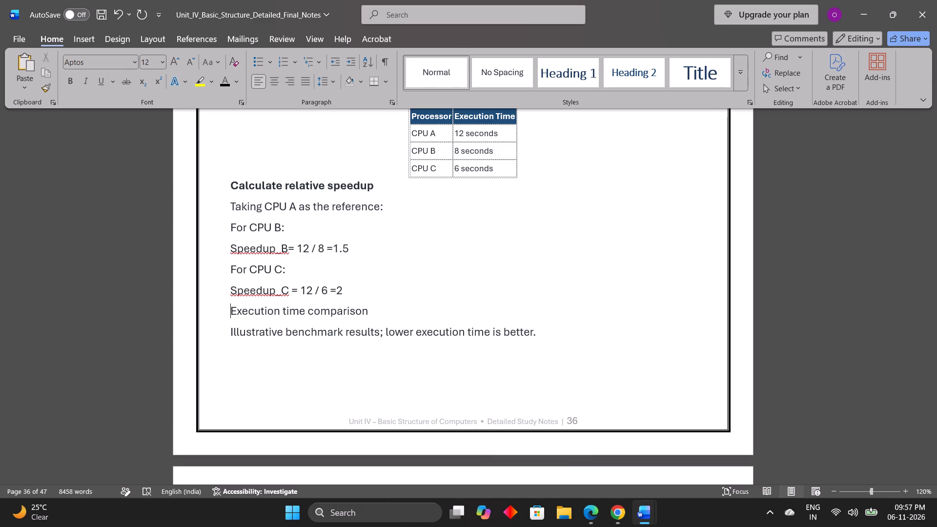
pyautogui.hotkey('shift', 'Return')
pyautogui.press('Up')
pyautogui.press('Up')
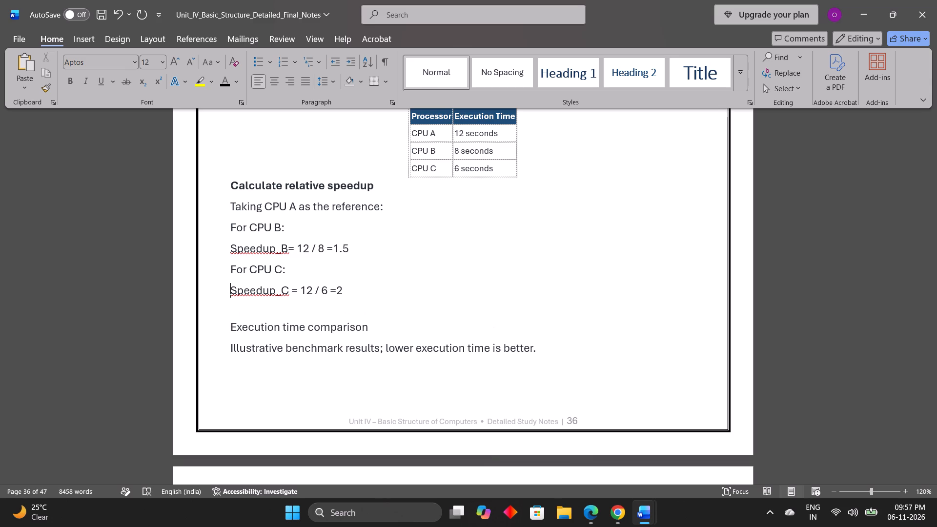
# Join the "0 s4 s8 s12 s16 sCPU ACPU BCPU C" heading to the benchmark sentence, then separate them with a blank line.
pyautogui.press('Down')
pyautogui.press('Down')
pyautogui.press('Down')
pyautogui.press('Down')
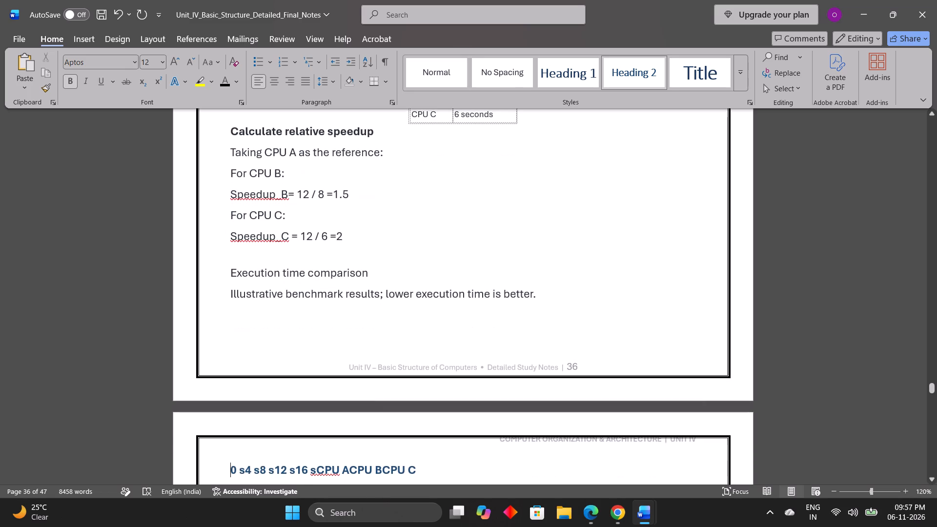
pyautogui.press('Down')
pyautogui.press('Down')
pyautogui.press('Down')
pyautogui.press('Down')
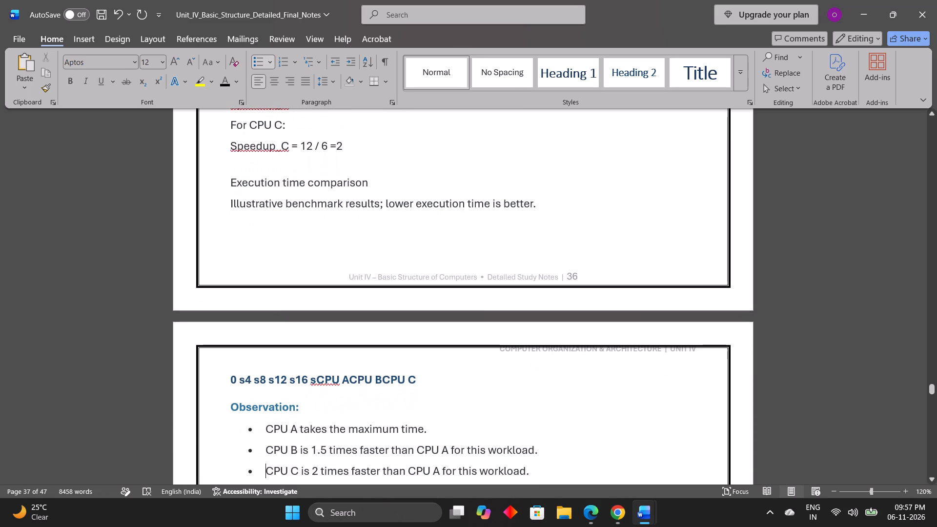
pyautogui.press('Up')
pyautogui.press('Up')
pyautogui.press('Up')
pyautogui.press('Up')
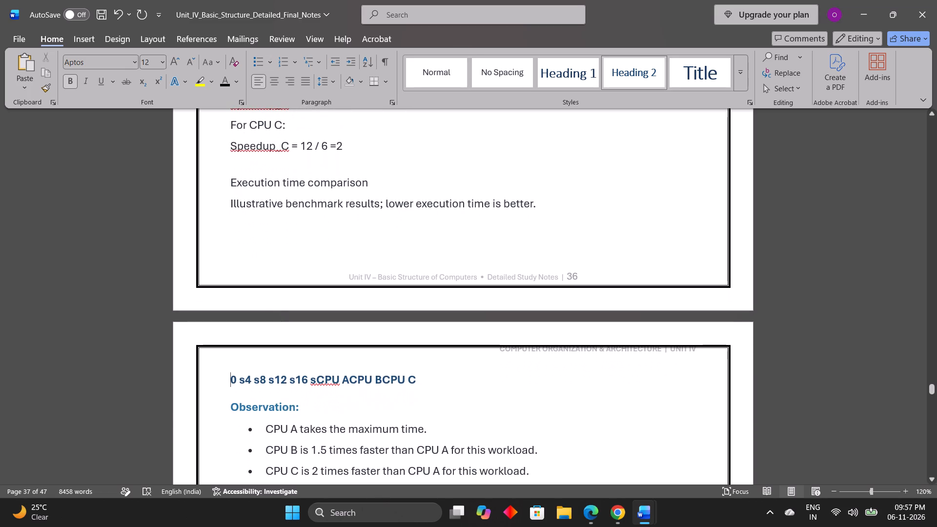
pyautogui.press('BackSpace')
pyautogui.hotkey('shift', 'Return')
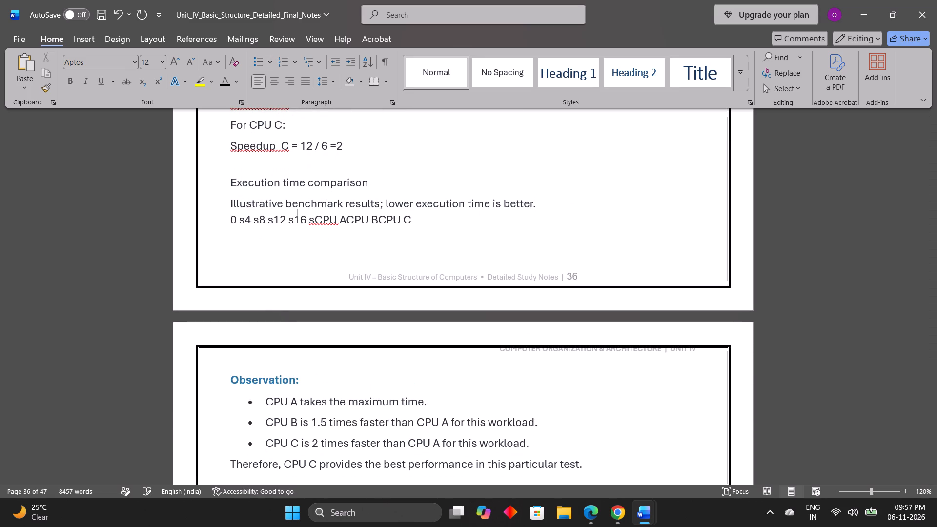
pyautogui.press('Return')
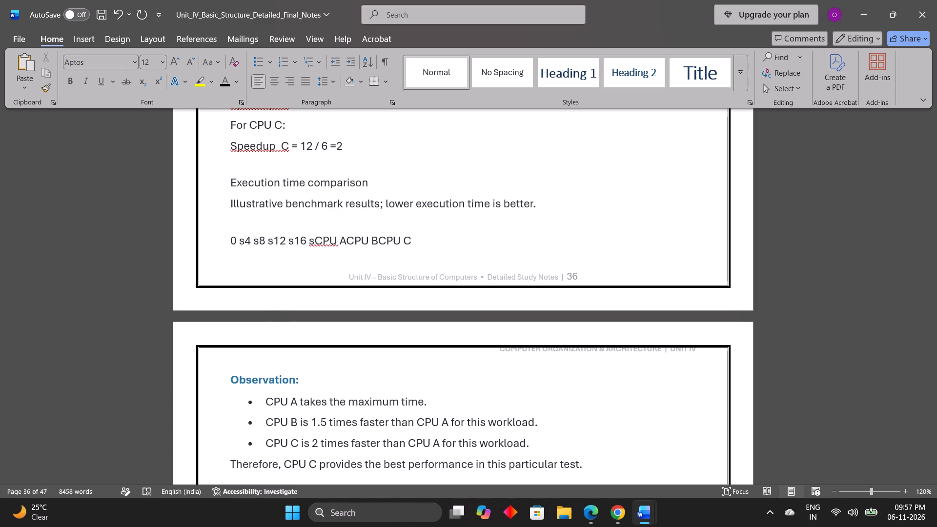
# Review the spacing and text from the CPU speedup calculations through the "0 s4 s8 s12…" line to the Observation bullets.
pyautogui.press('Up')
pyautogui.press('Up')
pyautogui.press('Down')
pyautogui.press('Down')
pyautogui.press('Down')
pyautogui.press('Down')
pyautogui.press('Down')
pyautogui.press('Down')
pyautogui.press('Up')
pyautogui.press('Up')
pyautogui.press('Up')
pyautogui.press('Up')
pyautogui.press('Up')
pyautogui.press('Up')
pyautogui.press('Up')
pyautogui.press('Up')
pyautogui.press('Up')
pyautogui.press('Up')
pyautogui.press('Up')
pyautogui.press('Up')
pyautogui.press('Up')
pyautogui.press('Down')
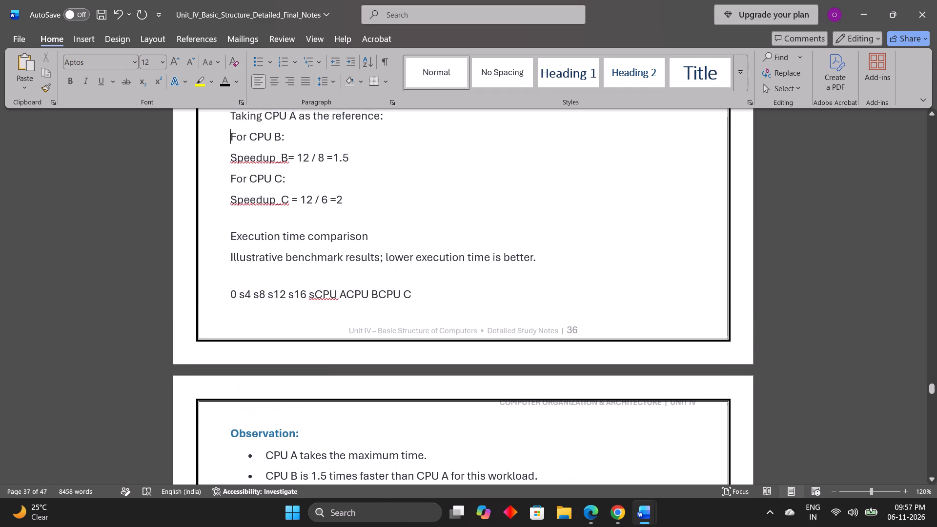
pyautogui.press('Down')
pyautogui.press('Down')
pyautogui.press('Down')
pyautogui.press('Down')
pyautogui.press('Down')
pyautogui.press('Down')
pyautogui.press('Down')
pyautogui.press('Down')
pyautogui.press('Down')
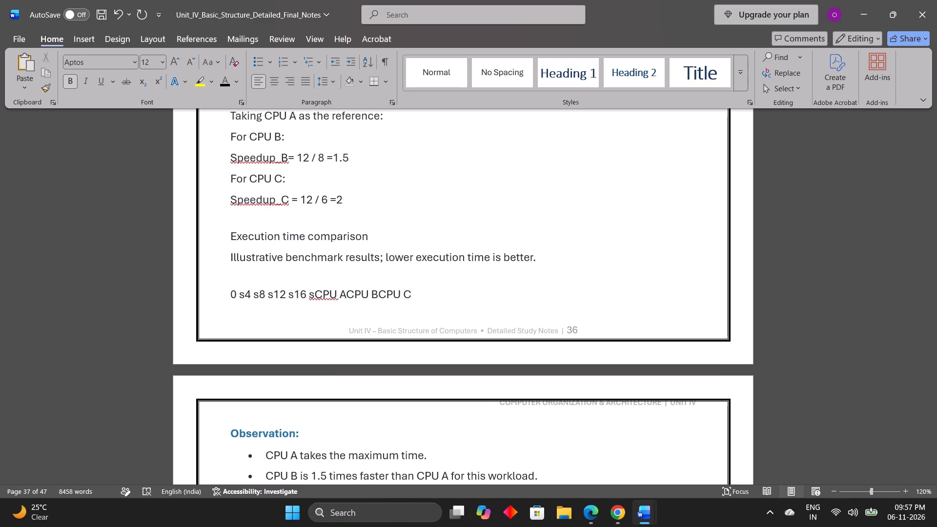
pyautogui.press('Up')
pyautogui.press('Right')
pyautogui.press('Right')
pyautogui.press('Right')
pyautogui.press('Right')
pyautogui.press('Right')
pyautogui.press('Right')
pyautogui.press('Right')
pyautogui.press('Right')
pyautogui.press('Right')
pyautogui.press('Right')
pyautogui.press('Right')
pyautogui.press('Right')
pyautogui.press('Right')
pyautogui.press('Right')
pyautogui.press('Right')
# Read through the Observation bullets and the "9. Result and Conclusion" section.
pyautogui.press('Down')
pyautogui.press('Down')
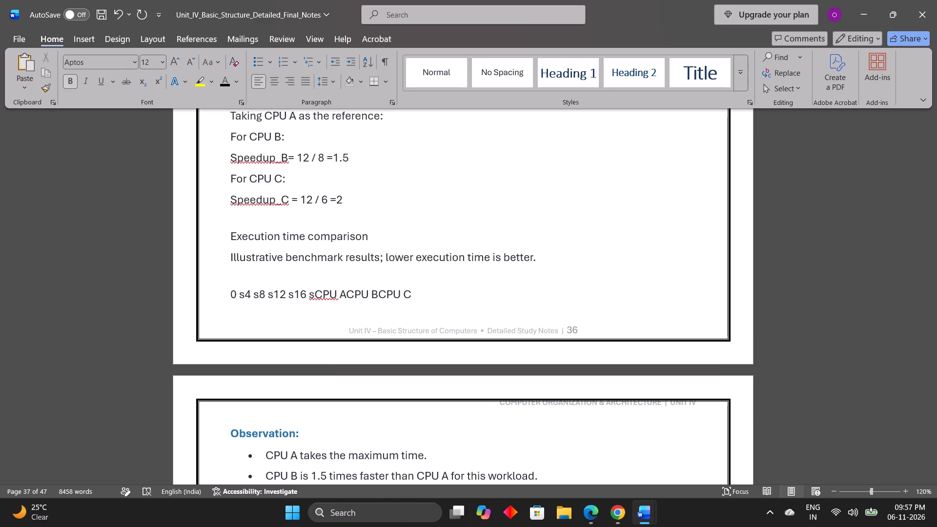
pyautogui.press('Down')
pyautogui.press('Down')
pyautogui.press('Down')
pyautogui.press('Down')
pyautogui.press('Down')
pyautogui.press('Down')
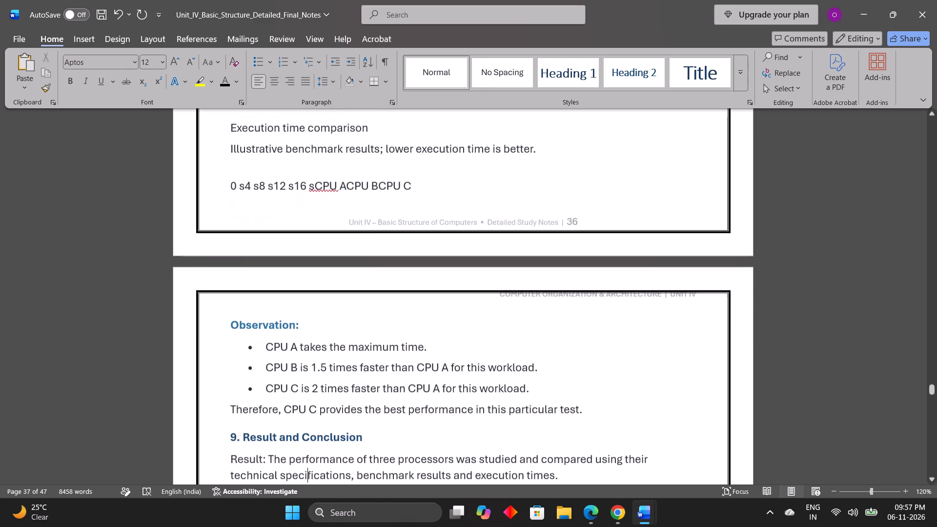
pyautogui.press('Down')
pyautogui.press('Down')
pyautogui.press('Up')
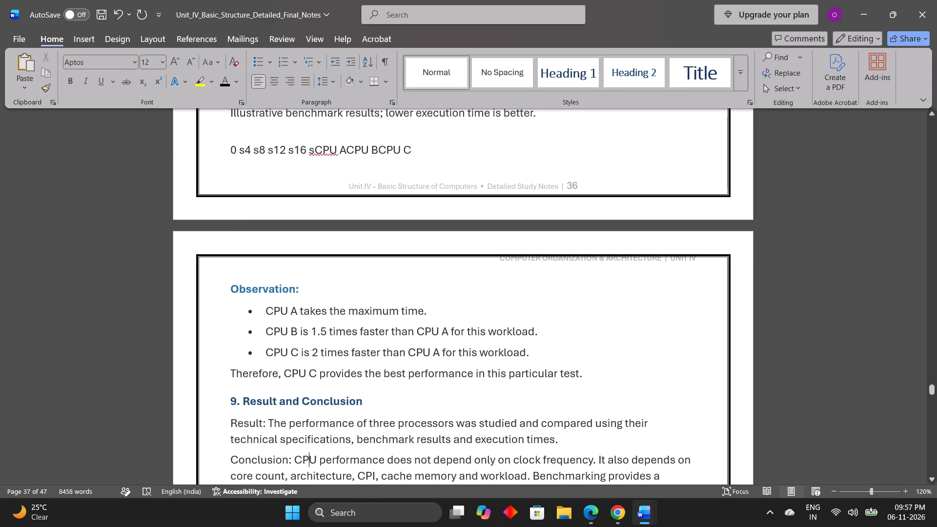
pyautogui.press('Up')
pyautogui.press('Up')
pyautogui.press('Up')
pyautogui.press('Up')
pyautogui.press('Up')
pyautogui.press('Up')
pyautogui.press('Right')
pyautogui.press('Right')
pyautogui.press('Right')
pyautogui.press('Right')
pyautogui.press('Right')
pyautogui.press('Right')
pyautogui.press('Right')
pyautogui.press('Right')
pyautogui.press('Right')
pyautogui.press('Right')
pyautogui.press('Right')
pyautogui.press('Right')
pyautogui.press('Right')
pyautogui.press('Right')
# Delete the stray text "0 s4 s8 s12 s16 sCPU ACPU BCPU C" below the illustrative benchmark results sentence.
pyautogui.press('Up')
pyautogui.press('Up')
pyautogui.press('Up')
pyautogui.press('Right')
pyautogui.press('Right')
pyautogui.press('Right')
pyautogui.press('Right')
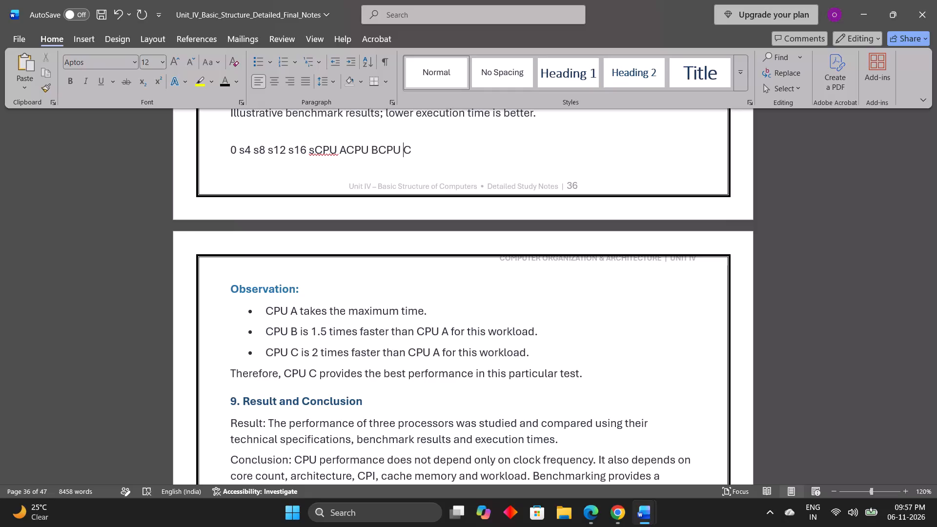
pyautogui.press('Right')
pyautogui.press('BackSpace')
pyautogui.press('BackSpace')
pyautogui.press('BackSpace')
pyautogui.press('BackSpace')
pyautogui.press('BackSpace')
pyautogui.press('BackSpace')
pyautogui.press('BackSpace')
pyautogui.press('BackSpace')
pyautogui.press('BackSpace')
pyautogui.press('BackSpace')
pyautogui.press('BackSpace')
pyautogui.press('BackSpace')
pyautogui.press('BackSpace')
pyautogui.press('BackSpace')
pyautogui.press('BackSpace')
pyautogui.press('BackSpace')
pyautogui.press('BackSpace')
pyautogui.press('BackSpace')
pyautogui.press('BackSpace')
pyautogui.press('BackSpace')
pyautogui.press('BackSpace')
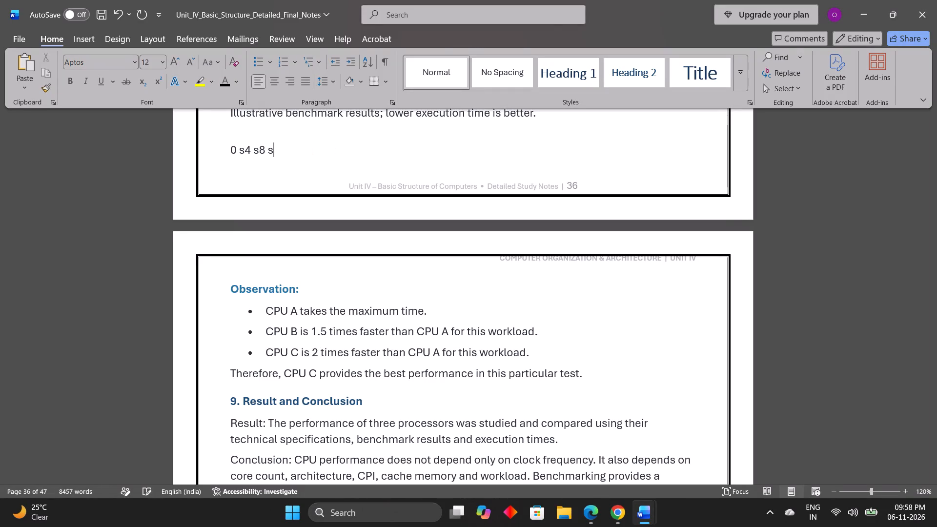
pyautogui.press('BackSpace')
pyautogui.press('BackSpace')
pyautogui.press('BackSpace')
pyautogui.press('BackSpace')
pyautogui.press('BackSpace')
pyautogui.press('BackSpace')
pyautogui.press('BackSpace')
pyautogui.press('BackSpace')
pyautogui.press('BackSpace')
pyautogui.press('Up')
pyautogui.press('Up')
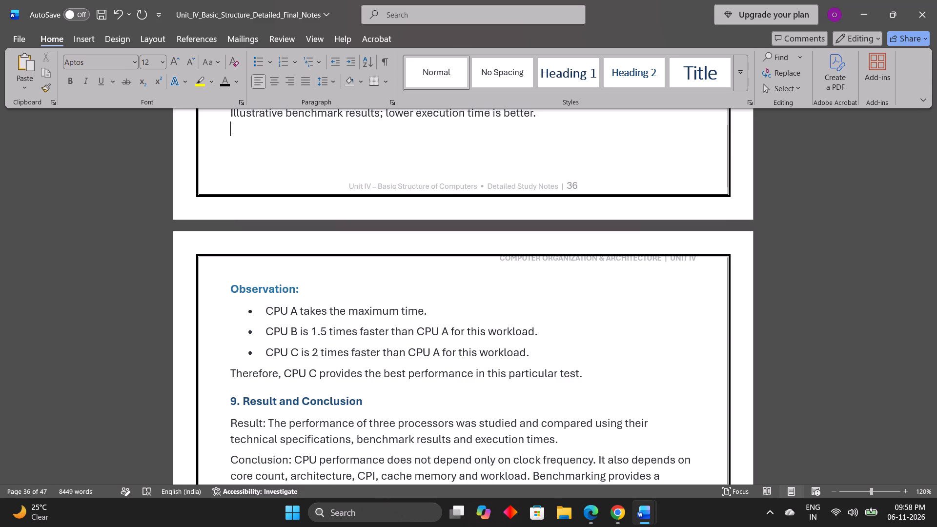
# Review page 36 from the hypothetical execution time table through the relative speedup calculations to the illustrative benchmark results sentence.
pyautogui.press('Up')
pyautogui.press('Up')
pyautogui.press('Up')
pyautogui.press('Up')
pyautogui.press('Up')
pyautogui.press('Up')
pyautogui.press('Up')
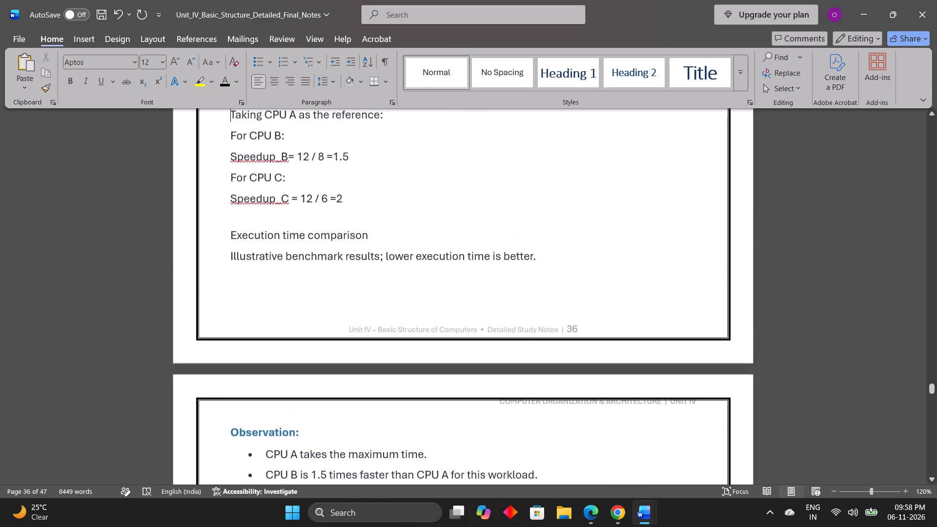
pyautogui.press('Up')
pyautogui.press('Up')
pyautogui.press('Up')
pyautogui.press('Up')
pyautogui.press('Up')
pyautogui.press('Up')
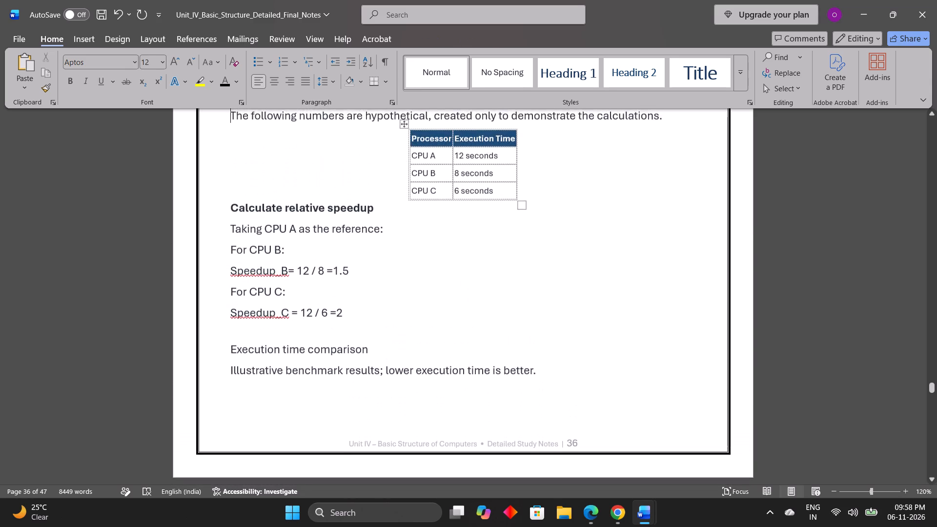
pyautogui.press('Up')
pyautogui.press('Down')
pyautogui.press('Down')
pyautogui.press('Down')
pyautogui.press('Down')
pyautogui.press('Down')
pyautogui.press('Down')
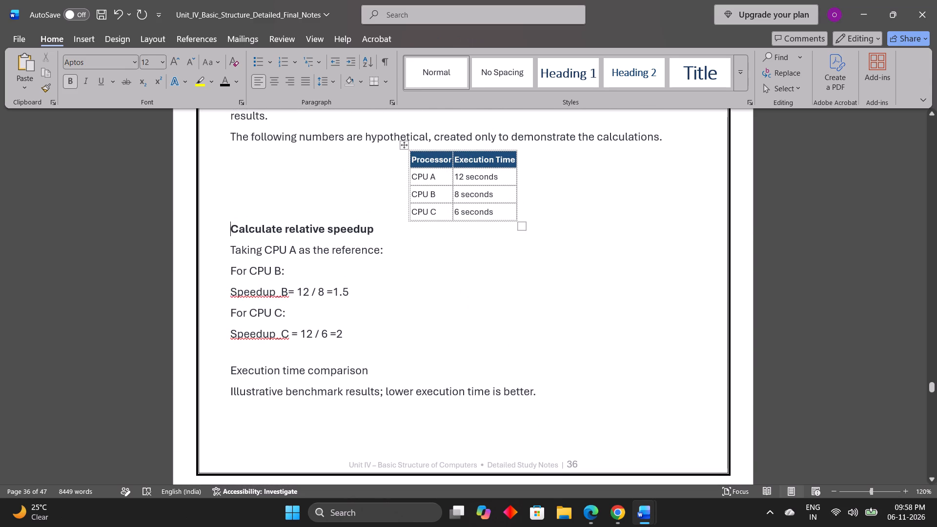
pyautogui.press('Down')
pyautogui.press('Down')
pyautogui.press('Down')
pyautogui.press('Down')
pyautogui.press('Down')
pyautogui.press('Down')
pyautogui.press('Down')
pyautogui.press('Down')
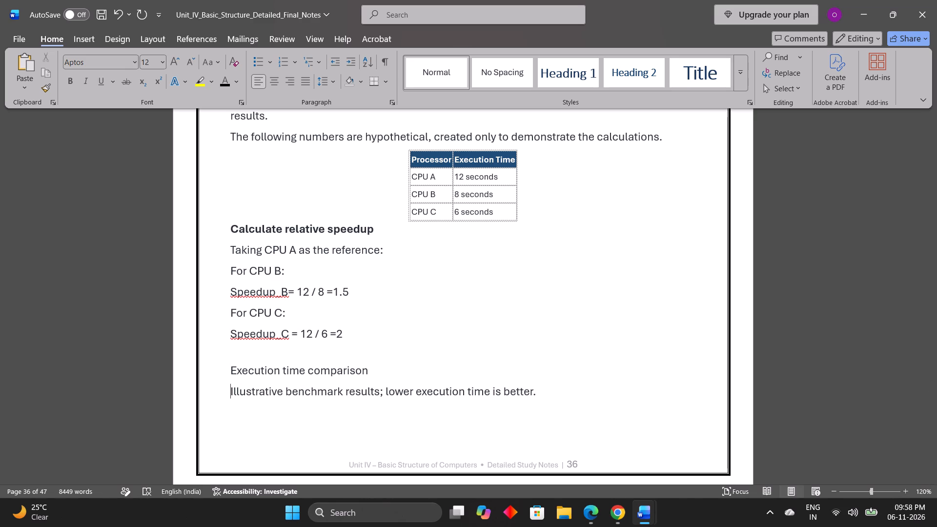
pyautogui.press('Down')
pyautogui.press('Down')
pyautogui.press('Down')
pyautogui.press('Down')
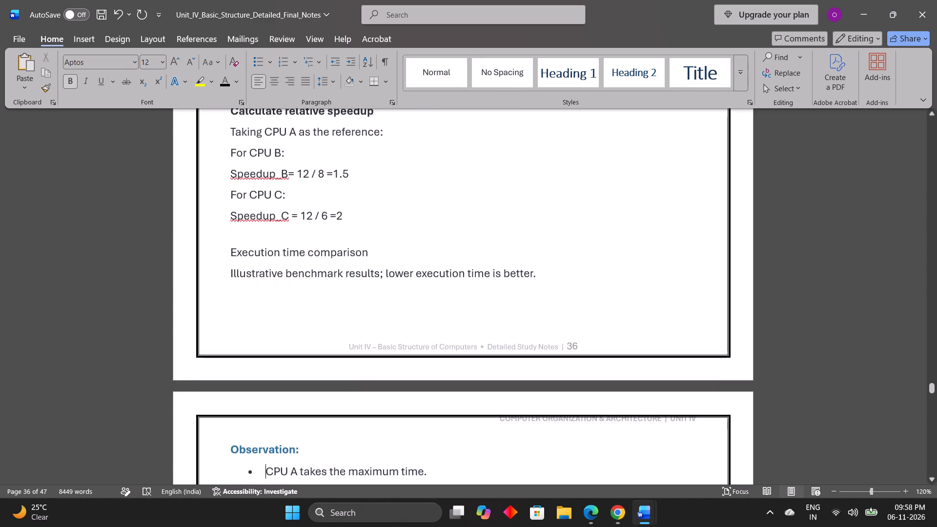
# Read the Observation bullets and the "9. Result and Conclusion" section, checking the page break before them.
pyautogui.press('Down')
pyautogui.press('Down')
pyautogui.press('Down')
pyautogui.press('Down')
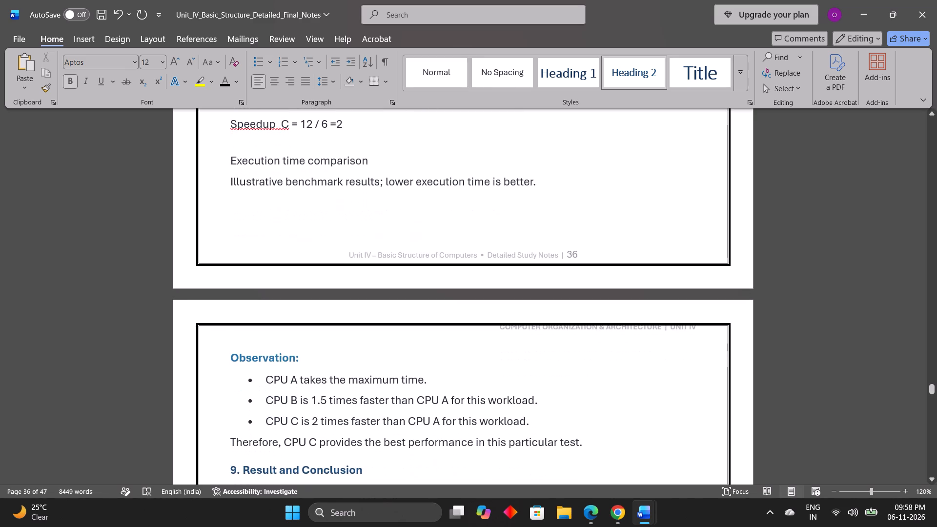
pyautogui.press('Down')
pyautogui.press('Down')
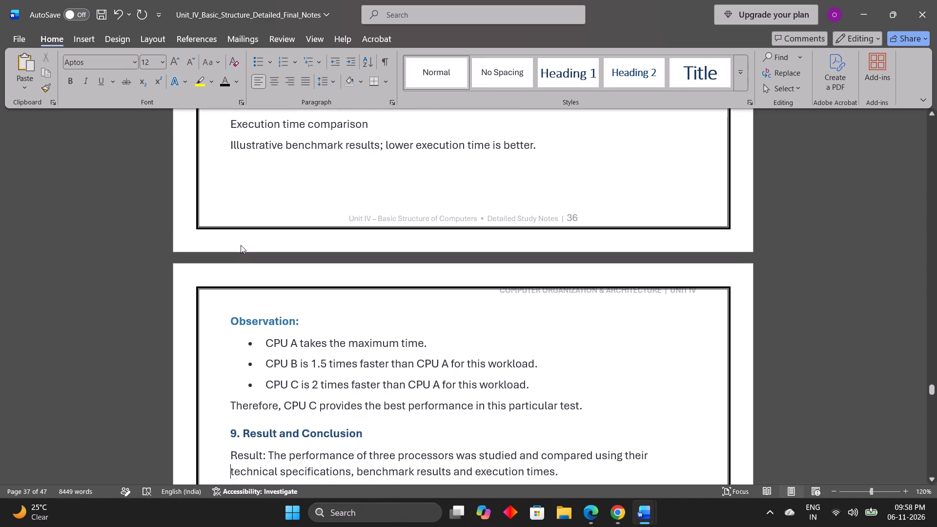
pyautogui.press('Down')
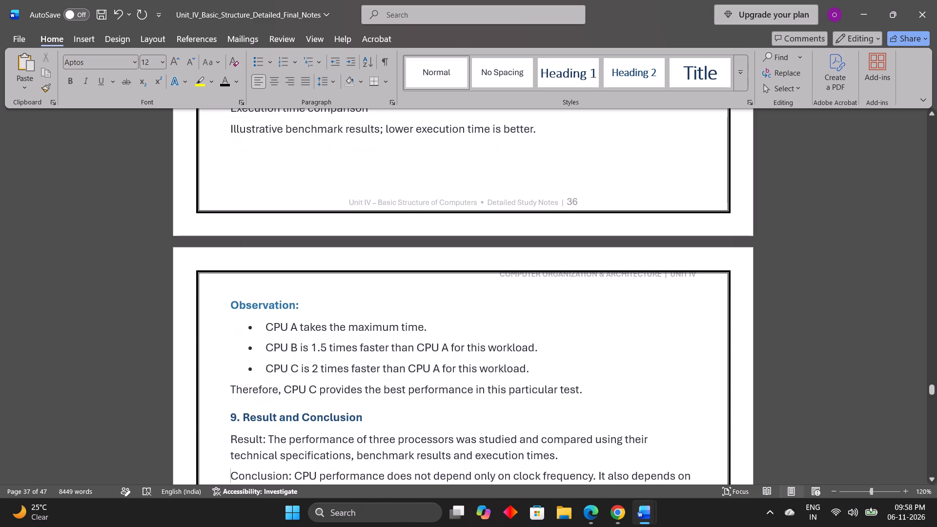
pyautogui.press('Down')
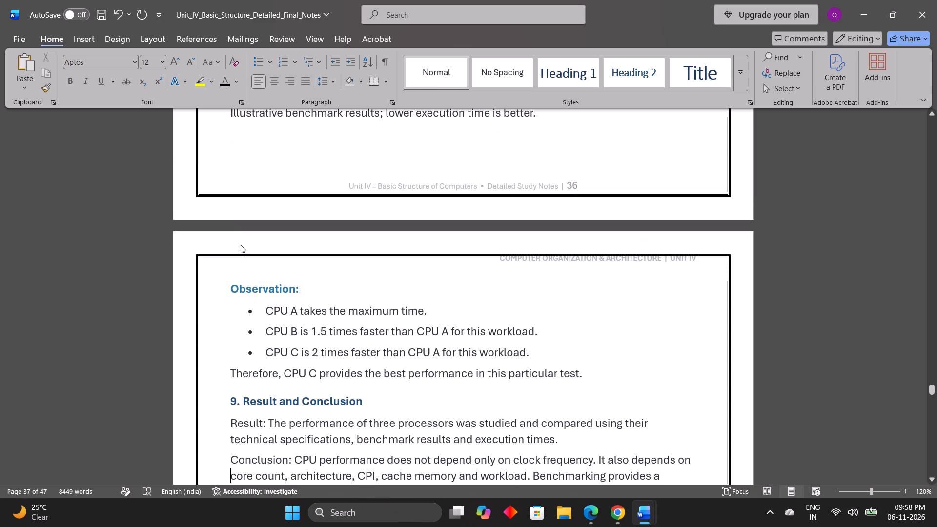
pyautogui.press('Down')
pyautogui.press('Down')
pyautogui.press('Up')
pyautogui.press('Up')
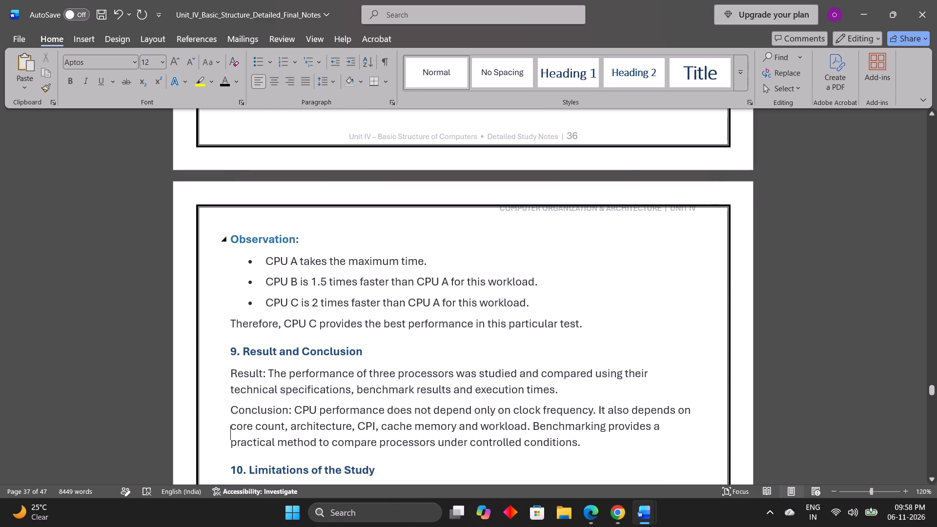
pyautogui.press('Up')
pyautogui.press('Up')
pyautogui.press('Up')
pyautogui.press('Up')
pyautogui.press('Up')
pyautogui.press('Up')
pyautogui.press('Up')
pyautogui.press('Up')
pyautogui.press('Up')
pyautogui.press('Up')
pyautogui.press('Up')
pyautogui.press('Up')
pyautogui.press('Up')
# Review the text from the Observation bullets through "10. Limitations of the Study" and the blank space below its list.
pyautogui.press('Down')
pyautogui.press('Down')
pyautogui.press('Down')
pyautogui.press('Down')
pyautogui.press('Down')
pyautogui.press('Down')
pyautogui.press('Down')
pyautogui.press('Down')
pyautogui.press('Down')
pyautogui.press('Down')
pyautogui.press('Down')
pyautogui.press('Down')
pyautogui.press('Down')
pyautogui.press('Down')
pyautogui.press('Down')
pyautogui.press('Down')
pyautogui.press('Down')
pyautogui.press('Down')
pyautogui.press('Down')
pyautogui.press('Down')
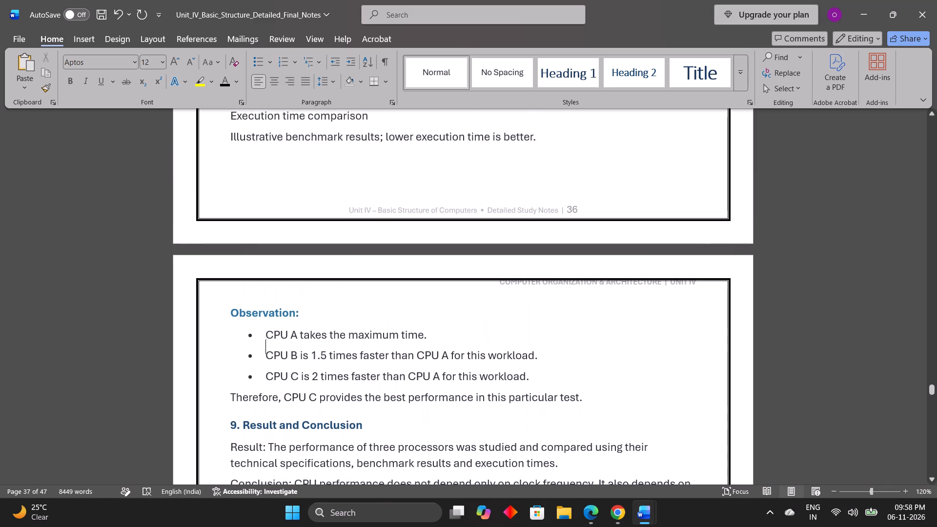
pyautogui.press('Down')
pyautogui.press('Down')
pyautogui.press('Down')
pyautogui.press('Down')
pyautogui.press('Down')
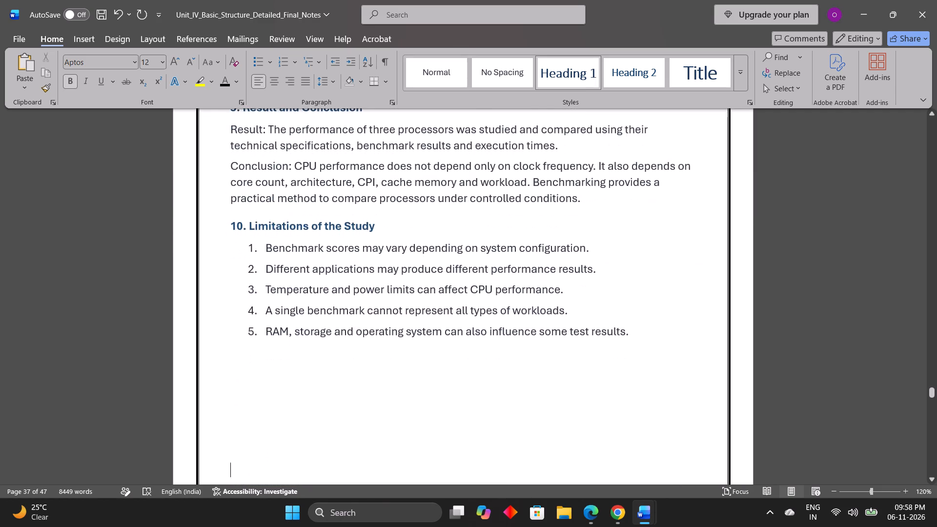
pyautogui.press('Down')
pyautogui.press('Down')
pyautogui.press('Down')
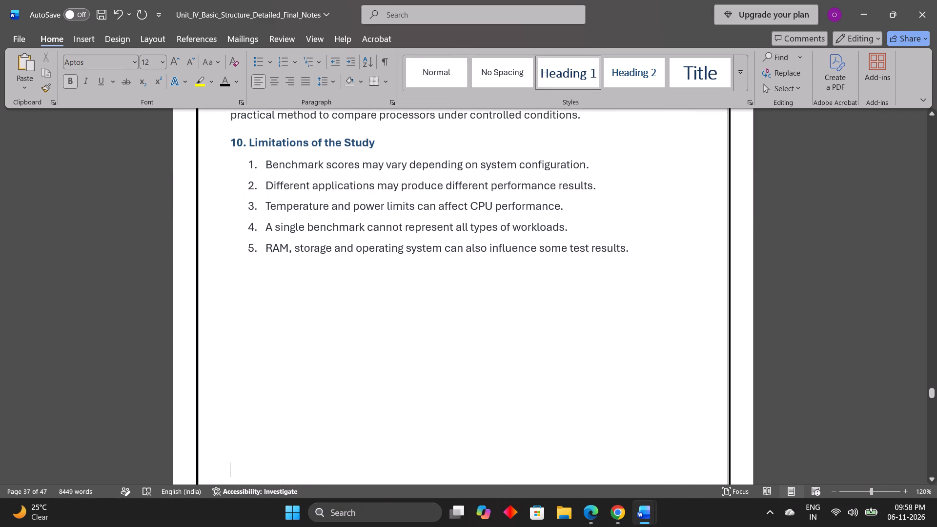
pyautogui.press('Down')
pyautogui.press('Down')
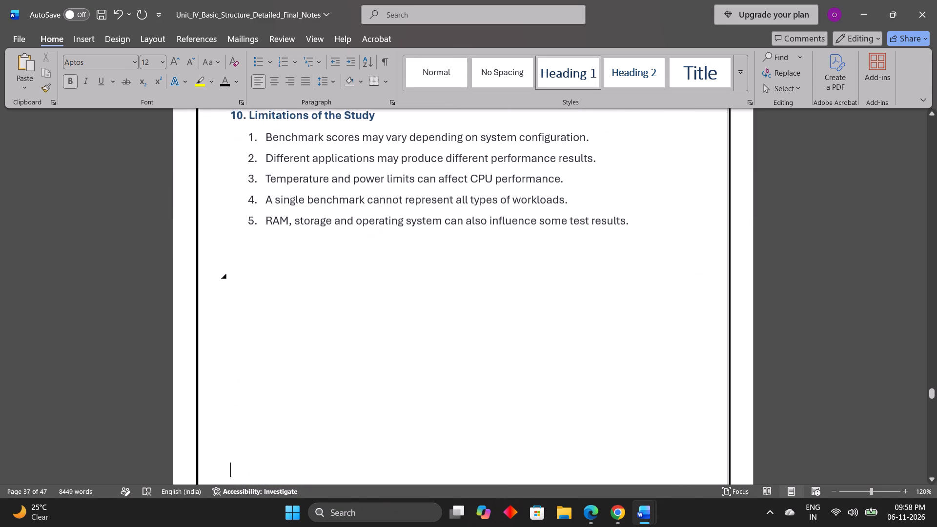
# Review the Self Study section from "PART A: COMPUTER PERFORMANCE METRICS" through "A. Execution Time" for text needing cleanup.
pyautogui.press('Down')
pyautogui.press('Down')
pyautogui.press('Down')
pyautogui.press('Down')
pyautogui.press('Down')
pyautogui.press('Down')
pyautogui.press('Down')
pyautogui.press('Down')
pyautogui.press('Down')
pyautogui.press('Down')
pyautogui.press('Down')
pyautogui.press('Down')
pyautogui.press('Down')
pyautogui.press('Down')
pyautogui.press('Down')
pyautogui.press('Down')
pyautogui.press('Down')
pyautogui.press('Down')
pyautogui.press('Down')
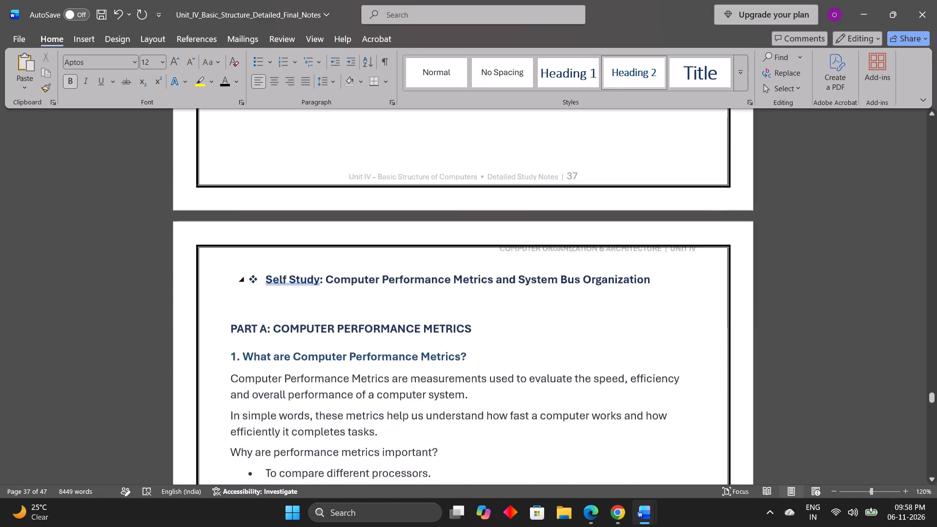
pyautogui.press('Up')
pyautogui.press('Up')
pyautogui.press('Up')
pyautogui.press('Up')
pyautogui.press('Up')
pyautogui.press('Up')
pyautogui.press('Up')
pyautogui.press('Up')
pyautogui.press('Up')
pyautogui.press('Up')
pyautogui.press('Up')
pyautogui.press('Up')
pyautogui.press('Up')
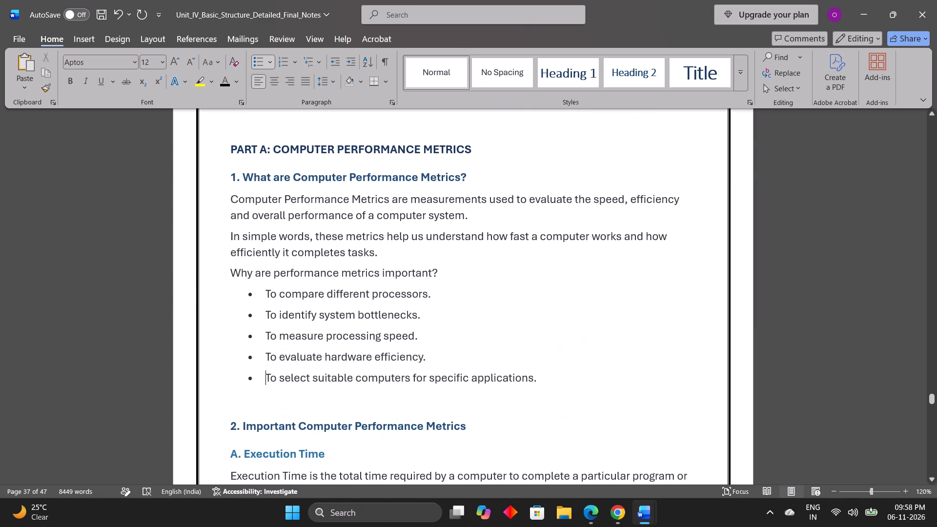
pyautogui.press('Down')
pyautogui.press('Down')
pyautogui.press('Down')
pyautogui.press('Down')
pyautogui.press('Down')
pyautogui.press('Down')
pyautogui.press('Down')
pyautogui.press('Down')
pyautogui.press('Down')
pyautogui.press('Down')
pyautogui.press('Down')
pyautogui.press('Down')
pyautogui.press('Down')
pyautogui.press('Down')
pyautogui.press('Down')
pyautogui.press('Down')
pyautogui.press('Down')
pyautogui.press('Down')
pyautogui.press('Down')
pyautogui.press('Down')
pyautogui.press('Down')
pyautogui.press('Down')
pyautogui.press('Down')
# Clean the left side of the Execution Time formula to read "CPU Time =", removing the opening \[ and the backslash after CPU.
pyautogui.press('Up')
pyautogui.press('Up')
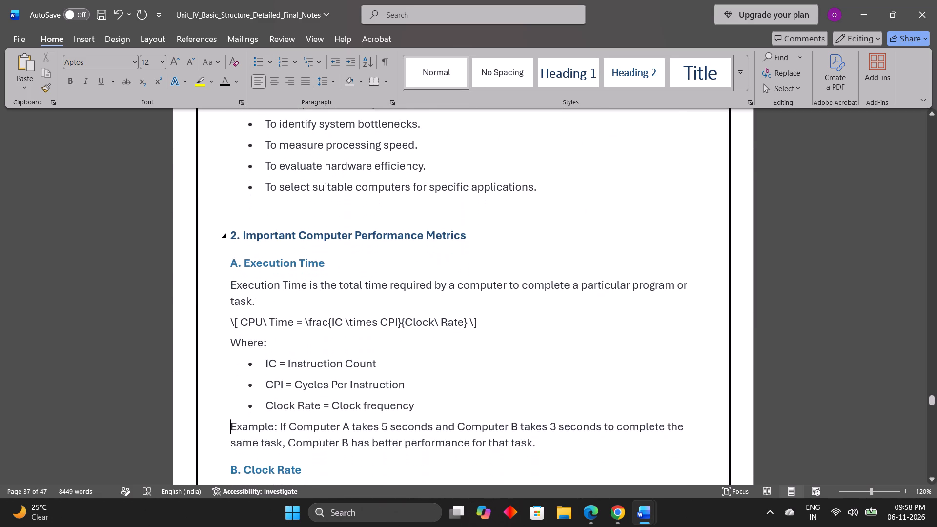
pyautogui.press('Up')
pyautogui.press('Up')
pyautogui.press('Up')
pyautogui.press('Up')
pyautogui.press('Up')
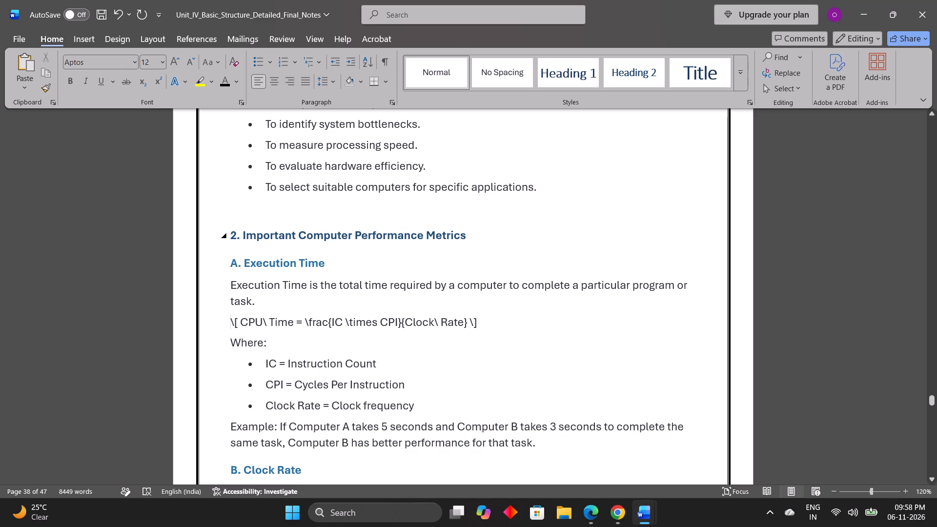
pyautogui.press('Right')
pyautogui.press('Right')
pyautogui.press('Right')
pyautogui.press('BackSpace')
pyautogui.press('BackSpace')
pyautogui.press('BackSpace')
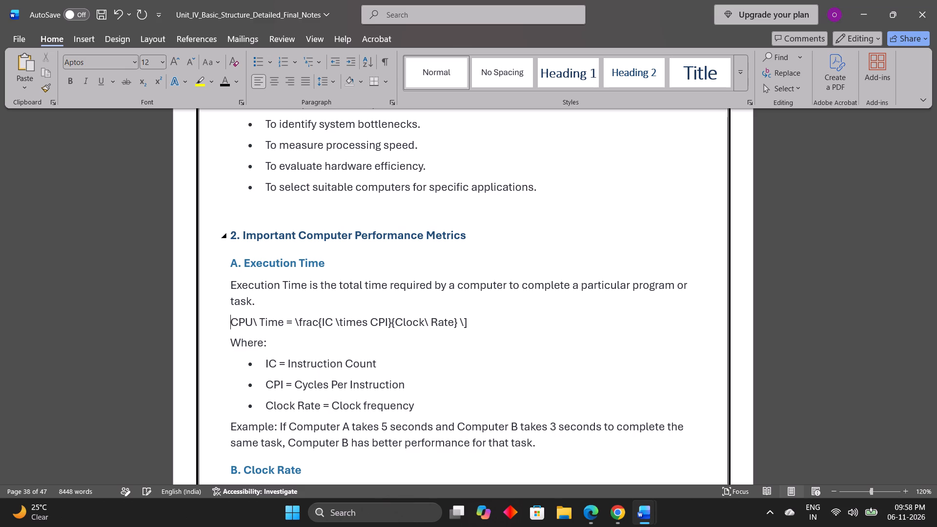
pyautogui.press('Right')
pyautogui.press('Right')
pyautogui.press('Right')
pyautogui.press('Right')
pyautogui.press('BackSpace')
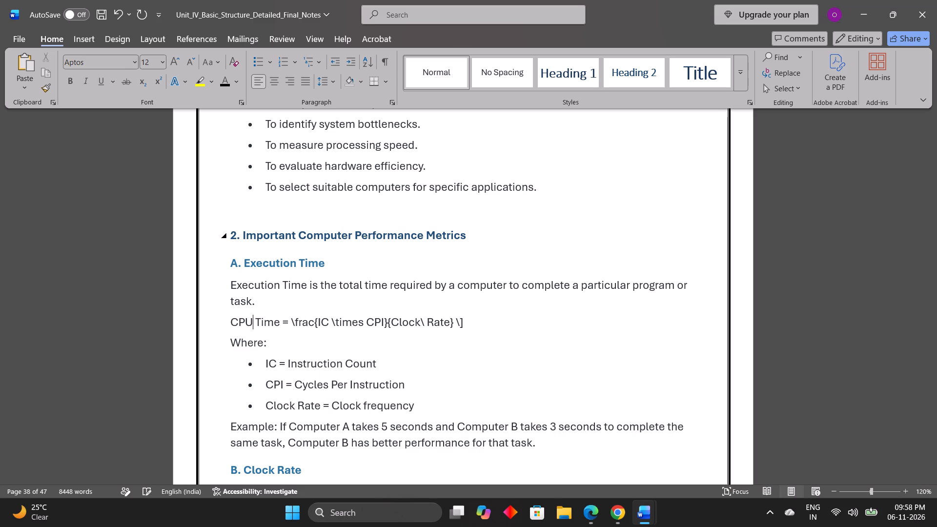
# Remove the \frac{ code before IC in the CPU Time formula.
pyautogui.press('Right')
pyautogui.press('Right')
pyautogui.press('Right')
pyautogui.press('Right')
pyautogui.press('Right')
pyautogui.press('Right')
pyautogui.press('Right')
pyautogui.press('Right')
pyautogui.press('Right')
pyautogui.press('Right')
pyautogui.press('Right')
pyautogui.press('Right')
pyautogui.press('Right')
pyautogui.press('Right')
pyautogui.press('BackSpace')
pyautogui.press('BackSpace')
pyautogui.press('BackSpace')
pyautogui.press('BackSpace')
pyautogui.press('BackSpace')
pyautogui.press('BackSpace')
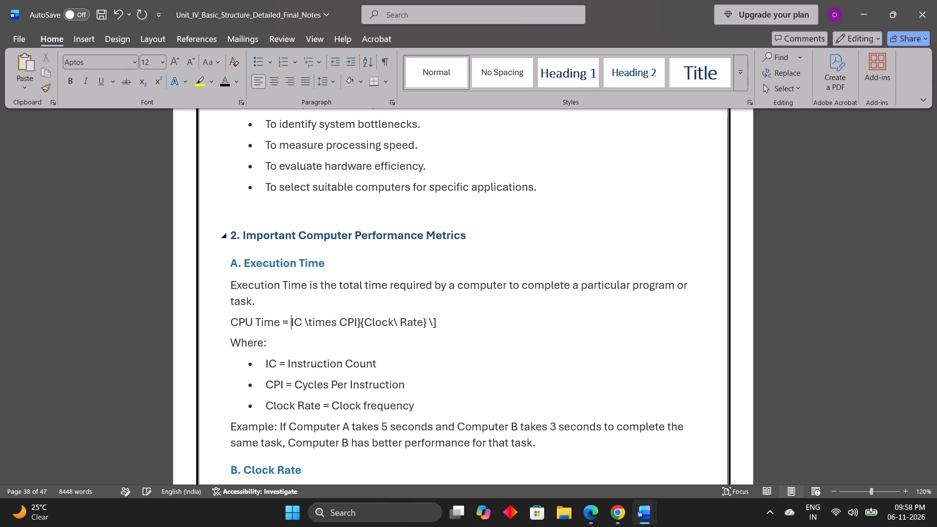
# Replace \times with * between IC and CPI in the CPU Time formula.
pyautogui.press('Right')
pyautogui.press('Right')
pyautogui.press('Right')
pyautogui.press('Right')
pyautogui.press('BackSpace')
pyautogui.press('Delete')
pyautogui.press('Delete')
pyautogui.press('Delete')
pyautogui.press('Delete')
pyautogui.press('Delete')
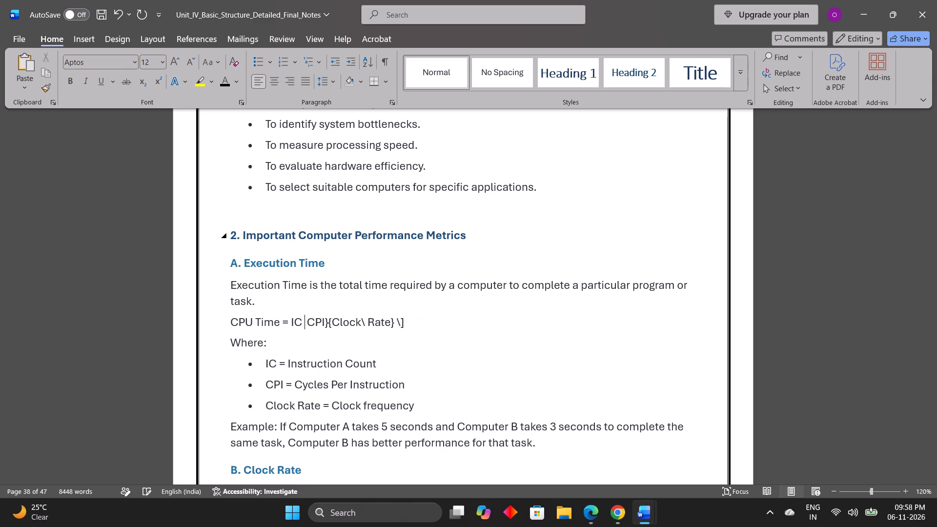
pyautogui.hotkey('shift', '*')
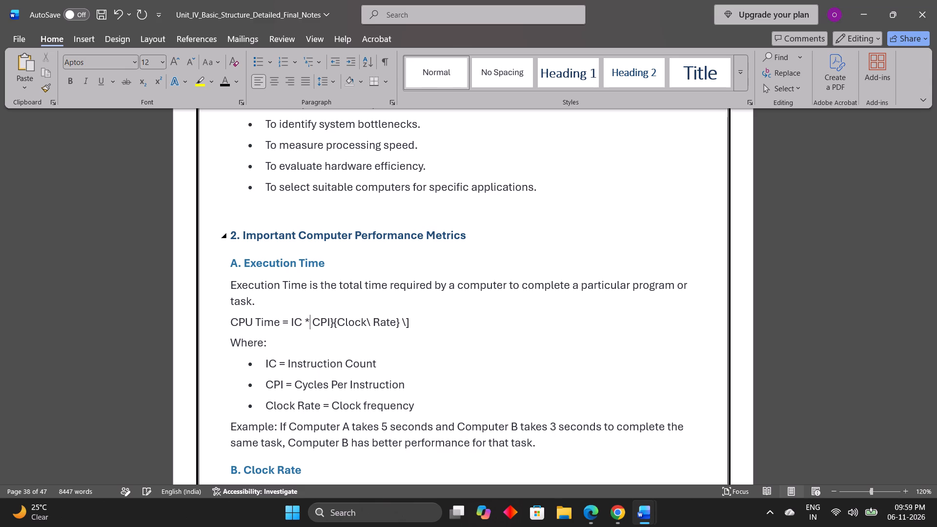
# Replace the }{ braces after CPI with a spaced slash so the CPU Time formula reads "CPI / Clock".
pyautogui.press('Right')
pyautogui.press('Right')
pyautogui.press('Right')
pyautogui.press('Right')
pyautogui.press('Right')
pyautogui.press('Right')
pyautogui.press('BackSpace')
pyautogui.press('BackSpace')
pyautogui.write('/')
pyautogui.press('space')
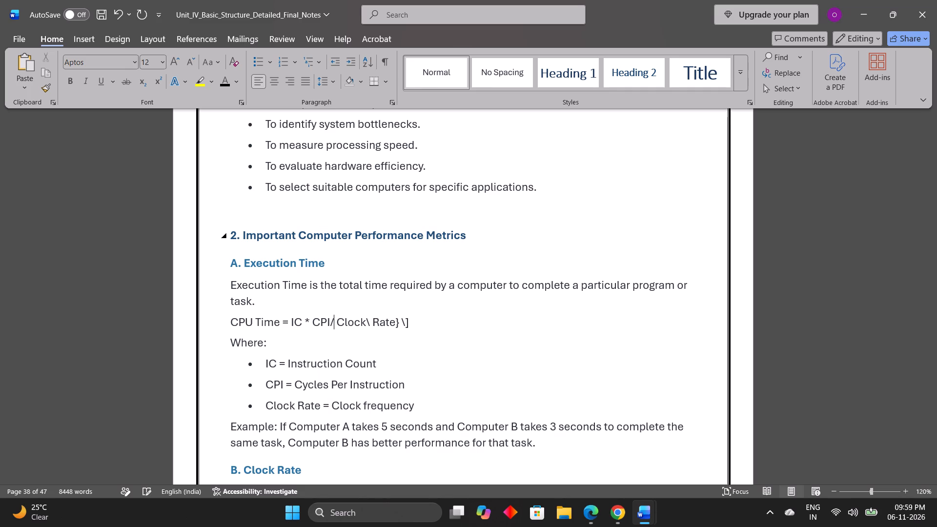
pyautogui.press('Left')
pyautogui.press('Left')
pyautogui.press('space')
# Remove the backslash between Clock and Rate in the CPU Time formula, keeping a single space.
pyautogui.press('Right')
pyautogui.press('Right')
pyautogui.press('Right')
pyautogui.press('Right')
pyautogui.press('Right')
pyautogui.press('Right')
pyautogui.press('Right')
pyautogui.press('Right')
pyautogui.press('Right')
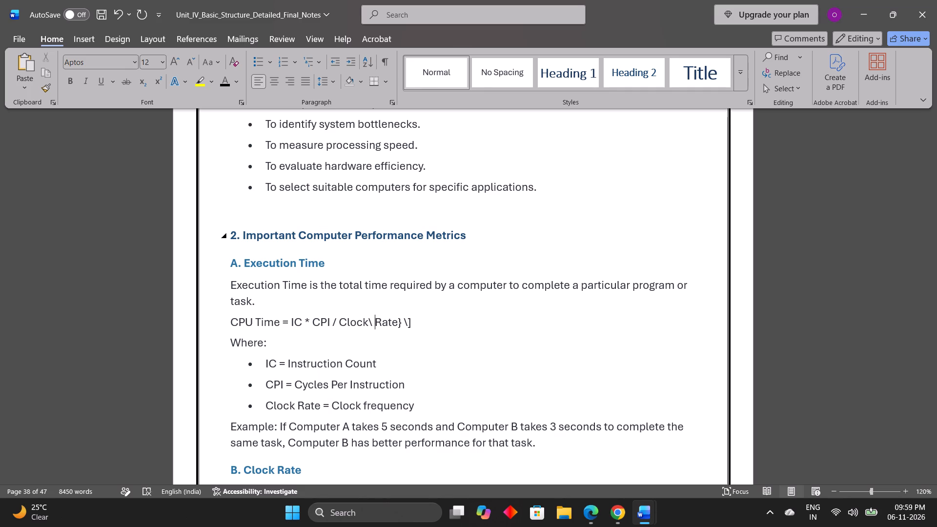
pyautogui.press('\\')
pyautogui.press('BackSpace')
pyautogui.press('BackSpace')
pyautogui.press('BackSpace')
pyautogui.press('space')
# Delete the trailing } \] after "Clock Rate" in the CPU Time formula, keeping "Where:" on its own line.
pyautogui.press('Right')
pyautogui.press('Right')
pyautogui.press('Right')
pyautogui.press('Right')
pyautogui.press('Right')
pyautogui.press('Right')
pyautogui.press('Right')
pyautogui.press('Right')
pyautogui.press('Right')
pyautogui.press('Right')
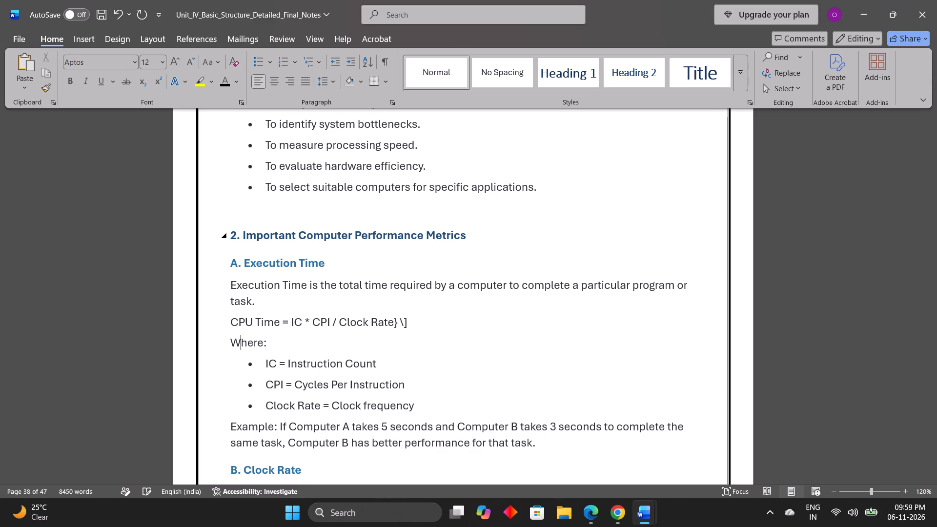
pyautogui.press('Left')
pyautogui.press('BackSpace')
pyautogui.press('BackSpace')
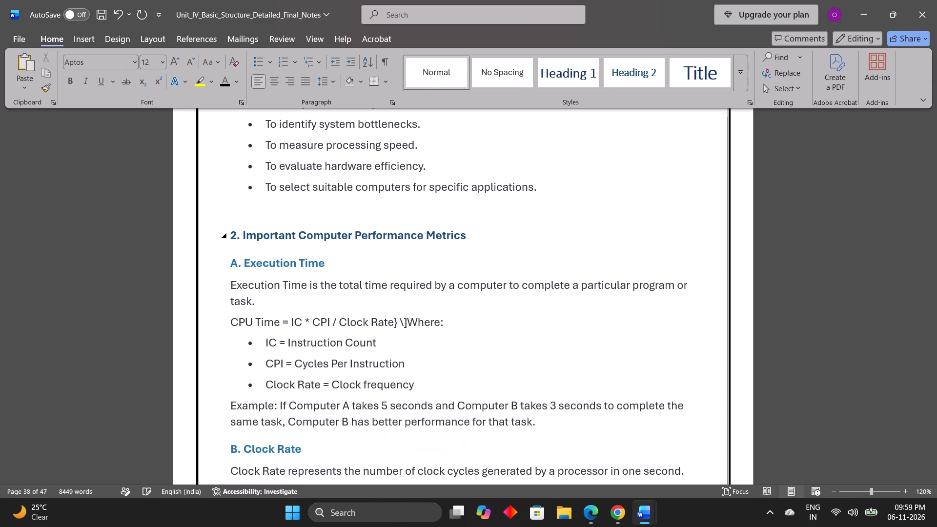
pyautogui.press('BackSpace')
pyautogui.press('BackSpace')
pyautogui.press('BackSpace')
pyautogui.press('Return')
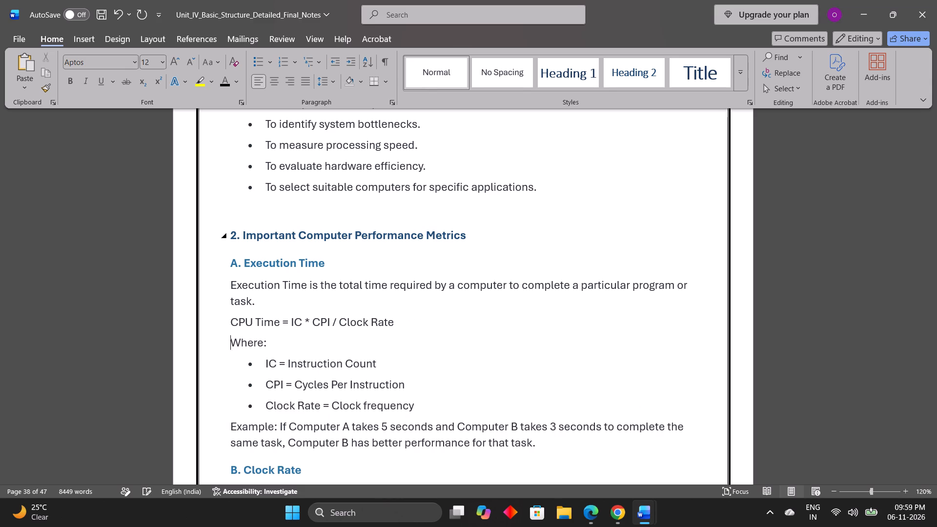
# Remove the opening \[ and its space from the CPI formula under "C. CPI (Cycles Per Instruction)".
pyautogui.scroll(-1, 356, 421)
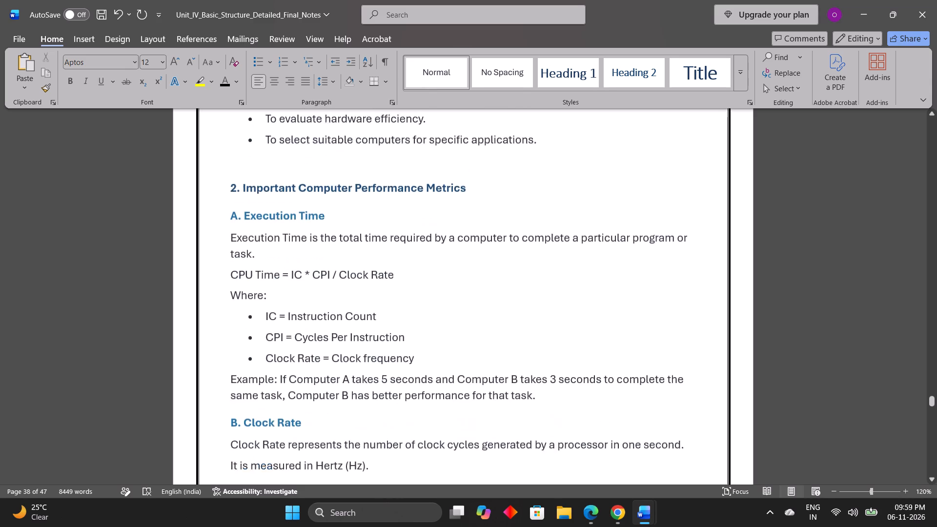
pyautogui.scroll(-1, 356, 421)
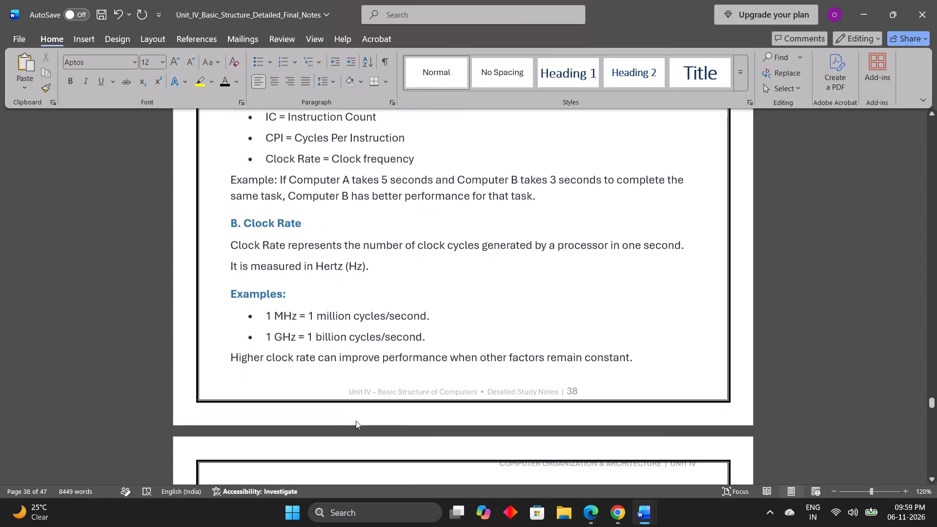
pyautogui.scroll(-2, 356, 421)
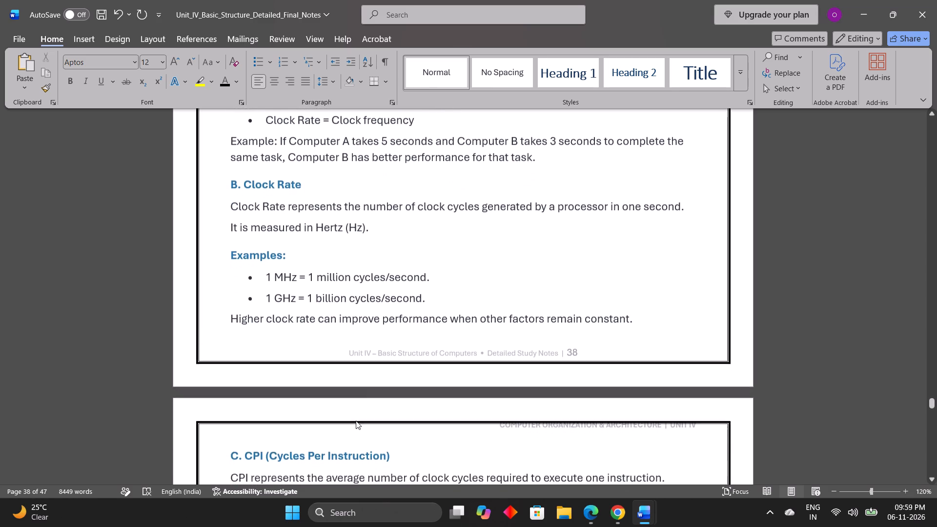
pyautogui.scroll(-4, 356, 421)
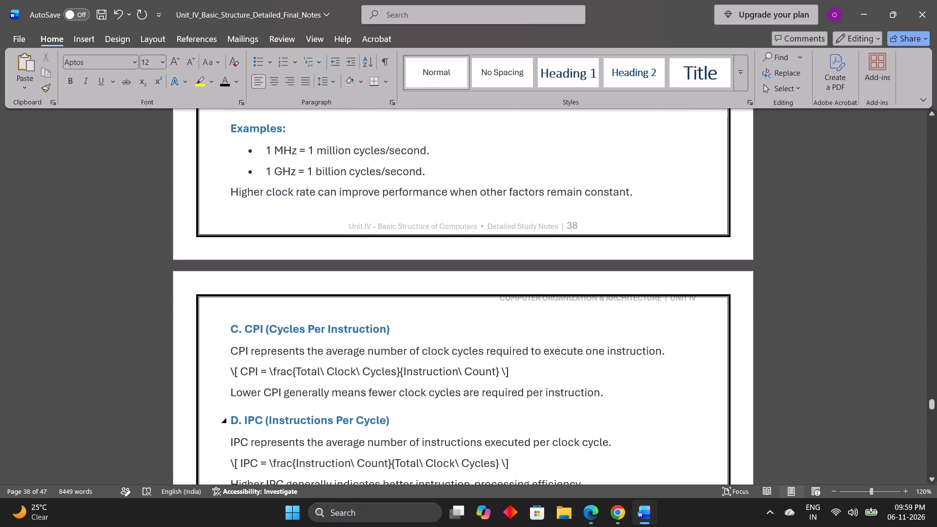
pyautogui.scroll(-1, 356, 421)
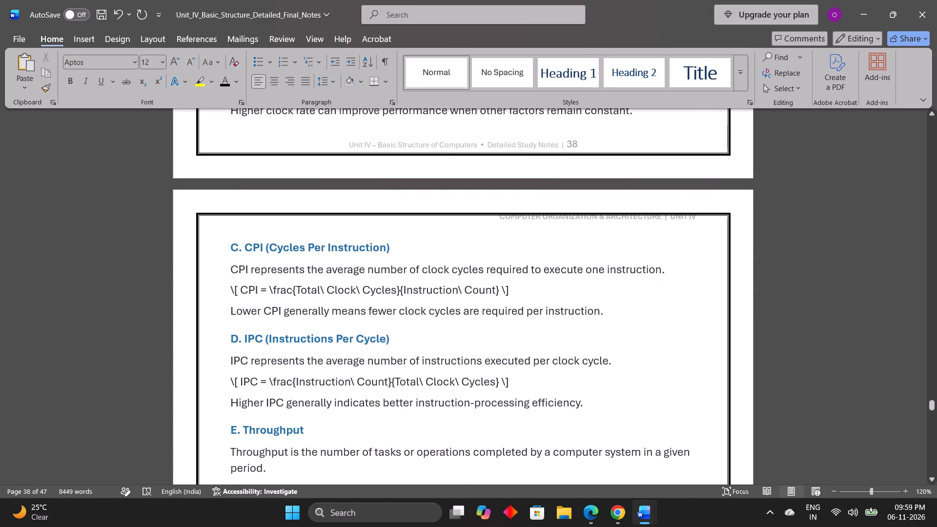
pyautogui.click(239, 286)
pyautogui.press('BackSpace')
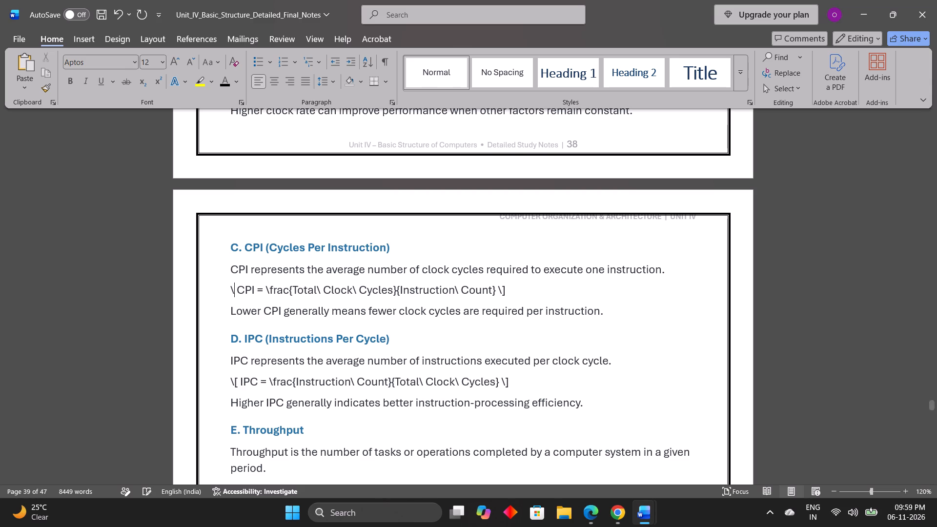
pyautogui.press('BackSpace')
pyautogui.press('Delete')
# Remove the \frac{ code before Total in the CPI formula.
pyautogui.press('Right')
pyautogui.press('Right')
pyautogui.press('Right')
pyautogui.press('Right')
pyautogui.press('Right')
pyautogui.press('Right')
pyautogui.press('Right')
pyautogui.press('Right')
pyautogui.press('Right')
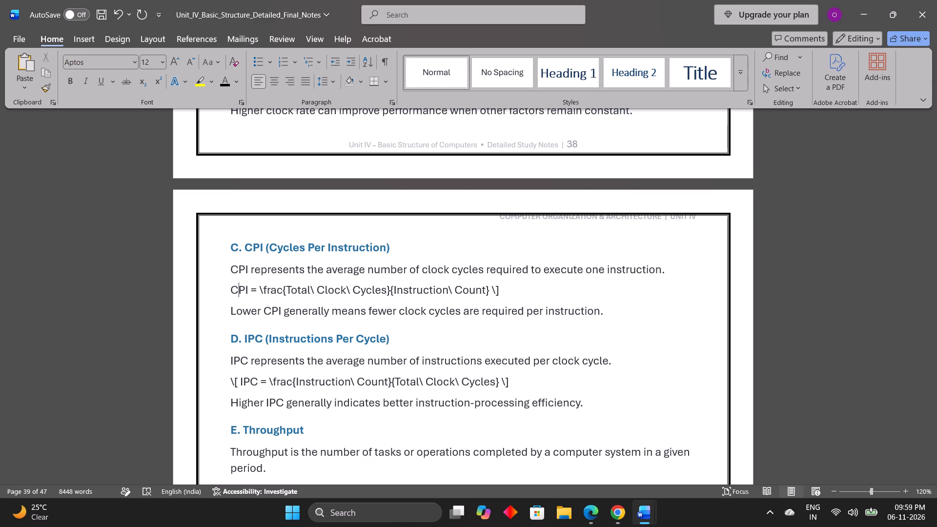
pyautogui.press('Right')
pyautogui.press('Right')
pyautogui.press('Right')
pyautogui.press('Right')
pyautogui.press('Left')
pyautogui.press('BackSpace')
pyautogui.press('BackSpace')
pyautogui.press('BackSpace')
pyautogui.press('BackSpace')
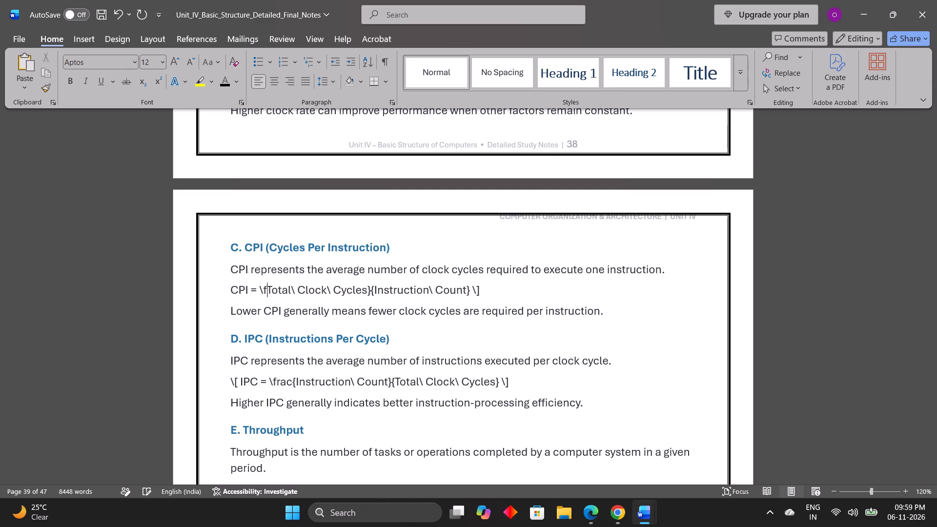
pyautogui.press('BackSpace')
pyautogui.press('BackSpace')
# Remove the backslashes after Total and Clock so the CPI numerator reads "Total Clock Cycles".
pyautogui.press('Right')
pyautogui.press('Right')
pyautogui.press('Right')
pyautogui.press('Right')
pyautogui.press('Right')
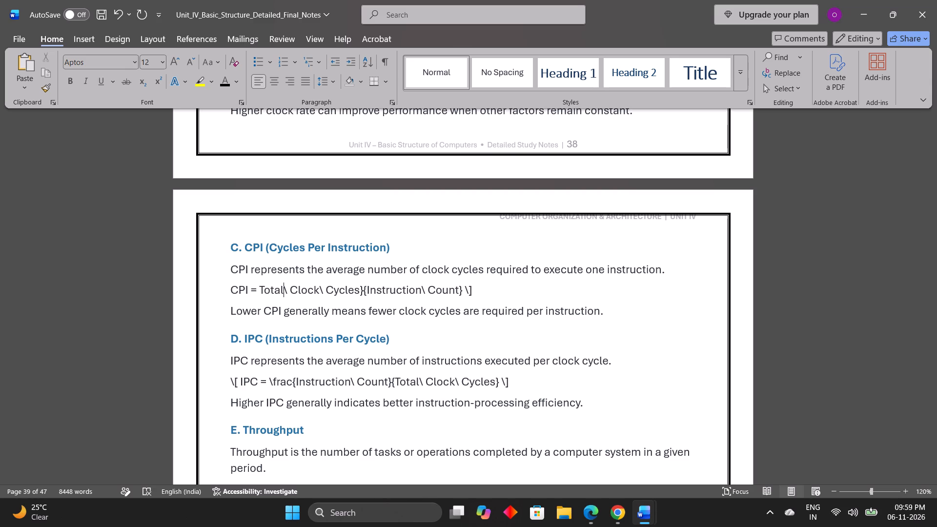
pyautogui.press('Right')
pyautogui.press('BackSpace')
pyautogui.press('Right')
pyautogui.press('Right')
pyautogui.press('Right')
pyautogui.press('Right')
pyautogui.press('Right')
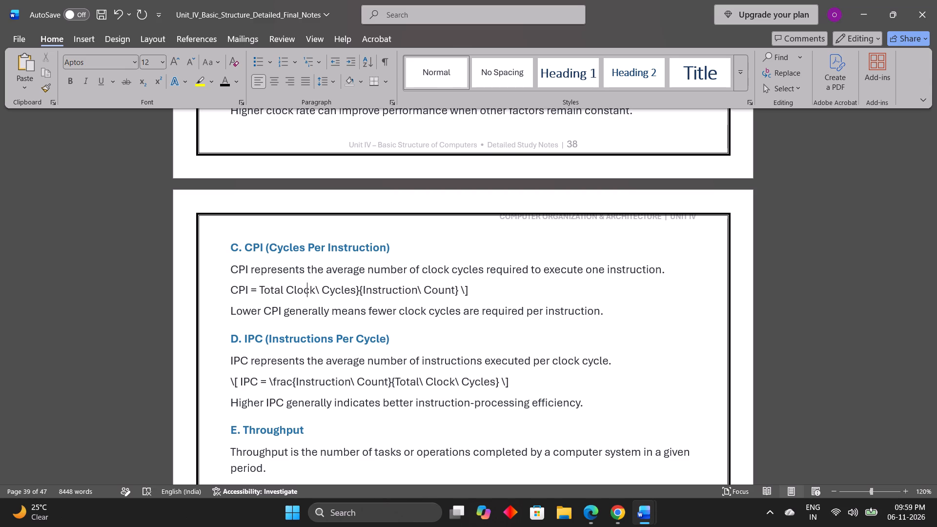
pyautogui.press('Right')
pyautogui.press('Right')
pyautogui.press('BackSpace')
# Replace the two braces between Cycles and Instruction in the CPI formula with a slash that has a space on each side.
pyautogui.press('Right')
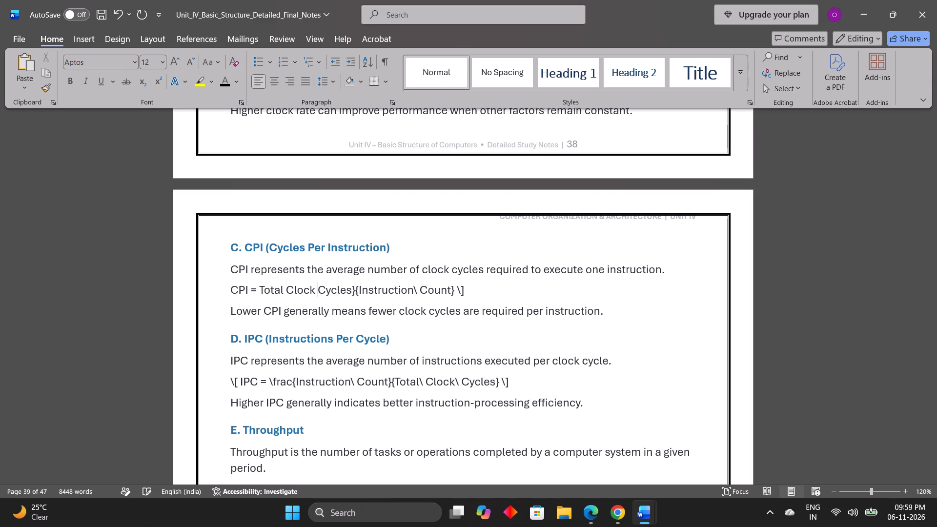
pyautogui.press('Right')
pyautogui.press('Right')
pyautogui.press('Right')
pyautogui.press('Right')
pyautogui.press('Right')
pyautogui.press('Right')
pyautogui.press('Right')
pyautogui.press('Right')
pyautogui.press('BackSpace')
pyautogui.press('BackSpace')
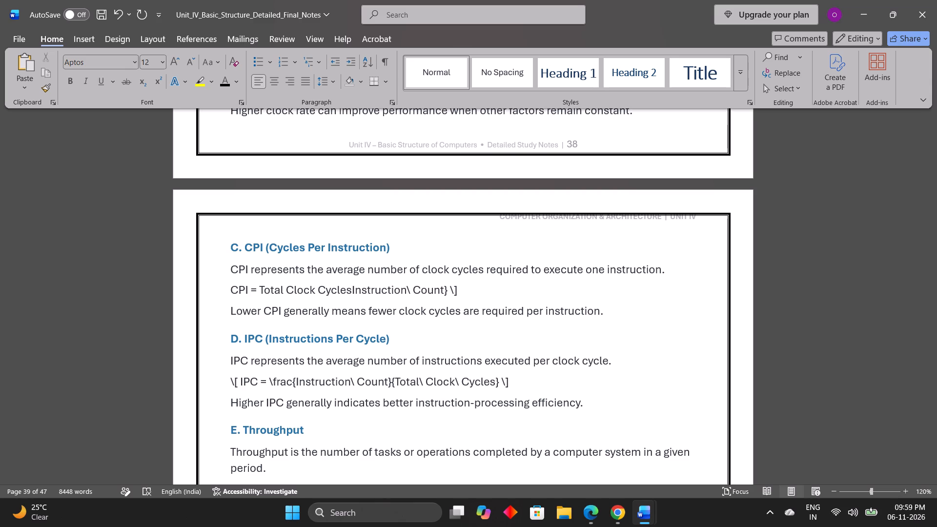
pyautogui.press('space')
pyautogui.write('/')
pyautogui.press('space')
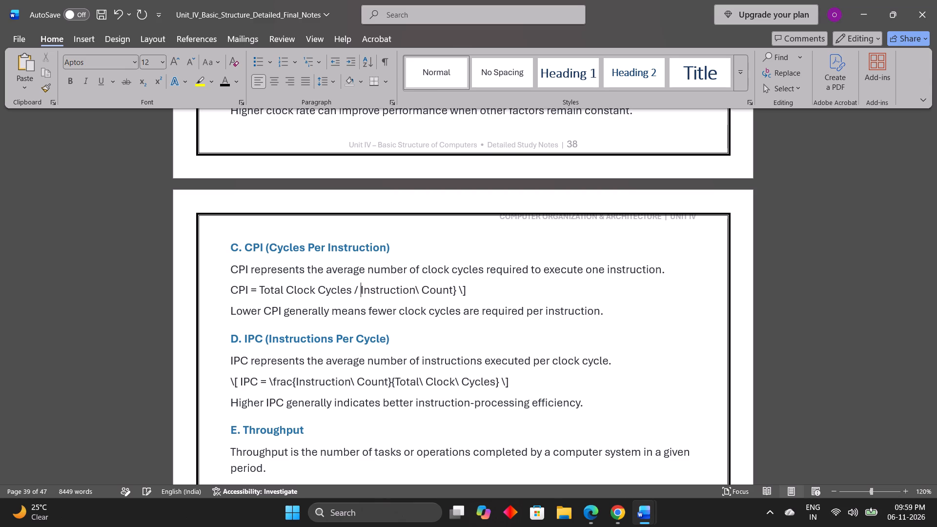
# Remove the backslash after Instruction in the CPI formula so the denominator reads 'Instruction Count'.
pyautogui.press('Right')
pyautogui.press('Right')
pyautogui.press('Right')
pyautogui.press('Right')
pyautogui.press('Right')
pyautogui.press('Right')
pyautogui.press('Right')
pyautogui.press('Right')
pyautogui.press('Right')
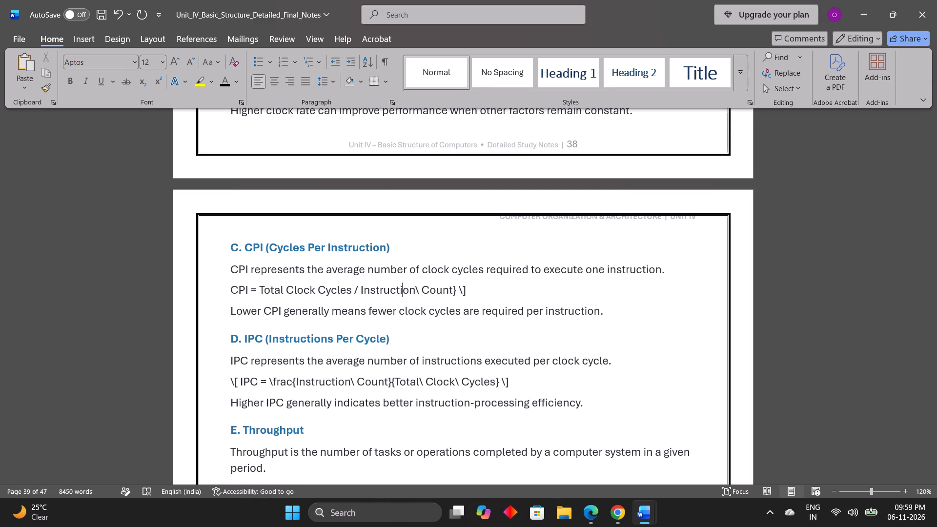
pyautogui.press('Right')
pyautogui.press('Right')
pyautogui.press('Right')
pyautogui.press('BackSpace')
# Delete the trailing brace and LaTeX closing bracket after 'Instruction Count' at the end of the CPI formula.
pyautogui.press('Right')
pyautogui.press('Right')
pyautogui.press('Right')
pyautogui.press('Right')
pyautogui.press('Right')
pyautogui.press('Right')
pyautogui.press('Right')
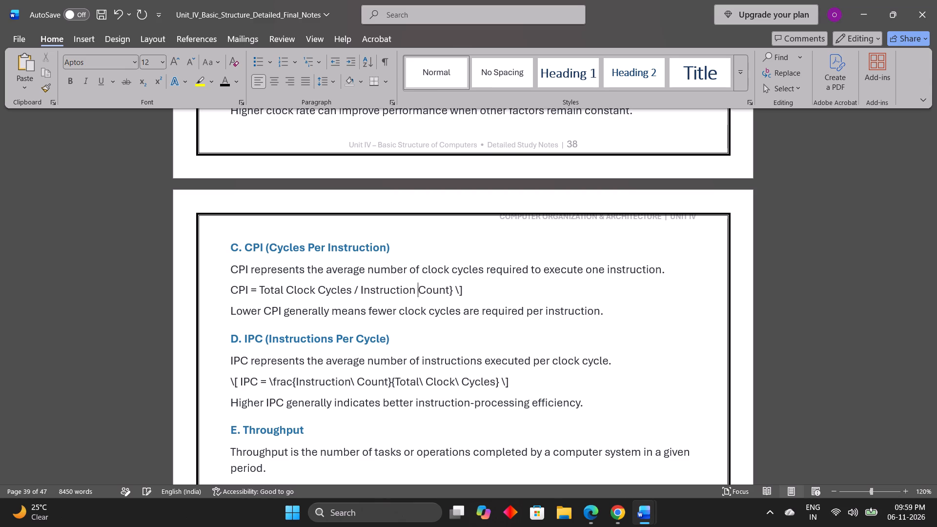
pyautogui.press('Right')
pyautogui.press('Right')
pyautogui.press('Right')
pyautogui.press('BackSpace')
pyautogui.press('BackSpace')
pyautogui.press('BackSpace')
pyautogui.press('BackSpace')
# Remove the LaTeX opening bracket and its space from the IPC formula under 'D. IPC (Instructions Per Cycle)'.
pyautogui.click(251, 340)
pyautogui.scroll(-1, 251, 340)
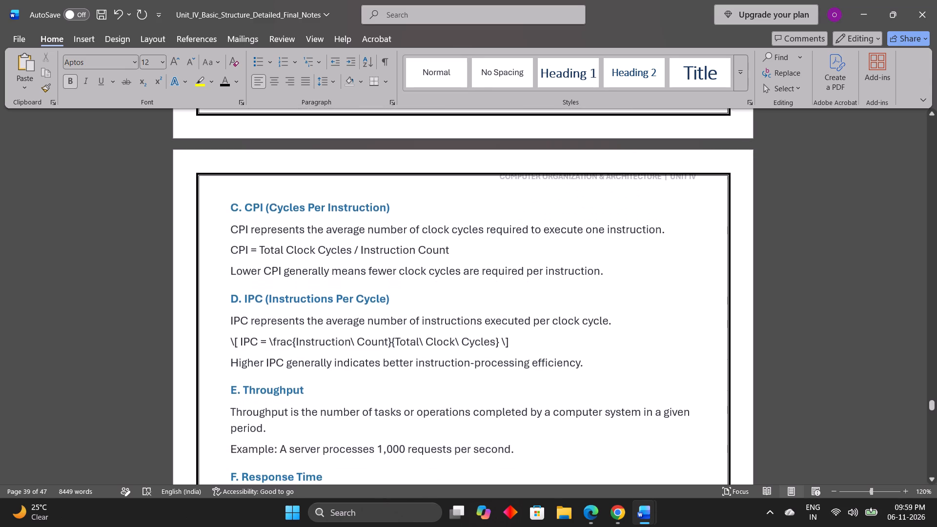
pyautogui.scroll(-2, 251, 340)
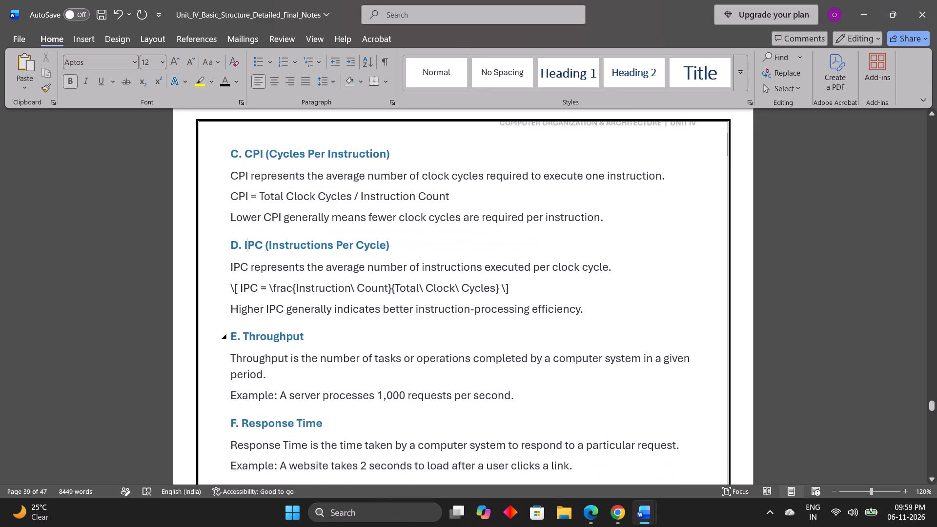
pyautogui.click(242, 287)
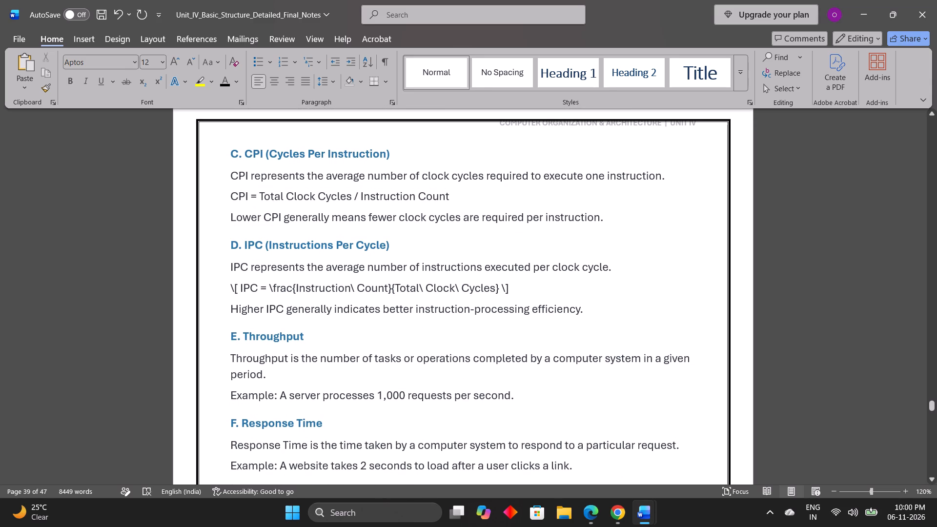
pyautogui.press('Left')
pyautogui.press('BackSpace')
pyautogui.press('BackSpace')
pyautogui.press('BackSpace')
# Remove the LaTeX frac code and its opening brace before Instruction in the IPC formula.
pyautogui.press('Right')
pyautogui.press('Right')
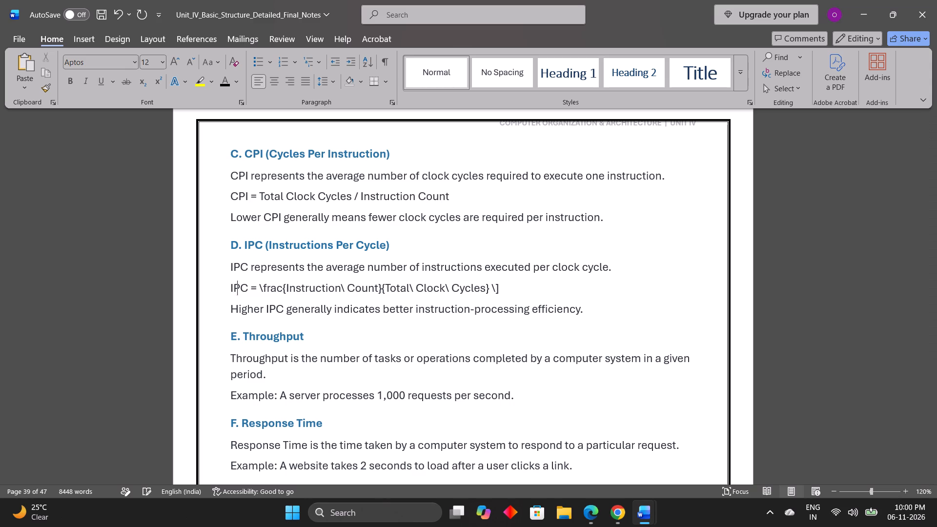
pyautogui.press('Right')
pyautogui.press('Right')
pyautogui.press('Right')
pyautogui.press('Right')
pyautogui.press('Right')
pyautogui.press('Right')
pyautogui.press('Right')
pyautogui.press('Right')
pyautogui.press('Right')
pyautogui.press('Right')
pyautogui.press('BackSpace')
pyautogui.press('BackSpace')
pyautogui.press('BackSpace')
pyautogui.press('BackSpace')
pyautogui.press('BackSpace')
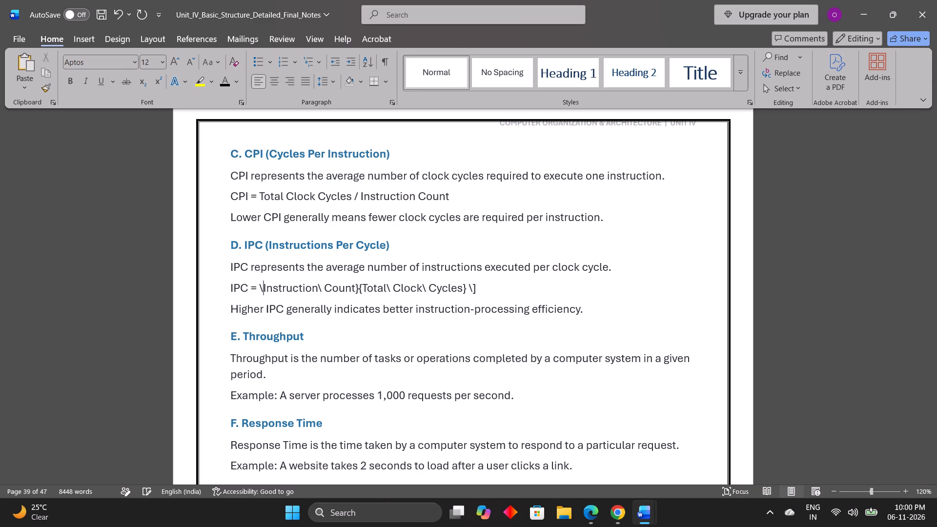
pyautogui.press('BackSpace')
# Remove the backslash after Instruction in the IPC formula so the numerator reads 'Instruction Count'.
pyautogui.press('Right')
pyautogui.press('Right')
pyautogui.press('Right')
pyautogui.press('Right')
pyautogui.press('Right')
pyautogui.press('Right')
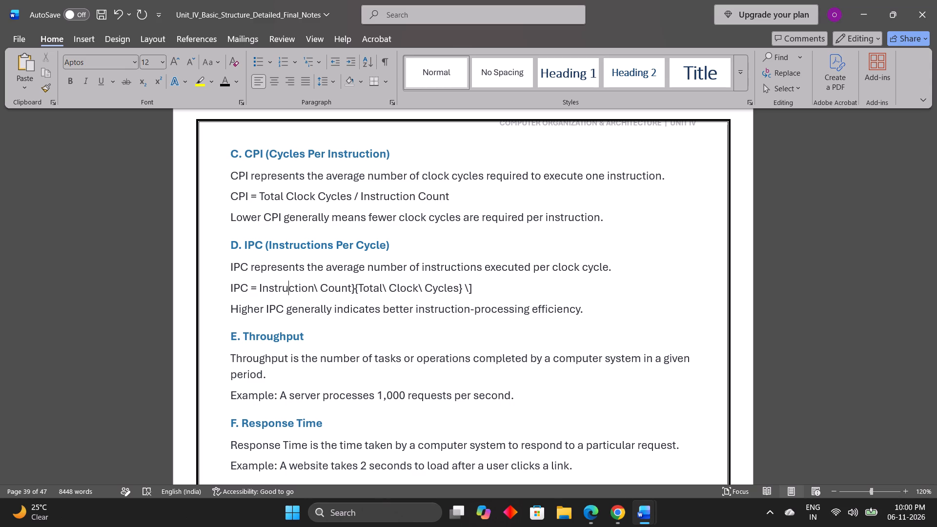
pyautogui.press('Right')
pyautogui.press('Right')
pyautogui.press('Right')
pyautogui.press('Right')
pyautogui.press('Right')
pyautogui.press('Right')
pyautogui.press('BackSpace')
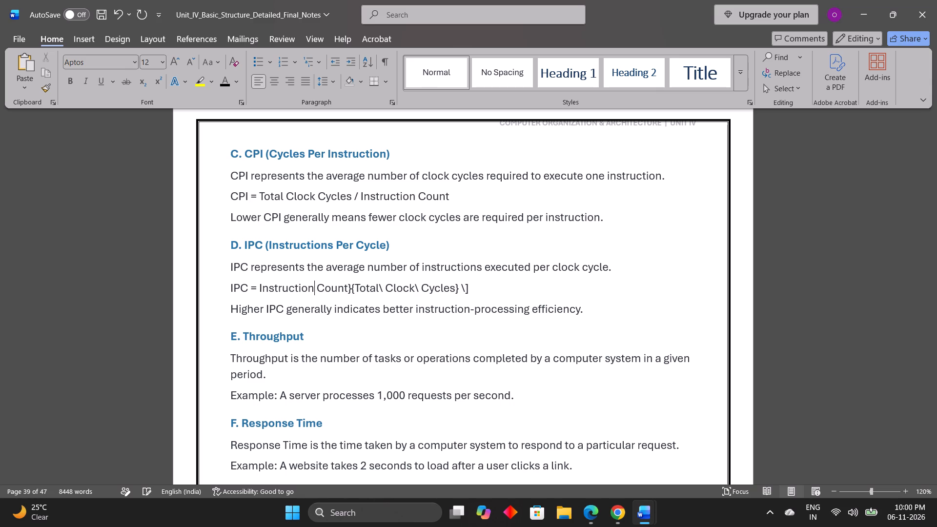
# Replace the two braces between Count and Total in the IPC formula with a slash that has a space on each side.
pyautogui.press('Right')
pyautogui.press('Right')
pyautogui.press('Right')
pyautogui.press('Right')
pyautogui.press('Right')
pyautogui.press('Right')
pyautogui.press('Right')
pyautogui.press('Right')
pyautogui.press('BackSpace')
pyautogui.press('BackSpace')
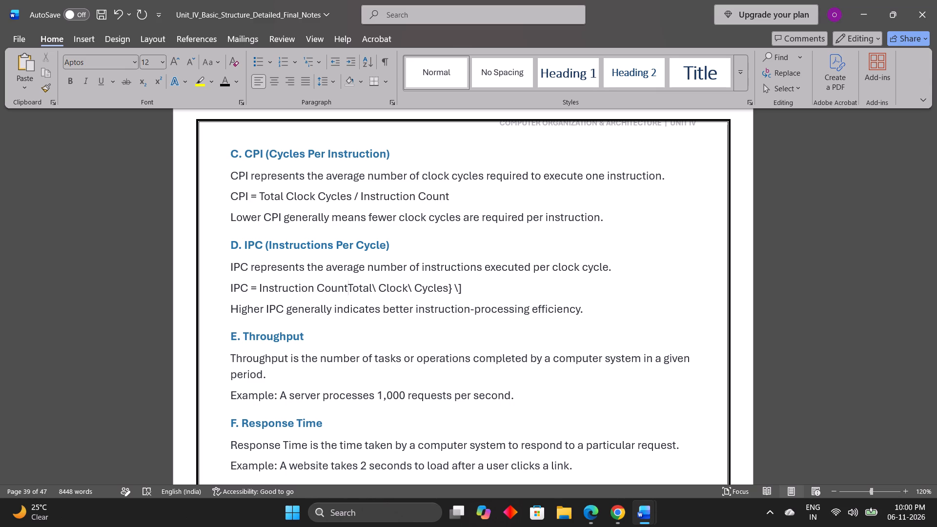
pyautogui.press('space')
pyautogui.write('/')
pyautogui.press('space')
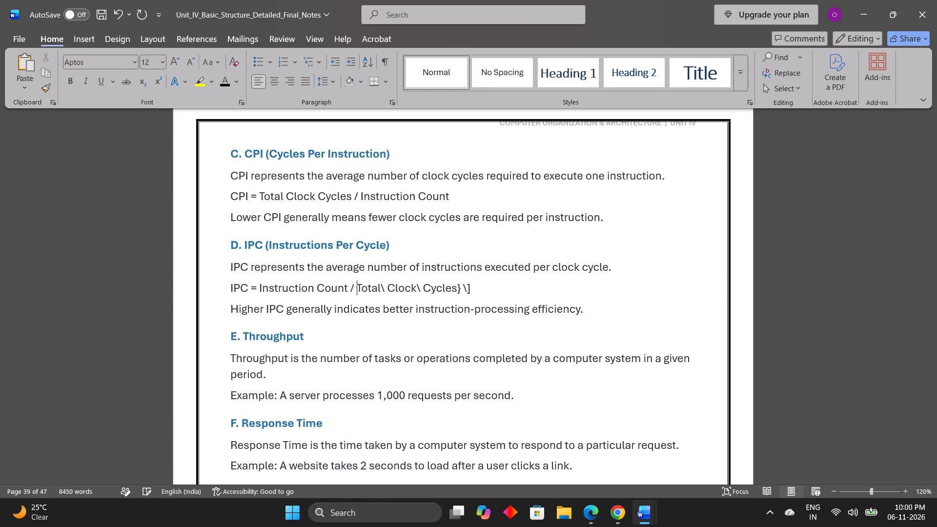
# Remove the backslashes after Total and Clock so the IPC denominator reads 'Total Clock Cycles'.
pyautogui.click(383, 287)
pyautogui.press('BackSpace')
pyautogui.press('Right')
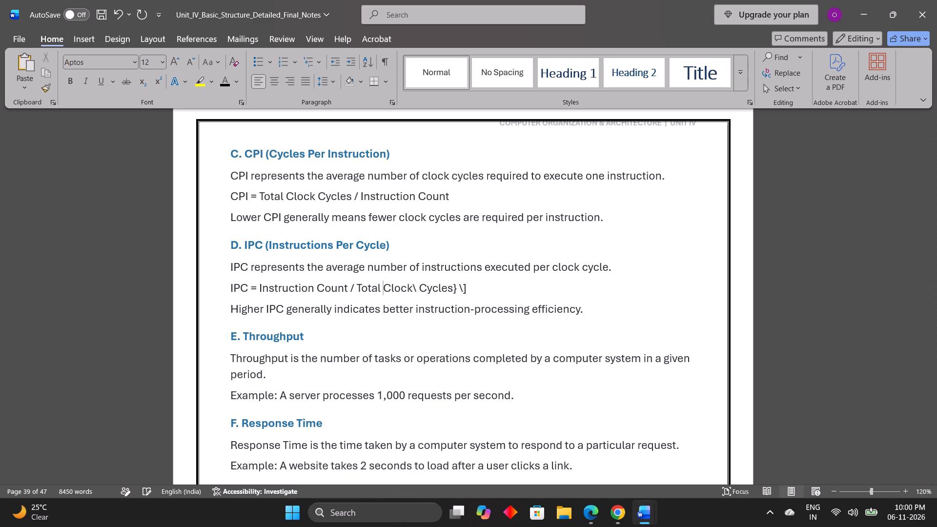
pyautogui.press('Right')
pyautogui.press('Right')
pyautogui.press('Right')
pyautogui.press('Right')
pyautogui.press('Right')
pyautogui.press('Right')
pyautogui.press('BackSpace')
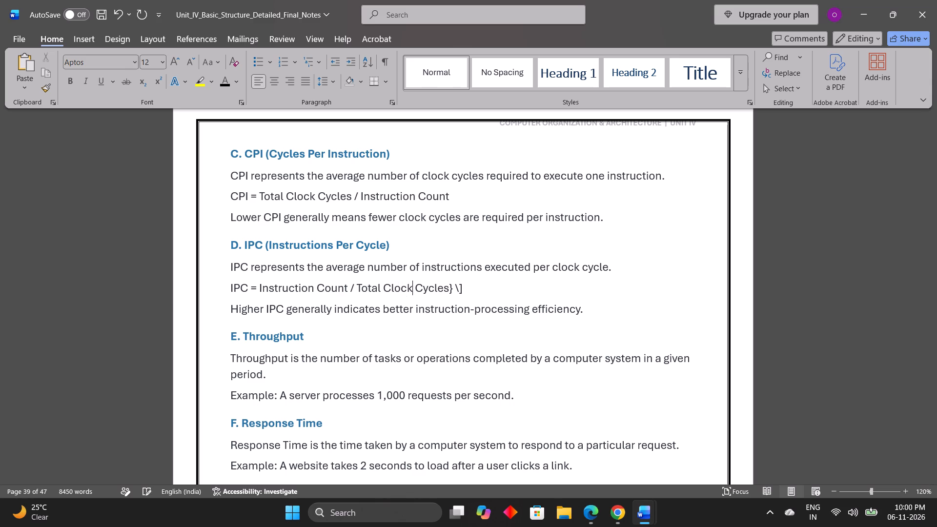
# Delete the trailing brace and LaTeX closing bracket after 'Total Clock Cycles' at the end of the IPC formula.
pyautogui.press('Right')
pyautogui.press('Right')
pyautogui.press('Right')
pyautogui.press('Right')
pyautogui.press('Right')
pyautogui.press('Right')
pyautogui.press('Right')
pyautogui.press('Right')
pyautogui.press('Right')
pyautogui.press('Right')
pyautogui.press('Right')
pyautogui.press('BackSpace')
pyautogui.press('BackSpace')
pyautogui.press('BackSpace')
pyautogui.press('BackSpace')
# Remove the LaTeX opening bracket and boxed code before MIPS in the formula under '3. MIPS (Million Instructions Per Second)'.
pyautogui.scroll(-1, 383, 287)
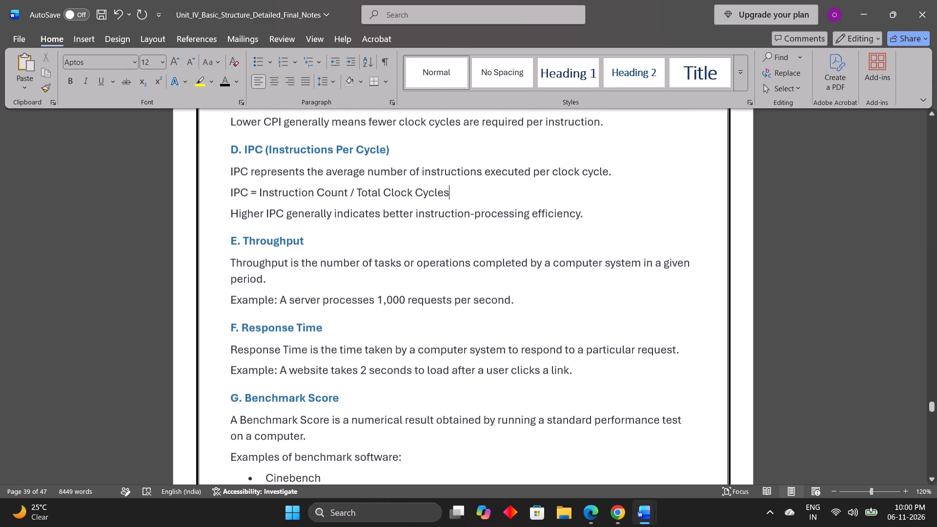
pyautogui.scroll(-2, 383, 287)
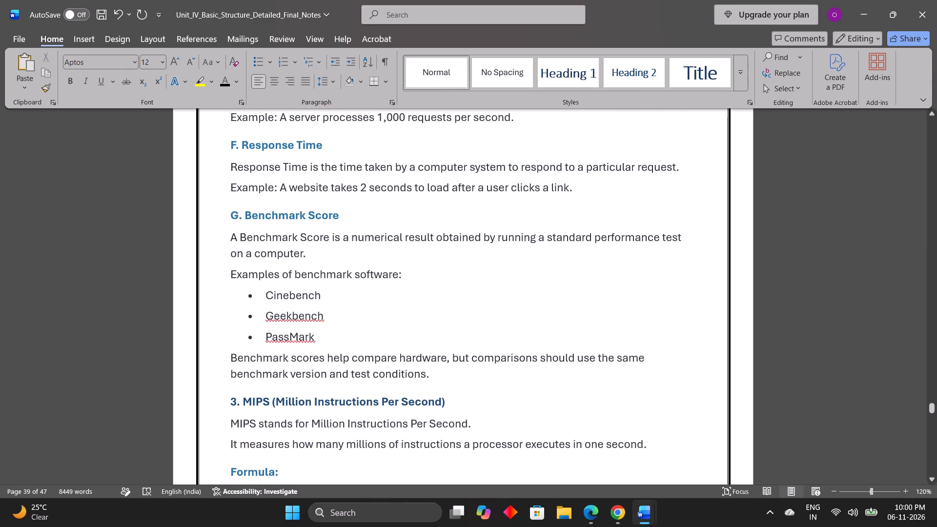
pyautogui.scroll(-3, 383, 287)
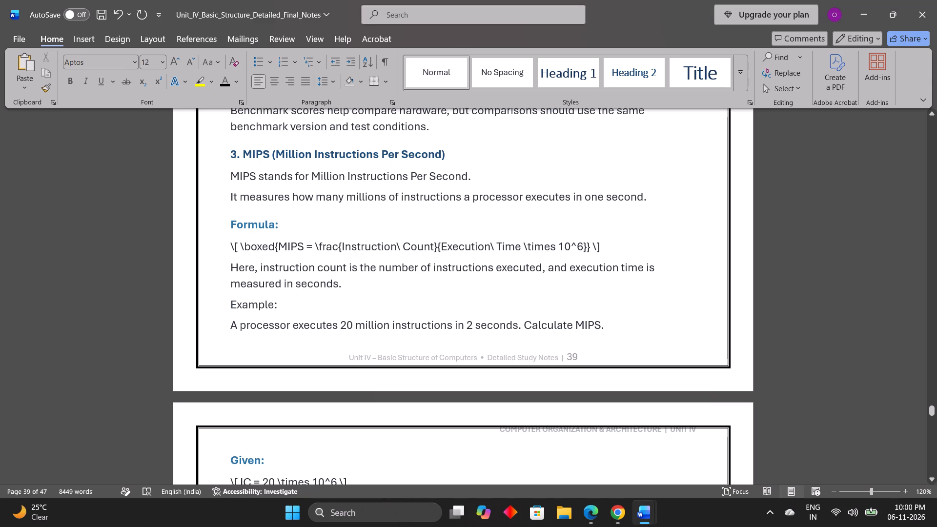
pyautogui.click(242, 245)
pyautogui.click(279, 247)
pyautogui.press('BackSpace')
pyautogui.press('BackSpace')
pyautogui.press('BackSpace')
pyautogui.press('BackSpace')
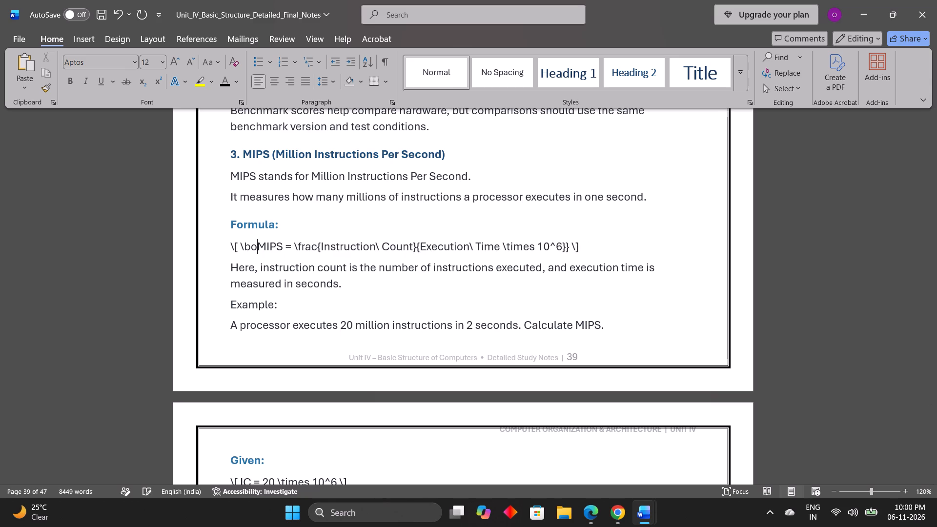
pyautogui.press('BackSpace')
pyautogui.press('BackSpace')
pyautogui.press('BackSpace')
pyautogui.press('BackSpace')
pyautogui.press('BackSpace')
pyautogui.press('BackSpace')
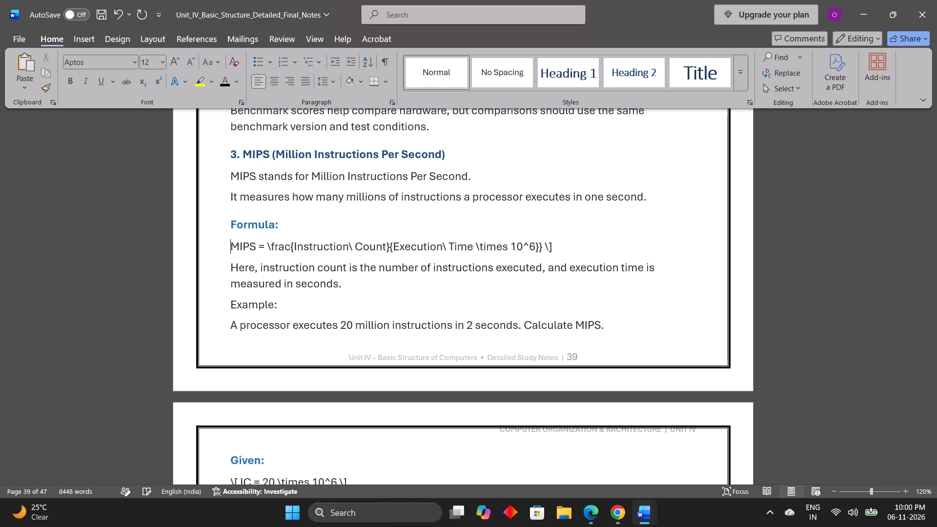
# Remove the LaTeX frac code and its opening brace before Instruction in the MIPS formula.
pyautogui.press('Right')
pyautogui.press('Right')
pyautogui.press('Right')
pyautogui.press('Right')
pyautogui.press('Right')
pyautogui.press('Right')
pyautogui.press('Right')
pyautogui.press('Right')
pyautogui.press('Right')
pyautogui.press('Right')
pyautogui.press('Right')
pyautogui.press('Right')
pyautogui.press('Right')
pyautogui.press('BackSpace')
pyautogui.press('BackSpace')
pyautogui.press('BackSpace')
pyautogui.press('BackSpace')
pyautogui.press('BackSpace')
pyautogui.press('BackSpace')
pyautogui.press('Right')
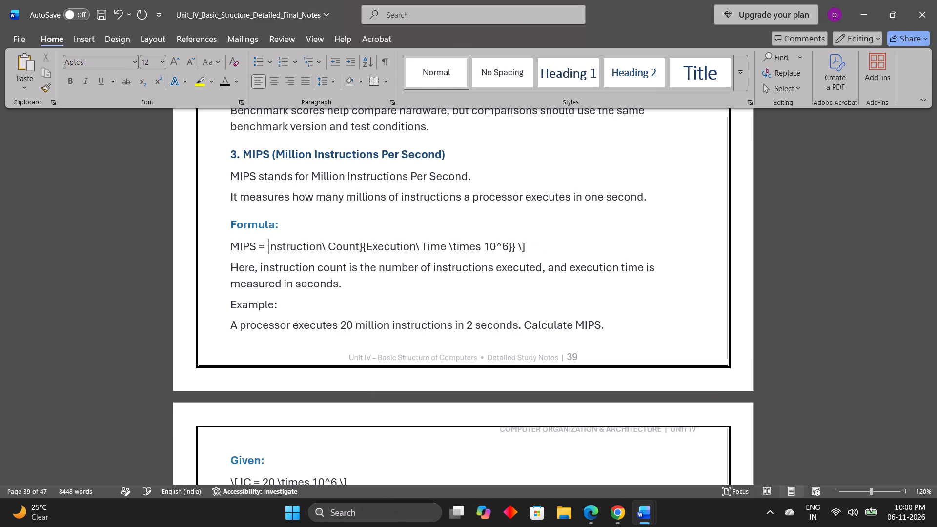
# Remove the backslash after Instruction so the MIPS formula's numerator reads 'Instruction Count'.
pyautogui.press('Right')
pyautogui.press('Right')
pyautogui.press('Right')
pyautogui.press('Right')
pyautogui.press('Right')
pyautogui.press('Right')
pyautogui.press('Right')
pyautogui.press('Right')
pyautogui.press('Right')
pyautogui.press('Right')
pyautogui.press('Right')
pyautogui.press('BackSpace')
# Replace the braces between Count and Execution in the MIPS formula with a slash that has a space on each side.
pyautogui.press('Right')
pyautogui.press('Right')
pyautogui.press('Right')
pyautogui.press('Right')
pyautogui.press('Right')
pyautogui.press('Right')
pyautogui.press('Right')
pyautogui.press('Right')
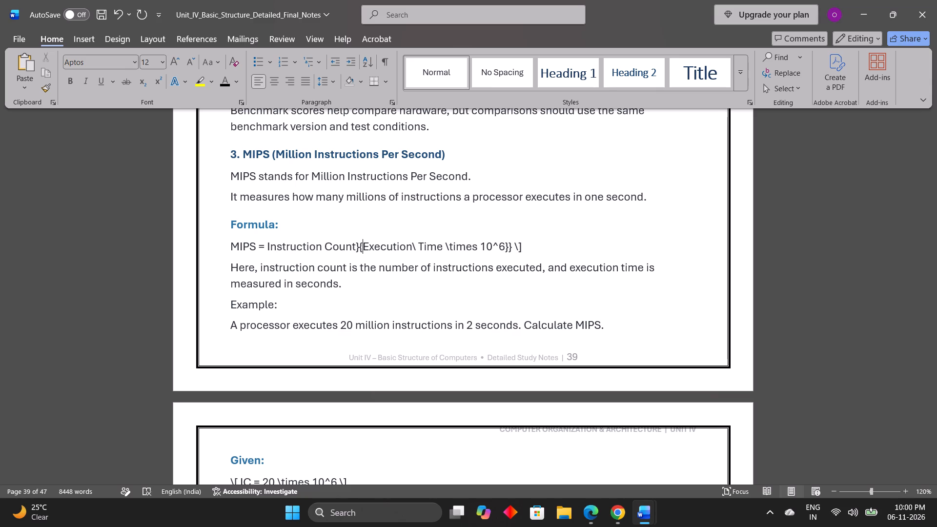
pyautogui.press('BackSpace')
pyautogui.press('BackSpace')
pyautogui.write('/')
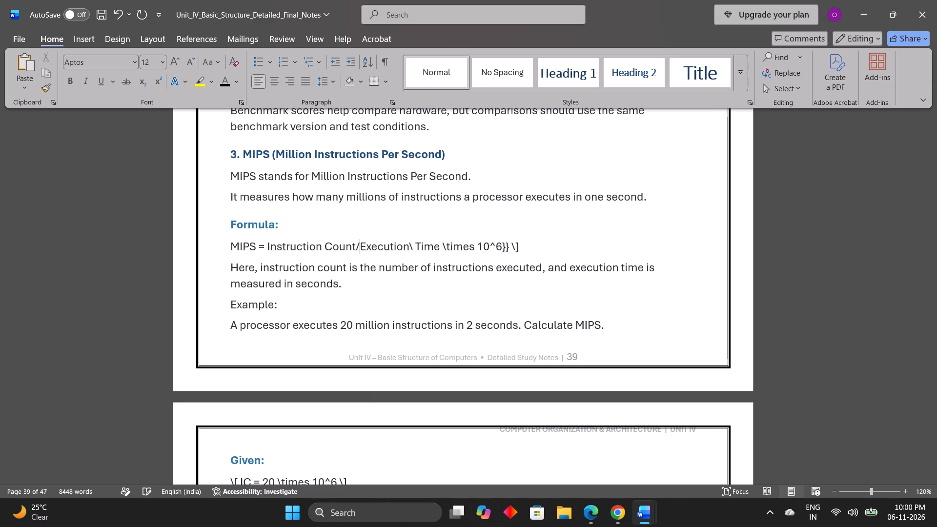
pyautogui.press('space')
pyautogui.press('Left')
pyautogui.press('Left')
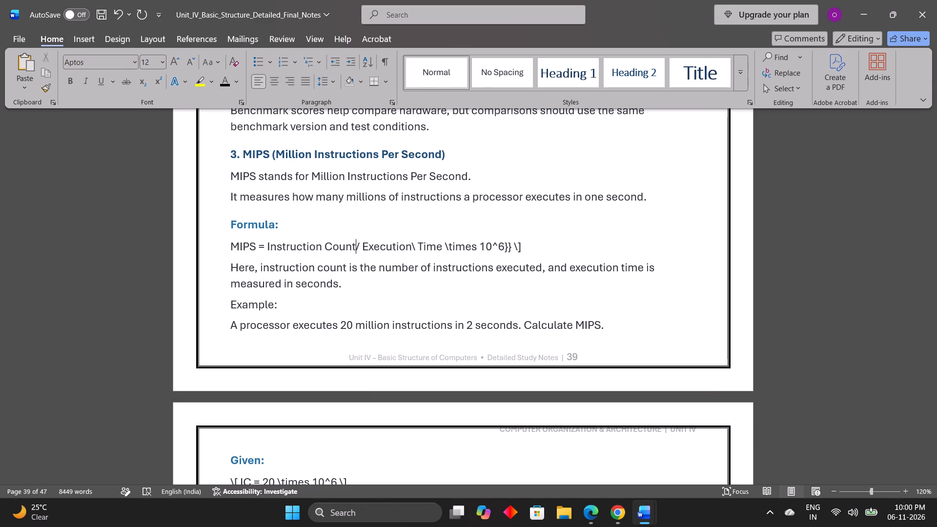
pyautogui.press('space')
# Remove the backslash after Execution so the MIPS formula's denominator reads 'Execution Time'.
pyautogui.press('Right')
pyautogui.press('Right')
pyautogui.press('Right')
pyautogui.press('Right')
pyautogui.press('Right')
pyautogui.press('Right')
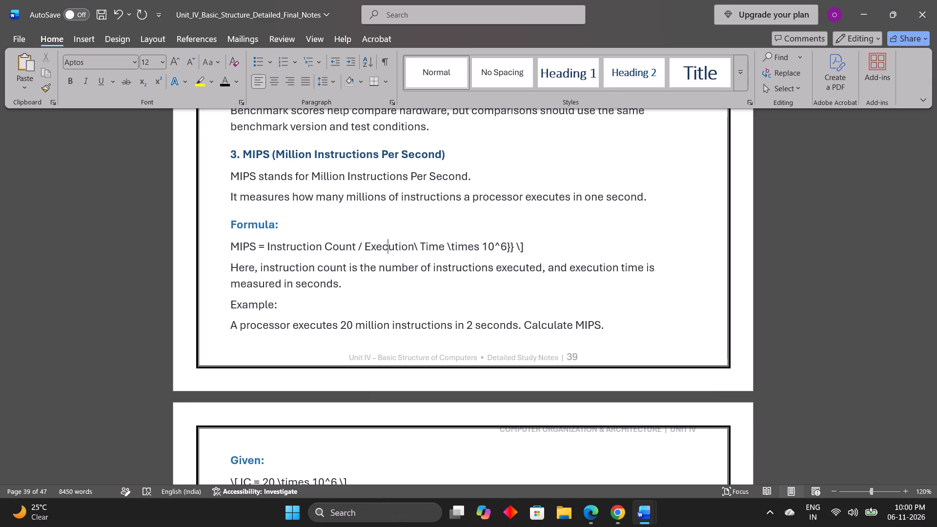
pyautogui.press('Right')
pyautogui.press('Right')
pyautogui.press('Right')
pyautogui.press('Right')
pyautogui.press('Right')
pyautogui.press('Right')
pyautogui.press('BackSpace')
# Replace the LaTeX times code before 10^6 in the MIPS formula with an asterisk.
pyautogui.press('Right')
pyautogui.press('Right')
pyautogui.press('Right')
pyautogui.press('Right')
pyautogui.press('Right')
pyautogui.press('Right')
pyautogui.press('Right')
pyautogui.press('Right')
pyautogui.press('Right')
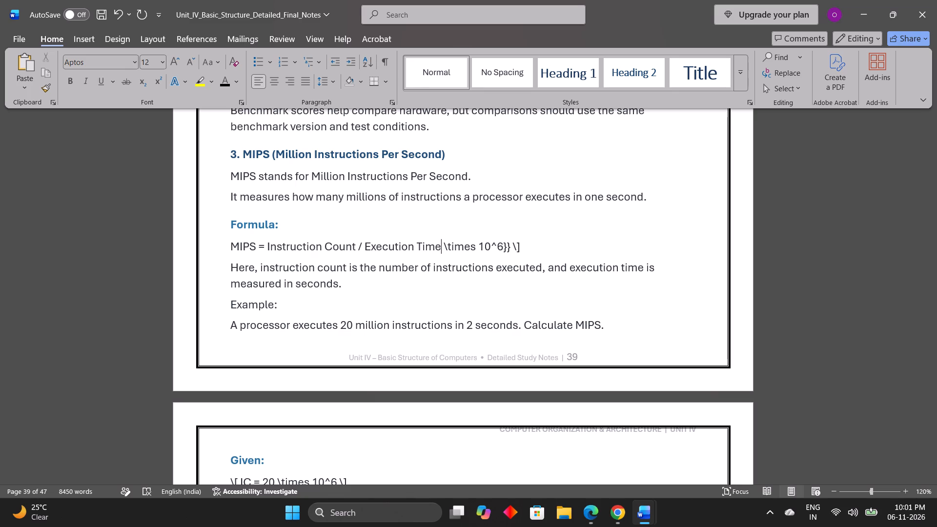
pyautogui.press('Right')
pyautogui.press('Right')
pyautogui.press('Right')
pyautogui.press('BackSpace')
pyautogui.press('BackSpace')
pyautogui.press('BackSpace')
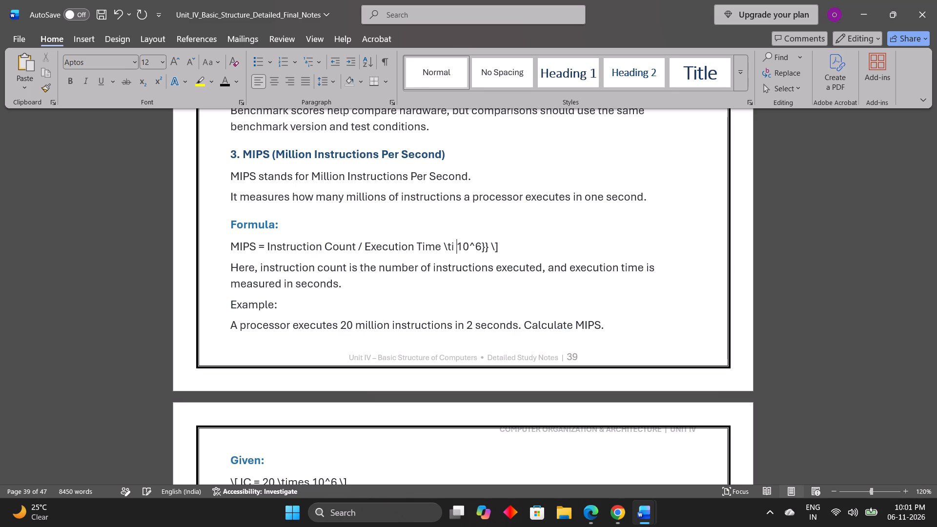
pyautogui.press('BackSpace')
pyautogui.press('BackSpace')
pyautogui.press('BackSpace')
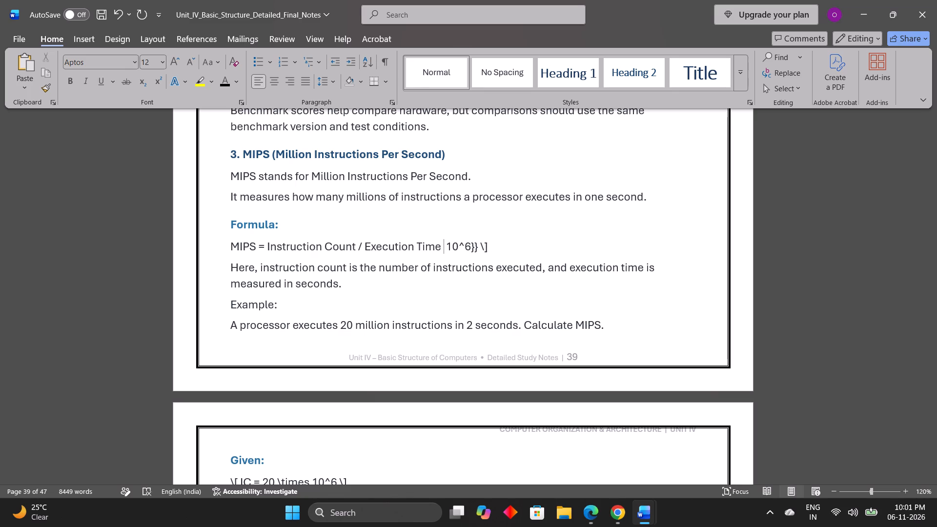
pyautogui.hotkey('shift', '*')
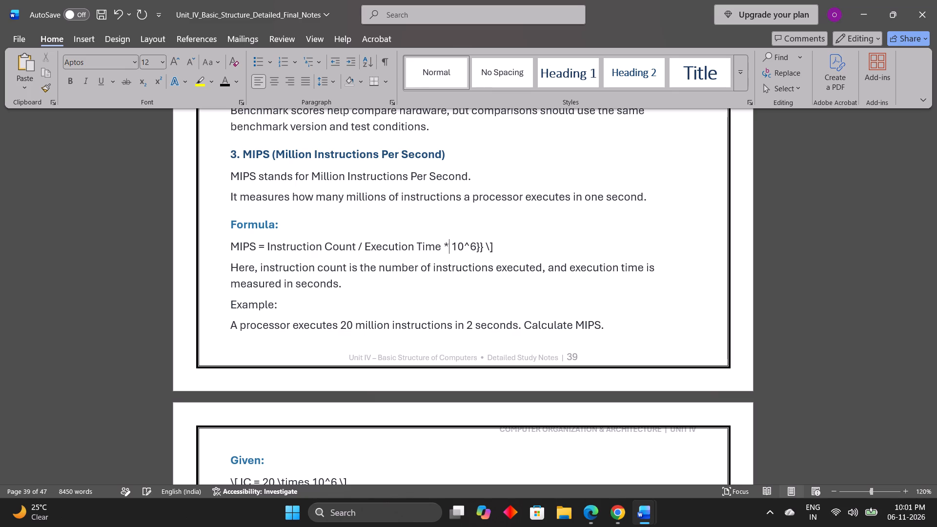
# Delete the trailing braces and LaTeX closing bracket after 10^6 in the MIPS formula.
pyautogui.click(504, 249)
pyautogui.press('BackSpace')
pyautogui.press('BackSpace')
pyautogui.press('BackSpace')
pyautogui.press('BackSpace')
pyautogui.press('BackSpace')
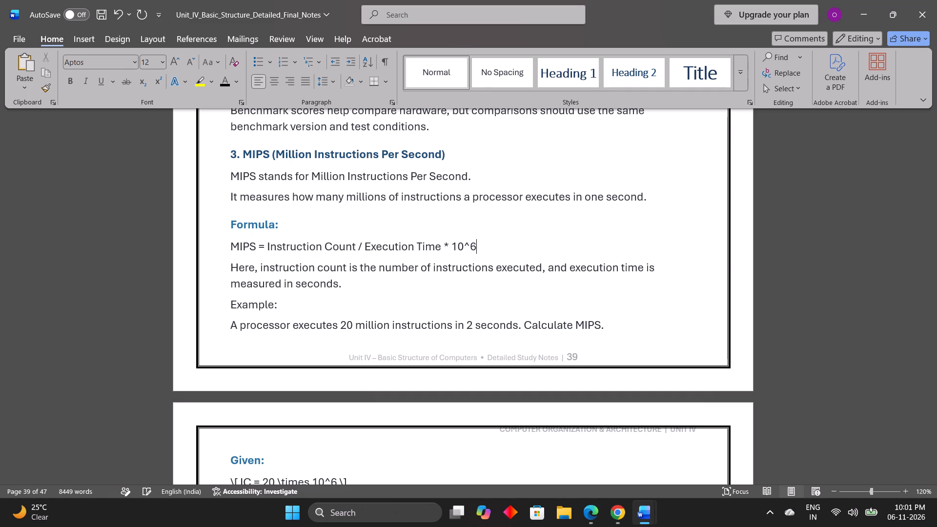
# Delete the LaTeX closing bracket at the end of the IC line under 'Given:' in the MIPS example.
pyautogui.click(500, 281)
pyautogui.hscroll(1, 500, 281)
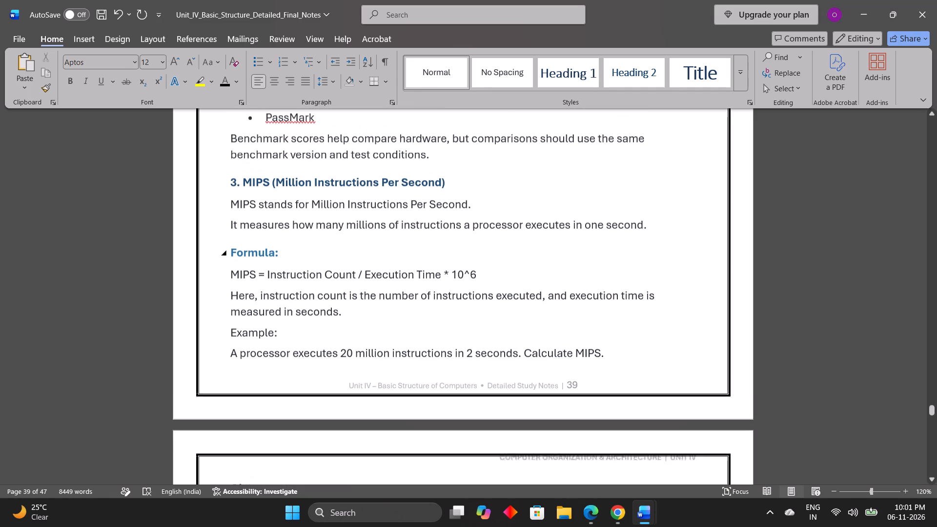
pyautogui.hscroll(1, 500, 281)
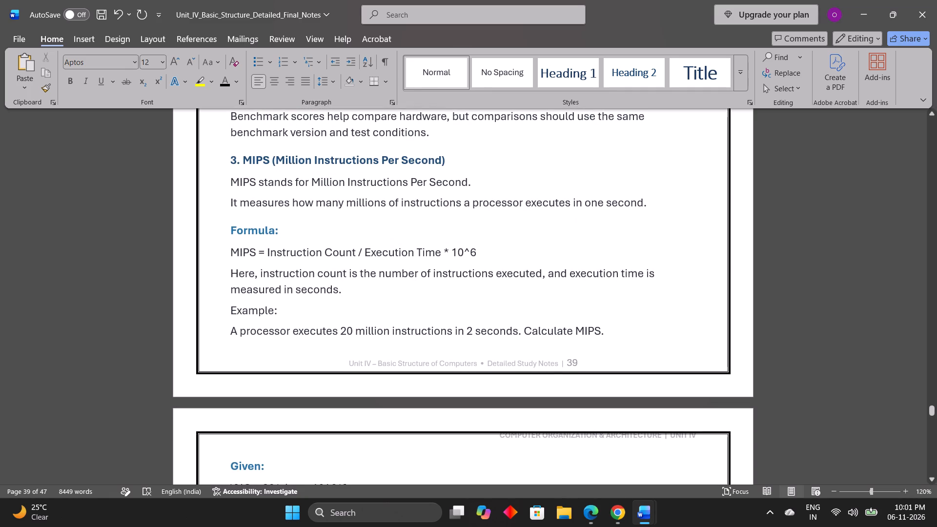
pyautogui.scroll(-2, 500, 281)
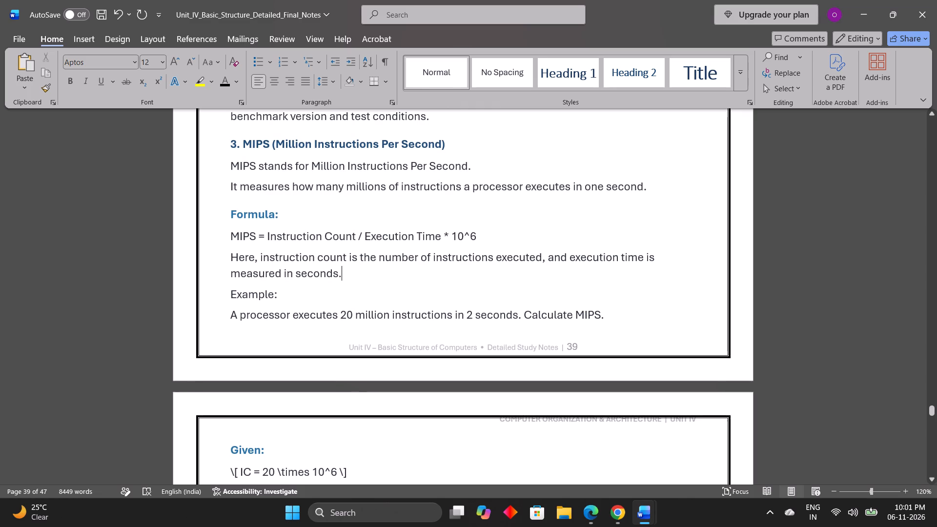
pyautogui.scroll(-2, 500, 281)
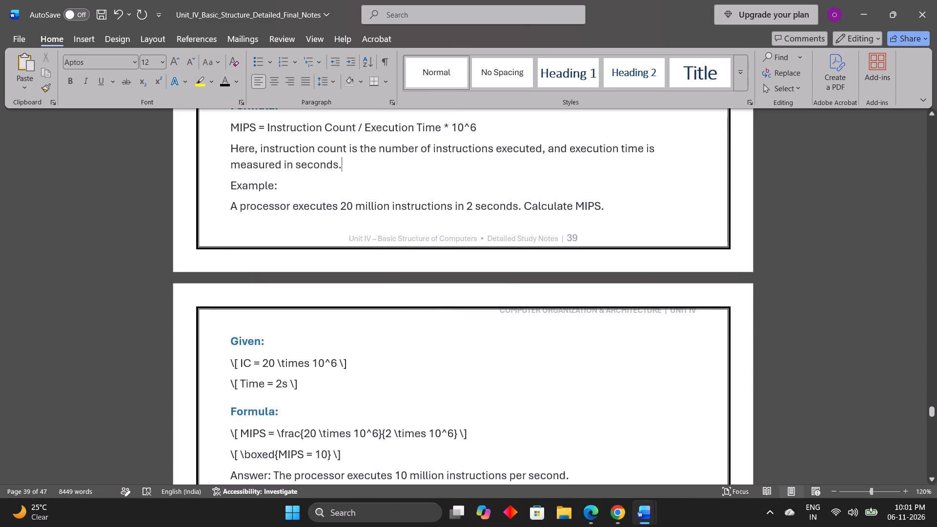
pyautogui.click(379, 356)
pyautogui.press('BackSpace')
pyautogui.press('BackSpace')
pyautogui.press('BackSpace')
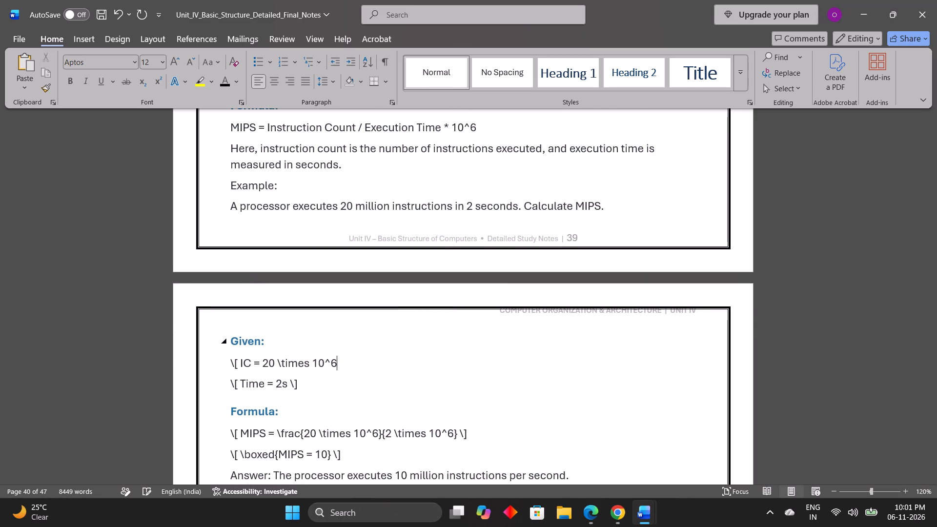
# Replace the LaTeX times code in the IC line with an asterisk so it reads '20 * 10^6'.
pyautogui.press('Left')
pyautogui.press('Left')
pyautogui.press('Left')
pyautogui.press('Left')
pyautogui.press('Left')
pyautogui.press('Left')
pyautogui.press('Left')
pyautogui.press('Right')
pyautogui.press('Right')
pyautogui.press('BackSpace')
pyautogui.press('BackSpace')
pyautogui.press('BackSpace')
pyautogui.press('BackSpace')
pyautogui.press('BackSpace')
pyautogui.press('BackSpace')
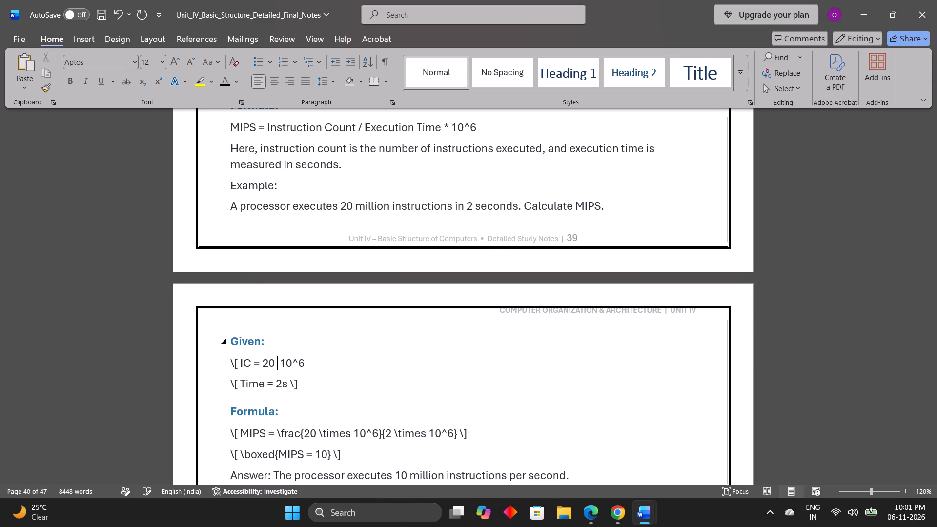
pyautogui.hotkey('shift', '*')
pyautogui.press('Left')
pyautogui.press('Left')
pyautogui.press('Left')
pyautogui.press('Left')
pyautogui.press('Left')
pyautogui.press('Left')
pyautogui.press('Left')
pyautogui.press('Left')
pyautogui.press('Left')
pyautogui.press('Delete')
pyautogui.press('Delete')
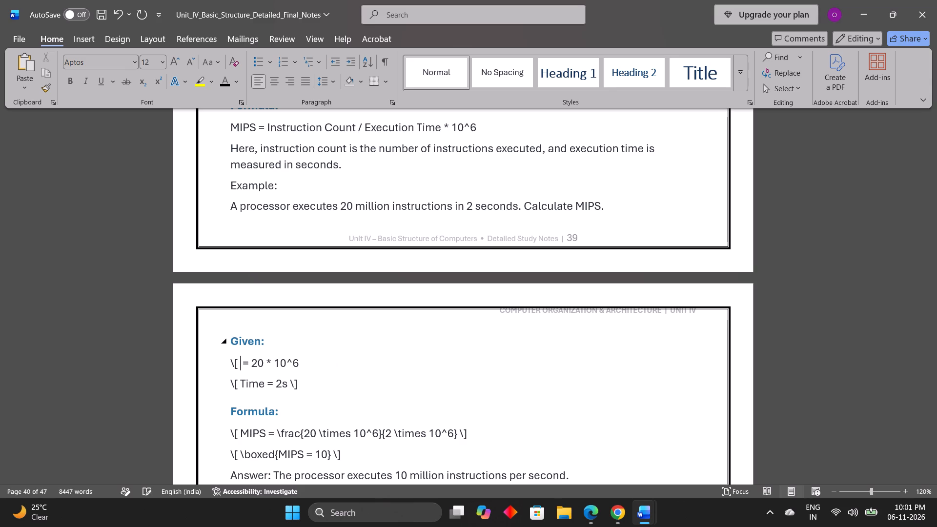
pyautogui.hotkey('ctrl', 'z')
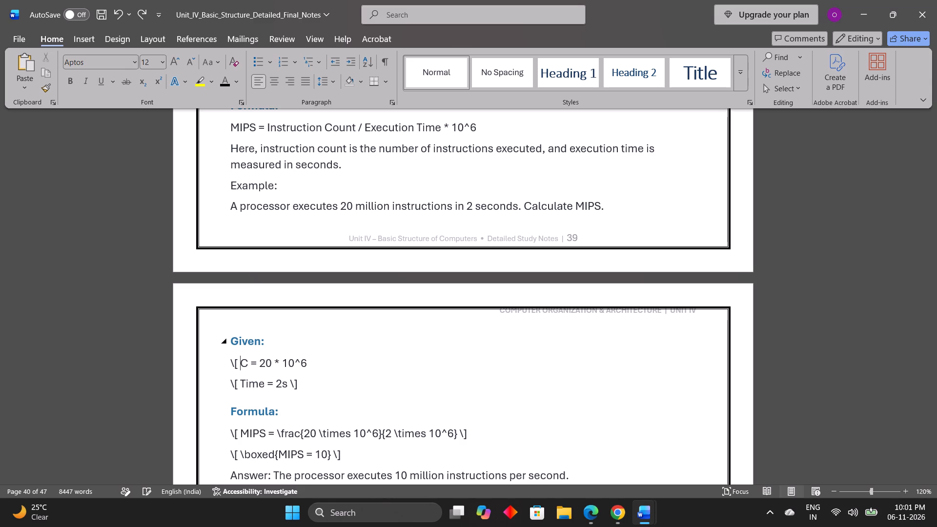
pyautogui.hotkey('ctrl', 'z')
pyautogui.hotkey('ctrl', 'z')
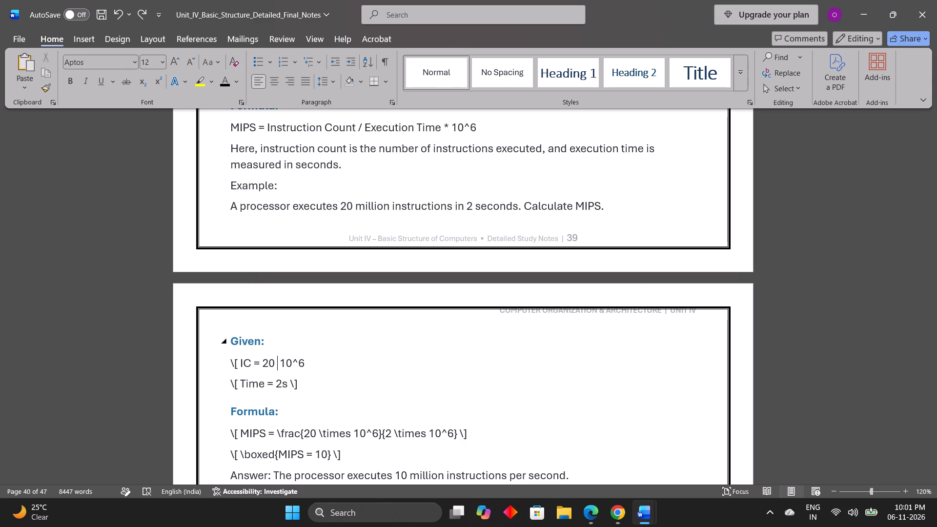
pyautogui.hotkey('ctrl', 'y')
# Remove the LaTeX opening bracket before IC in the first line under 'Given:'.
pyautogui.press('Left')
pyautogui.press('Left')
pyautogui.press('Left')
pyautogui.press('Left')
pyautogui.press('Left')
pyautogui.press('Left')
pyautogui.press('Left')
pyautogui.press('Left')
pyautogui.press('Left')
pyautogui.press('Left')
pyautogui.press('Left')
pyautogui.press('Right')
pyautogui.press('BackSpace')
pyautogui.press('BackSpace')
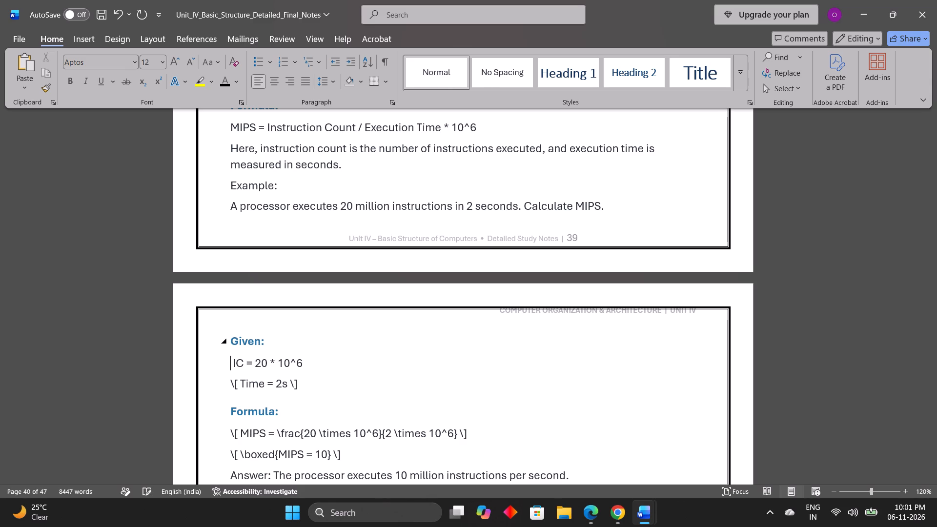
# Remove the LaTeX opening and closing brackets around 'Time = 2s' under 'Given:'.
pyautogui.press('Down')
pyautogui.press('Delete')
pyautogui.press('Delete')
pyautogui.press('Delete')
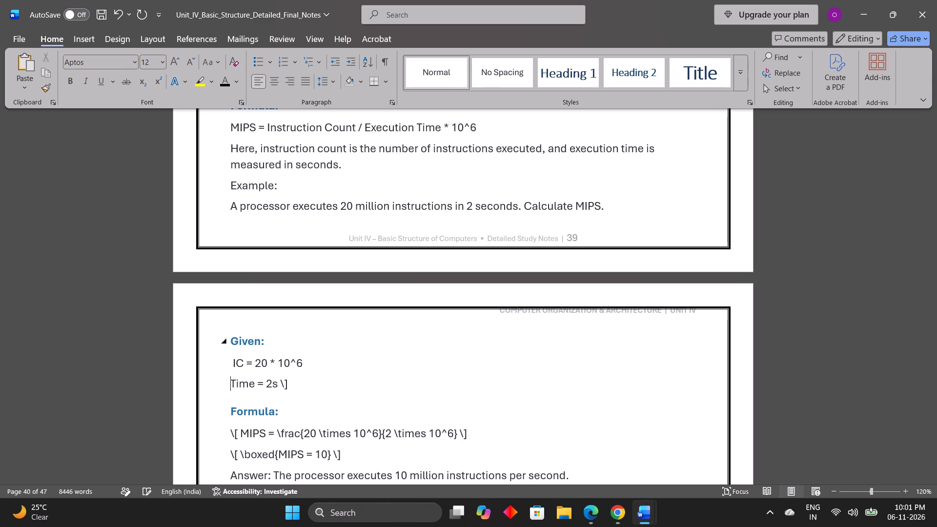
pyautogui.press('Right')
pyautogui.press('Right')
pyautogui.press('Right')
pyautogui.press('Right')
pyautogui.press('Right')
pyautogui.press('Right')
pyautogui.press('Right')
pyautogui.press('Right')
pyautogui.press('Right')
pyautogui.press('Right')
pyautogui.press('Right')
pyautogui.press('Right')
pyautogui.press('Right')
pyautogui.press('Left')
pyautogui.press('BackSpace')
pyautogui.press('BackSpace')
pyautogui.press('BackSpace')
# Remove the LaTeX opening bracket before MIPS in the first line under 'Formula:' in the MIPS example.
pyautogui.press('Down')
pyautogui.press('Down')
pyautogui.press('Up')
pyautogui.press('Down')
pyautogui.press('Left')
pyautogui.press('Left')
pyautogui.press('Left')
pyautogui.press('Left')
pyautogui.press('Left')
pyautogui.press('Left')
pyautogui.press('Left')
pyautogui.press('Left')
pyautogui.press('Right')
pyautogui.press('BackSpace')
pyautogui.press('BackSpace')
pyautogui.press('BackSpace')
# Delete the LaTeX frac code and its opening brace before 20 in the MIPS calculation line.
pyautogui.press('Right')
pyautogui.press('Right')
pyautogui.press('Right')
pyautogui.press('Right')
pyautogui.press('Right')
pyautogui.press('Right')
pyautogui.press('Right')
pyautogui.press('Right')
pyautogui.press('Right')
pyautogui.press('Right')
pyautogui.press('Right')
pyautogui.press('Right')
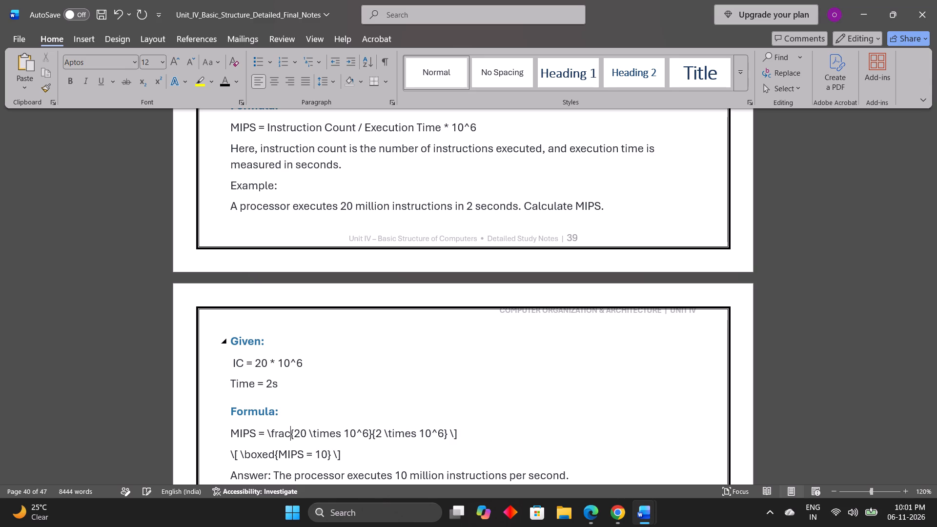
pyautogui.press('Right')
pyautogui.press('BackSpace')
pyautogui.press('BackSpace')
pyautogui.press('BackSpace')
pyautogui.press('BackSpace')
pyautogui.press('BackSpace')
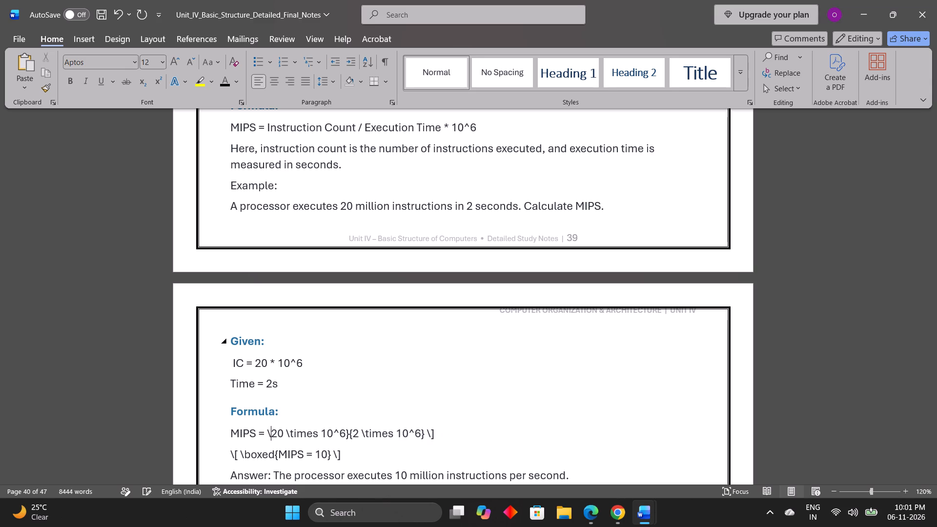
pyautogui.press('BackSpace')
# Replace the first LaTeX times code in the MIPS calculation with an asterisk so the numerator reads '20 * 10^6'.
pyautogui.press('Right')
pyautogui.press('Right')
pyautogui.press('Right')
pyautogui.press('Right')
pyautogui.press('Right')
pyautogui.press('Right')
pyautogui.press('Right')
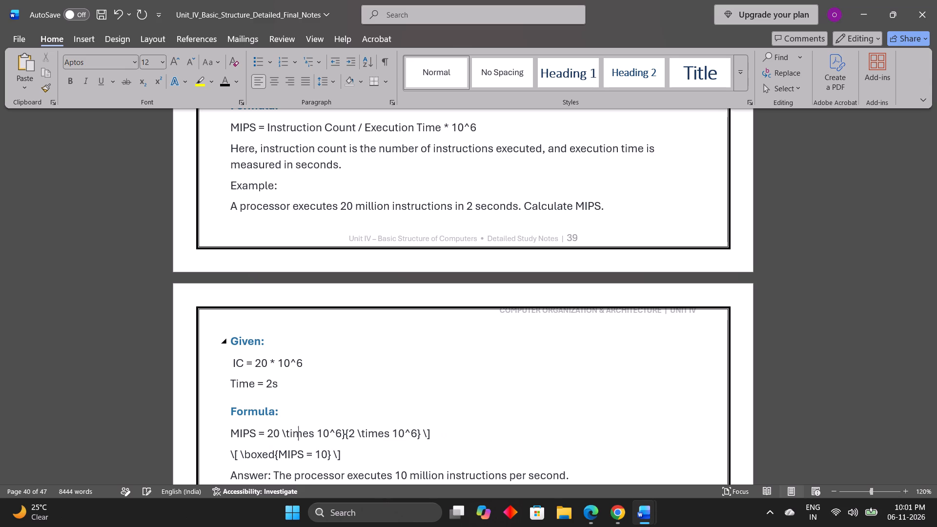
pyautogui.press('Right')
pyautogui.press('Right')
pyautogui.press('Right')
pyautogui.press('BackSpace')
pyautogui.press('BackSpace')
pyautogui.press('BackSpace')
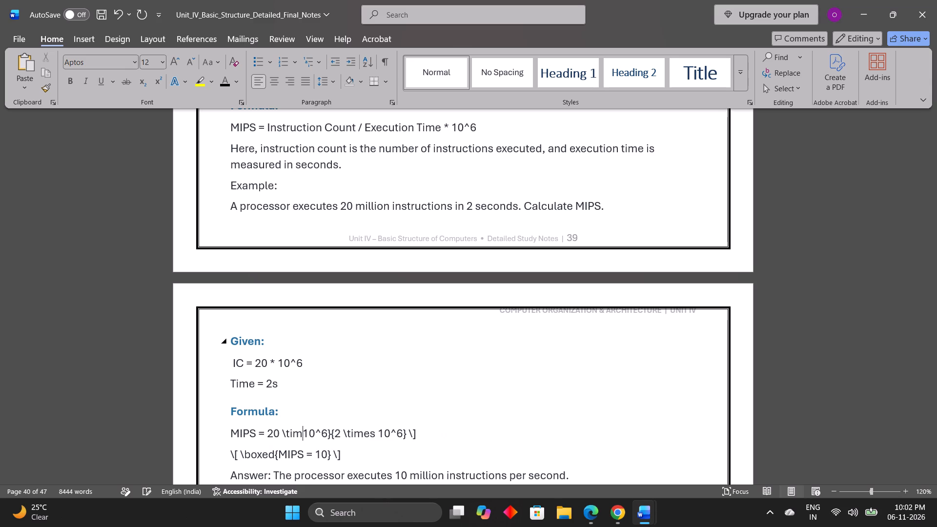
pyautogui.press('BackSpace')
pyautogui.press('BackSpace')
pyautogui.press('BackSpace')
pyautogui.press('BackSpace')
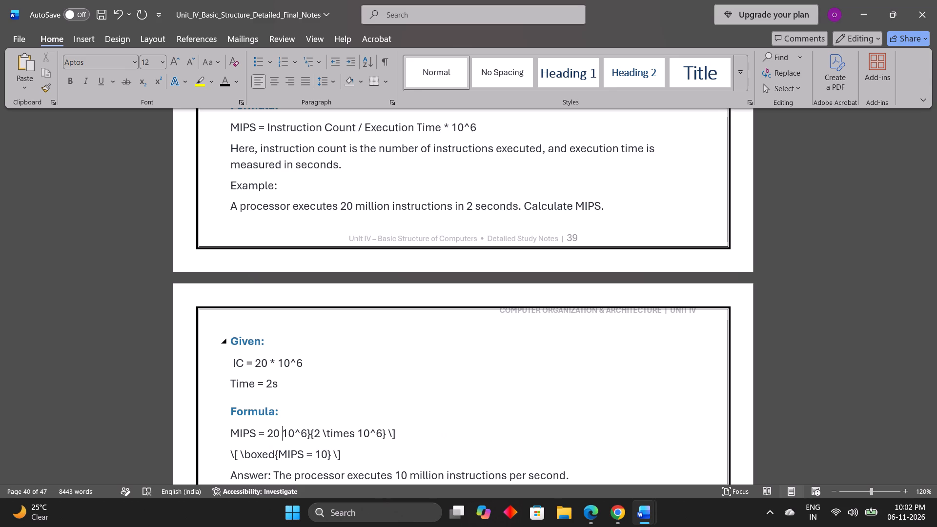
pyautogui.write('*')
pyautogui.press('space')
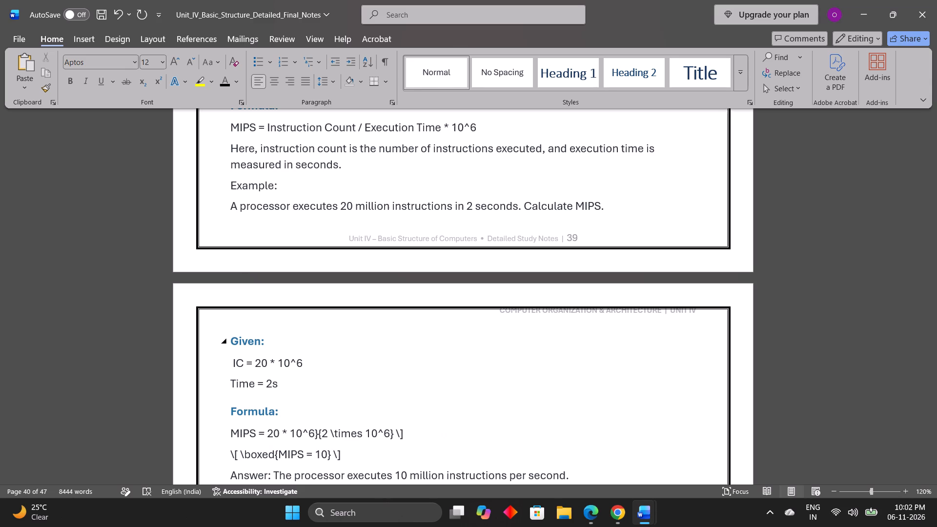
# Replace the braces between numerator and denominator in the MIPS calculation with a spaced slash, giving '20 * 10^6 / 2'.
pyautogui.press('Right')
pyautogui.press('Right')
pyautogui.press('Right')
pyautogui.press('Right')
pyautogui.press('Right')
pyautogui.press('Right')
pyautogui.press('BackSpace')
pyautogui.press('BackSpace')
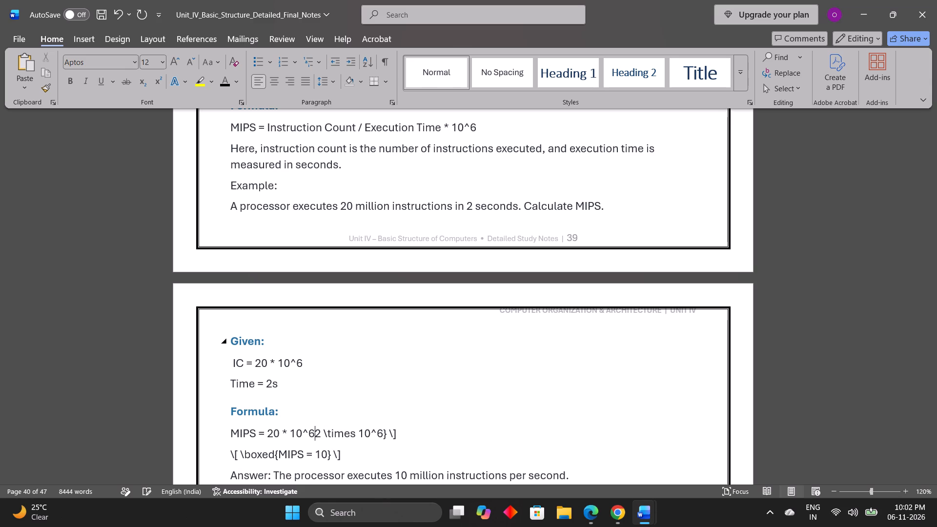
pyautogui.press('space')
pyautogui.write('/')
pyautogui.press('space')
# Replace the remaining LaTeX times code in the MIPS calculation with an asterisk so the denominator starts '2 * 10^6'.
pyautogui.press('Right')
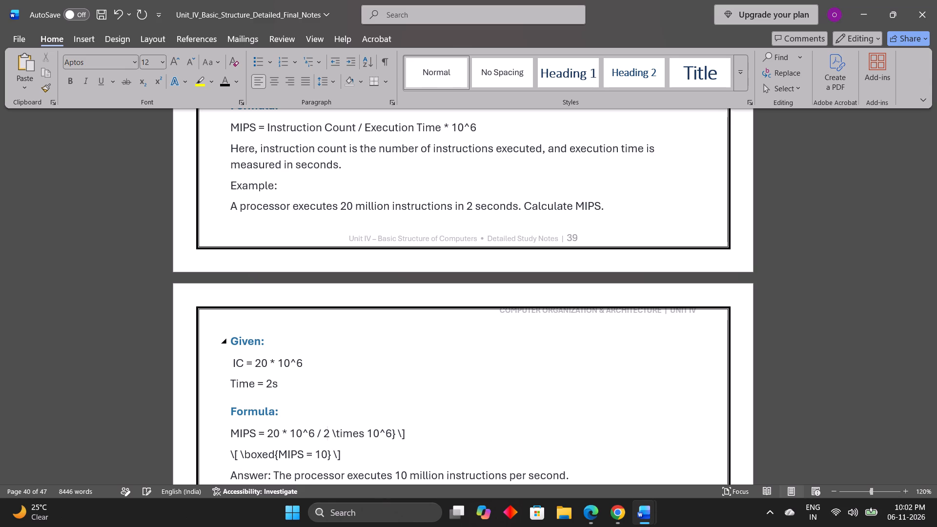
pyautogui.press('Right')
pyautogui.press('Right')
pyautogui.press('Right')
pyautogui.press('Right')
pyautogui.press('Right')
pyautogui.press('Right')
pyautogui.press('Right')
pyautogui.press('Right')
pyautogui.press('BackSpace')
pyautogui.press('BackSpace')
pyautogui.press('BackSpace')
pyautogui.press('BackSpace')
pyautogui.press('BackSpace')
pyautogui.press('BackSpace')
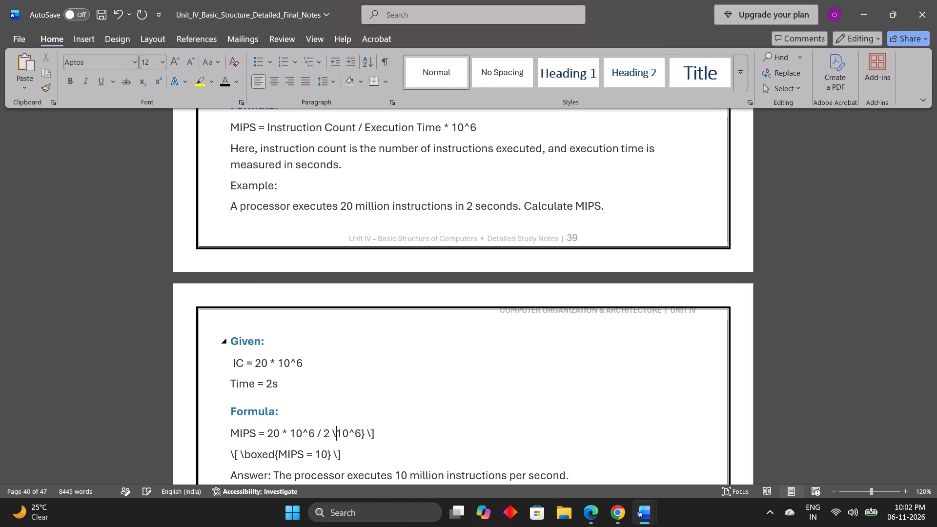
pyautogui.press('BackSpace')
pyautogui.write('*')
pyautogui.press('space')
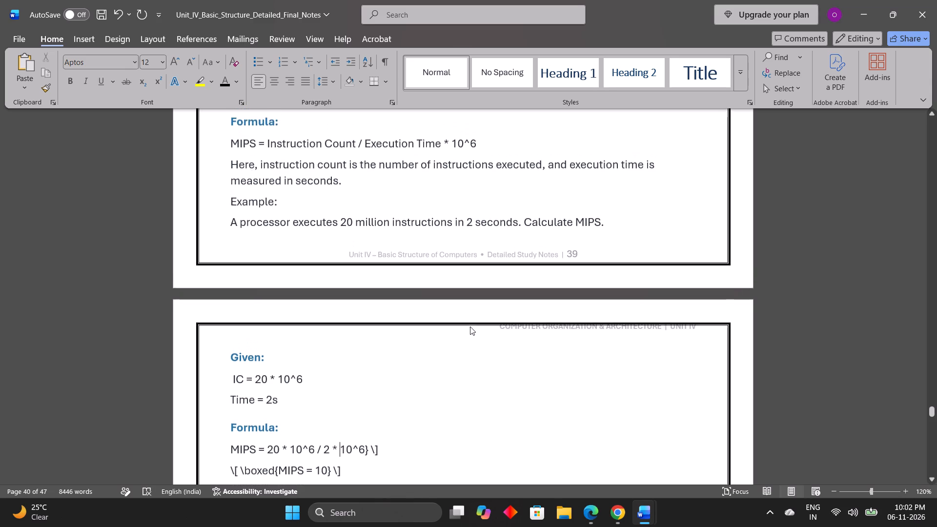
# Delete the LaTeX opening bracket and boxed code before 'MIPS = 10' in the result line.
pyautogui.scroll(-1, 470, 326)
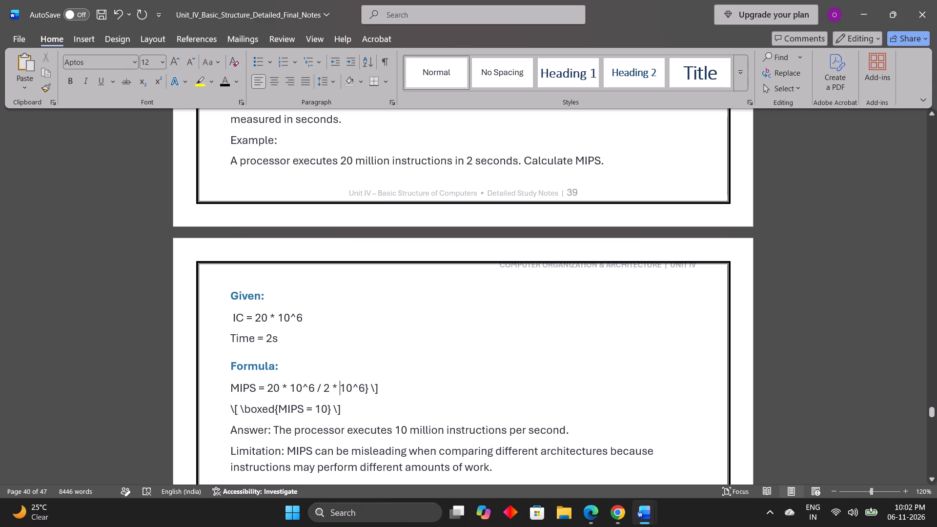
pyautogui.click(315, 388)
pyautogui.click(311, 404)
pyautogui.click(280, 410)
pyautogui.press('BackSpace')
pyautogui.press('BackSpace')
pyautogui.press('BackSpace')
pyautogui.press('BackSpace')
pyautogui.press('BackSpace')
pyautogui.press('BackSpace')
pyautogui.press('BackSpace')
pyautogui.press('BackSpace')
pyautogui.press('BackSpace')
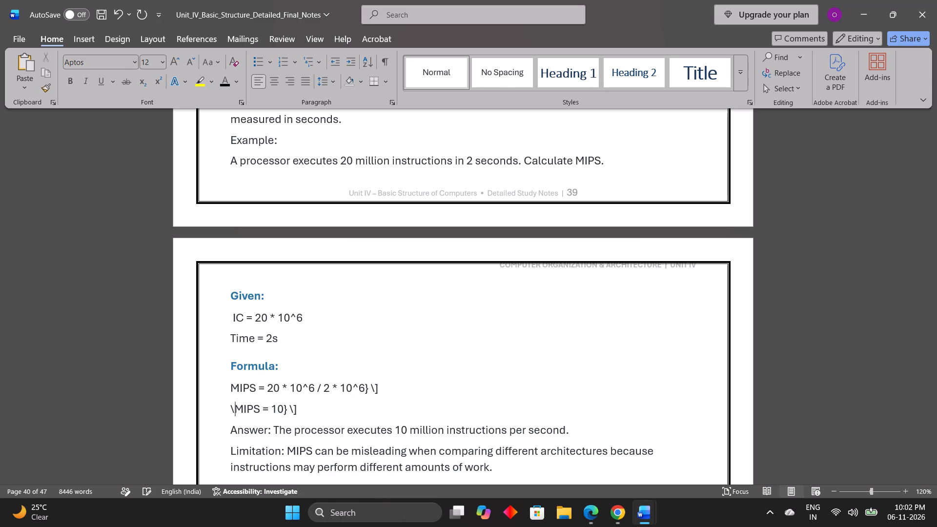
pyautogui.press('BackSpace')
# Delete the closing brace and LaTeX closing bracket after 10 so the result line reads 'MIPS = 10'.
pyautogui.press('Right')
pyautogui.press('Right')
pyautogui.press('Right')
pyautogui.press('Right')
pyautogui.press('Right')
pyautogui.press('Right')
pyautogui.press('Right')
pyautogui.press('Right')
pyautogui.press('Right')
pyautogui.press('Right')
pyautogui.press('Right')
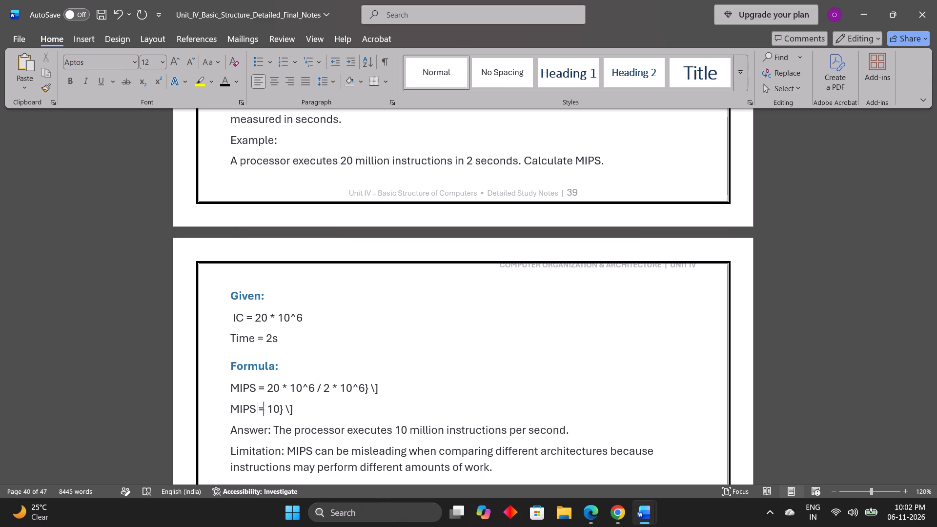
pyautogui.press('Right')
pyautogui.press('Right')
pyautogui.press('Right')
pyautogui.press('BackSpace')
pyautogui.press('BackSpace')
pyautogui.press('BackSpace')
pyautogui.press('BackSpace')
# Review the FLOPS section, its units table and example, through to the start of Amdahl's Law for leftover LaTeX and stray text.
pyautogui.press('Down')
pyautogui.press('Down')
pyautogui.press('Down')
pyautogui.press('Down')
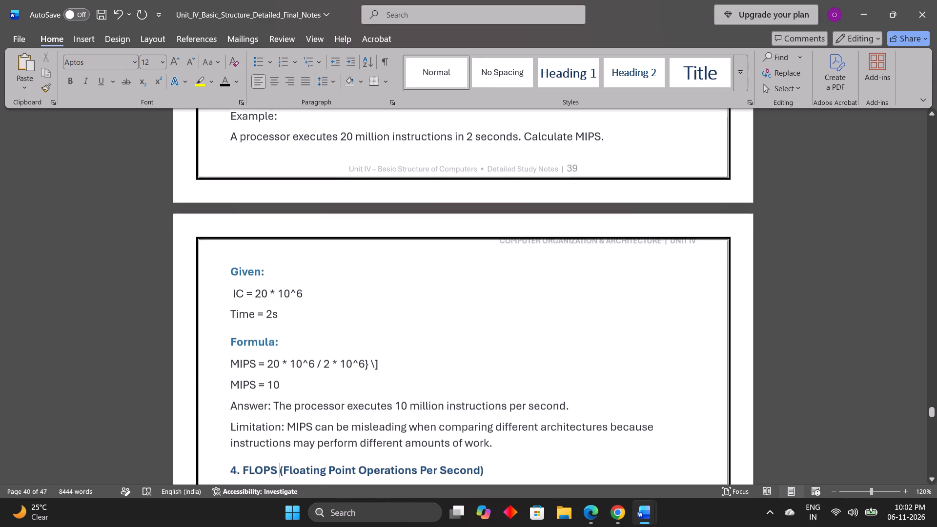
pyautogui.press('Down')
pyautogui.press('Down')
pyautogui.press('Down')
pyautogui.press('Down')
pyautogui.press('Down')
pyautogui.press('Down')
pyautogui.press('Down')
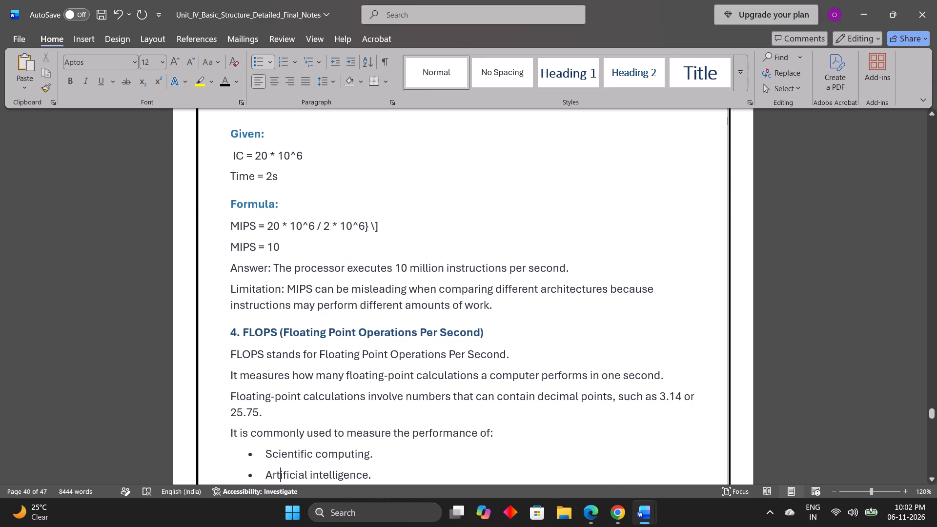
pyautogui.press('Down')
pyautogui.press('Down')
pyautogui.press('Down')
pyautogui.press('Down')
pyautogui.press('Down')
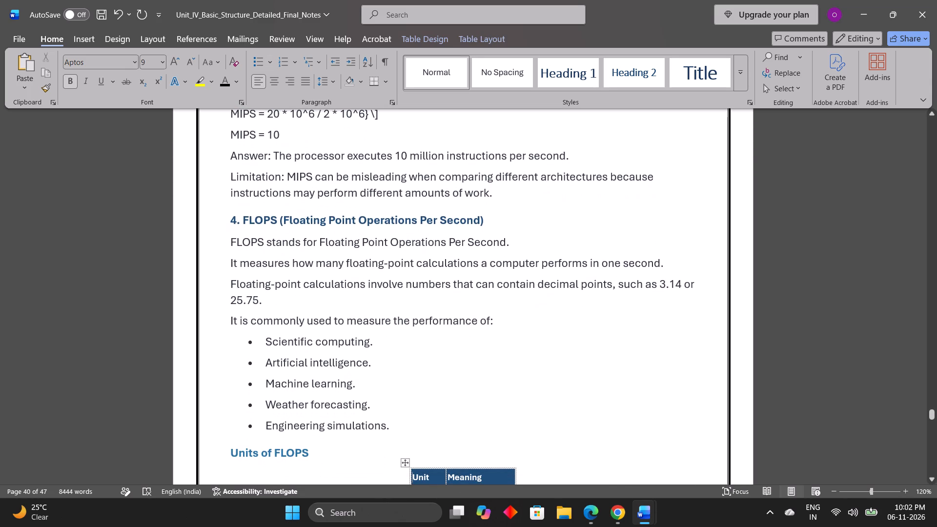
pyautogui.press('Down')
pyautogui.press('Down')
pyautogui.press('Down')
pyautogui.press('Down')
pyautogui.press('Down')
pyautogui.press('Down')
pyautogui.press('Down')
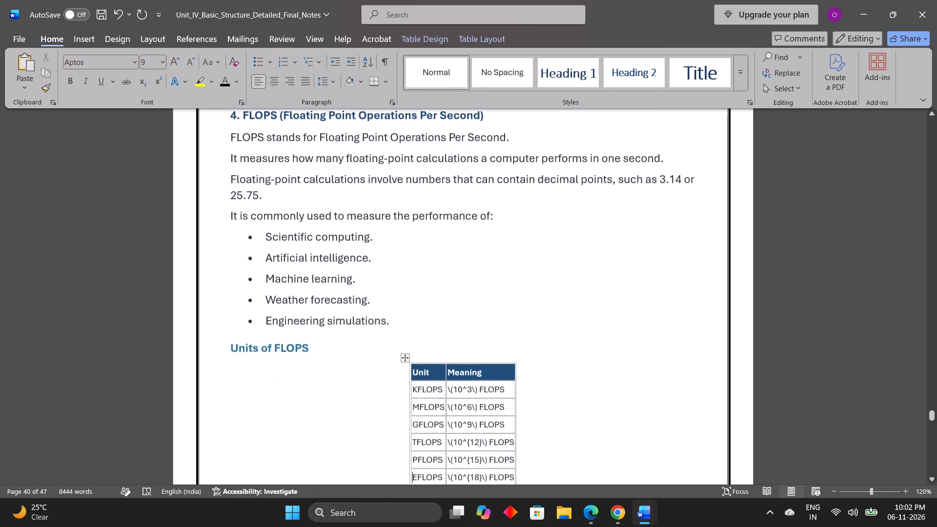
pyautogui.press('Down')
pyautogui.press('Down')
pyautogui.press('Down')
pyautogui.press('Down')
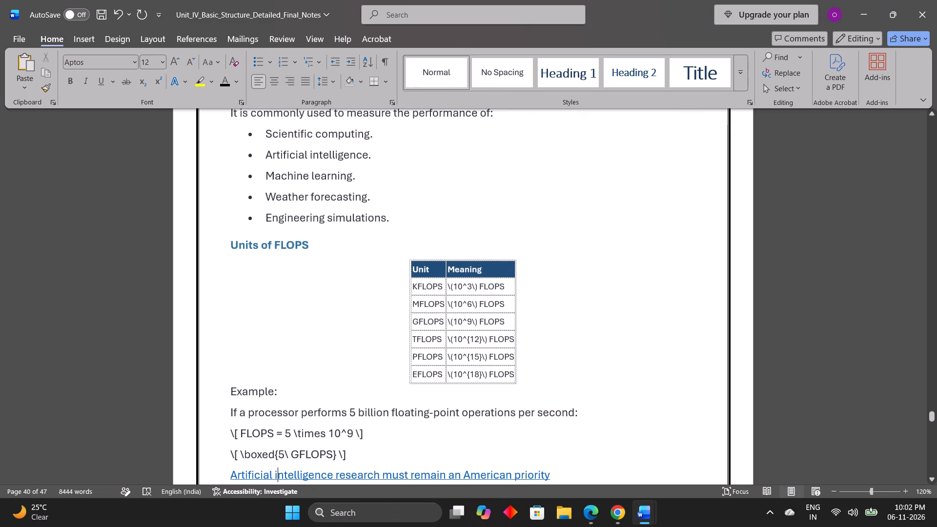
pyautogui.press('Down')
pyautogui.press('Down')
pyautogui.press('Down')
pyautogui.press('Down')
pyautogui.press('Down')
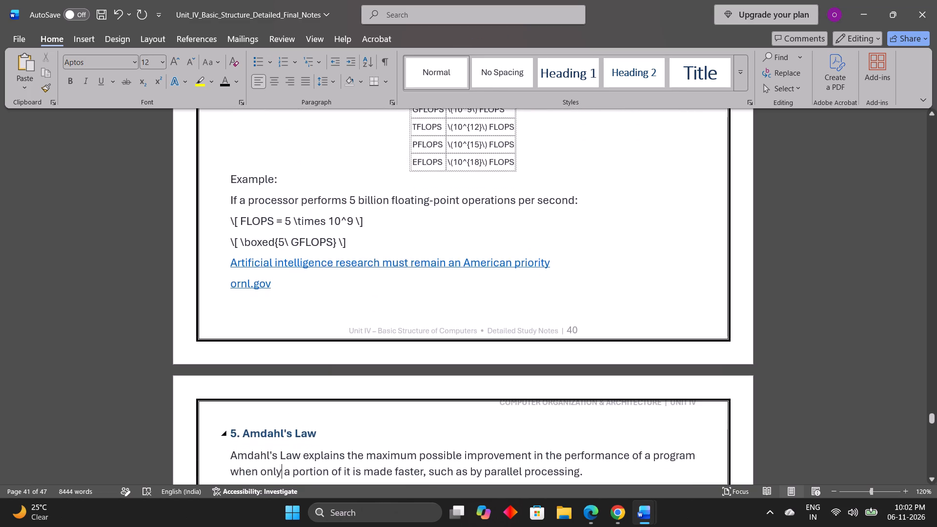
# Review the notes from Amdahl's Law through the system bus sections to Distributed Arbitration for leftover LaTeX, stray links and layout problems.
pyautogui.press('Down')
pyautogui.press('Down')
pyautogui.press('Down')
pyautogui.press('Down')
pyautogui.press('Down')
pyautogui.press('Down')
pyautogui.press('Down')
pyautogui.press('Down')
pyautogui.press('Down')
pyautogui.press('Down')
pyautogui.press('Down')
pyautogui.press('Down')
pyautogui.press('Down')
pyautogui.press('Down')
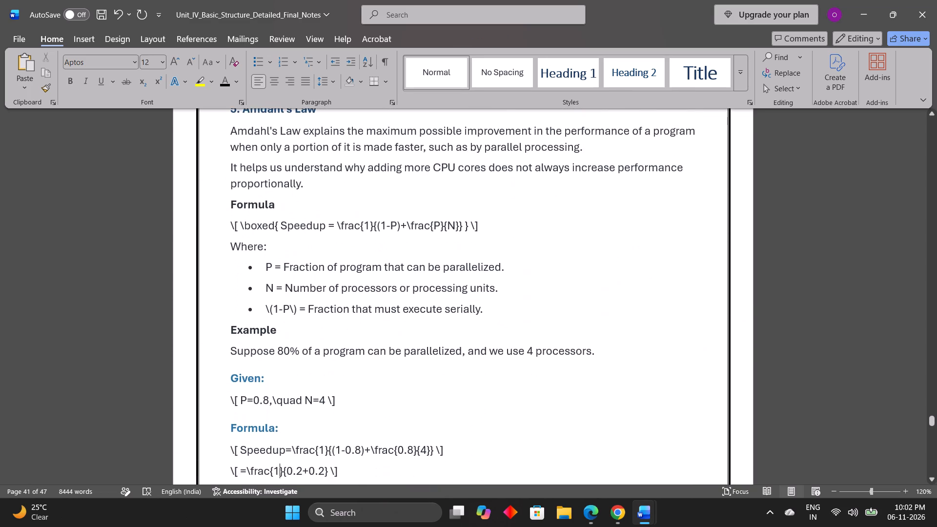
pyautogui.press('Down')
pyautogui.press('Down')
pyautogui.press('Down')
pyautogui.press('Down')
pyautogui.press('Down')
pyautogui.press('Down')
pyautogui.press('Down')
pyautogui.press('Down')
pyautogui.press('Down')
pyautogui.press('Down')
pyautogui.press('Down')
pyautogui.press('Down')
pyautogui.press('Down')
pyautogui.press('Down')
pyautogui.press('Down')
pyautogui.press('Down')
pyautogui.press('Down')
pyautogui.press('Down')
pyautogui.press('Down')
pyautogui.press('Down')
pyautogui.press('Down')
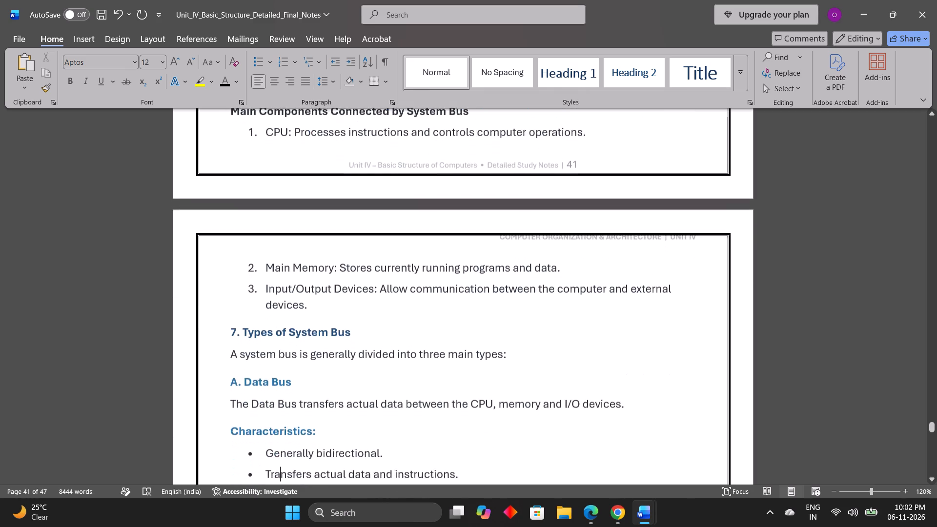
pyautogui.press('Down')
pyautogui.press('Down')
pyautogui.press('Down')
pyautogui.press('Down')
pyautogui.press('Down')
pyautogui.press('Down')
pyautogui.press('Down')
pyautogui.press('Down')
pyautogui.press('Down')
pyautogui.press('Down')
pyautogui.press('Down')
pyautogui.press('Down')
pyautogui.press('Down')
pyautogui.press('Down')
pyautogui.press('Down')
pyautogui.press('Down')
pyautogui.press('Down')
pyautogui.press('Down')
pyautogui.press('Down')
pyautogui.press('Down')
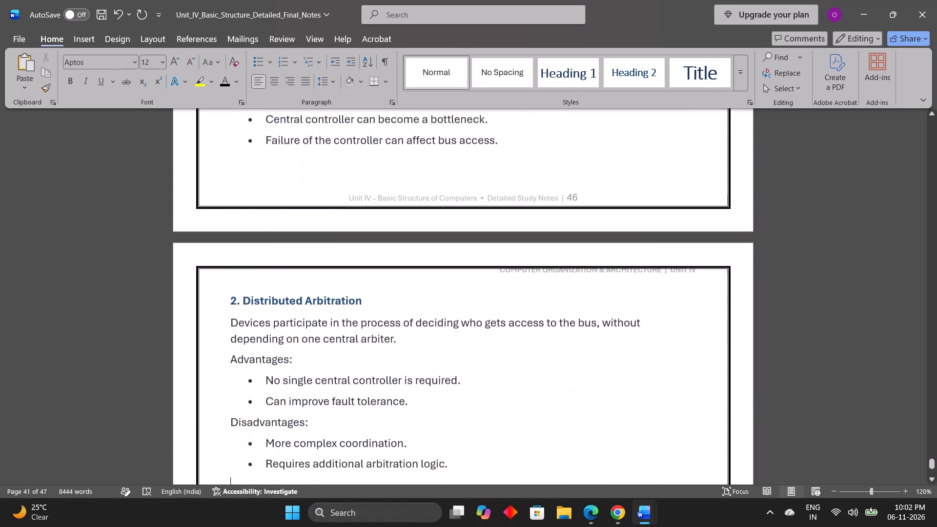
# Review the notes backward from Distributed Arbitration through bus organization and bus width to the Data Bus characteristics for leftover LaTeX and stray links.
pyautogui.press('Up')
pyautogui.press('Up')
pyautogui.press('Up')
pyautogui.press('Up')
pyautogui.press('Up')
pyautogui.press('Up')
pyautogui.press('Up')
pyautogui.press('Up')
pyautogui.press('Up')
pyautogui.press('Up')
pyautogui.press('Up')
pyautogui.press('Up')
pyautogui.press('Up')
pyautogui.press('Up')
pyautogui.press('Up')
pyautogui.press('Up')
pyautogui.press('Up')
pyautogui.press('Up')
pyautogui.press('Up')
pyautogui.press('Up')
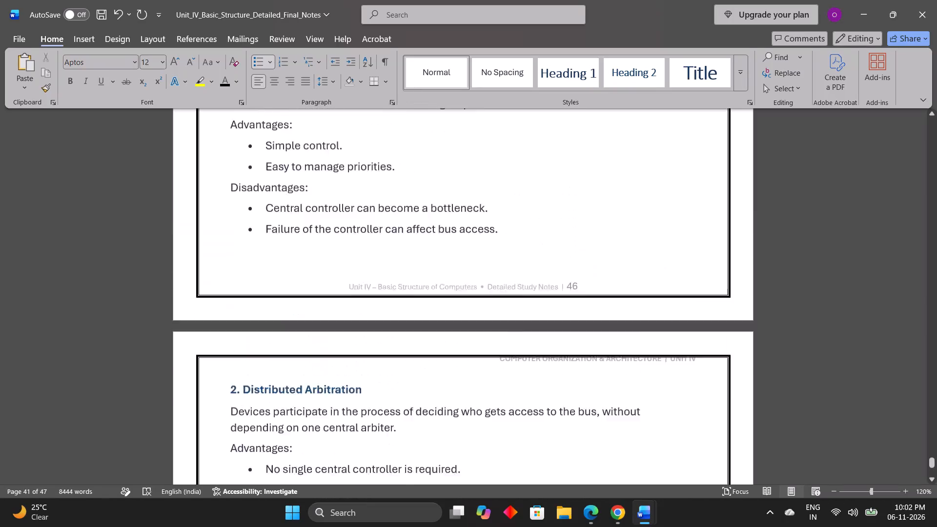
pyautogui.press('Up')
pyautogui.press('Up')
pyautogui.press('Up')
pyautogui.press('Up')
pyautogui.press('Up')
pyautogui.press('Up')
pyautogui.press('Up')
pyautogui.press('Up')
pyautogui.press('Up')
pyautogui.press('Up')
pyautogui.press('Up')
pyautogui.press('Up')
pyautogui.press('Up')
pyautogui.press('Up')
pyautogui.press('Up')
pyautogui.press('Up')
pyautogui.press('Up')
pyautogui.press('Up')
pyautogui.press('Up')
pyautogui.press('Up')
pyautogui.press('Up')
pyautogui.press('Up')
pyautogui.press('Up')
pyautogui.press('Up')
pyautogui.press('Up')
pyautogui.press('Up')
pyautogui.press('Up')
pyautogui.press('Up')
pyautogui.press('Up')
pyautogui.press('Up')
pyautogui.press('Up')
pyautogui.press('Up')
pyautogui.press('Up')
pyautogui.press('Up')
pyautogui.press('Up')
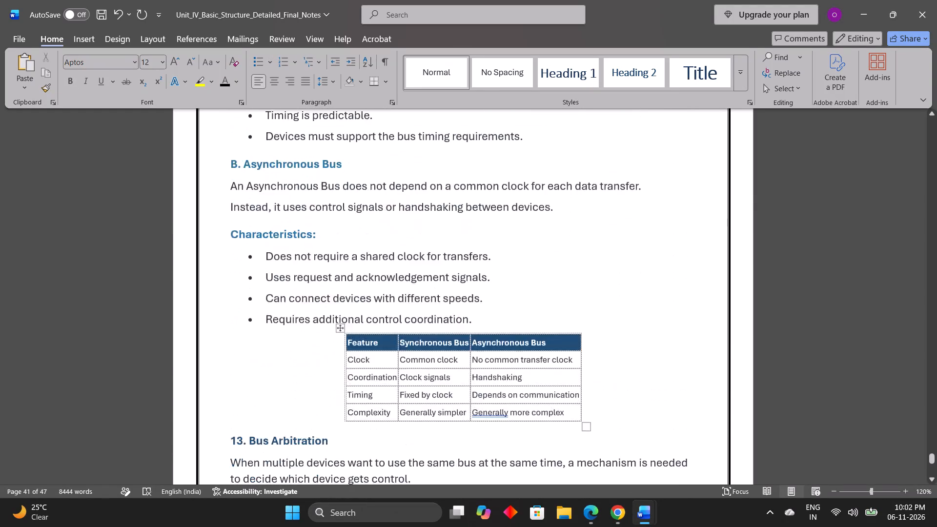
pyautogui.press('Up')
pyautogui.press('Up')
pyautogui.press('Up')
pyautogui.press('Up')
pyautogui.press('Up')
pyautogui.press('Up')
pyautogui.press('Up')
pyautogui.press('Up')
pyautogui.press('Up')
pyautogui.press('Up')
pyautogui.press('Up')
pyautogui.press('Up')
pyautogui.press('Up')
pyautogui.press('Up')
pyautogui.press('Up')
pyautogui.press('Up')
pyautogui.press('Up')
pyautogui.press('Up')
pyautogui.press('Up')
pyautogui.press('Up')
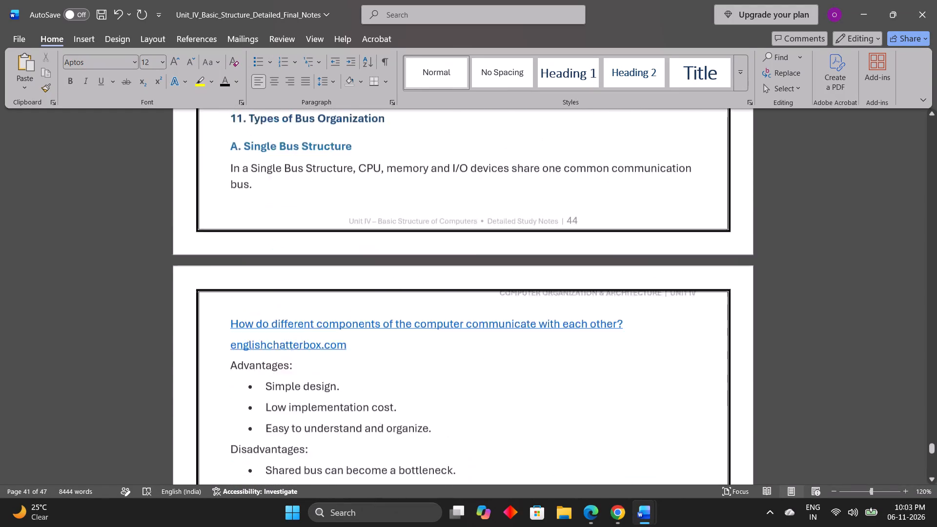
pyautogui.press('Up')
pyautogui.press('Up')
pyautogui.press('Up')
pyautogui.press('Up')
pyautogui.press('Up')
pyautogui.press('Up')
pyautogui.press('Up')
pyautogui.press('Up')
pyautogui.press('Up')
pyautogui.press('Up')
pyautogui.press('Up')
pyautogui.press('Up')
pyautogui.press('Up')
pyautogui.press('Up')
pyautogui.press('Up')
pyautogui.press('Up')
pyautogui.press('Up')
pyautogui.press('Up')
pyautogui.press('Up')
pyautogui.press('Up')
pyautogui.press('Up')
pyautogui.press('Up')
pyautogui.press('Up')
pyautogui.press('Up')
pyautogui.press('Up')
pyautogui.press('Up')
pyautogui.press('Up')
pyautogui.press('Up')
pyautogui.press('Up')
pyautogui.press('Up')
pyautogui.press('Up')
pyautogui.press('Up')
pyautogui.press('Up')
pyautogui.press('Up')
pyautogui.press('Up')
pyautogui.press('Up')
pyautogui.press('Up')
pyautogui.press('Up')
pyautogui.press('Up')
pyautogui.press('Up')
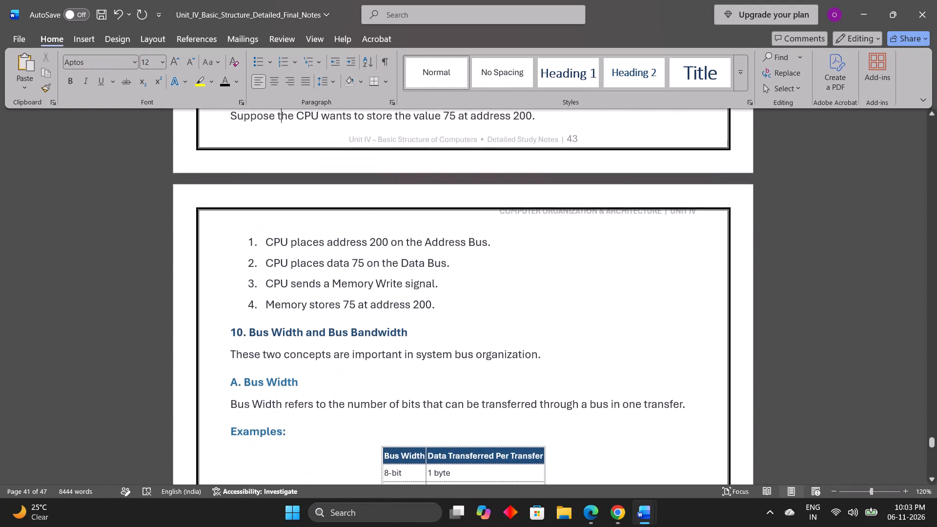
pyautogui.press('Up')
pyautogui.press('Up')
pyautogui.press('Up')
pyautogui.press('Up')
pyautogui.press('Up')
pyautogui.press('Up')
pyautogui.press('Up')
pyautogui.press('Up')
pyautogui.press('Up')
pyautogui.press('Up')
pyautogui.press('Up')
pyautogui.press('Up')
pyautogui.press('Up')
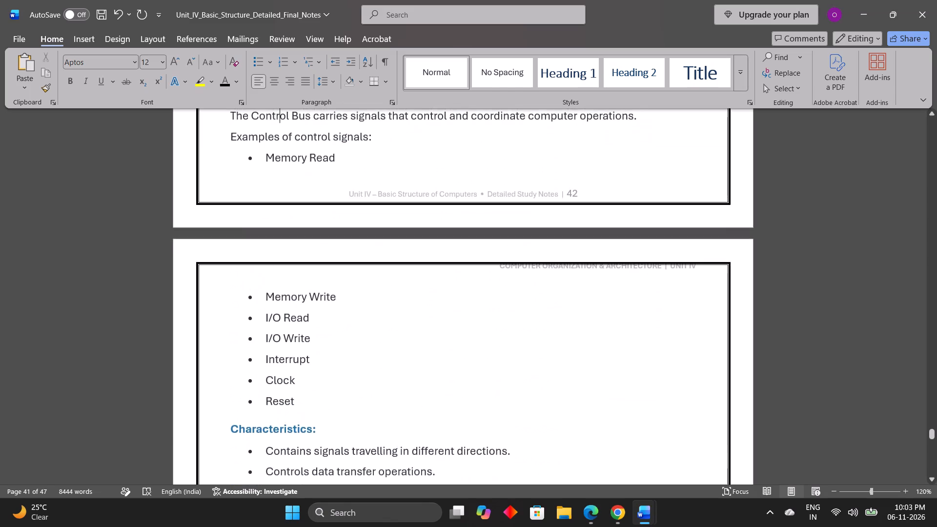
pyautogui.press('Up')
pyautogui.press('Up')
pyautogui.press('Up')
pyautogui.press('Up')
pyautogui.press('Up')
pyautogui.press('Up')
pyautogui.press('Up')
pyautogui.press('Up')
pyautogui.press('Up')
pyautogui.press('Up')
pyautogui.press('Up')
pyautogui.press('Up')
pyautogui.press('Up')
pyautogui.press('Up')
pyautogui.press('Up')
pyautogui.press('Up')
pyautogui.press('Up')
pyautogui.press('Up')
pyautogui.press('Up')
pyautogui.press('Up')
pyautogui.press('Up')
pyautogui.press('Up')
pyautogui.press('Up')
pyautogui.press('Up')
pyautogui.press('Up')
pyautogui.press('Up')
pyautogui.press('Up')
pyautogui.press('Up')
pyautogui.press('Up')
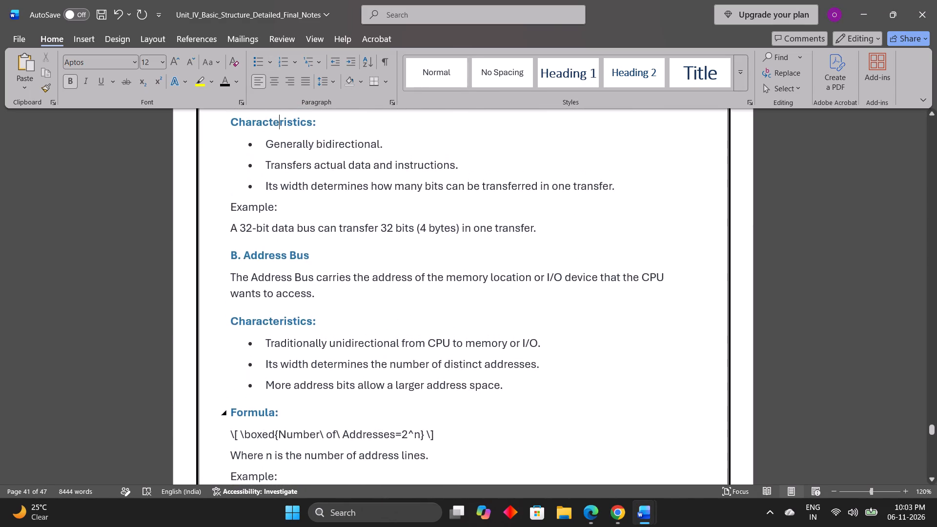
# Review the notes backward from the Data Bus characteristics through Amdahl's Law to the FLOPS example for leftover LaTeX and stray links.
pyautogui.press('Up')
pyautogui.press('Up')
pyautogui.press('Up')
pyautogui.press('Up')
pyautogui.press('Up')
pyautogui.press('Up')
pyautogui.press('Up')
pyautogui.press('Up')
pyautogui.press('Up')
pyautogui.press('Up')
pyautogui.press('Up')
pyautogui.press('Up')
pyautogui.press('Up')
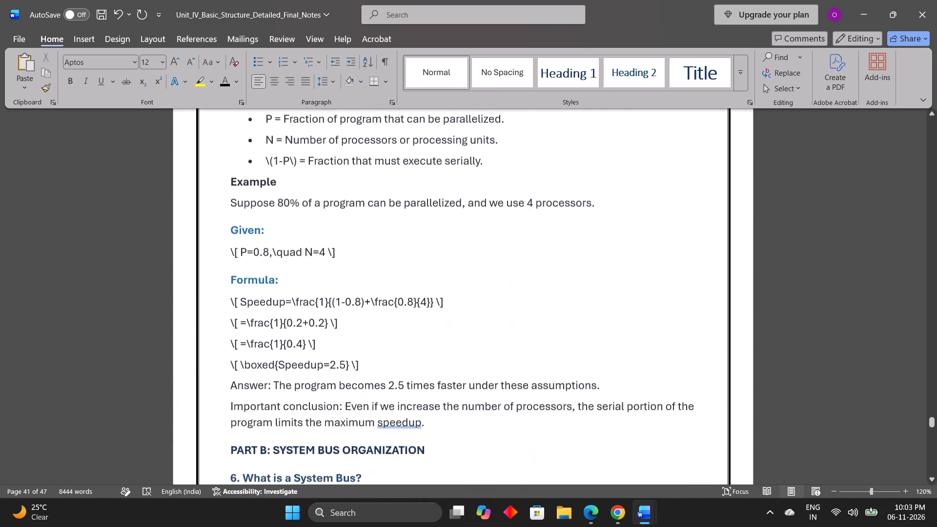
pyautogui.press('Up')
pyautogui.press('Up')
pyautogui.press('Up')
pyautogui.press('Up')
pyautogui.press('Up')
pyautogui.press('Up')
pyautogui.press('Up')
pyautogui.press('Up')
pyautogui.press('Up')
pyautogui.press('Up')
pyautogui.press('Up')
pyautogui.press('Up')
pyautogui.press('Up')
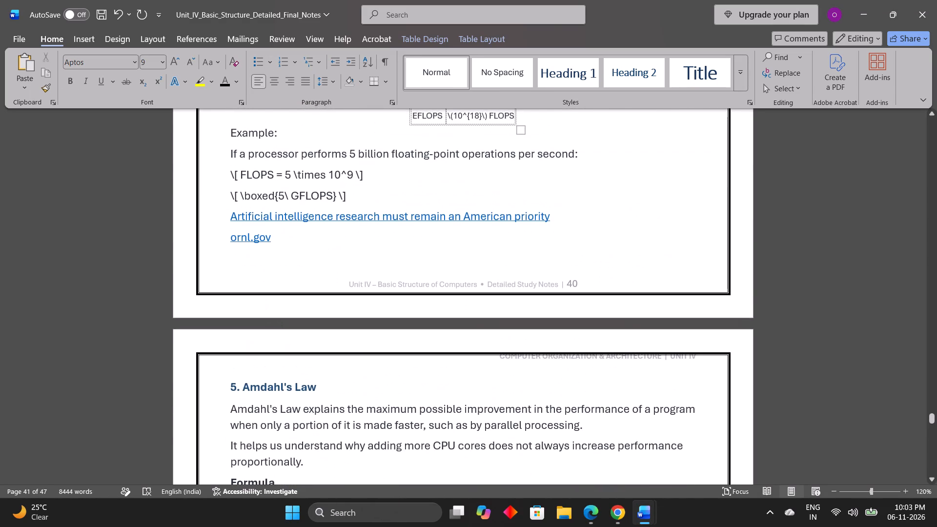
# Save the Unit IV notes document.
pyautogui.hotkey('ctrl', 's')
pyautogui.hotkey('ctrl', 's')
pyautogui.hotkey('ctrl', 's')
pyautogui.hotkey('ctrl', 's')
pyautogui.hotkey('ctrl', 's')
# Review the notes backward from the FLOPS units table through the MIPS section to the Basic Performance Equation heading and terms table.
pyautogui.press('Up')
pyautogui.press('Up')
pyautogui.press('Up')
pyautogui.press('Up')
pyautogui.press('Up')
pyautogui.press('Up')
pyautogui.press('Up')
pyautogui.press('Up')
pyautogui.press('Up')
pyautogui.press('Up')
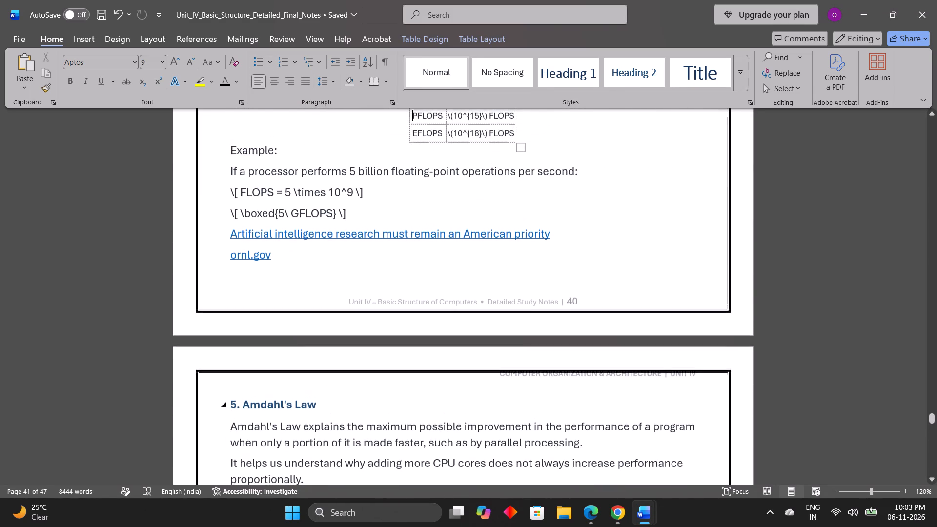
pyautogui.press('Up')
pyautogui.press('Up')
pyautogui.press('Up')
pyautogui.press('Up')
pyautogui.press('Up')
pyautogui.press('Up')
pyautogui.press('Up')
pyautogui.press('Up')
pyautogui.press('Up')
pyautogui.press('Up')
pyautogui.press('Up')
pyautogui.press('Up')
pyautogui.press('Up')
pyautogui.press('Up')
pyautogui.press('Up')
pyautogui.press('Up')
pyautogui.press('Up')
pyautogui.press('Up')
pyautogui.press('Up')
pyautogui.press('Up')
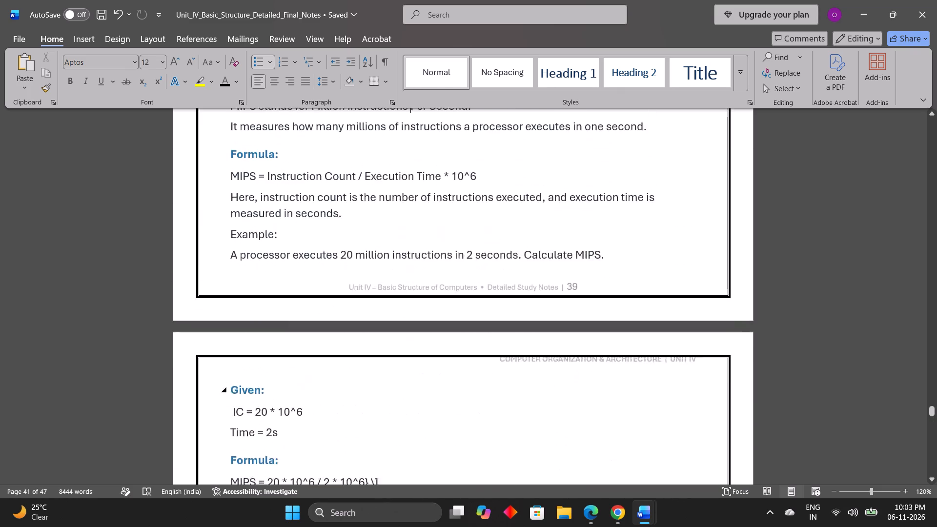
pyautogui.press('Up')
pyautogui.press('Up')
pyautogui.press('Up')
pyautogui.press('Up')
pyautogui.press('Up')
pyautogui.press('Up')
pyautogui.press('Up')
pyautogui.press('Up')
pyautogui.press('Up')
pyautogui.press('Up')
pyautogui.press('Up')
pyautogui.press('Up')
pyautogui.press('Up')
pyautogui.press('Up')
pyautogui.press('Up')
pyautogui.press('Up')
pyautogui.press('Up')
pyautogui.press('Up')
pyautogui.press('Up')
pyautogui.press('Up')
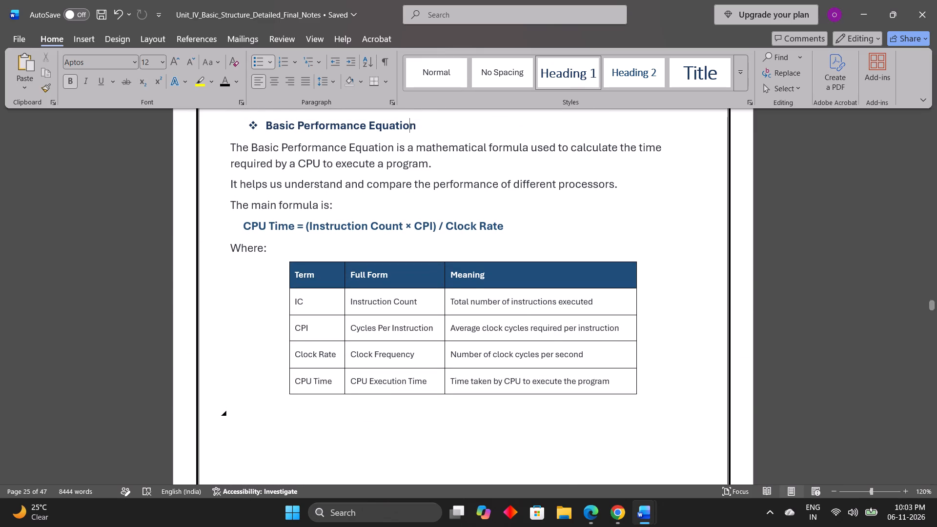
# Review the remaining pages backward from the Basic Performance Equation to the UNIT-IV title and topic list on the opening page.
pyautogui.press('Up')
pyautogui.press('Up')
pyautogui.press('Up')
pyautogui.press('Up')
pyautogui.press('Up')
pyautogui.press('Up')
pyautogui.press('Up')
pyautogui.press('Up')
pyautogui.press('Up')
pyautogui.press('Up')
pyautogui.press('Up')
pyautogui.press('Up')
pyautogui.press('Up')
pyautogui.press('Up')
pyautogui.press('Up')
pyautogui.press('Up')
pyautogui.press('Up')
pyautogui.press('Up')
pyautogui.press('Up')
pyautogui.press('Up')
pyautogui.press('Up')
pyautogui.press('Up')
pyautogui.press('Up')
pyautogui.press('Up')
pyautogui.press('Up')
pyautogui.press('Up')
pyautogui.press('Up')
pyautogui.press('Up')
pyautogui.press('Up')
pyautogui.press('Up')
pyautogui.press('Up')
pyautogui.press('Up')
pyautogui.press('Up')
pyautogui.press('Up')
pyautogui.press('Up')
pyautogui.press('Up')
pyautogui.press('Up')
pyautogui.press('Up')
pyautogui.press('Up')
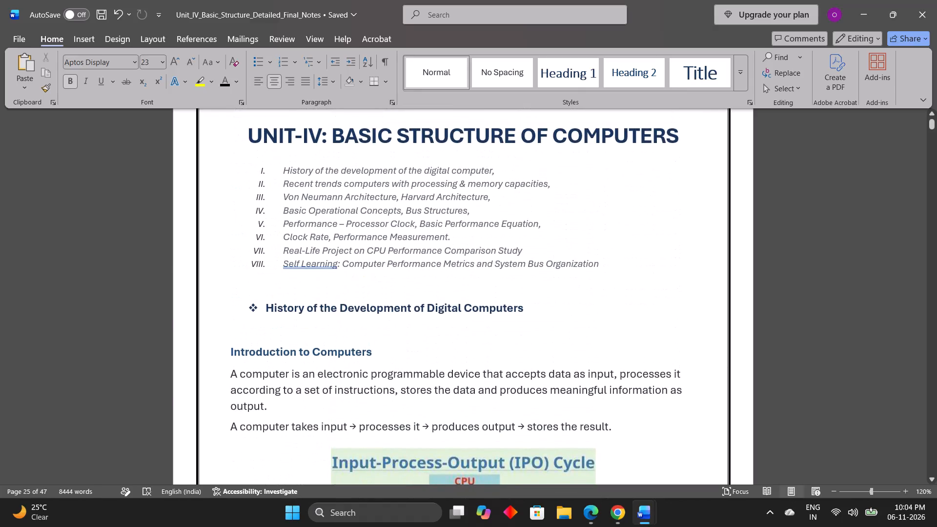
# Save a PDF copy of the notes as Unit_IV_Basic_Structure_Detailed_Final_Notes in the word documents folder on drive D.
pyautogui.click(15, 45)
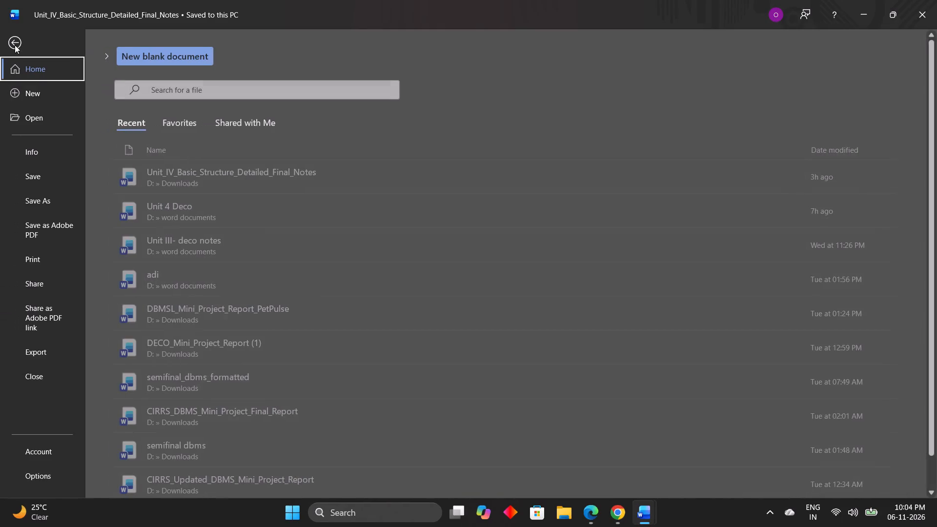
pyautogui.click(42, 195)
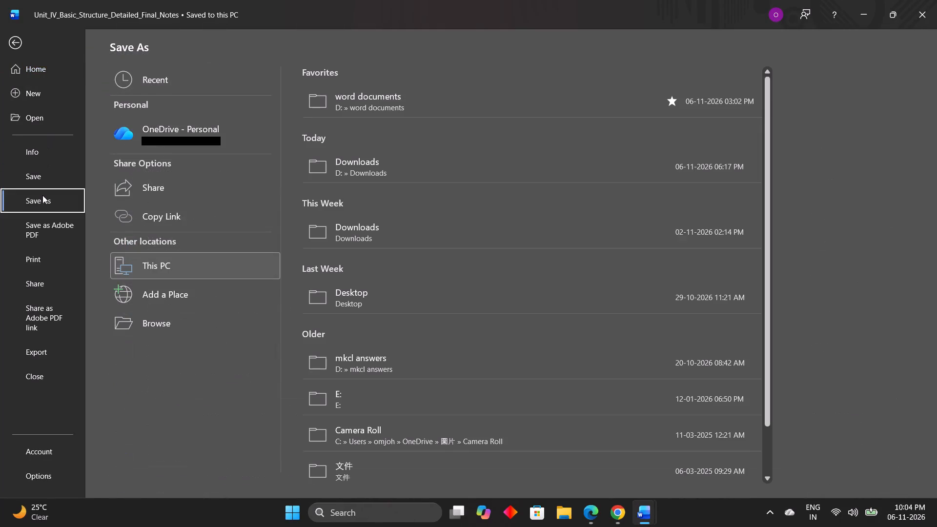
pyautogui.click(351, 106)
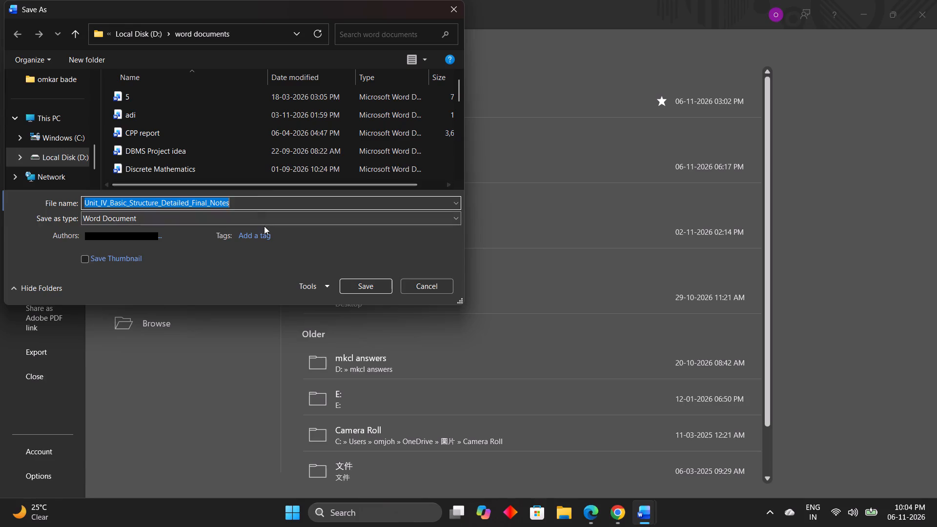
pyautogui.click(294, 219)
pyautogui.click(226, 291)
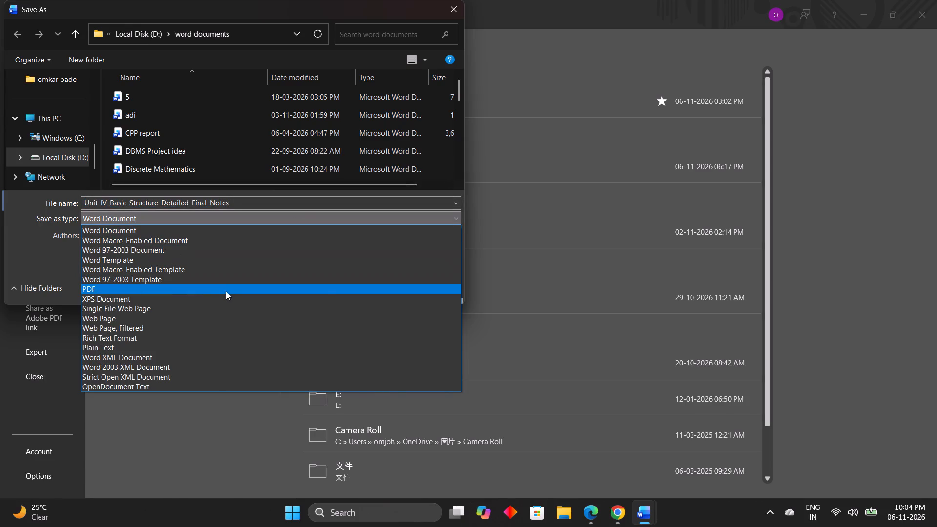
pyautogui.click(347, 314)
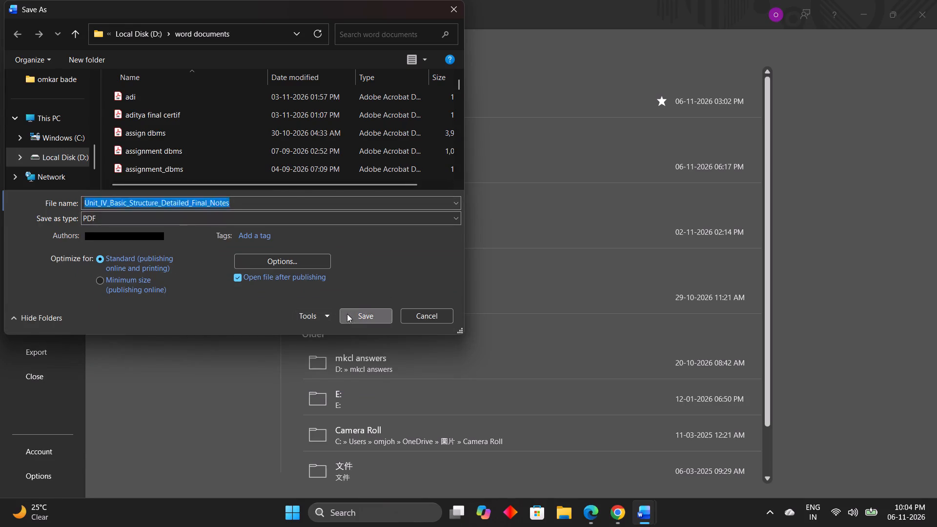